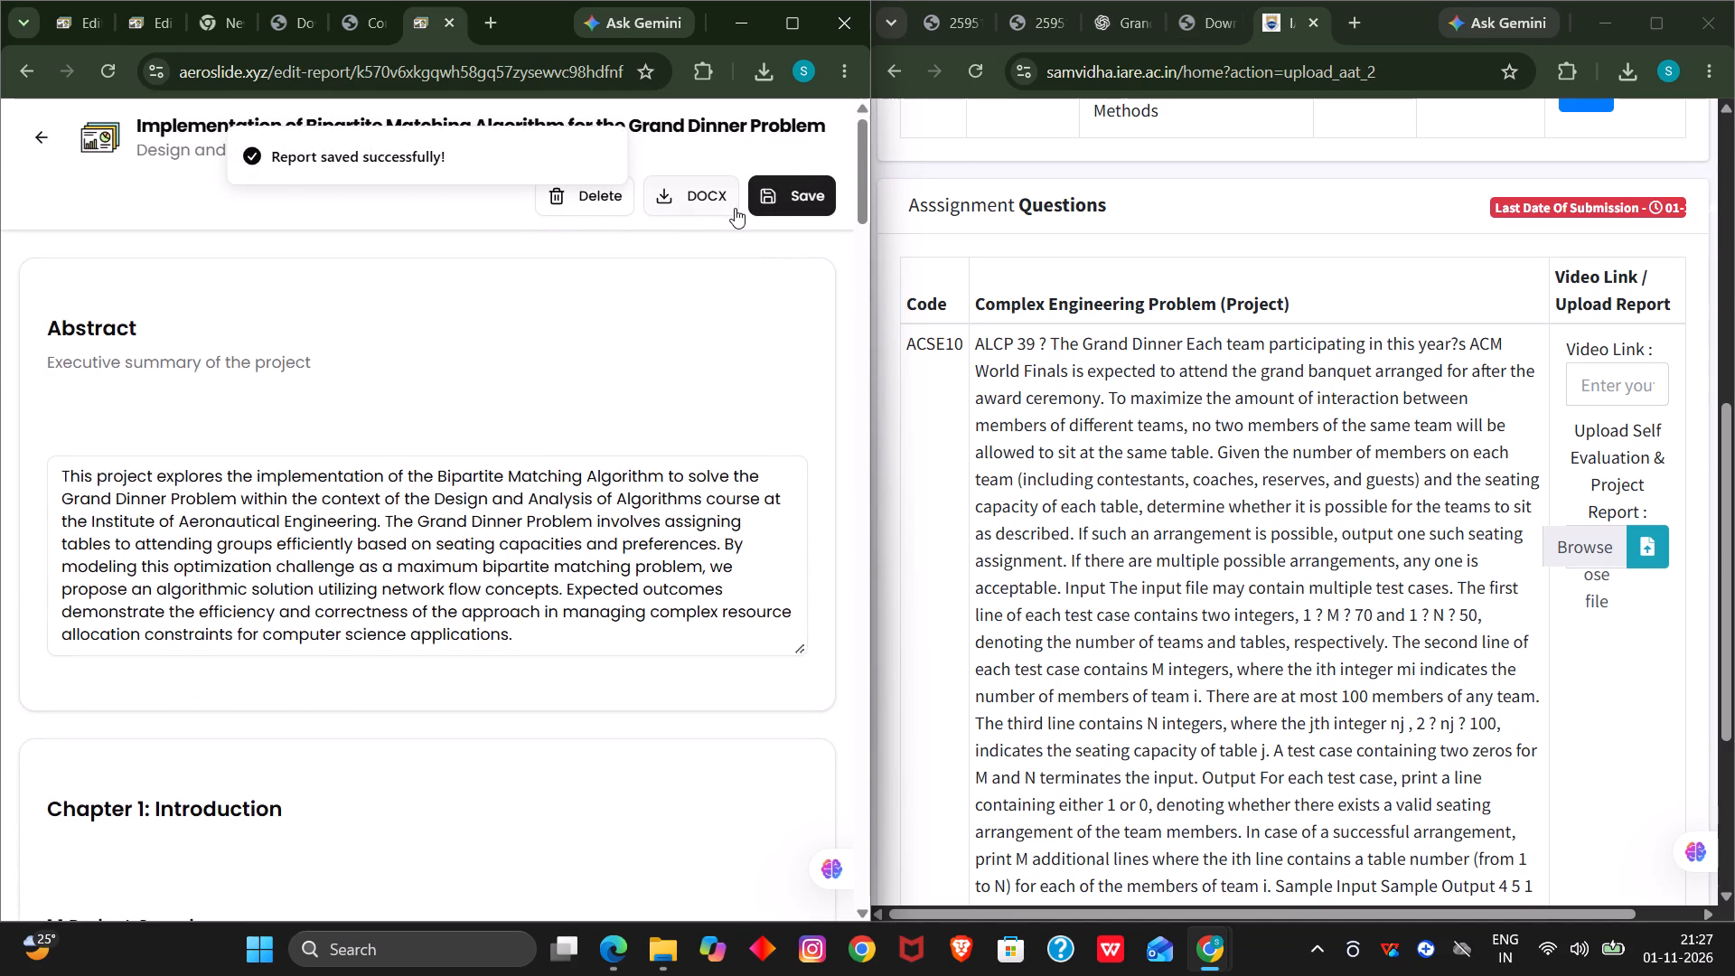
left_click(715, 197)
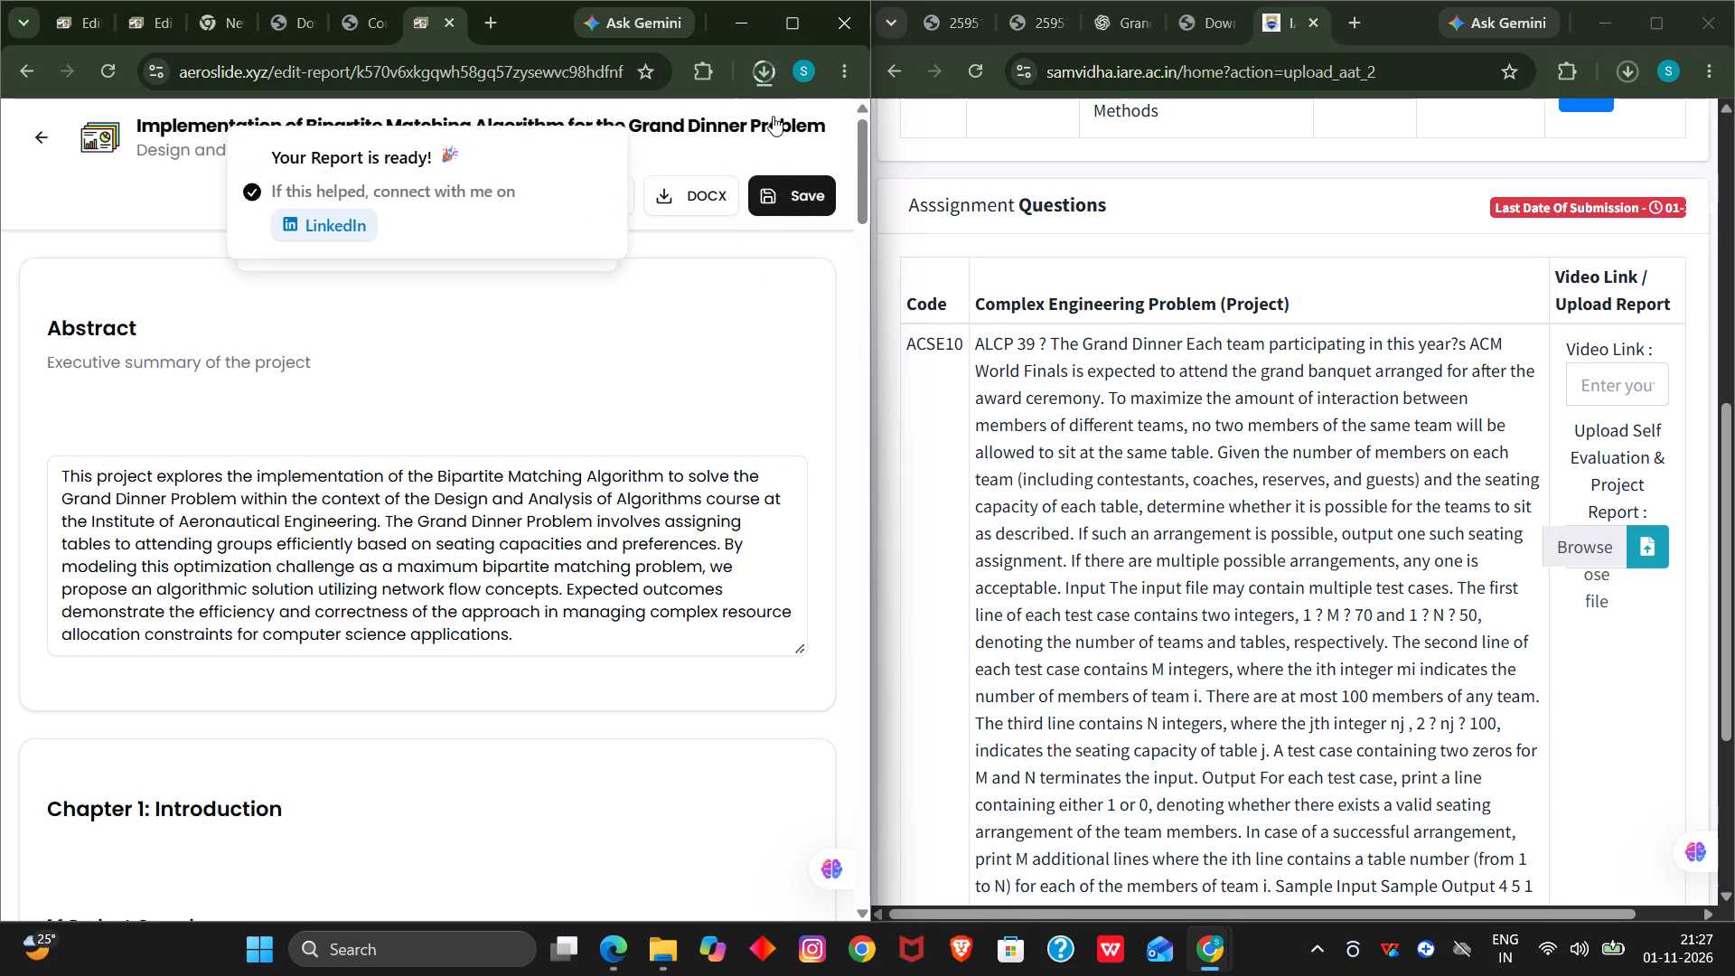
left_click(768, 76)
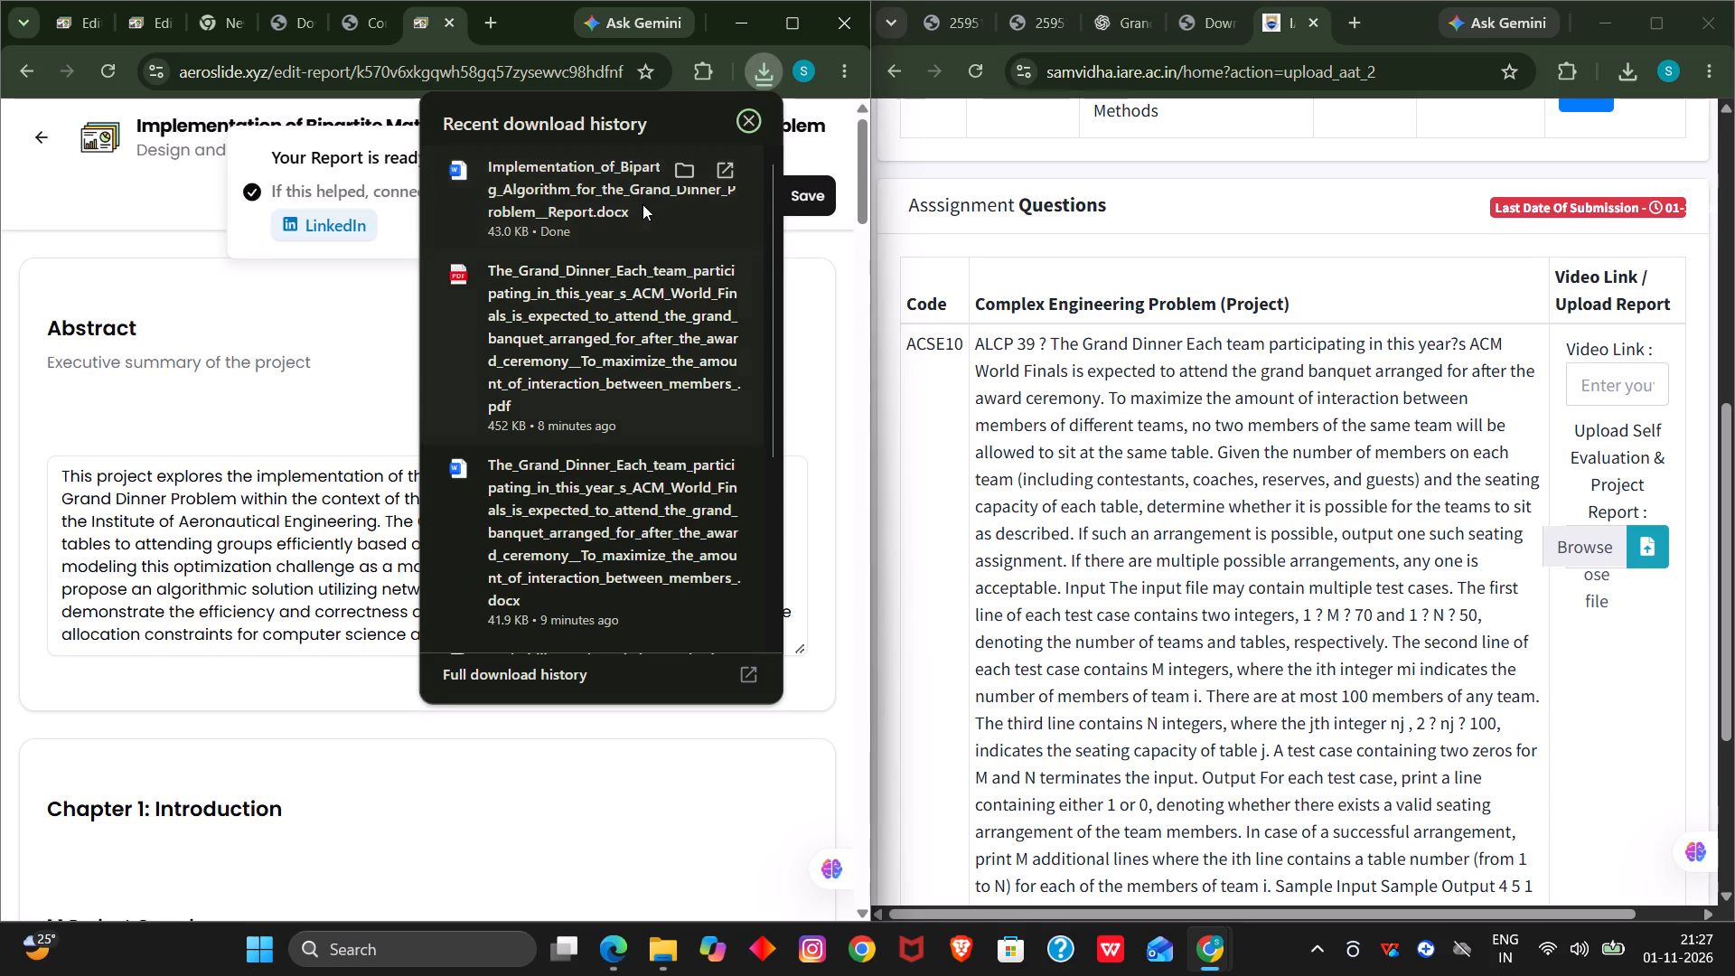
left_click(683, 162)
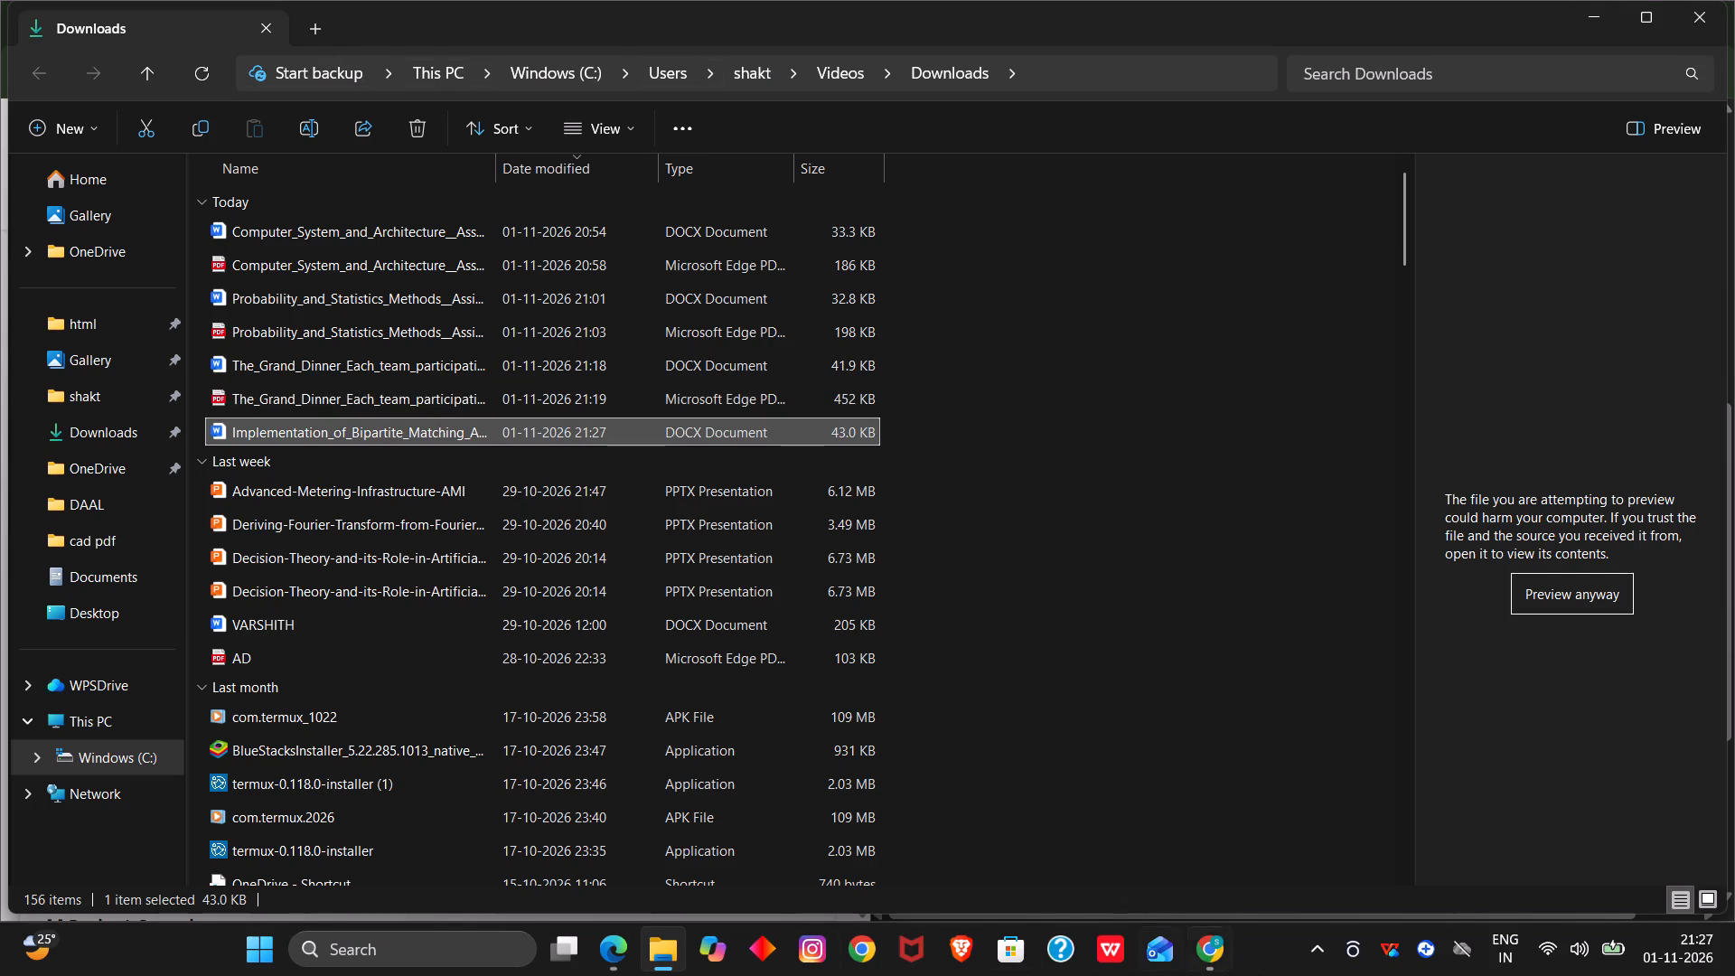
Return to the browser window with the AAT-II page, search Google for "Word To Pdf" in a new tab, and open iLovePDF's converter.
left_click(1210, 855)
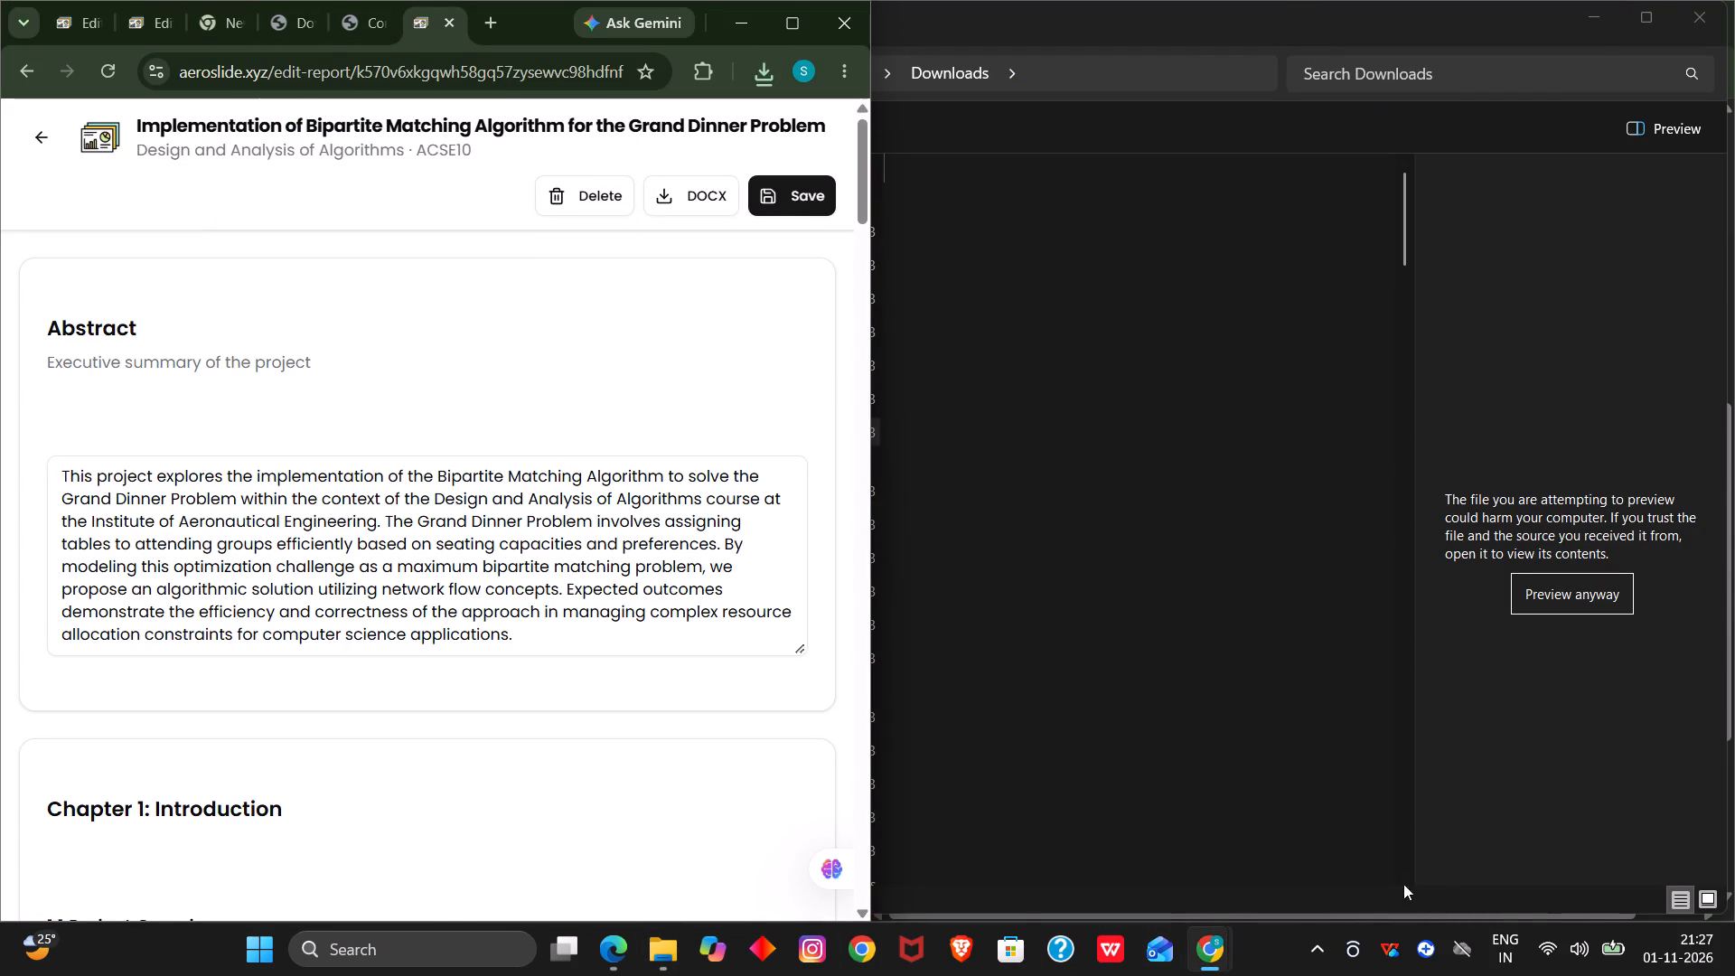
left_click(1149, 836)
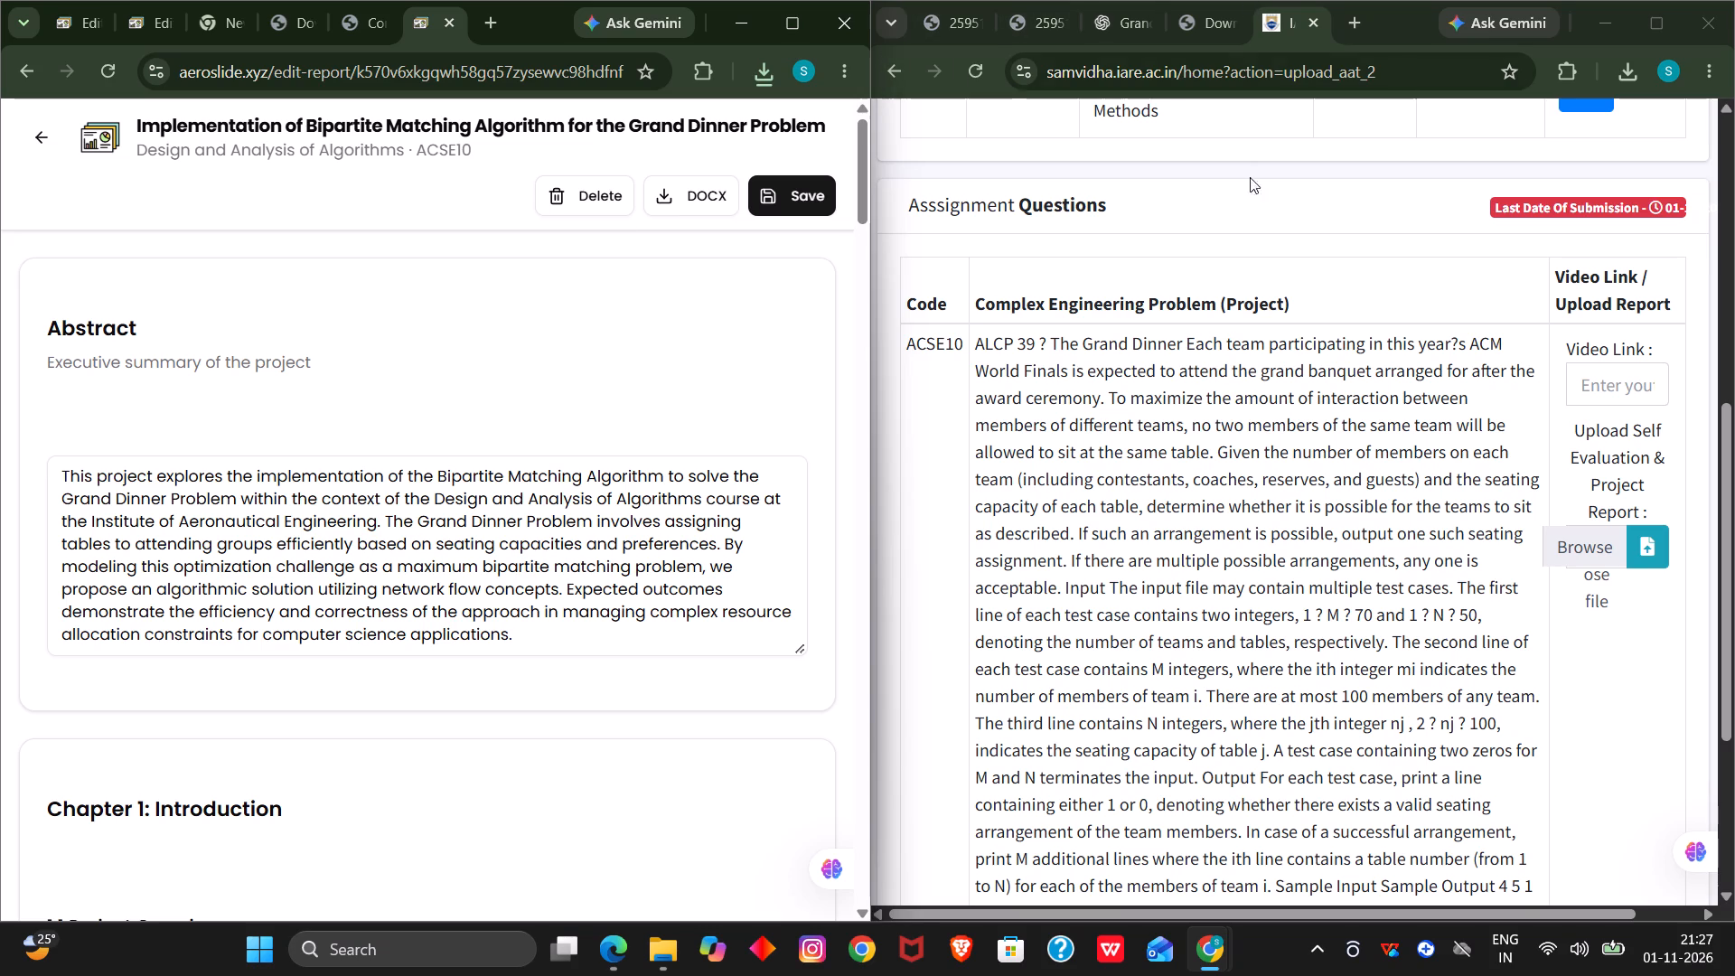
left_click(1351, 23)
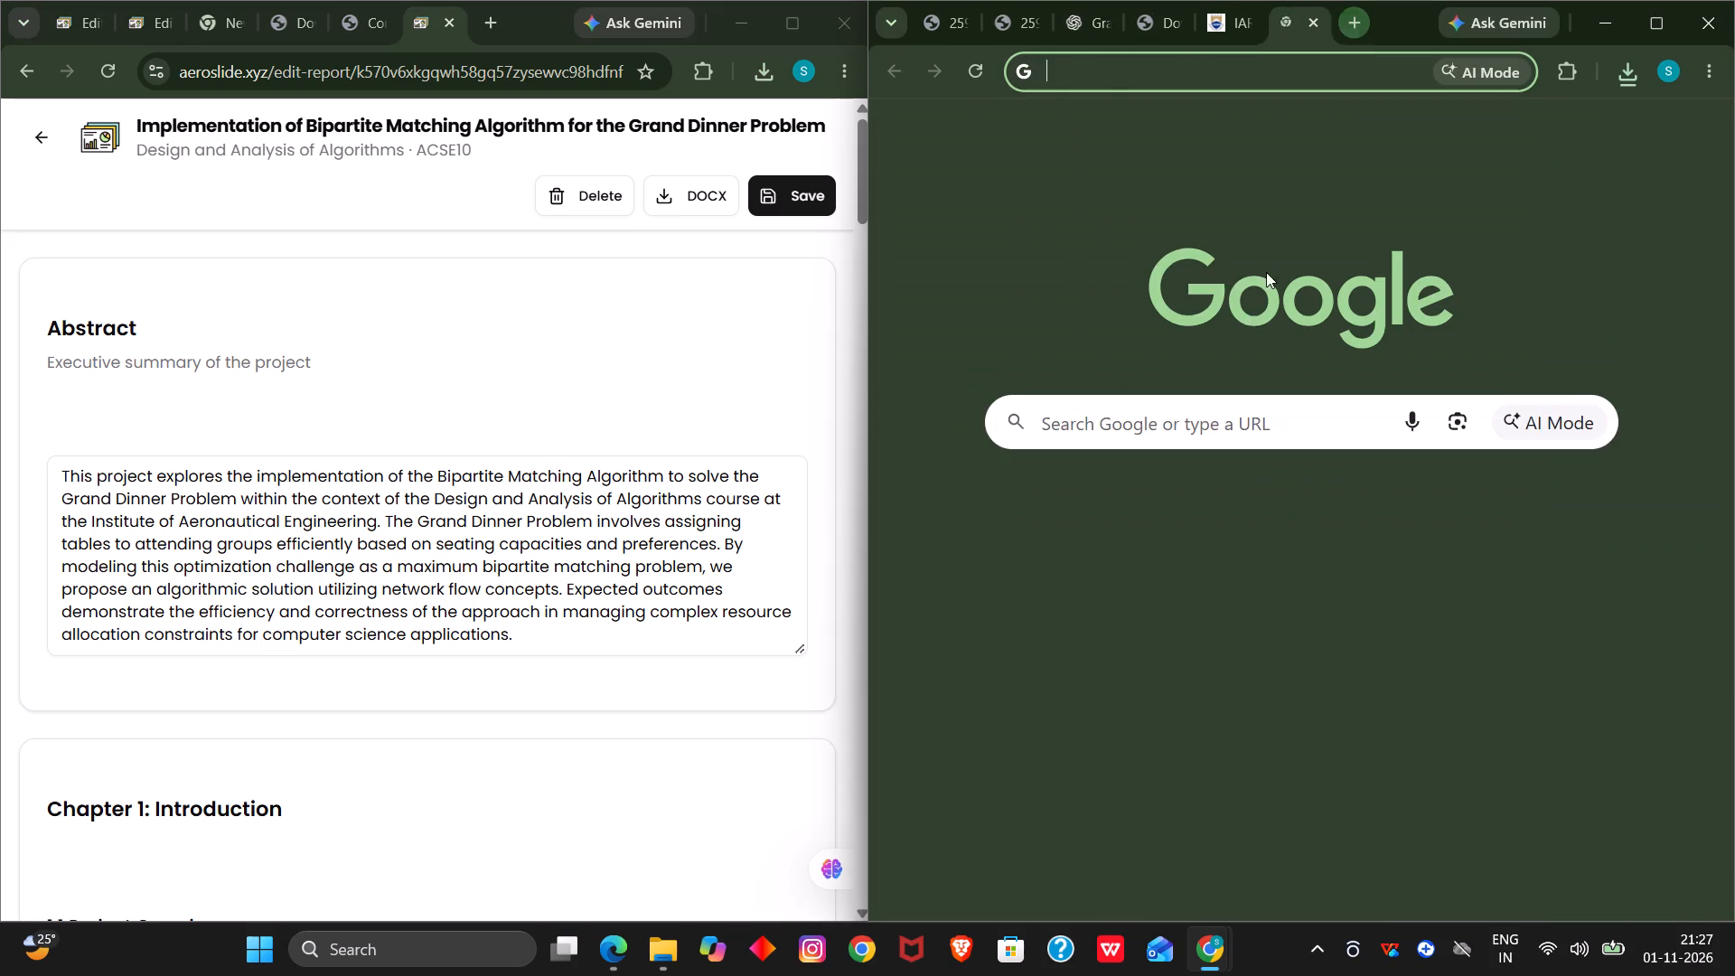
left_click(1179, 431)
key("i")
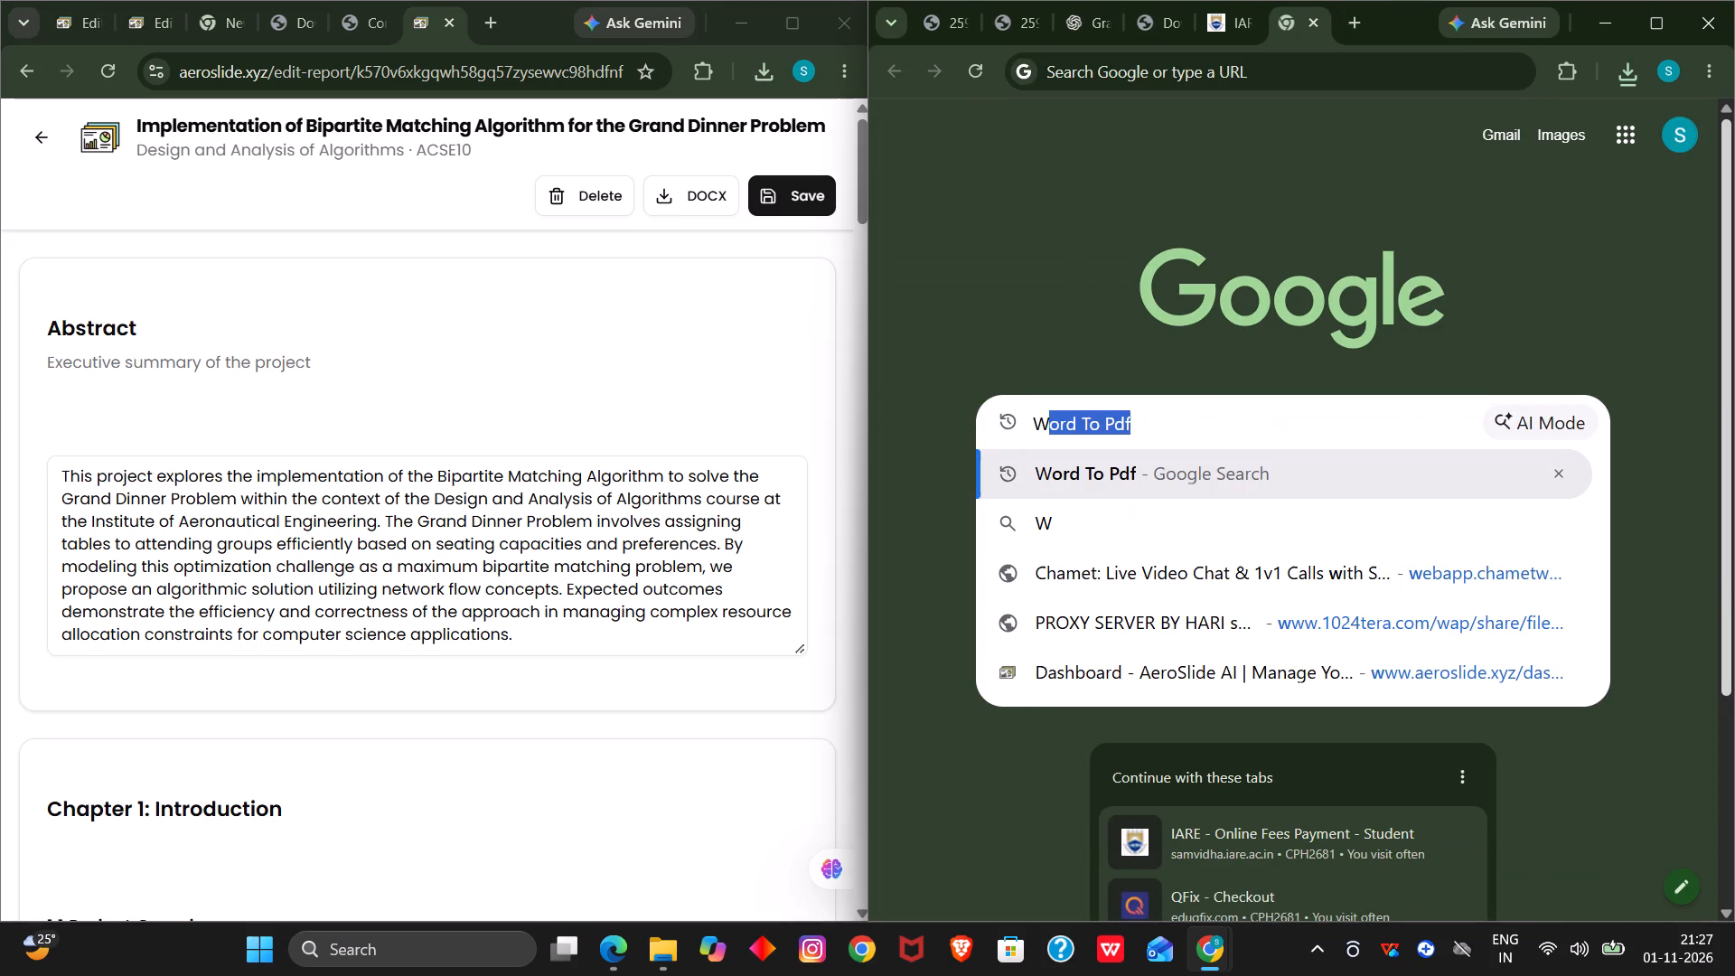
key("BackSpace")
key("equal")
key("BackSpace")
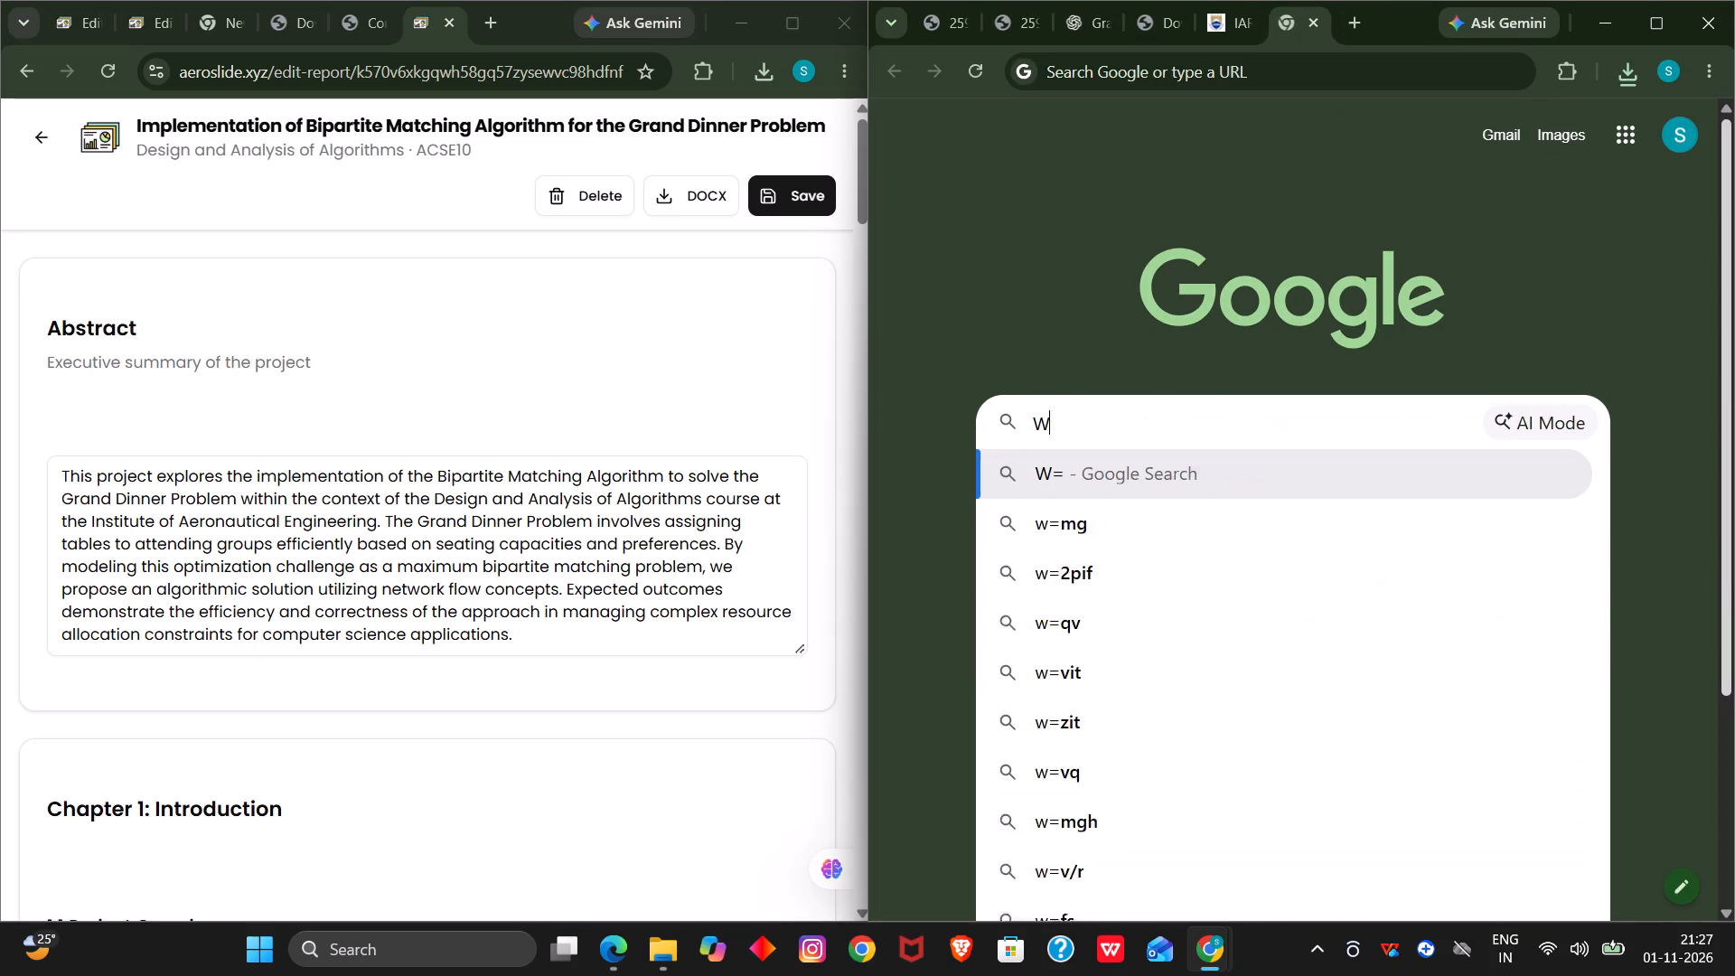
key("o")
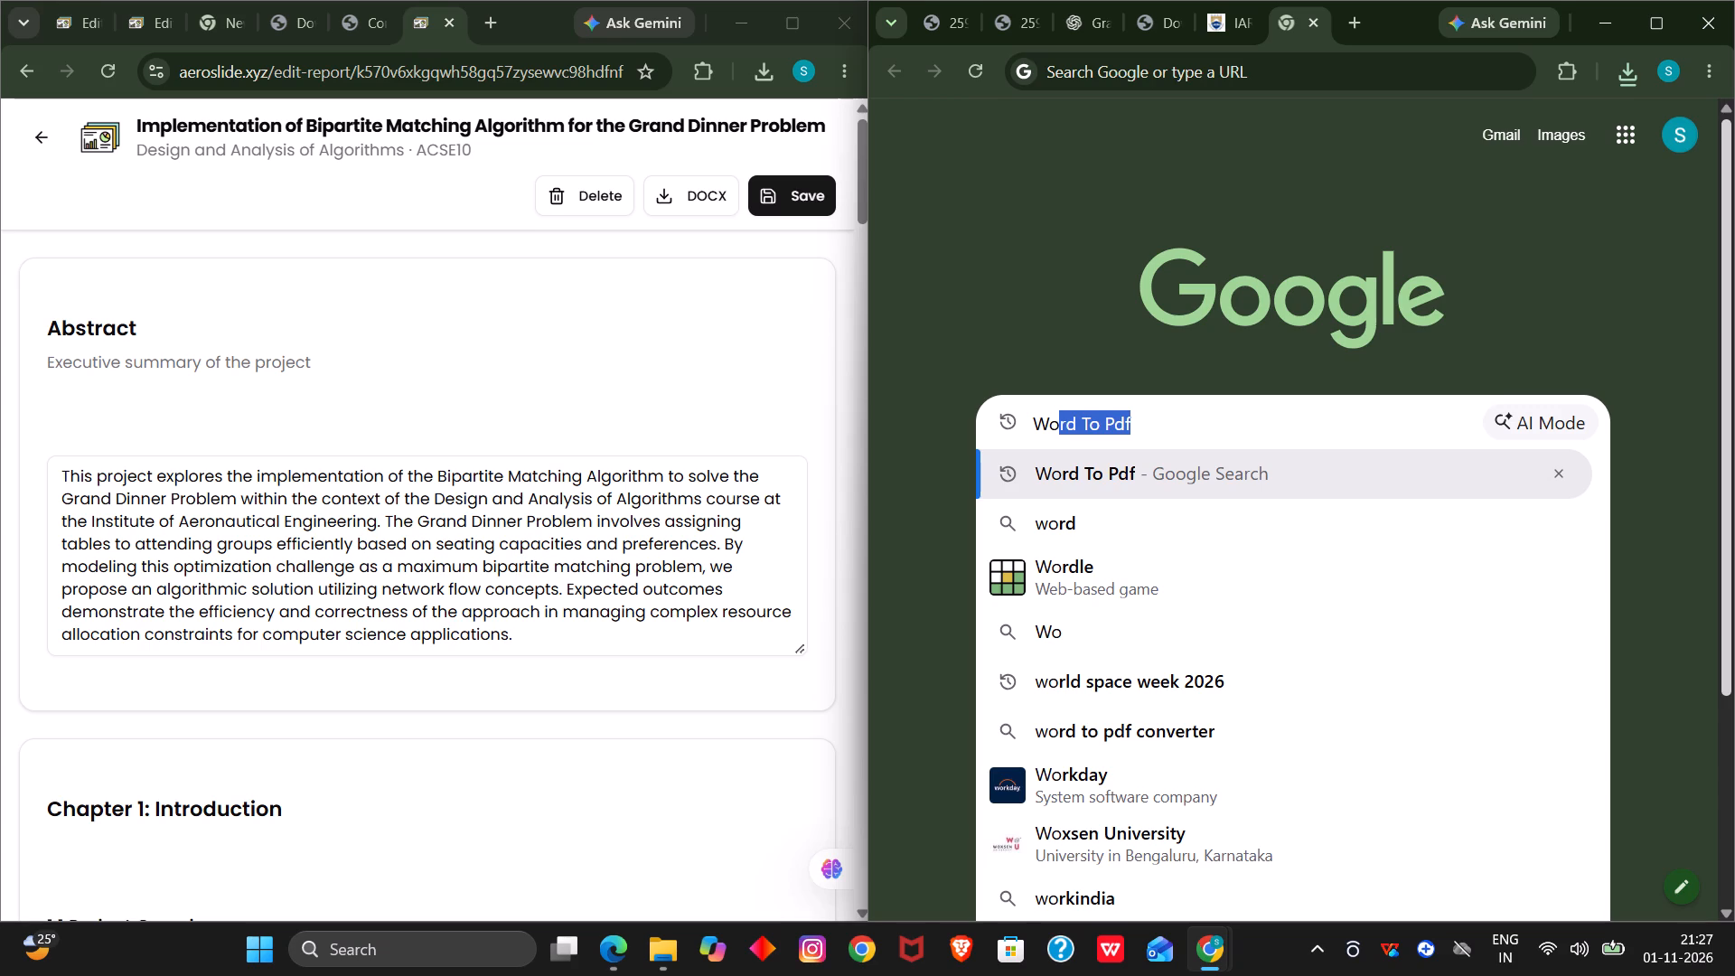
key("e")
key("BackSpace")
key("r")
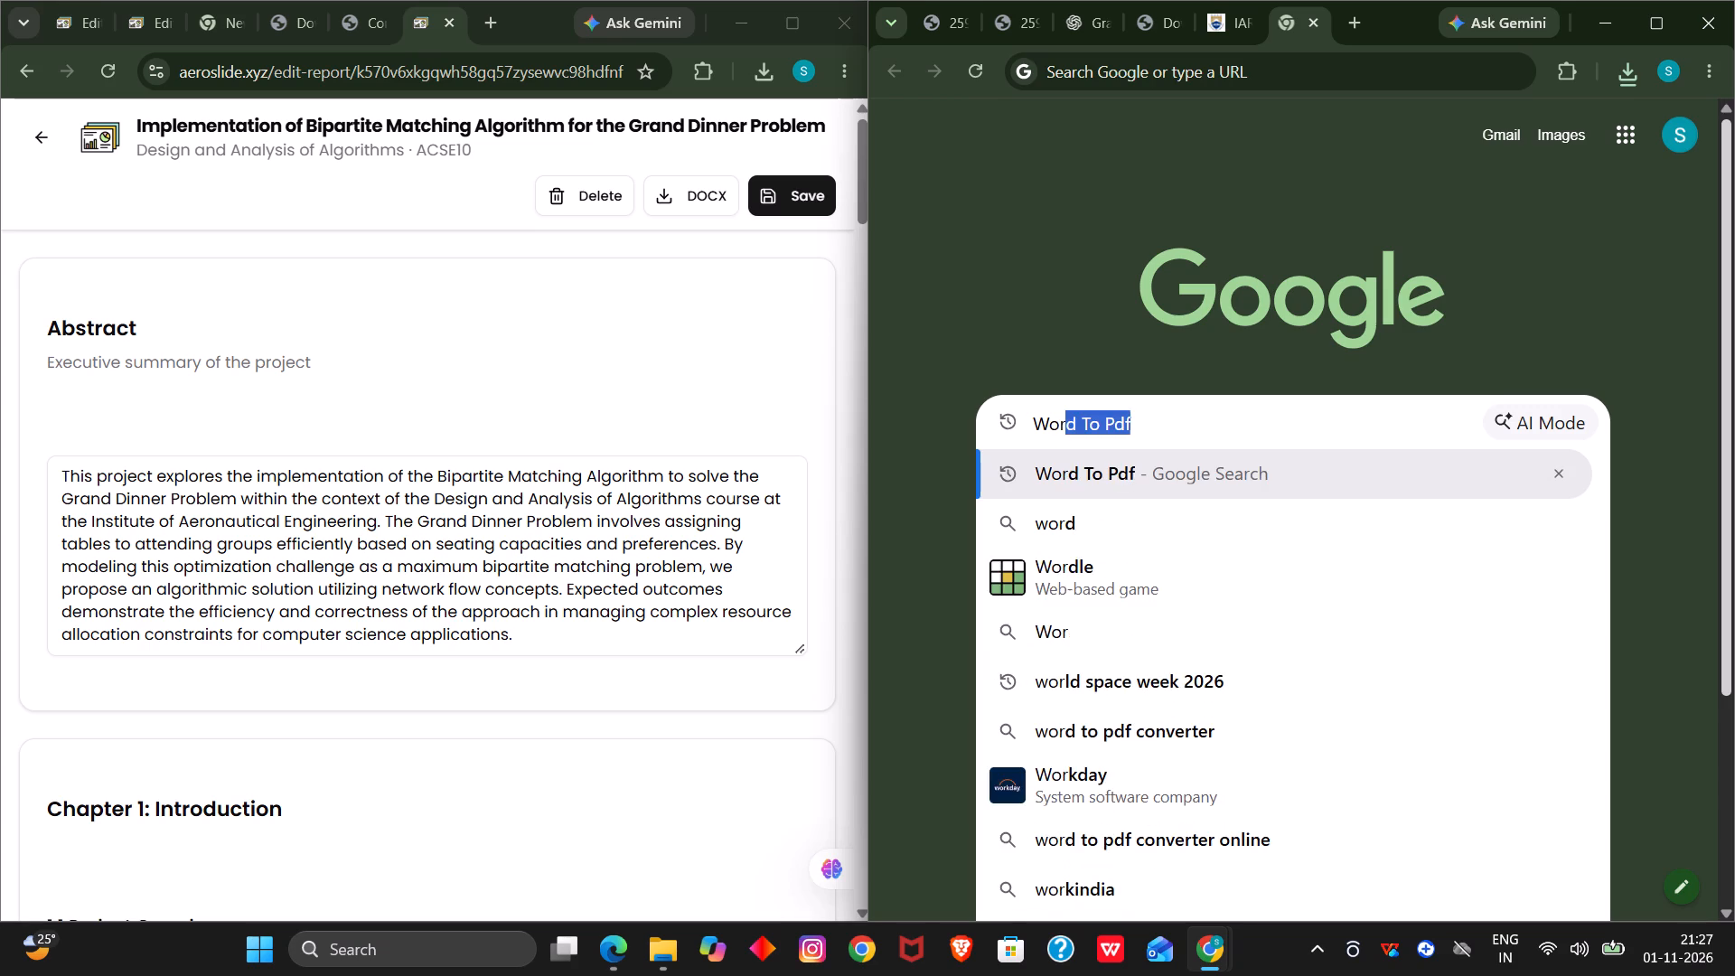
key("Return")
left_click(1311, 371)
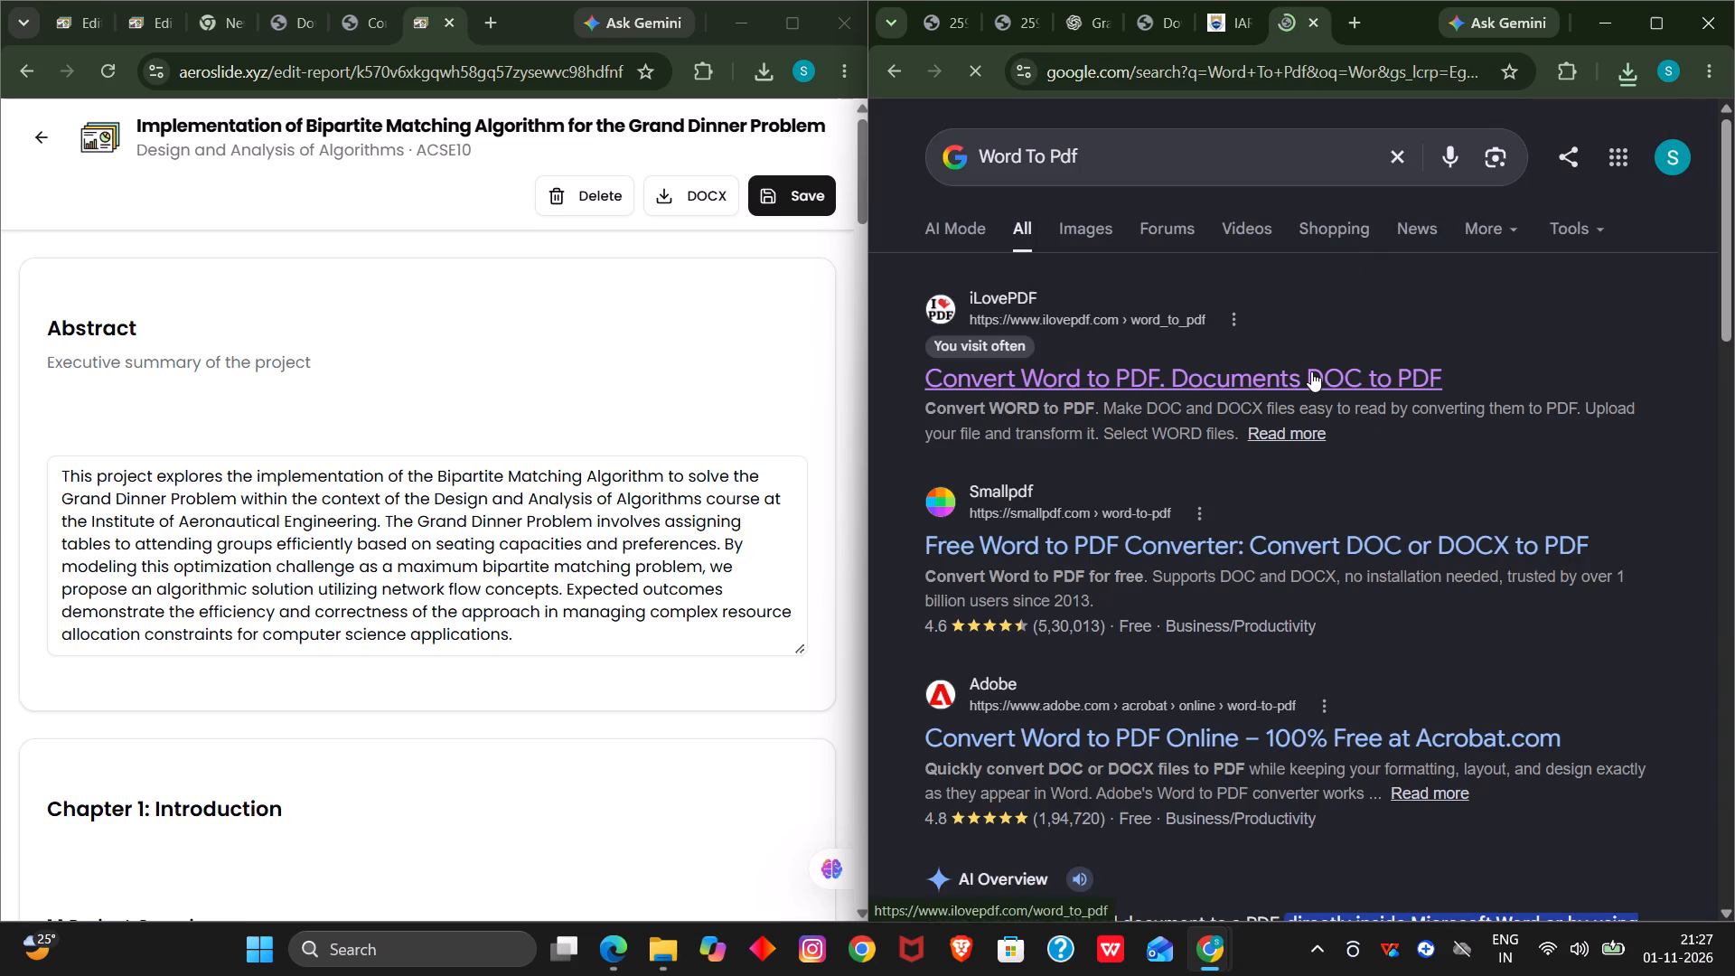
left_click(1322, 373)
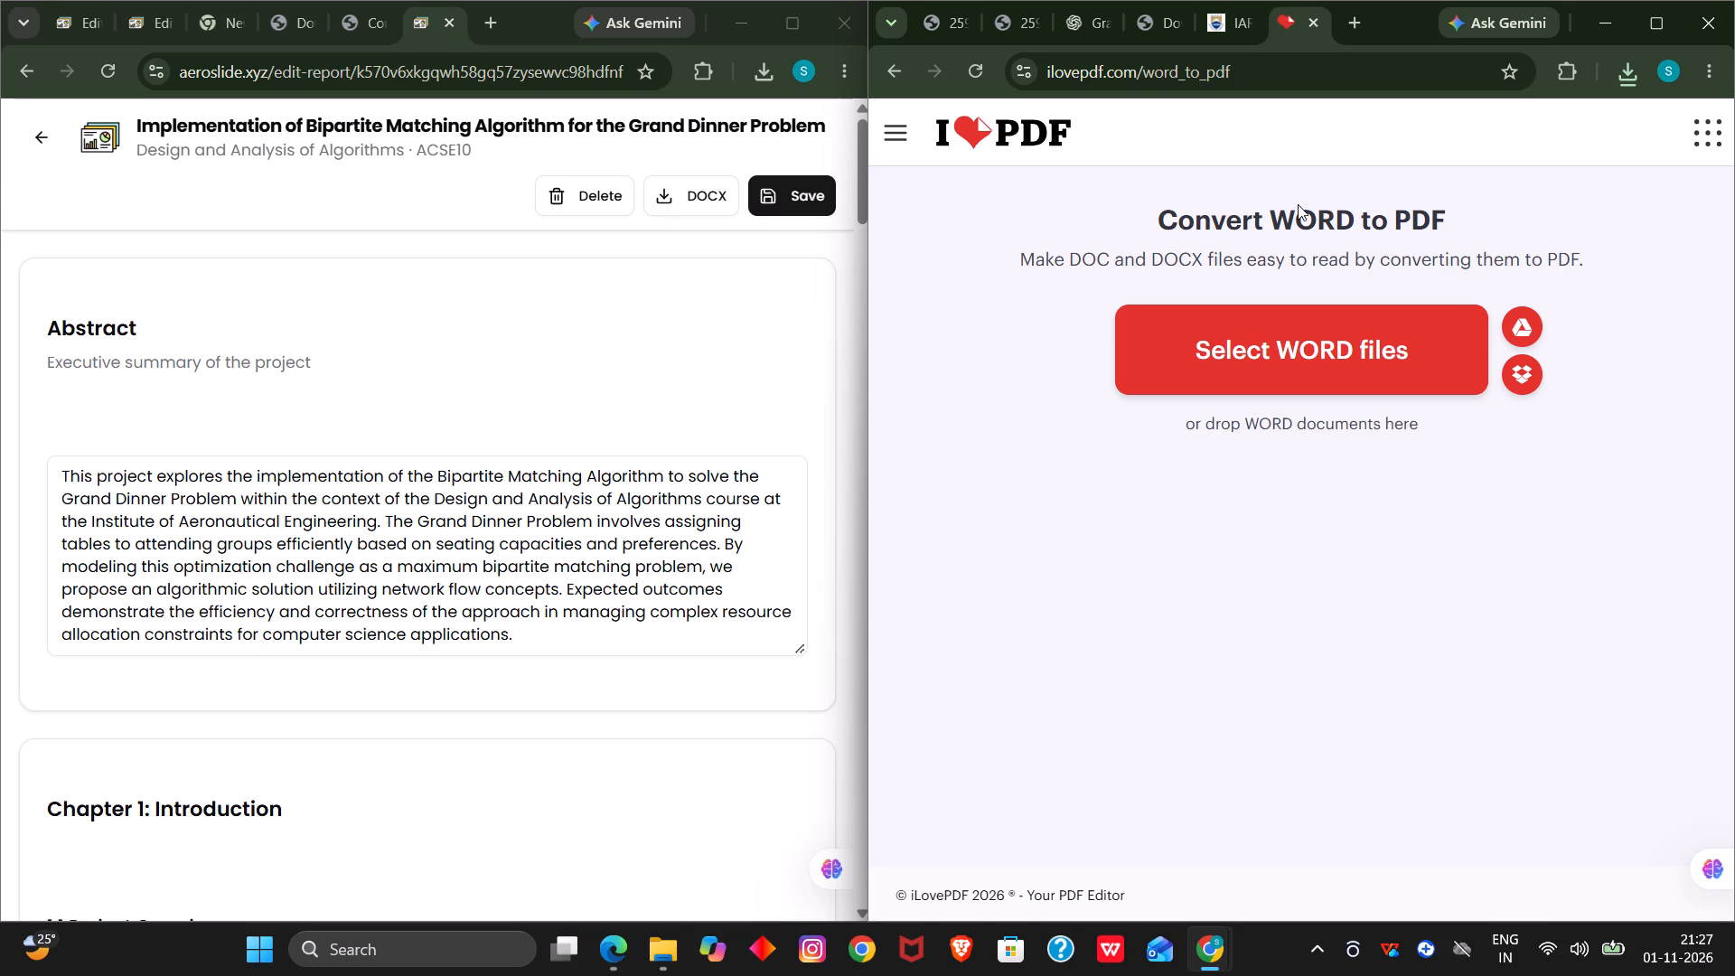
Select the Implementation_of_Bipartite_Matching report DOCX from Downloads and convert it to a PDF for download.
left_click(1252, 336)
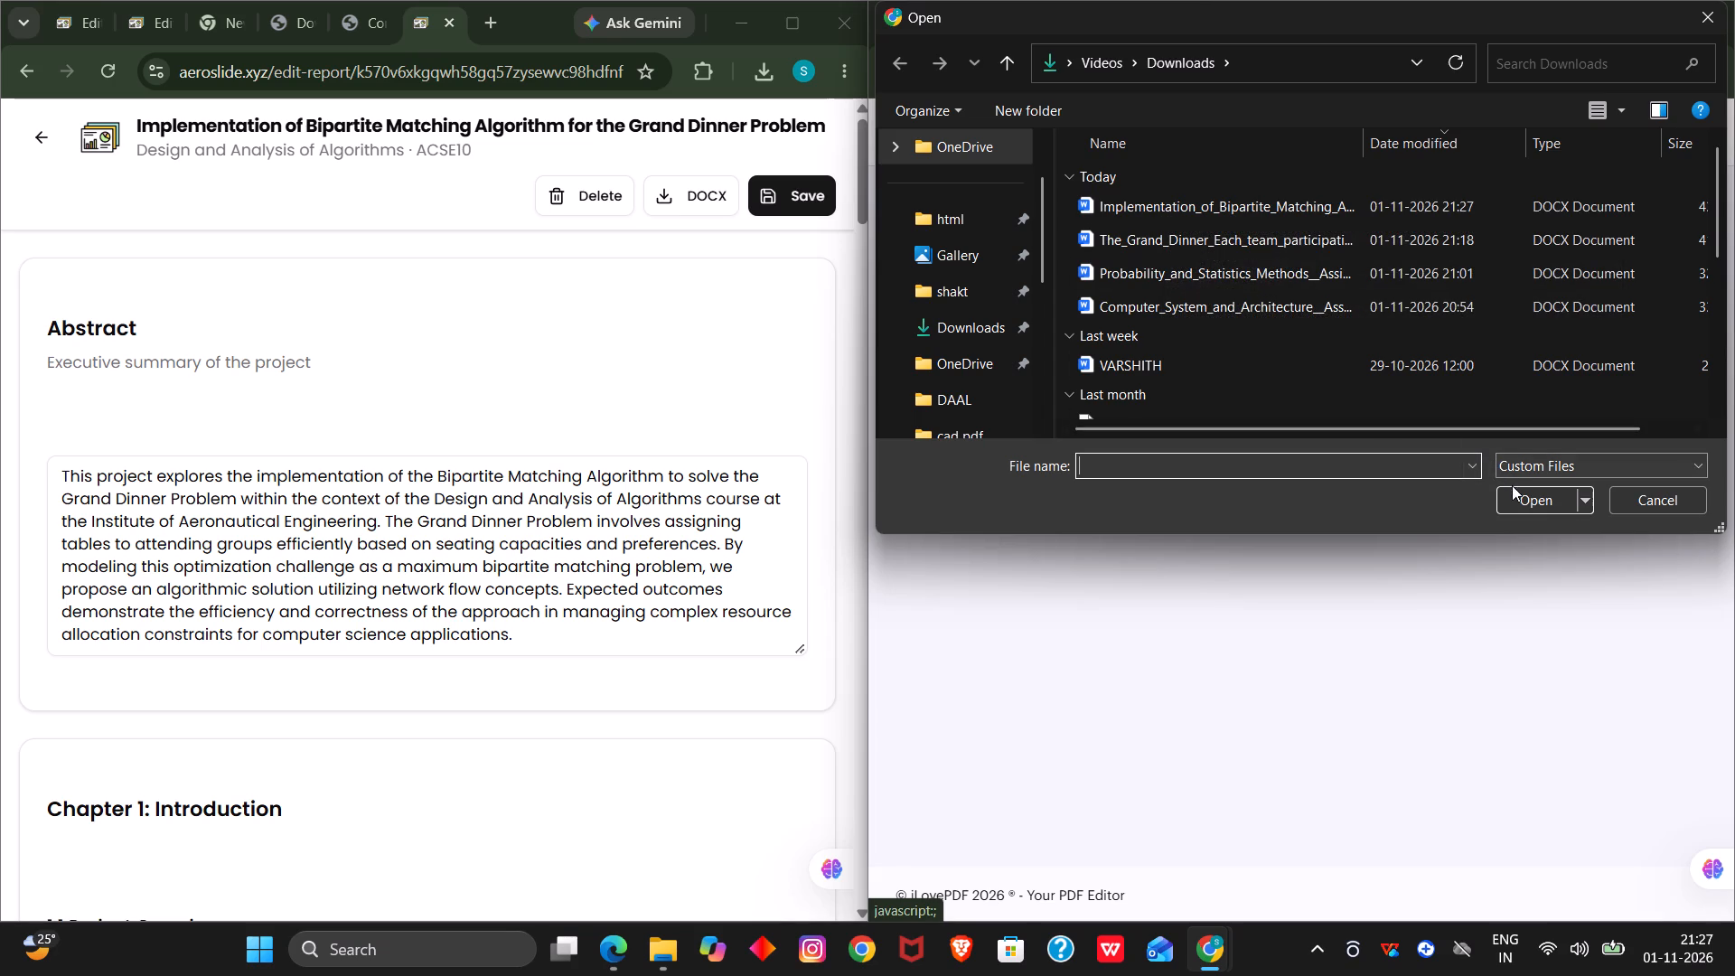
left_click(1280, 208)
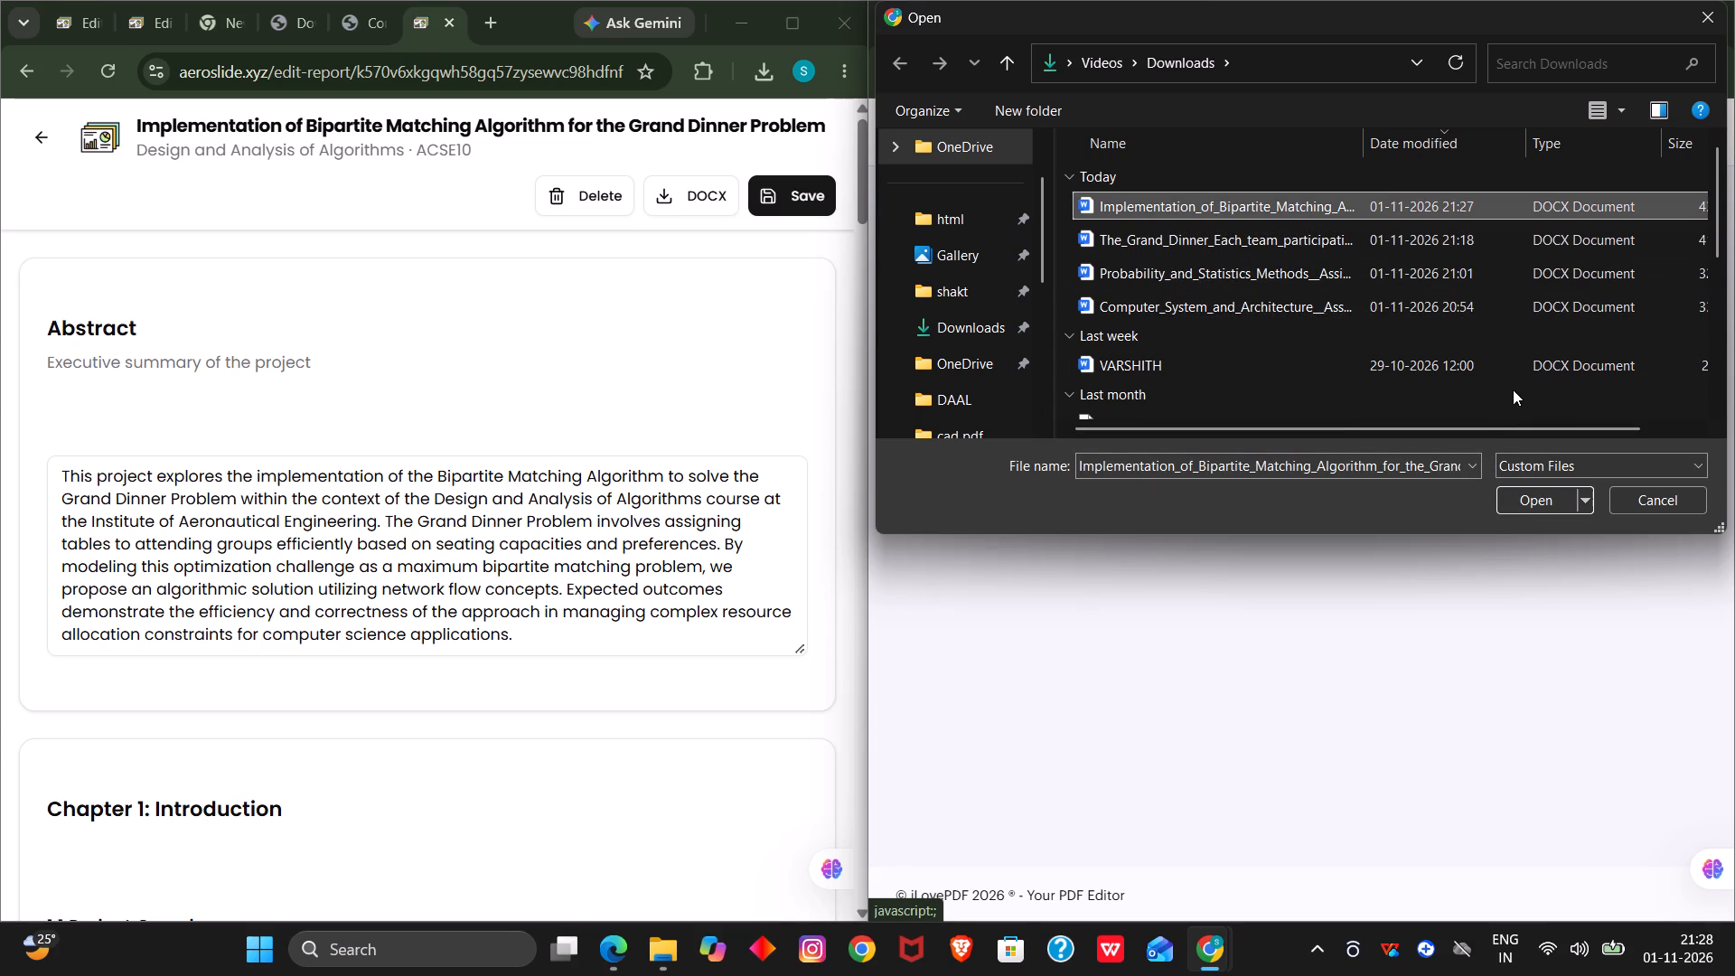
left_click(1551, 500)
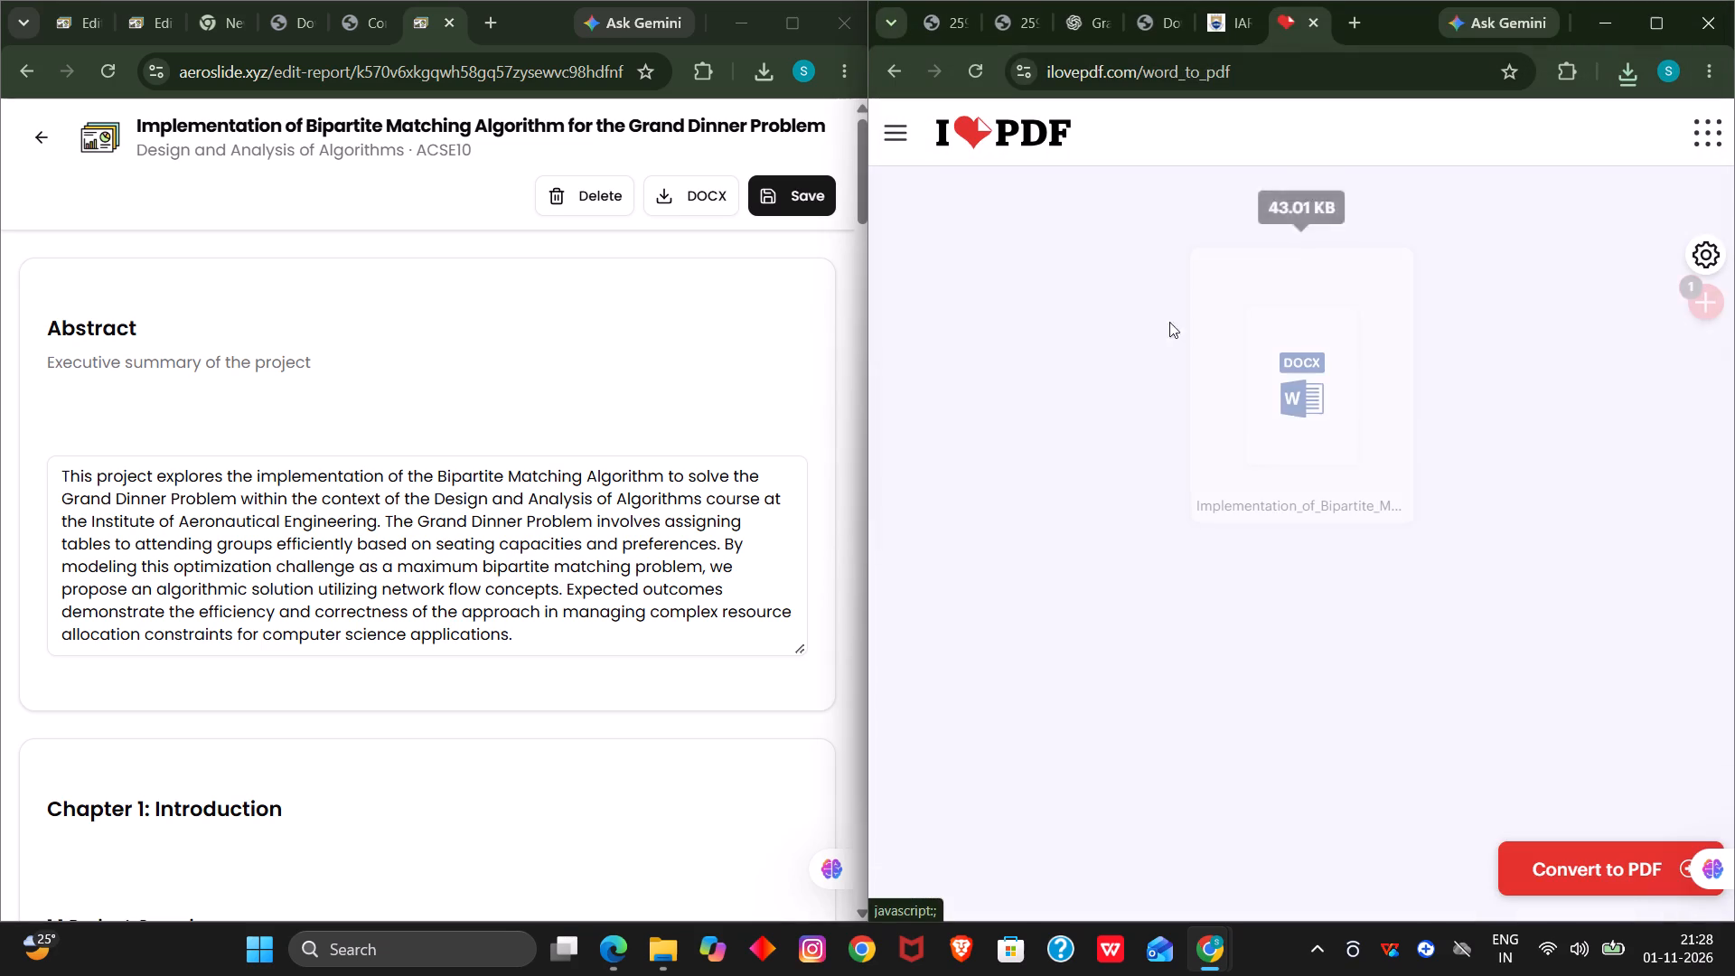
left_click(1558, 863)
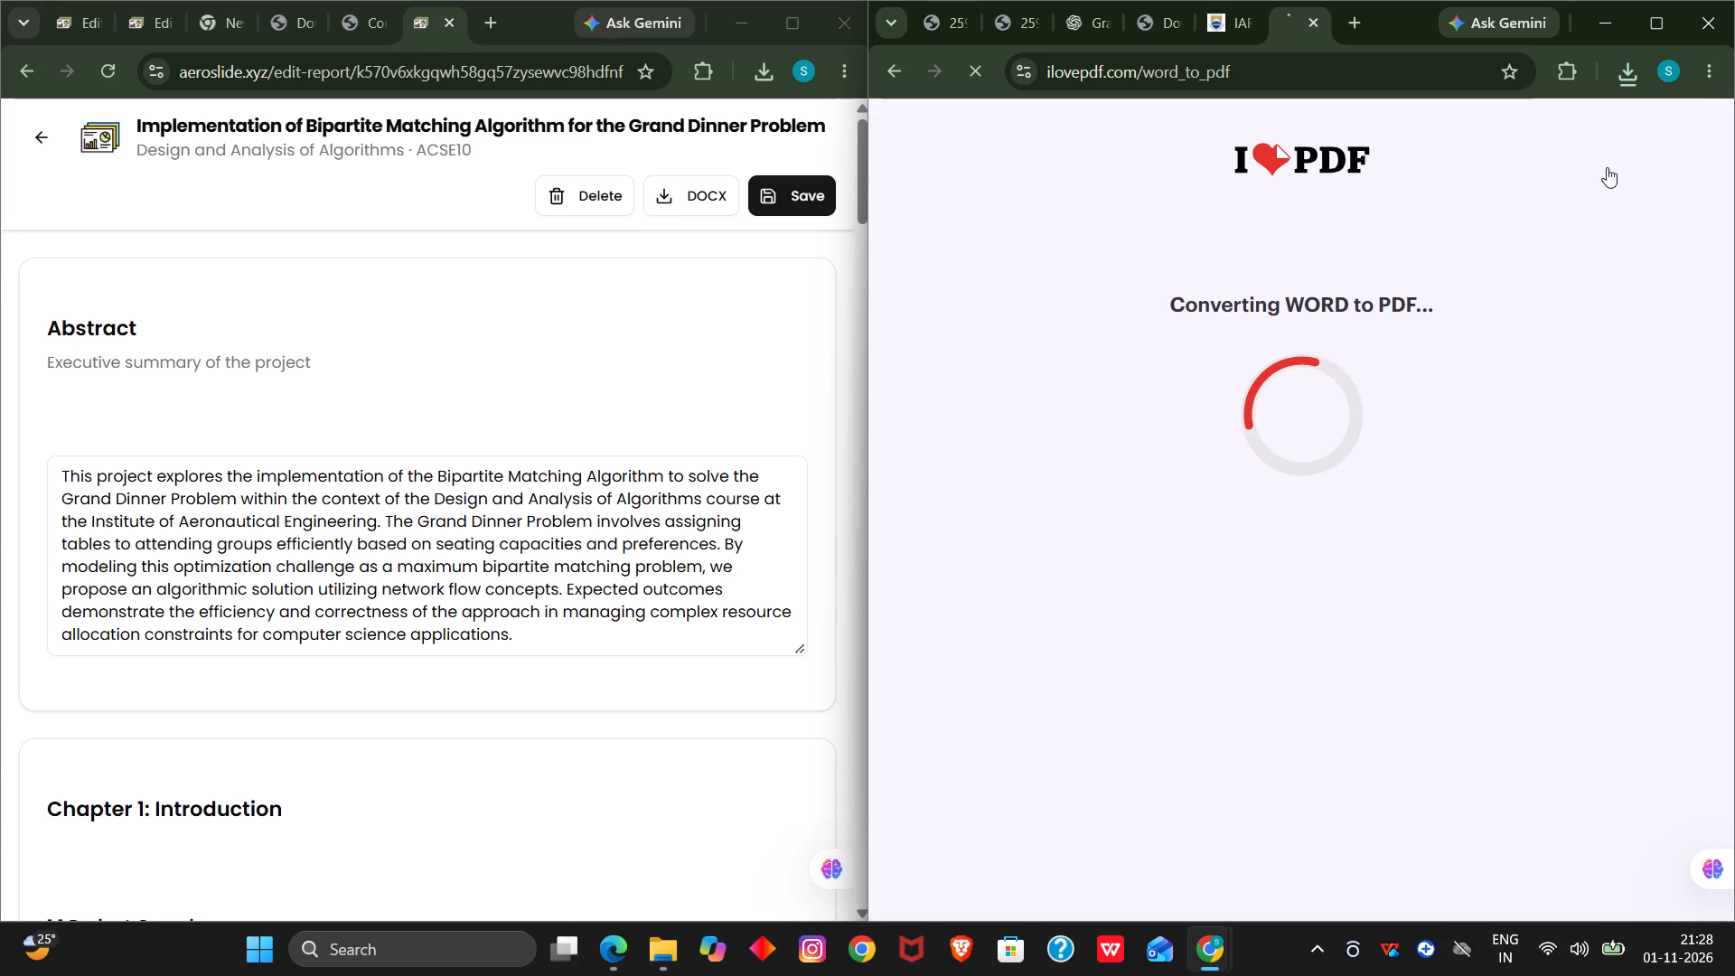
left_click(1312, 291)
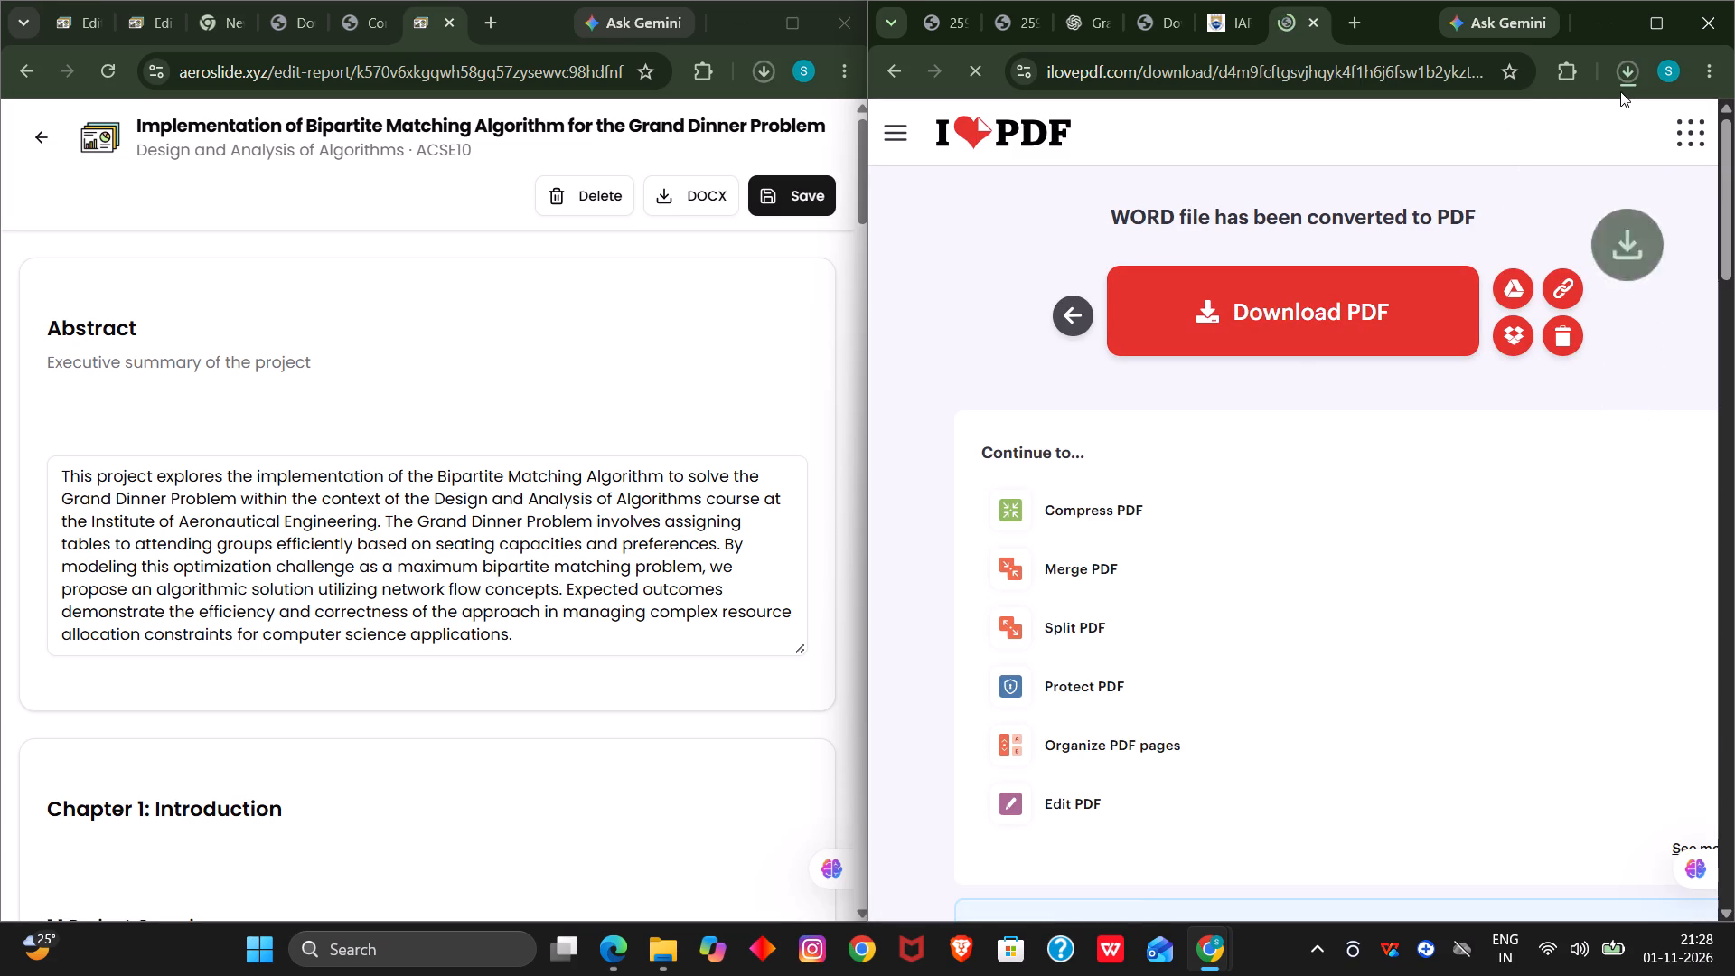
Show the downloaded Bipartite Matching report PDF in its folder.
left_click(1620, 91)
left_click(1620, 72)
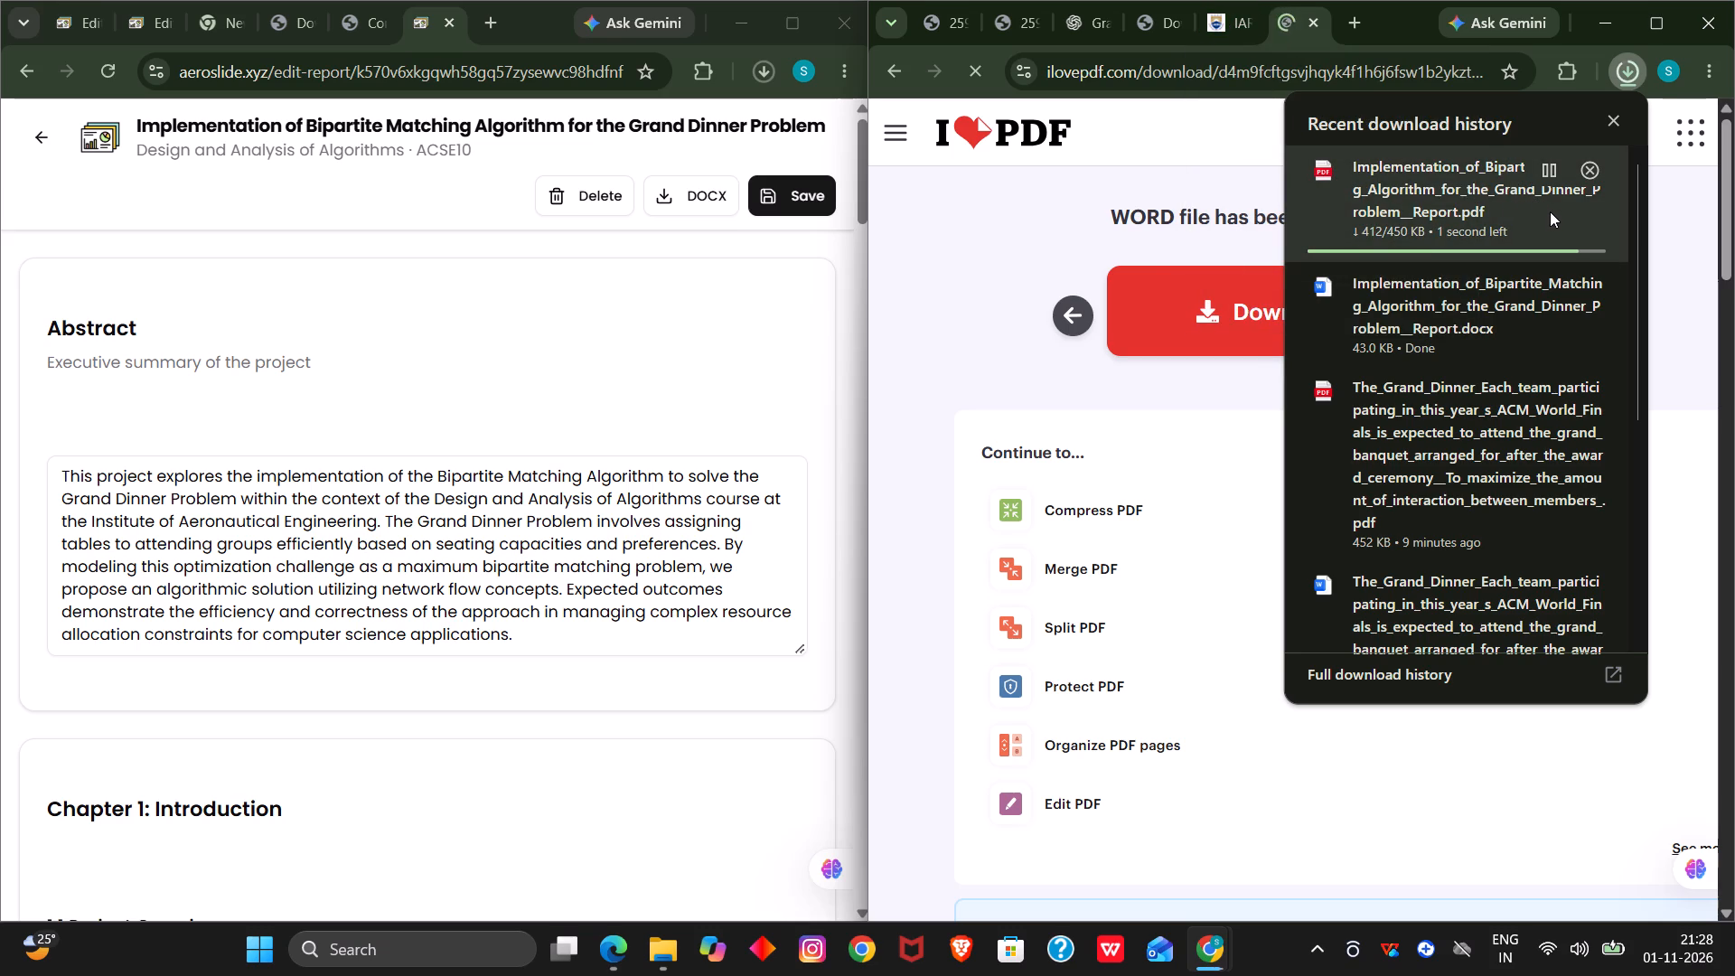
left_click(1548, 172)
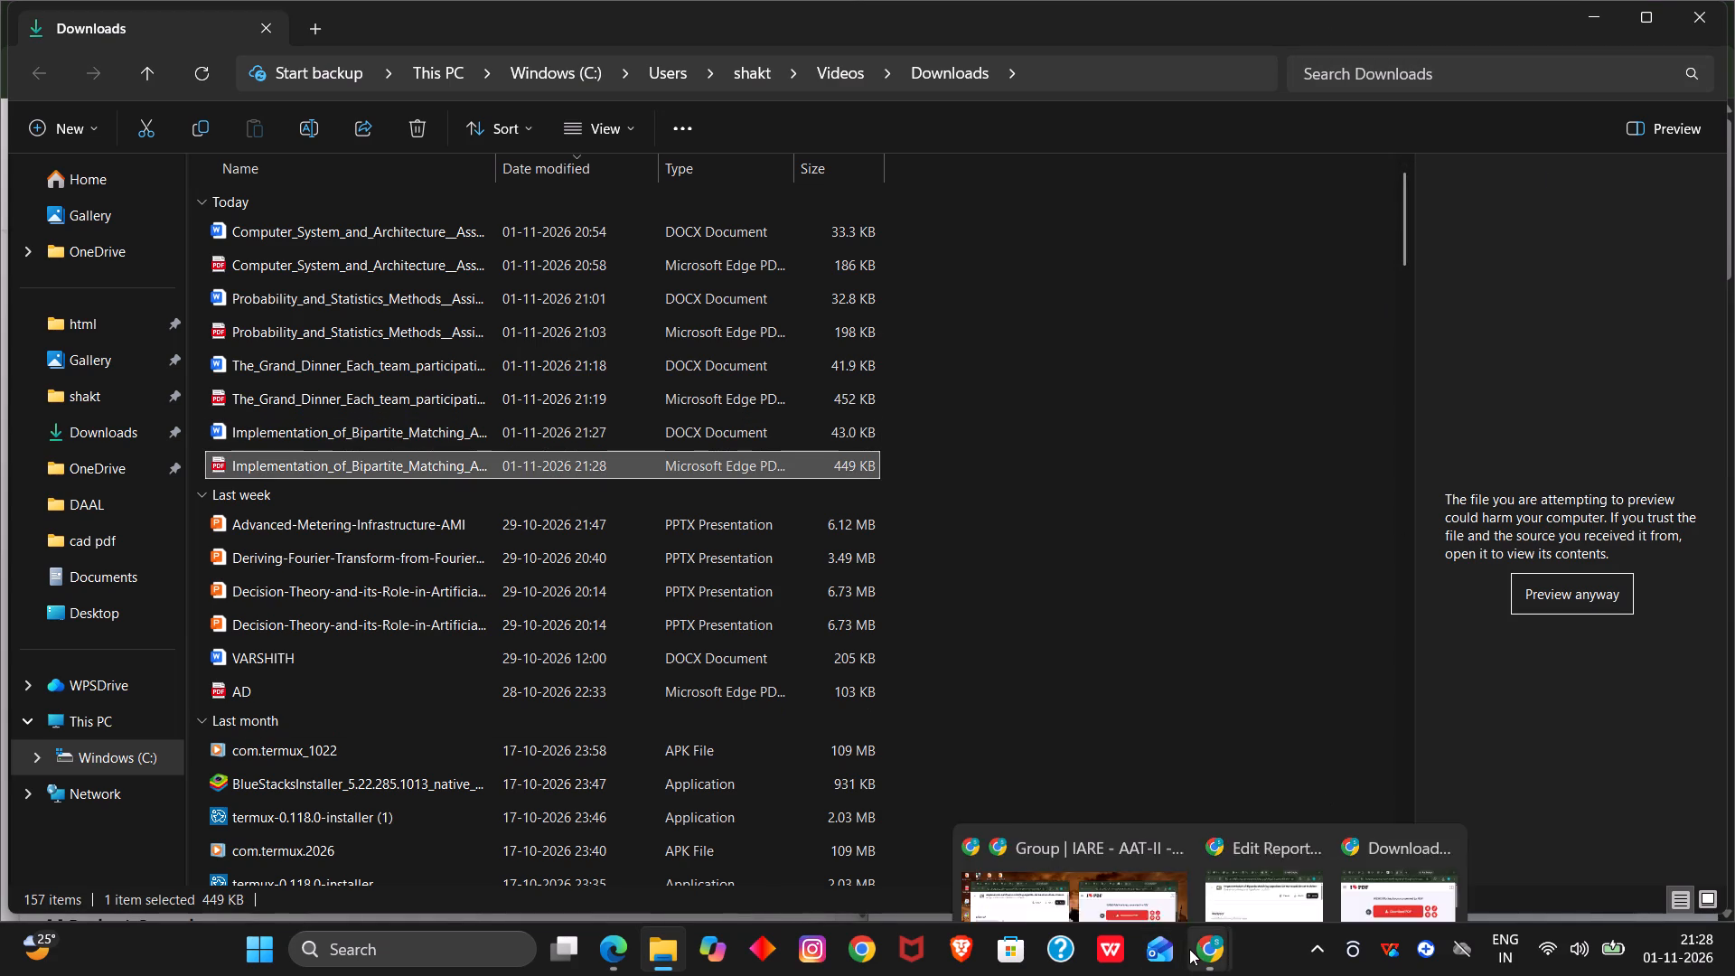
Return to the AAT-II page, attach the Implementation_of_Bipartite_Matching PDF as the ACSE10 project report, and submit the upload.
left_click_drag(1385, 791, 1406, 805)
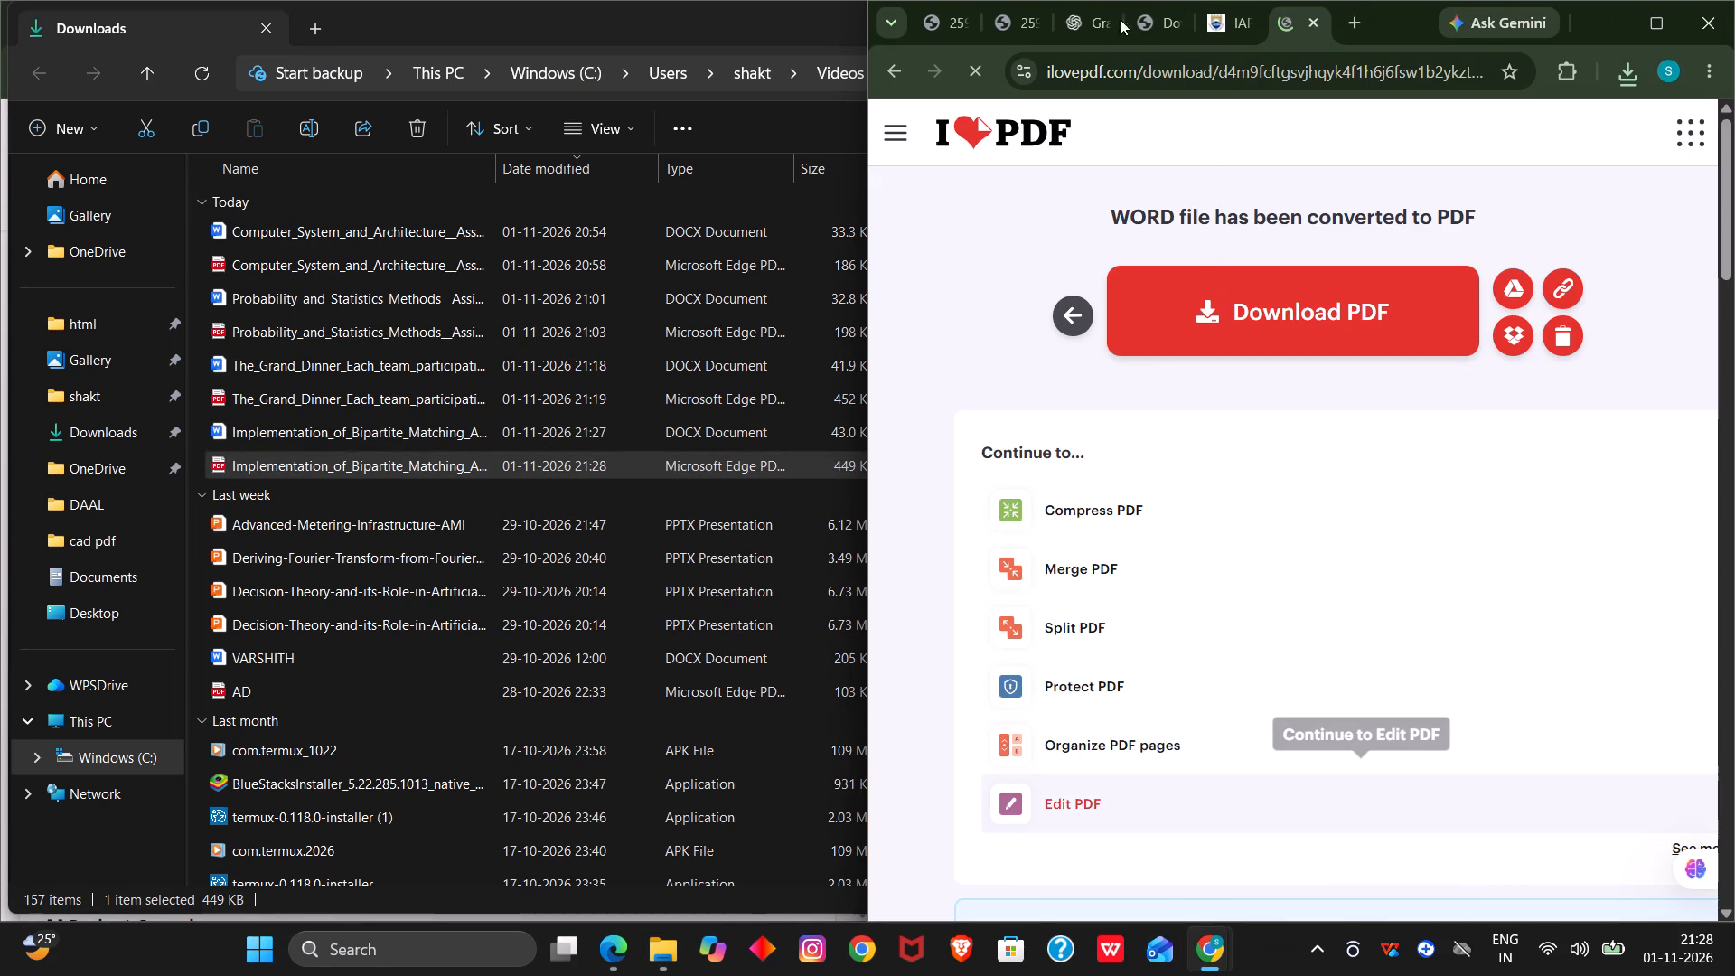
left_click(1214, 25)
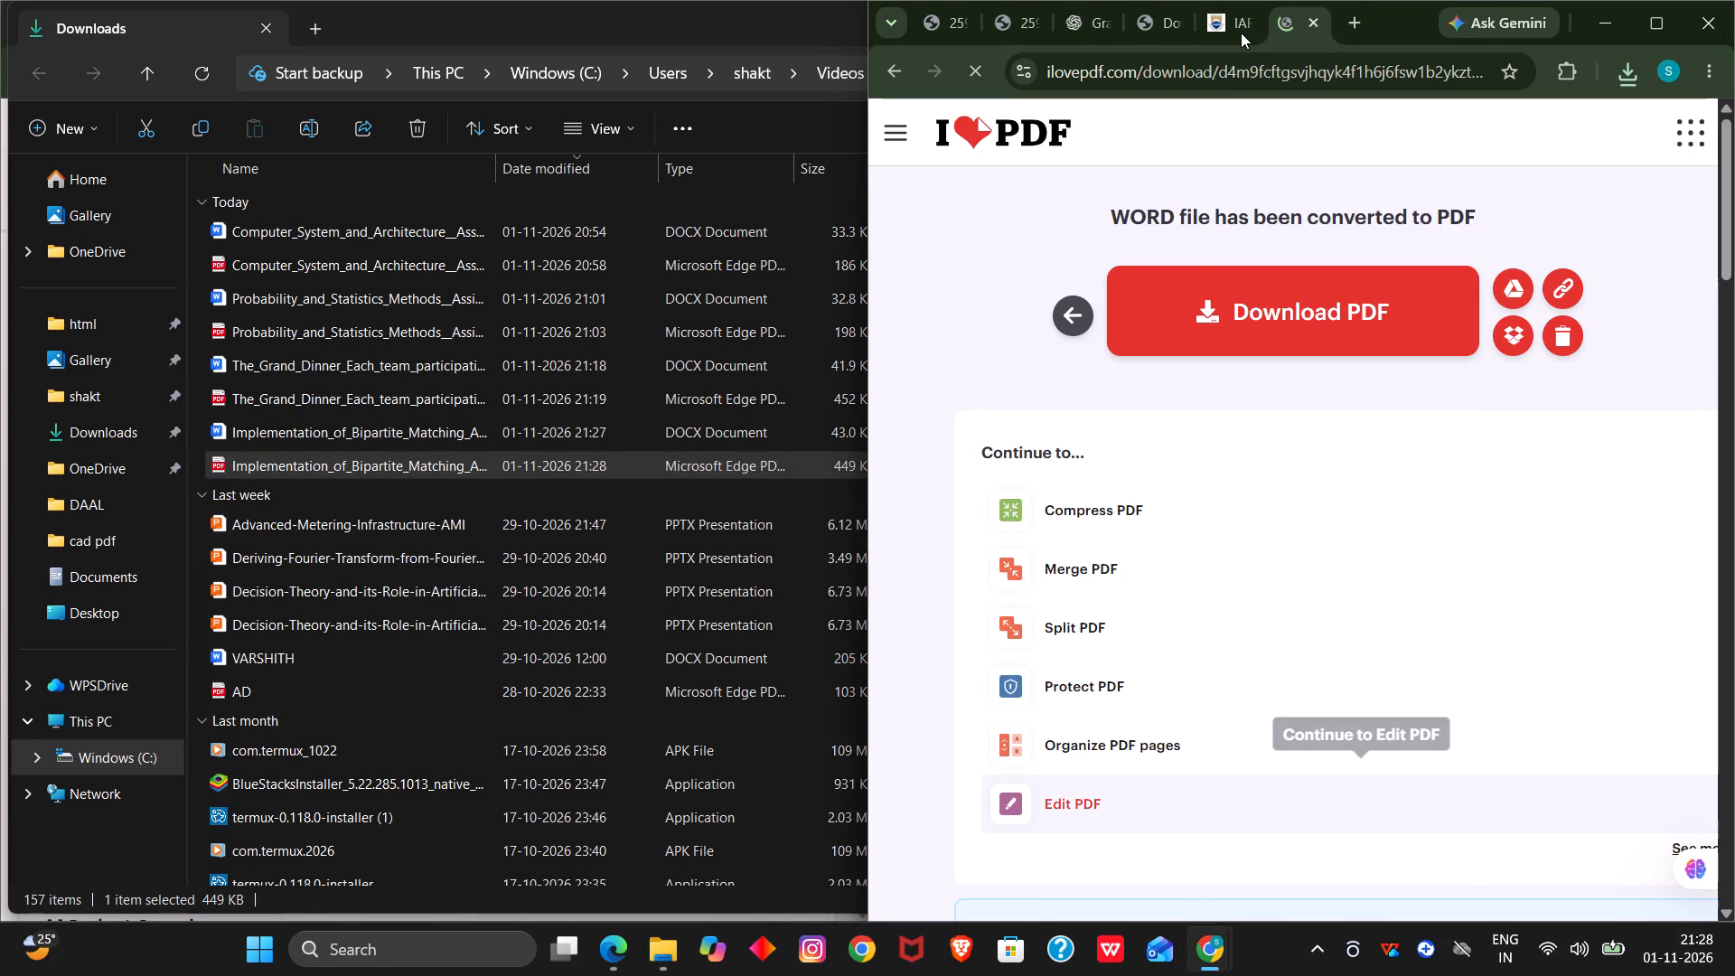
left_click(1243, 34)
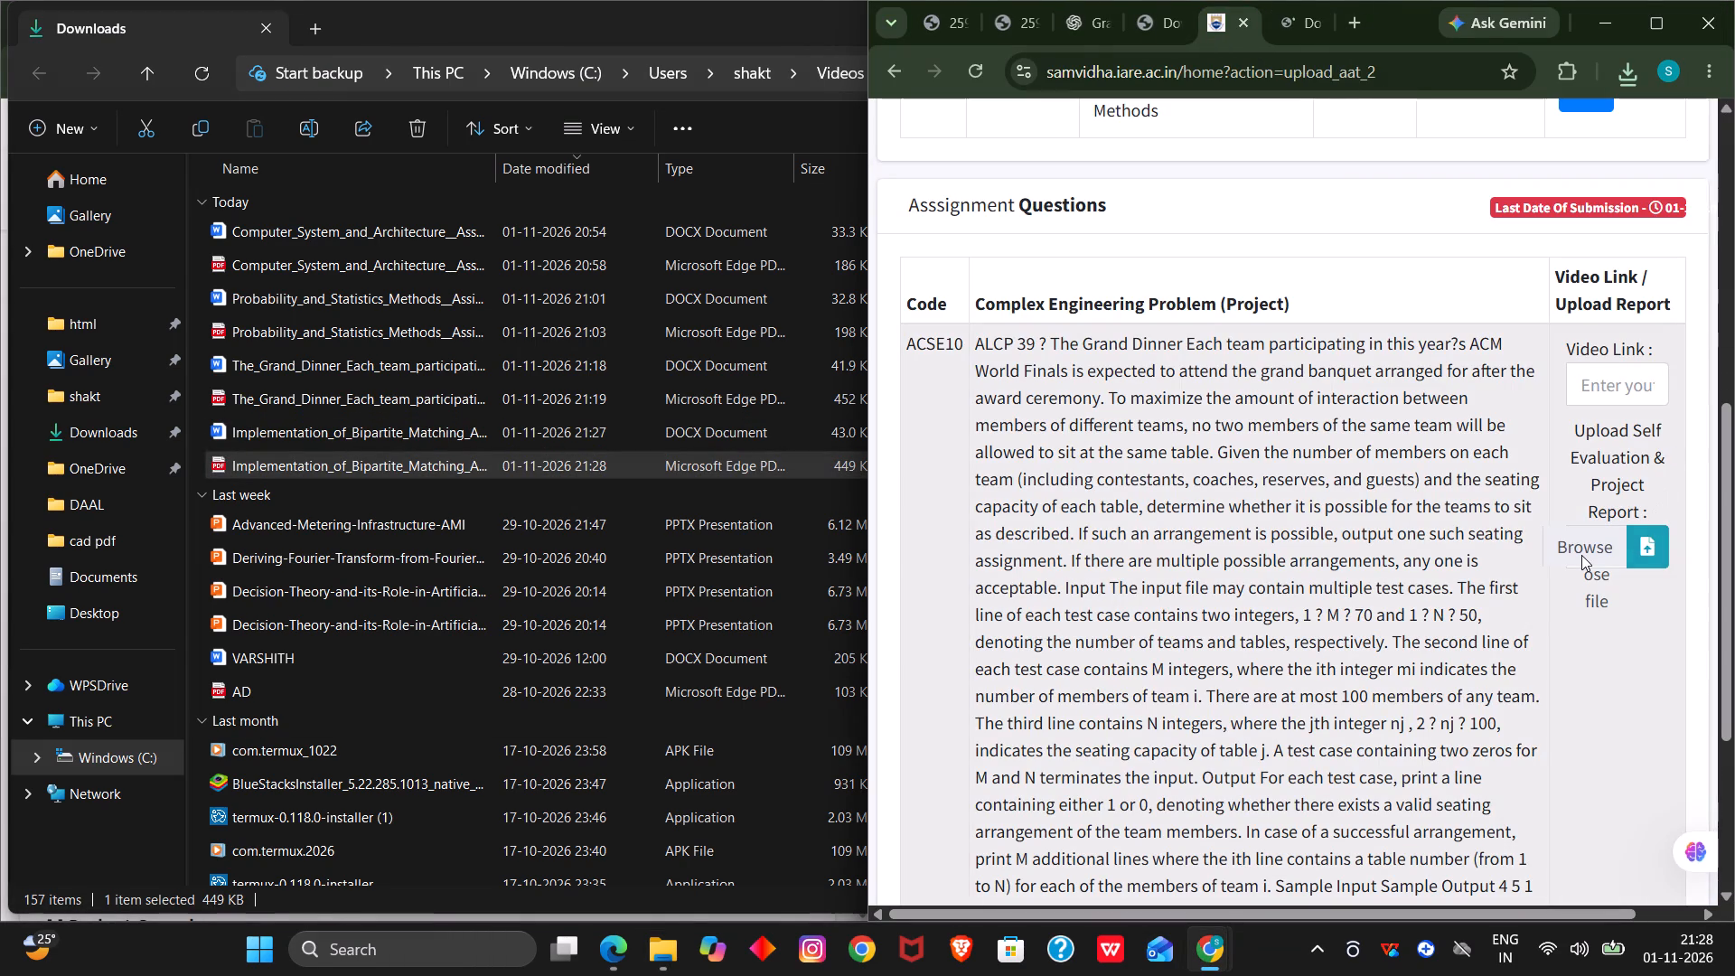
left_click(1581, 555)
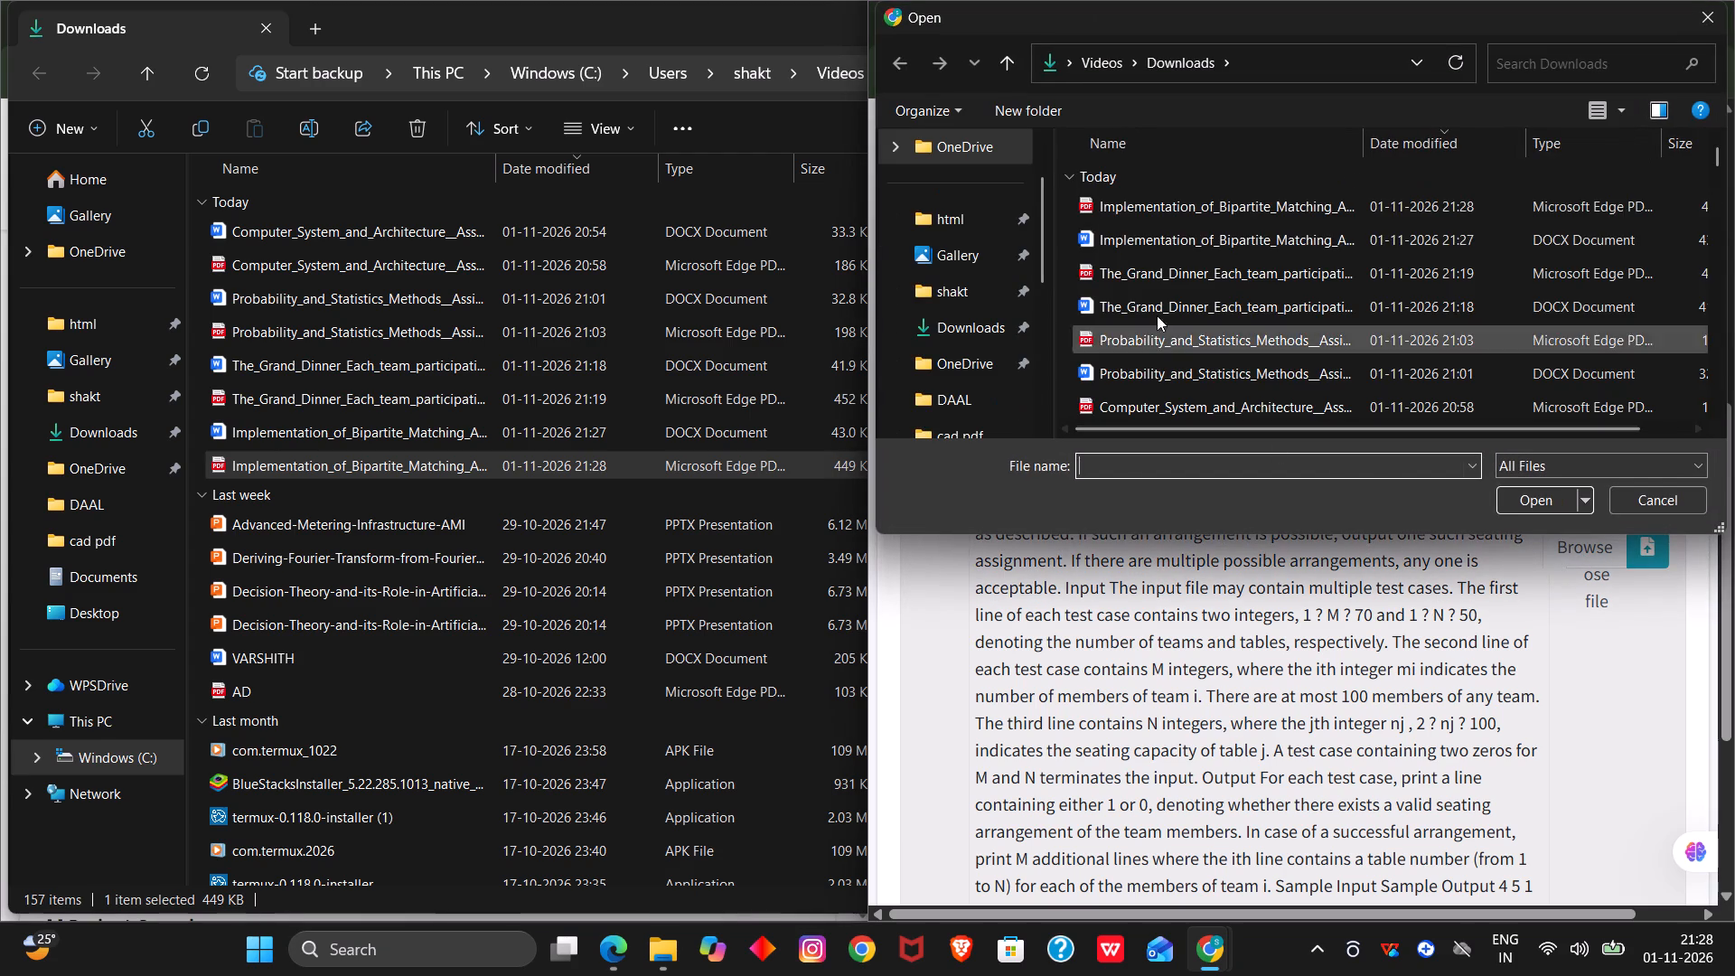
left_click_drag(1180, 207, 1192, 202)
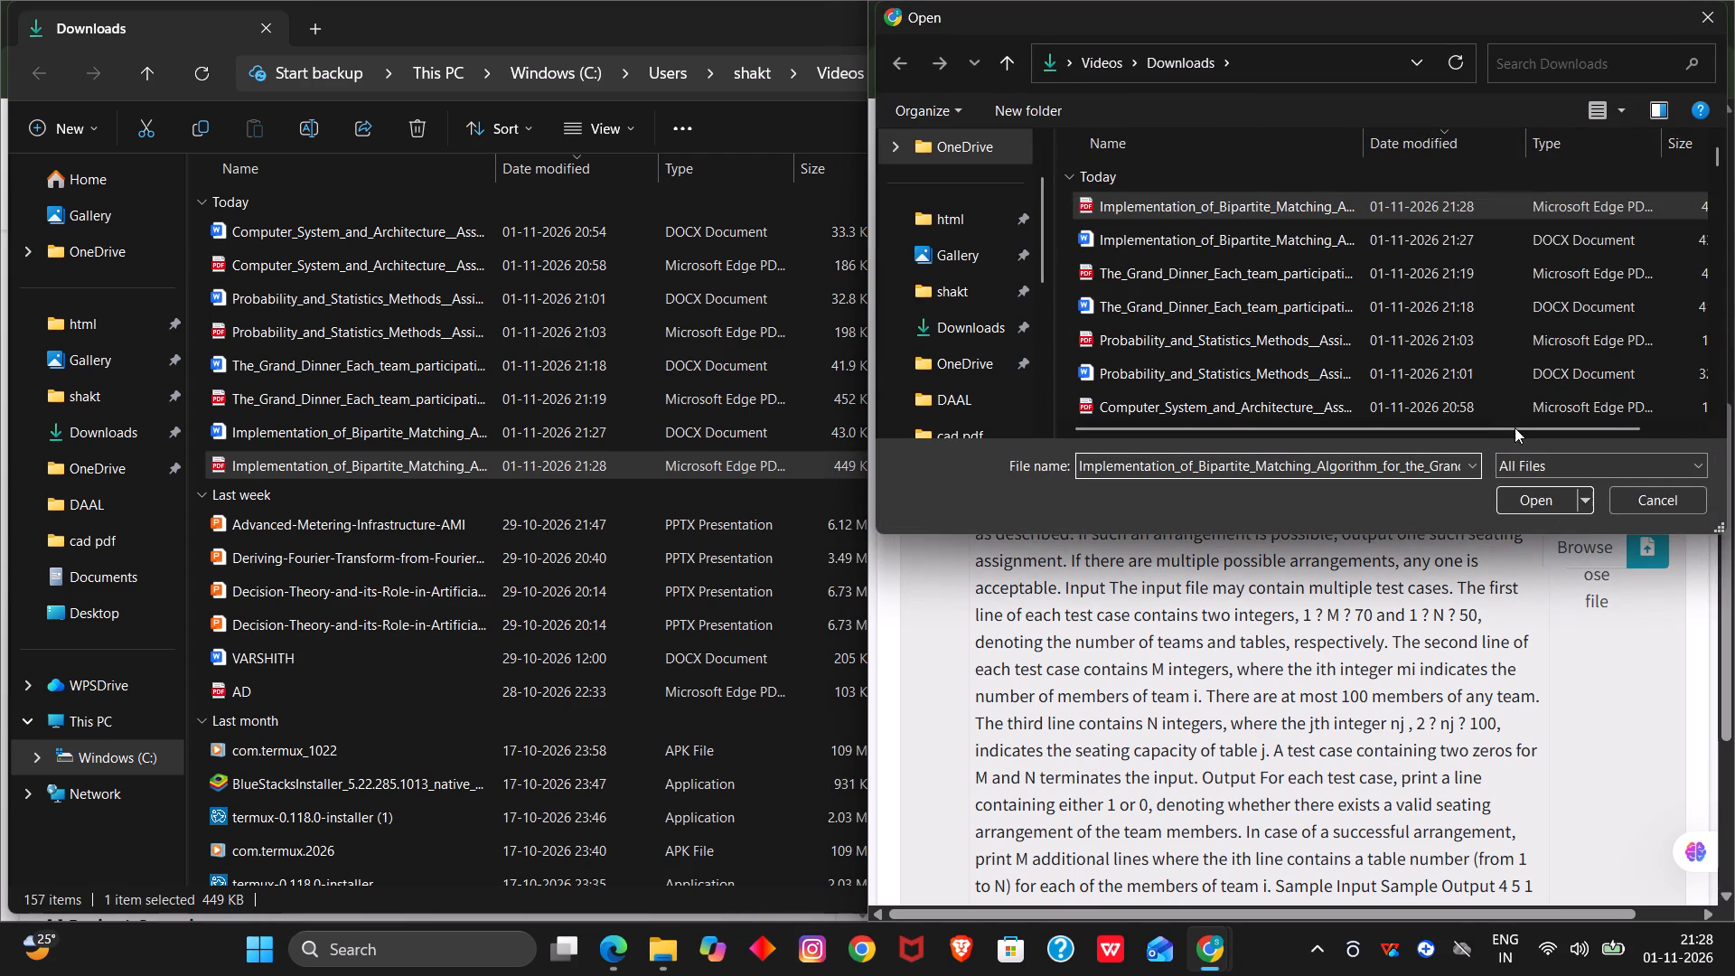
left_click(1551, 500)
left_click(1641, 549)
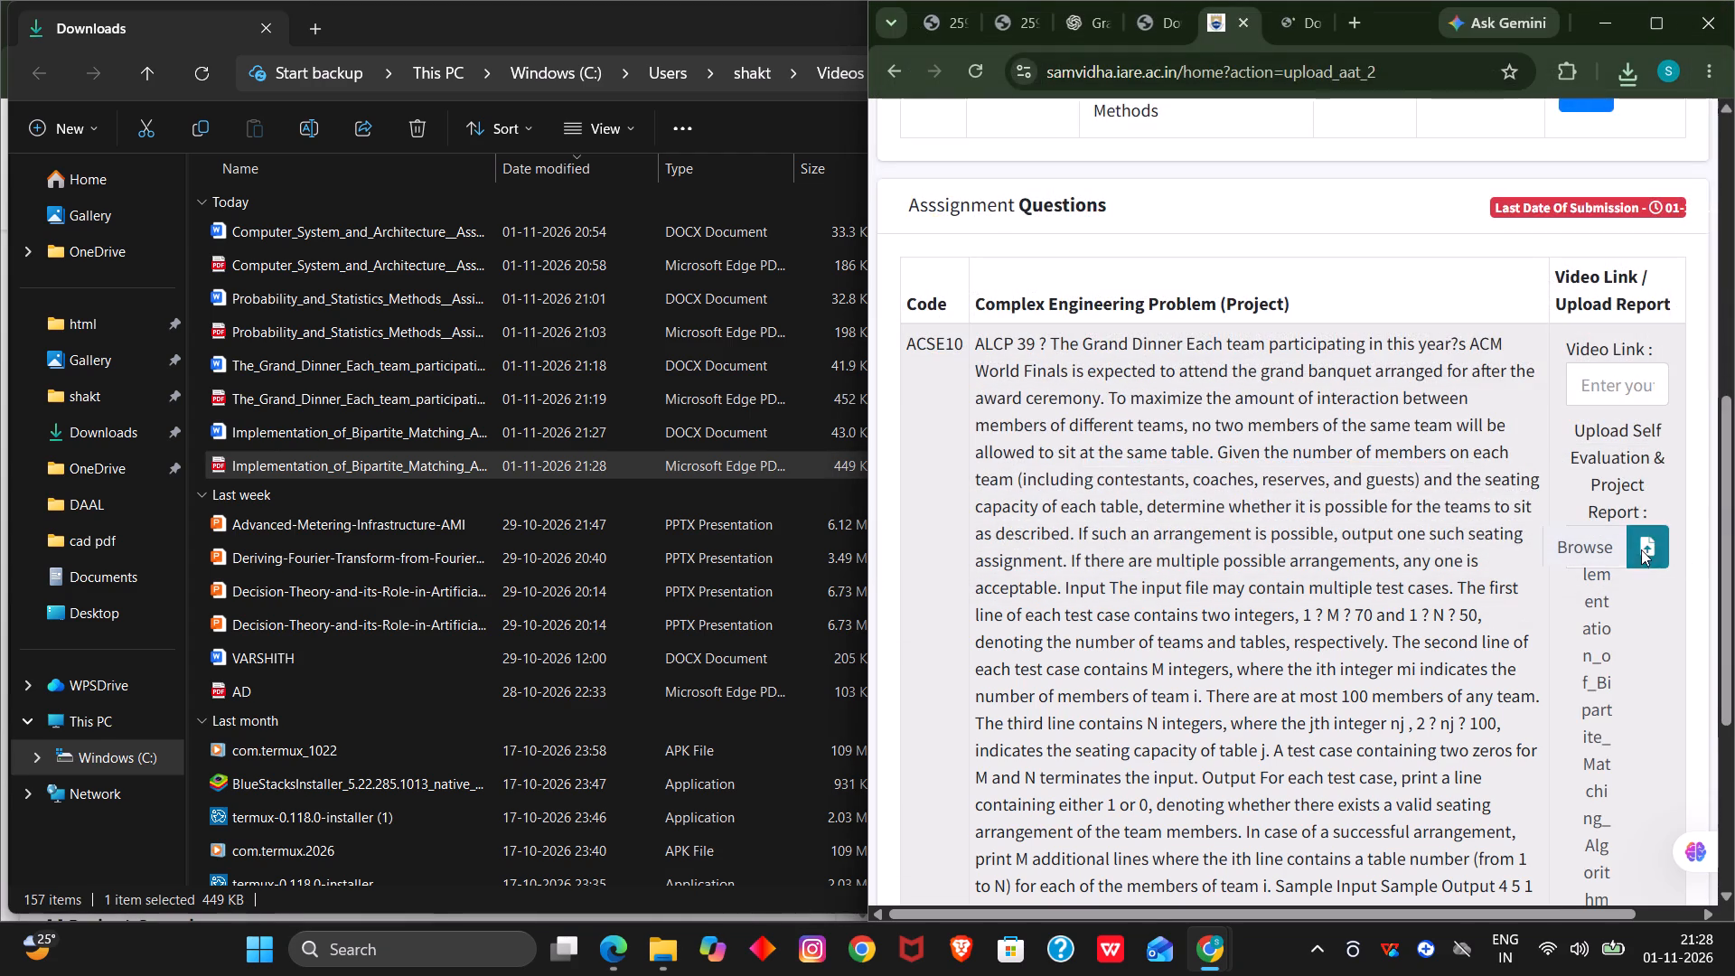
left_click(1288, 622)
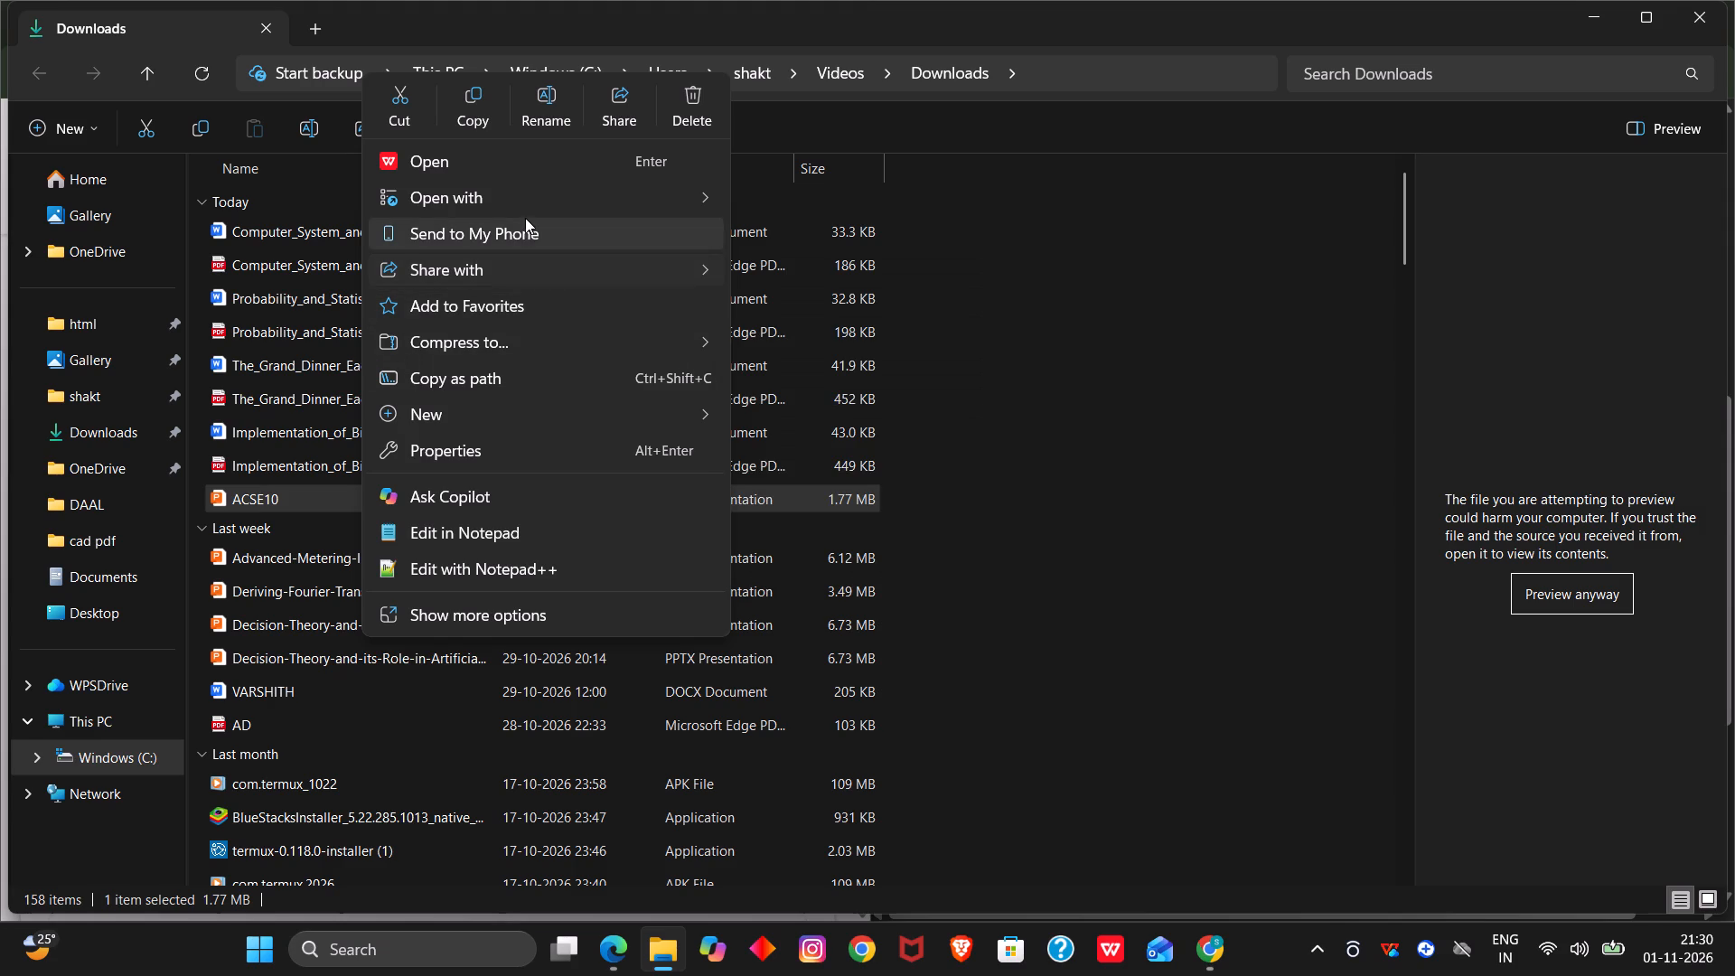
left_click(764, 209)
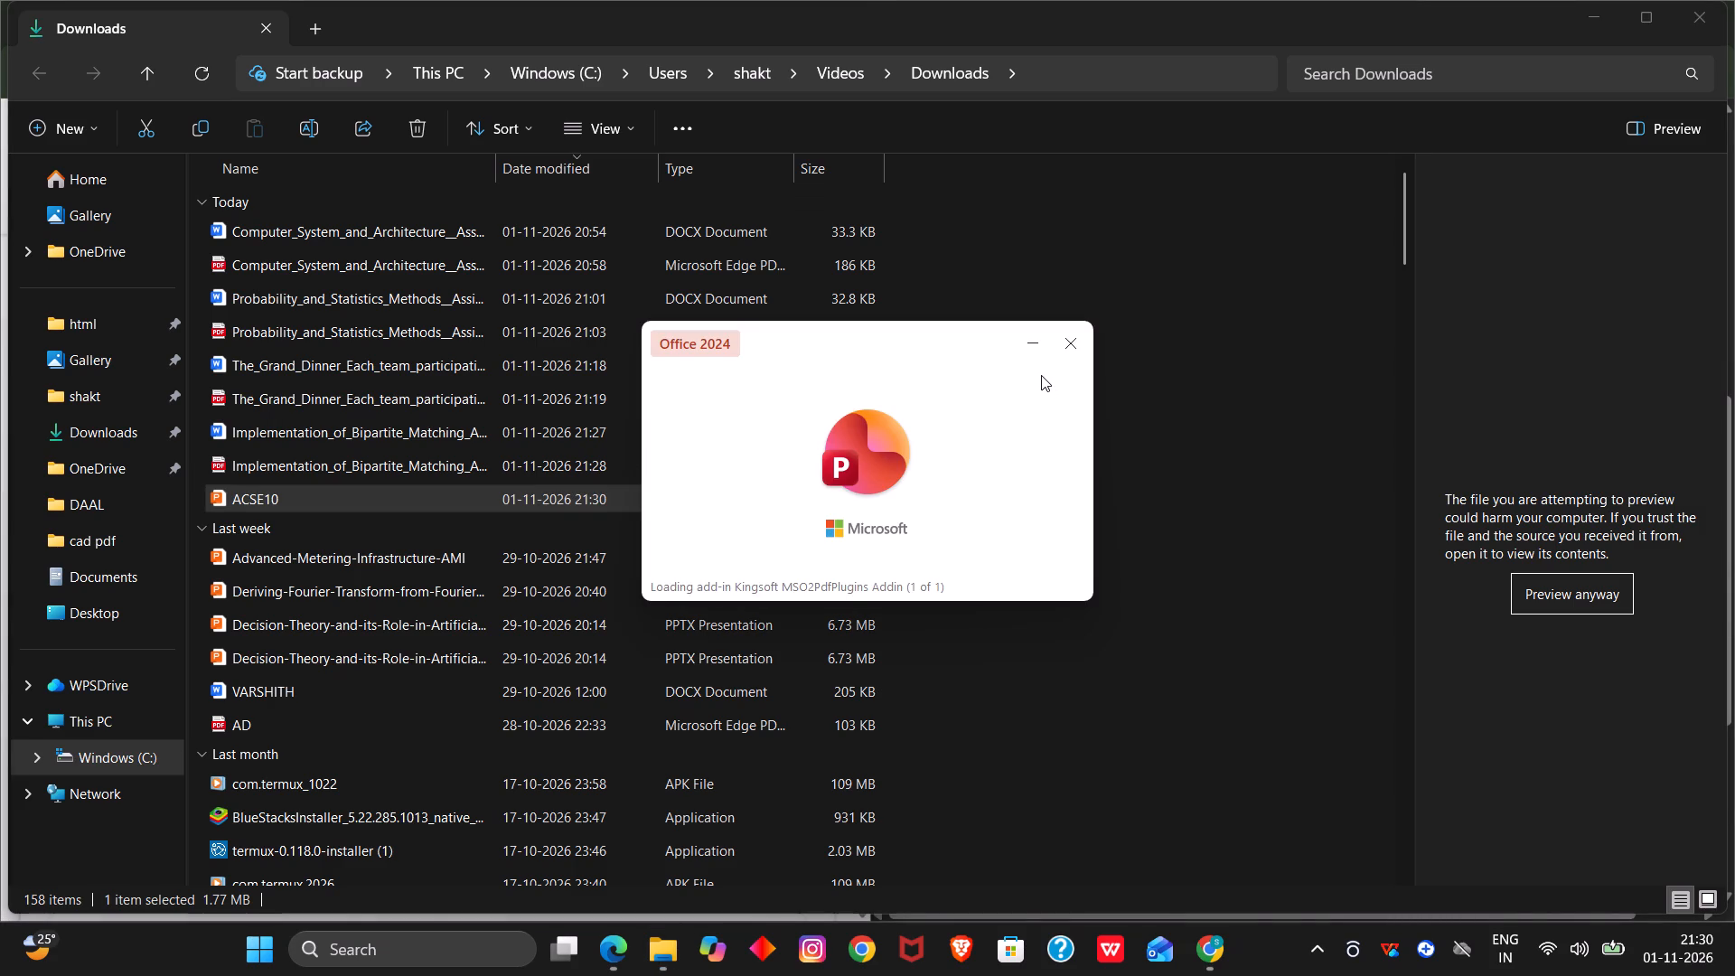
left_click(771, 443)
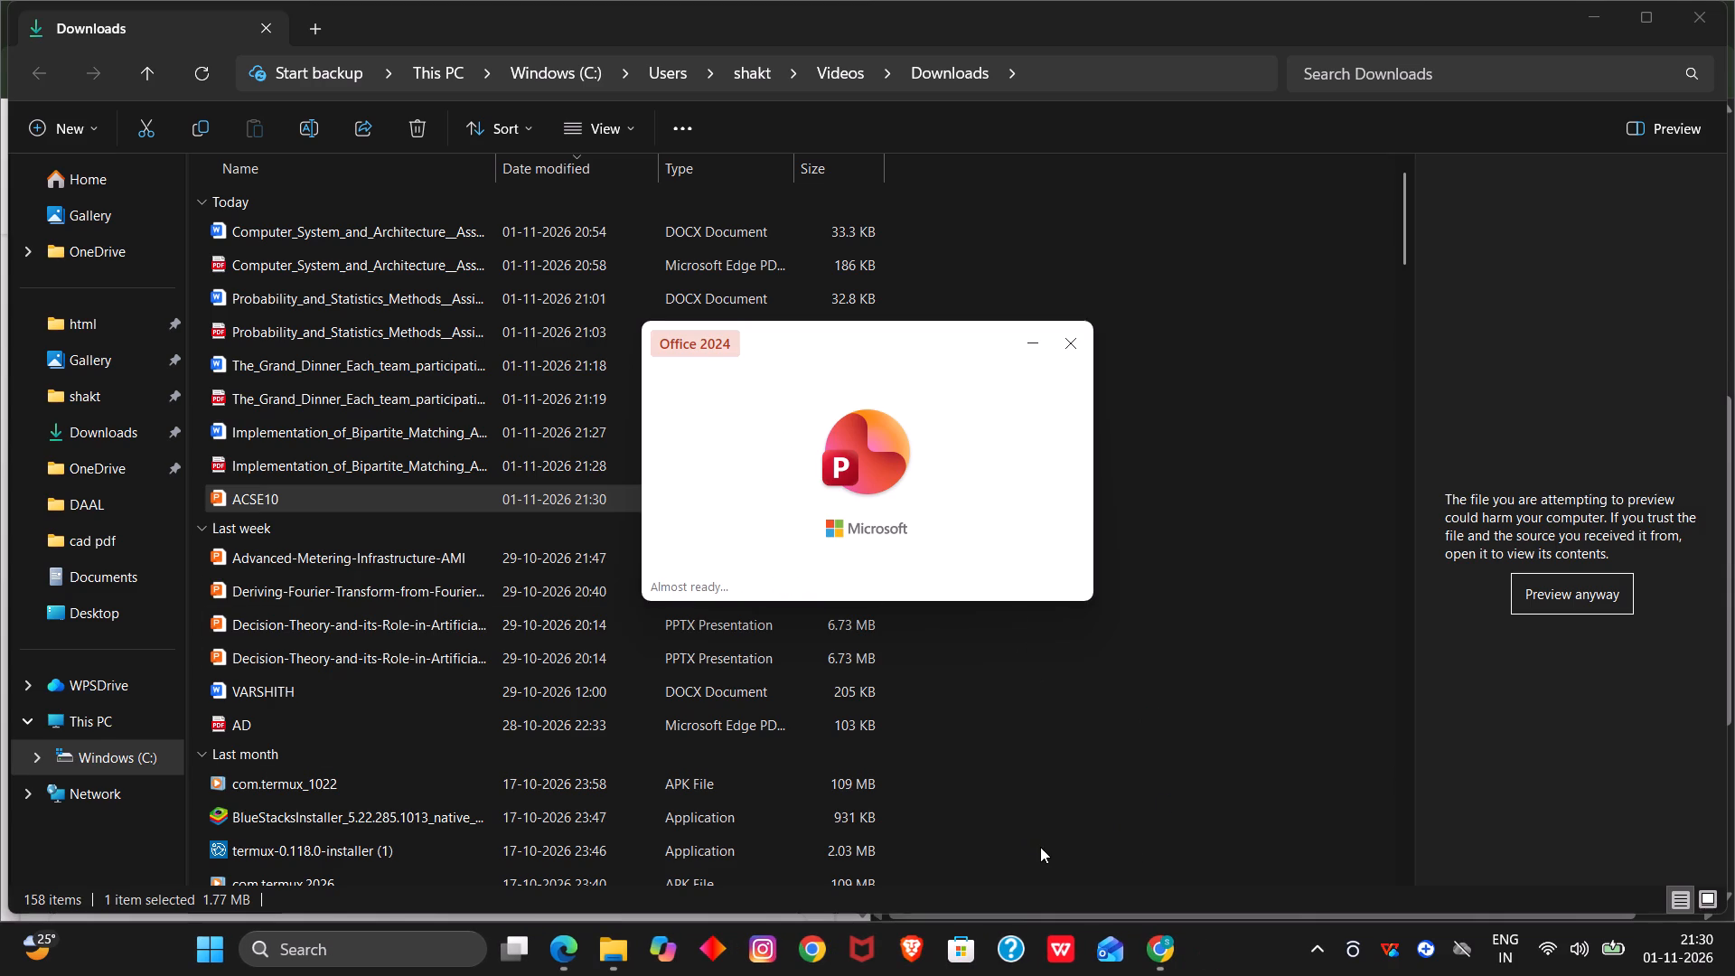
scroll(763, 239, "down", 1)
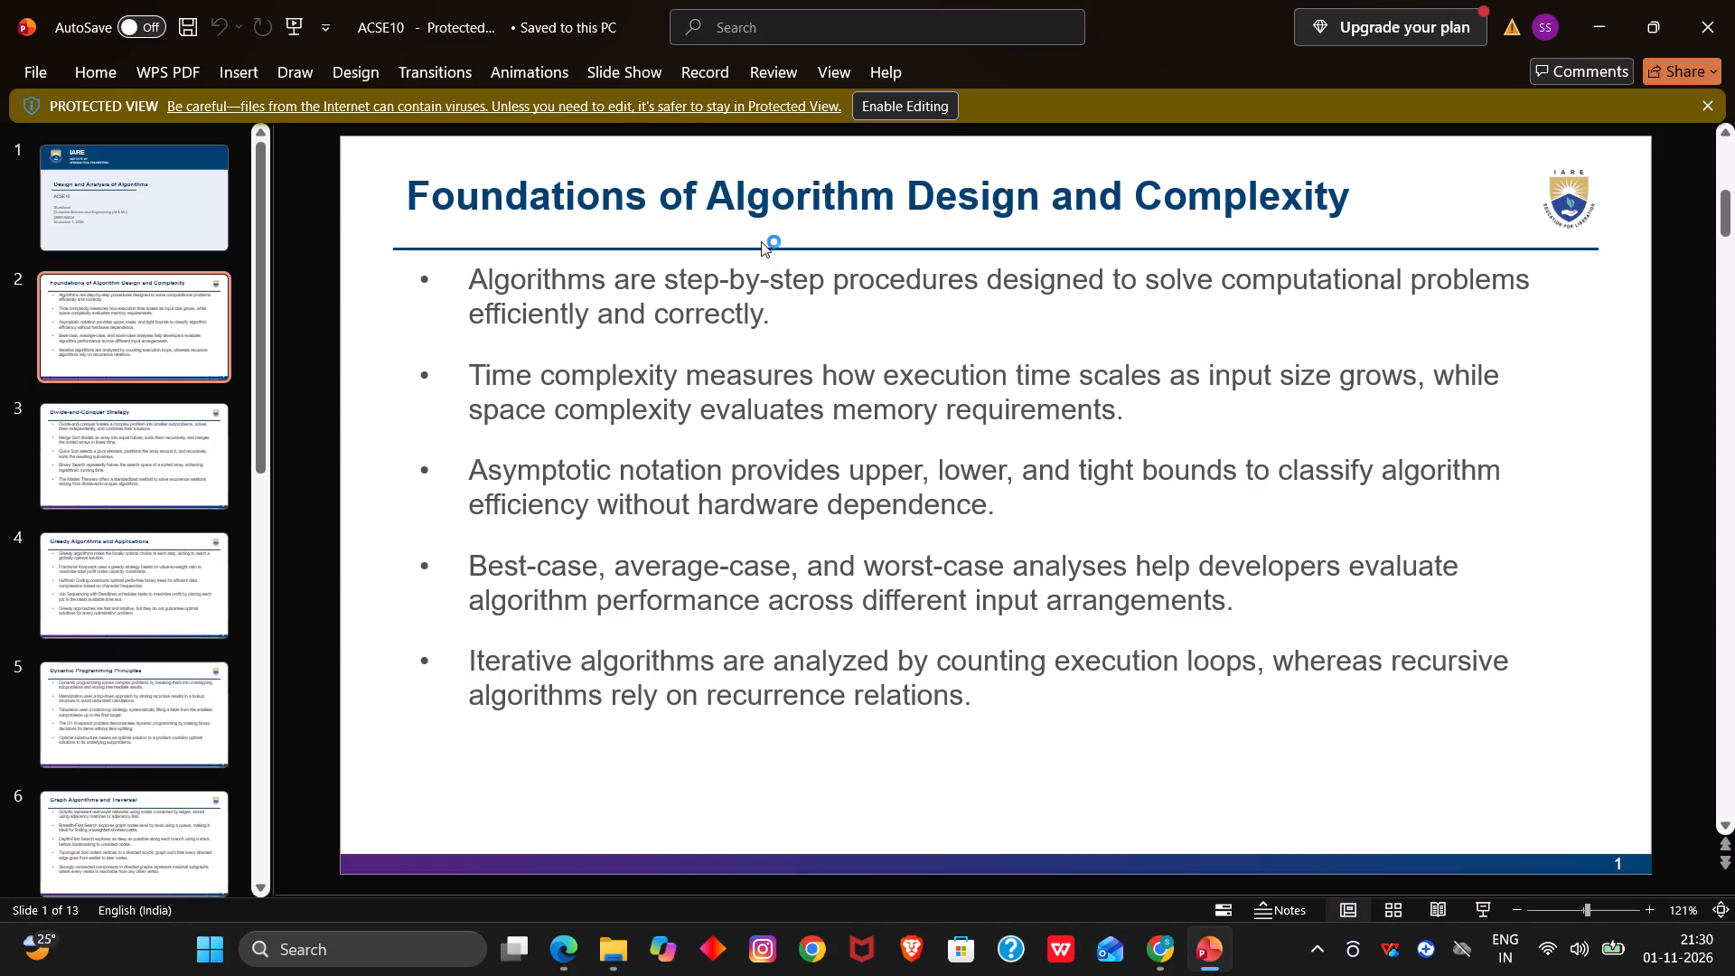
scroll(759, 241, "up", 3)
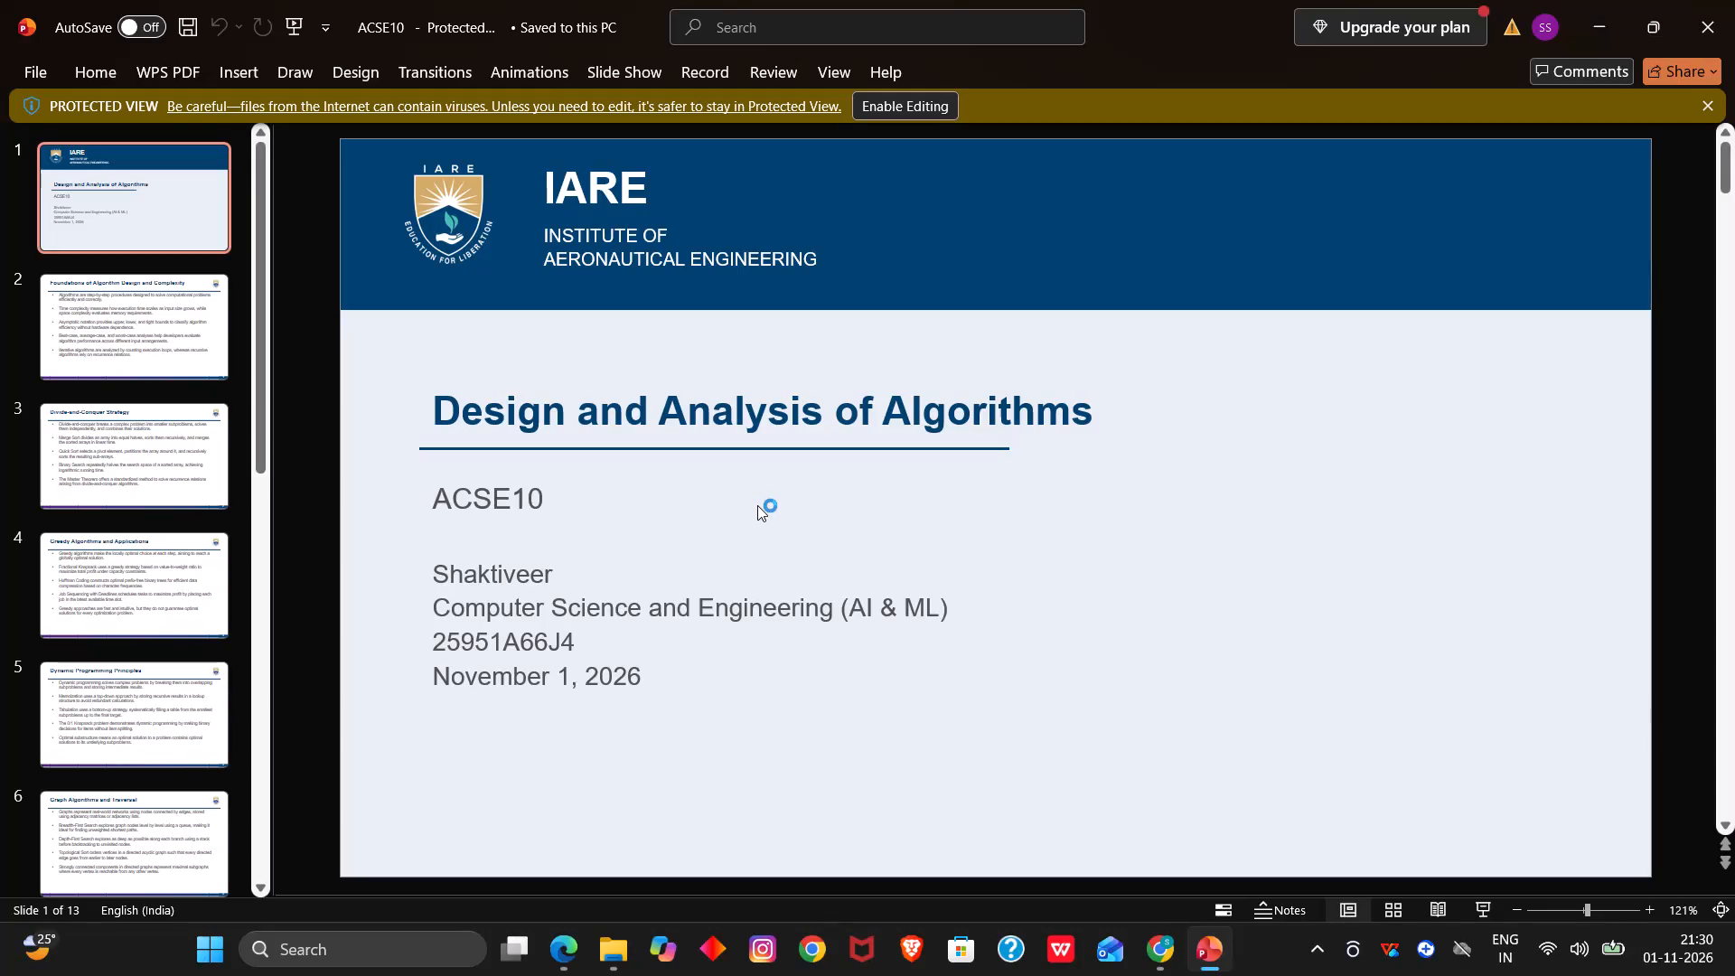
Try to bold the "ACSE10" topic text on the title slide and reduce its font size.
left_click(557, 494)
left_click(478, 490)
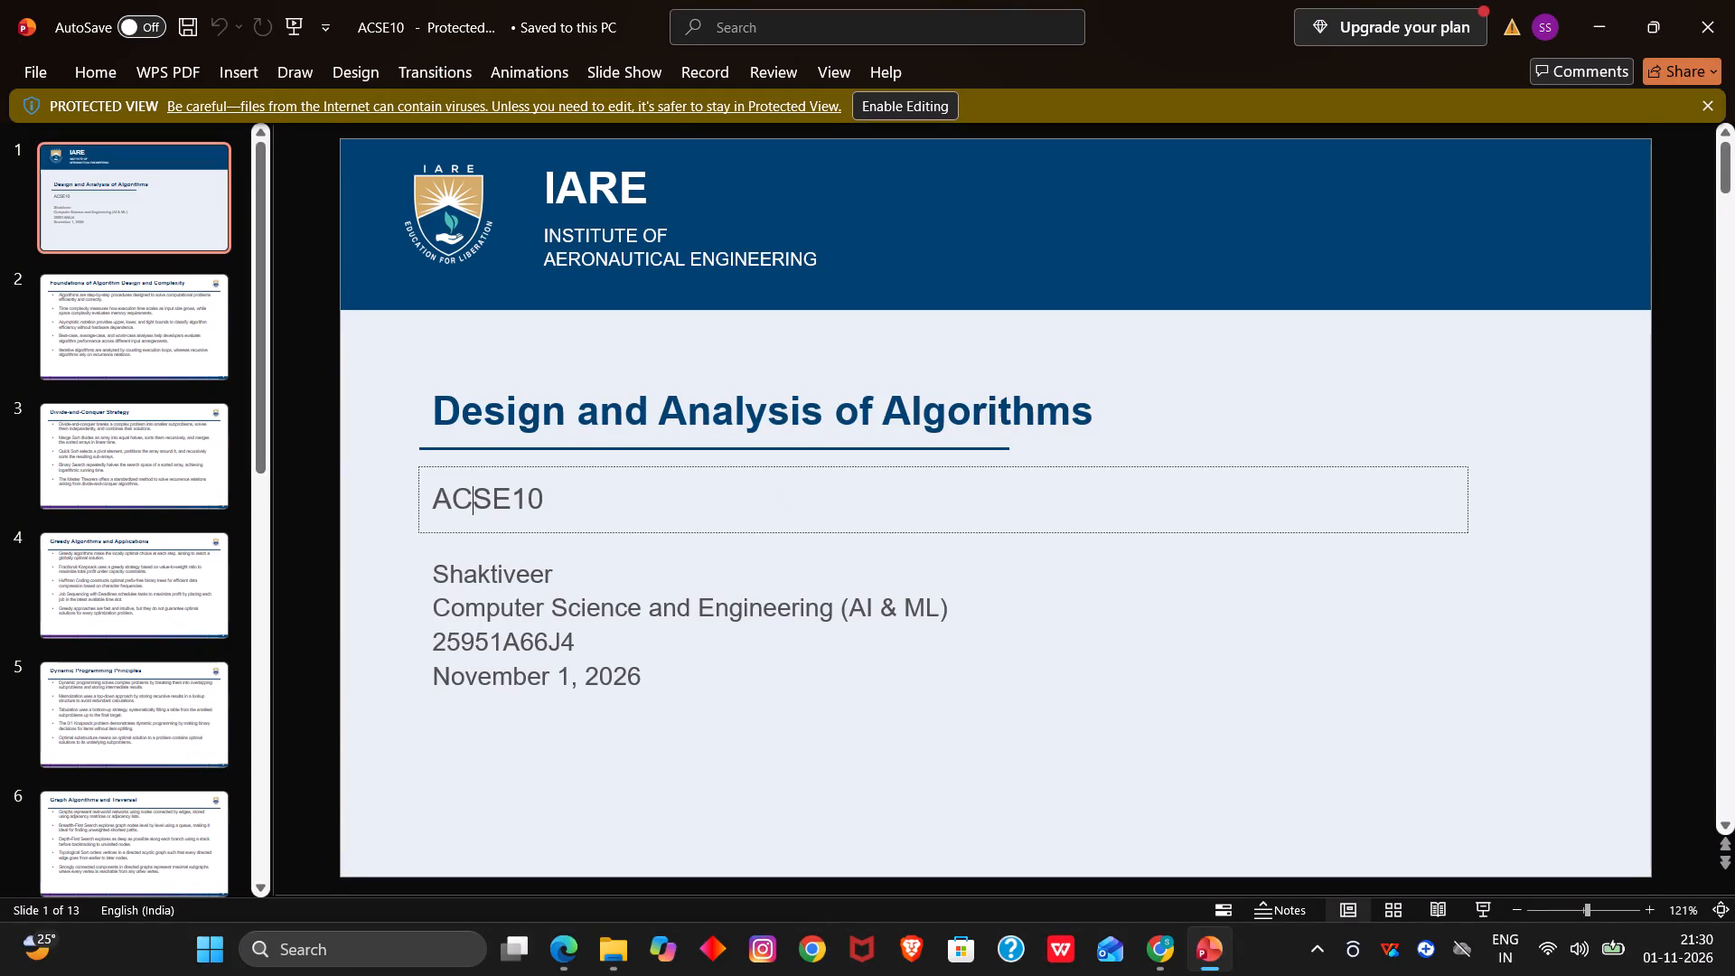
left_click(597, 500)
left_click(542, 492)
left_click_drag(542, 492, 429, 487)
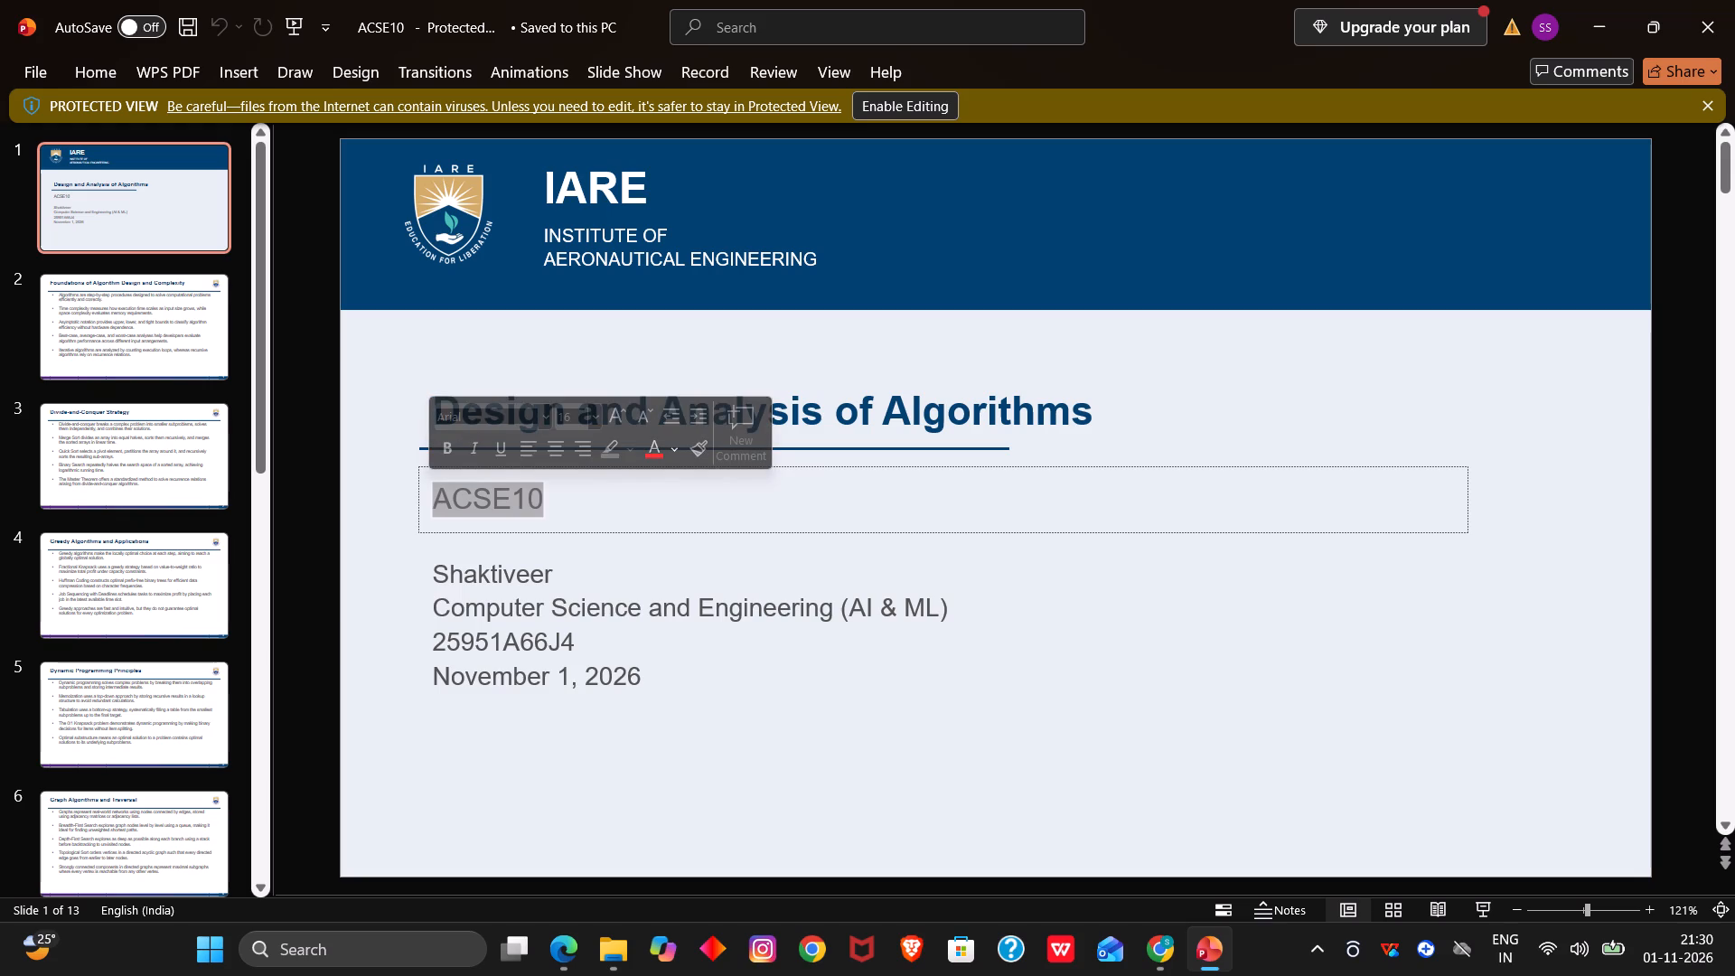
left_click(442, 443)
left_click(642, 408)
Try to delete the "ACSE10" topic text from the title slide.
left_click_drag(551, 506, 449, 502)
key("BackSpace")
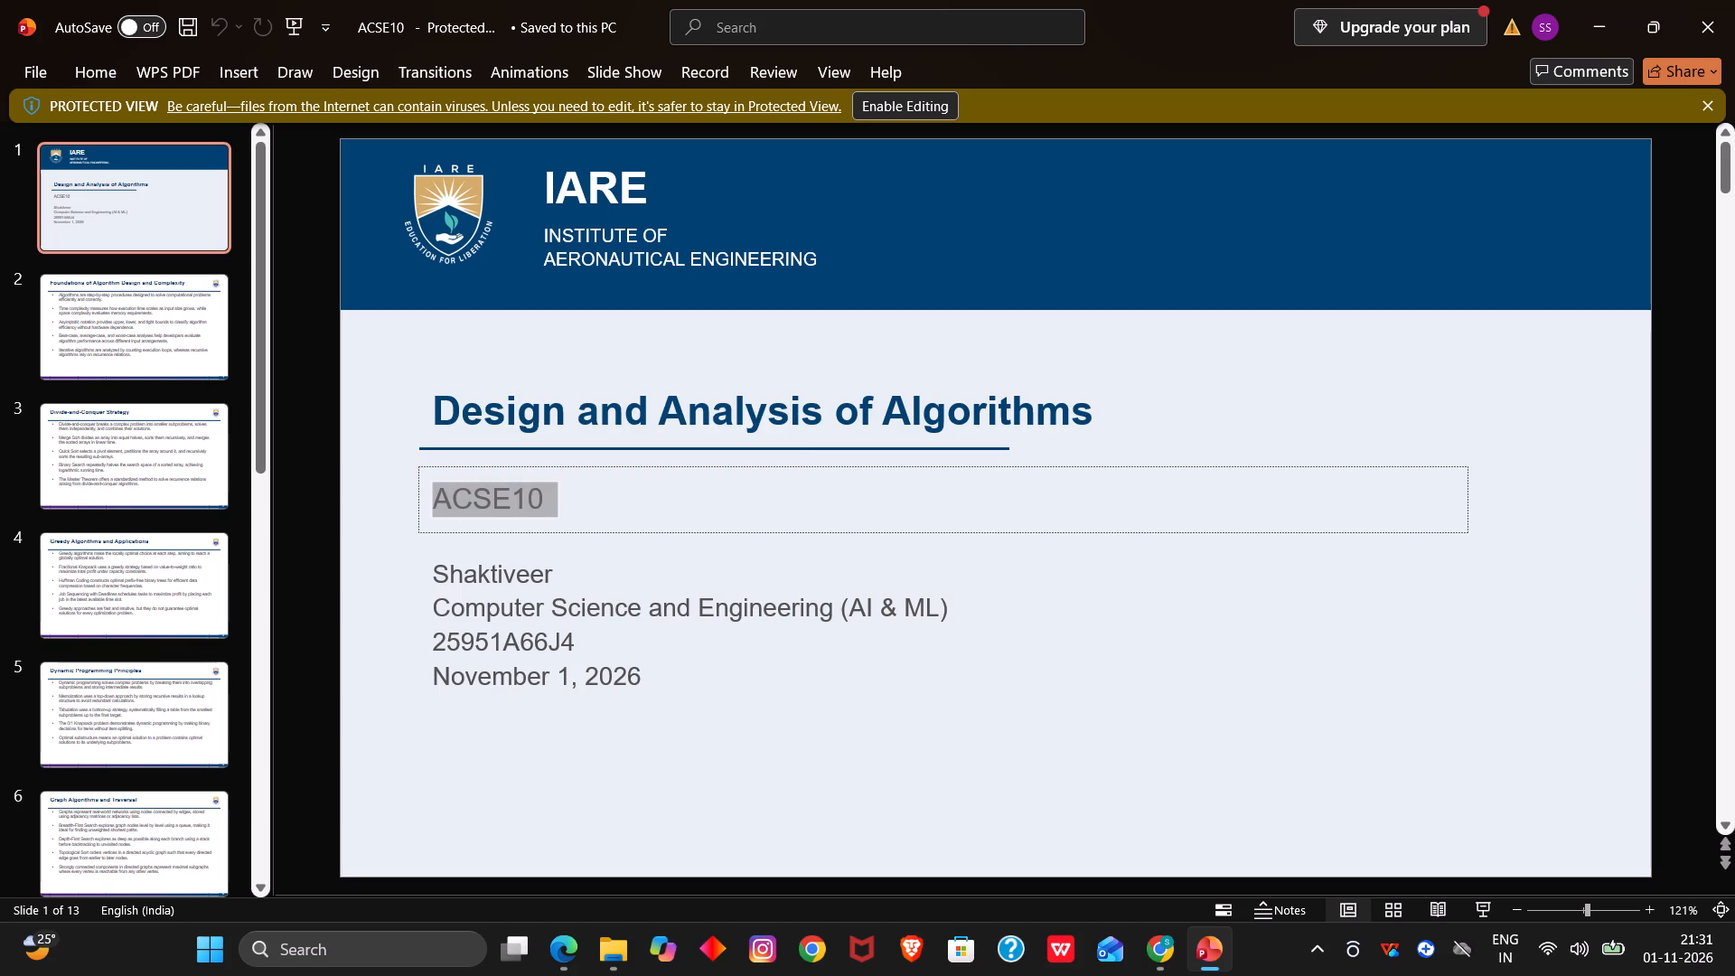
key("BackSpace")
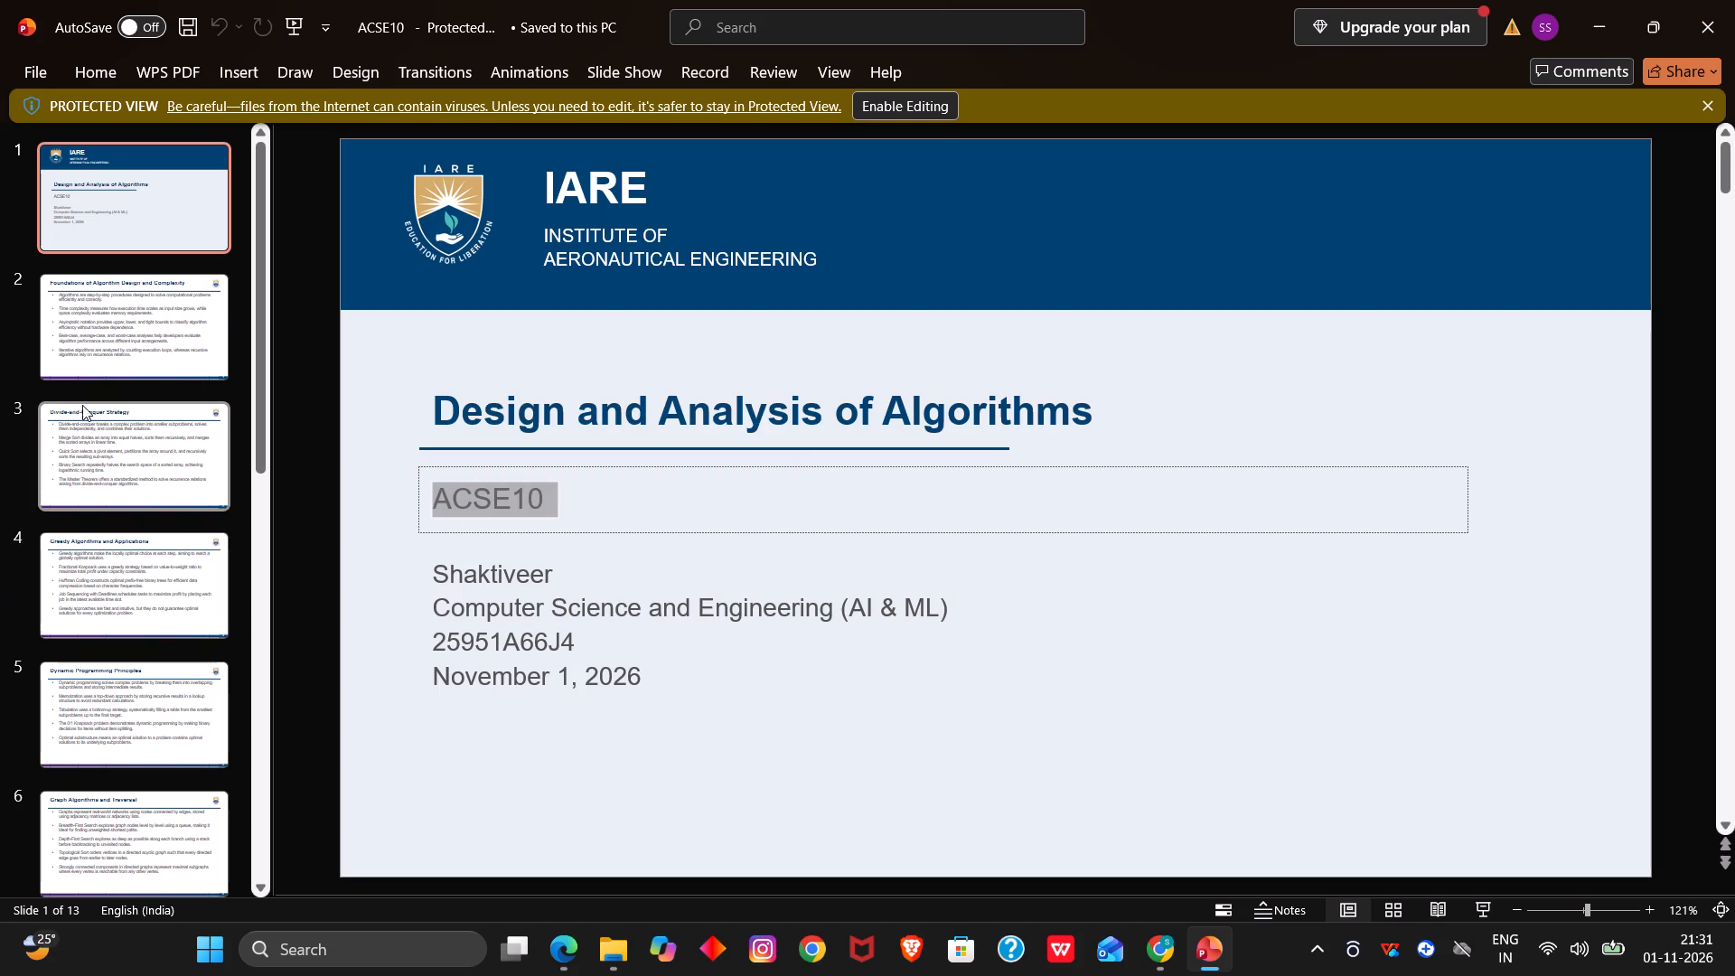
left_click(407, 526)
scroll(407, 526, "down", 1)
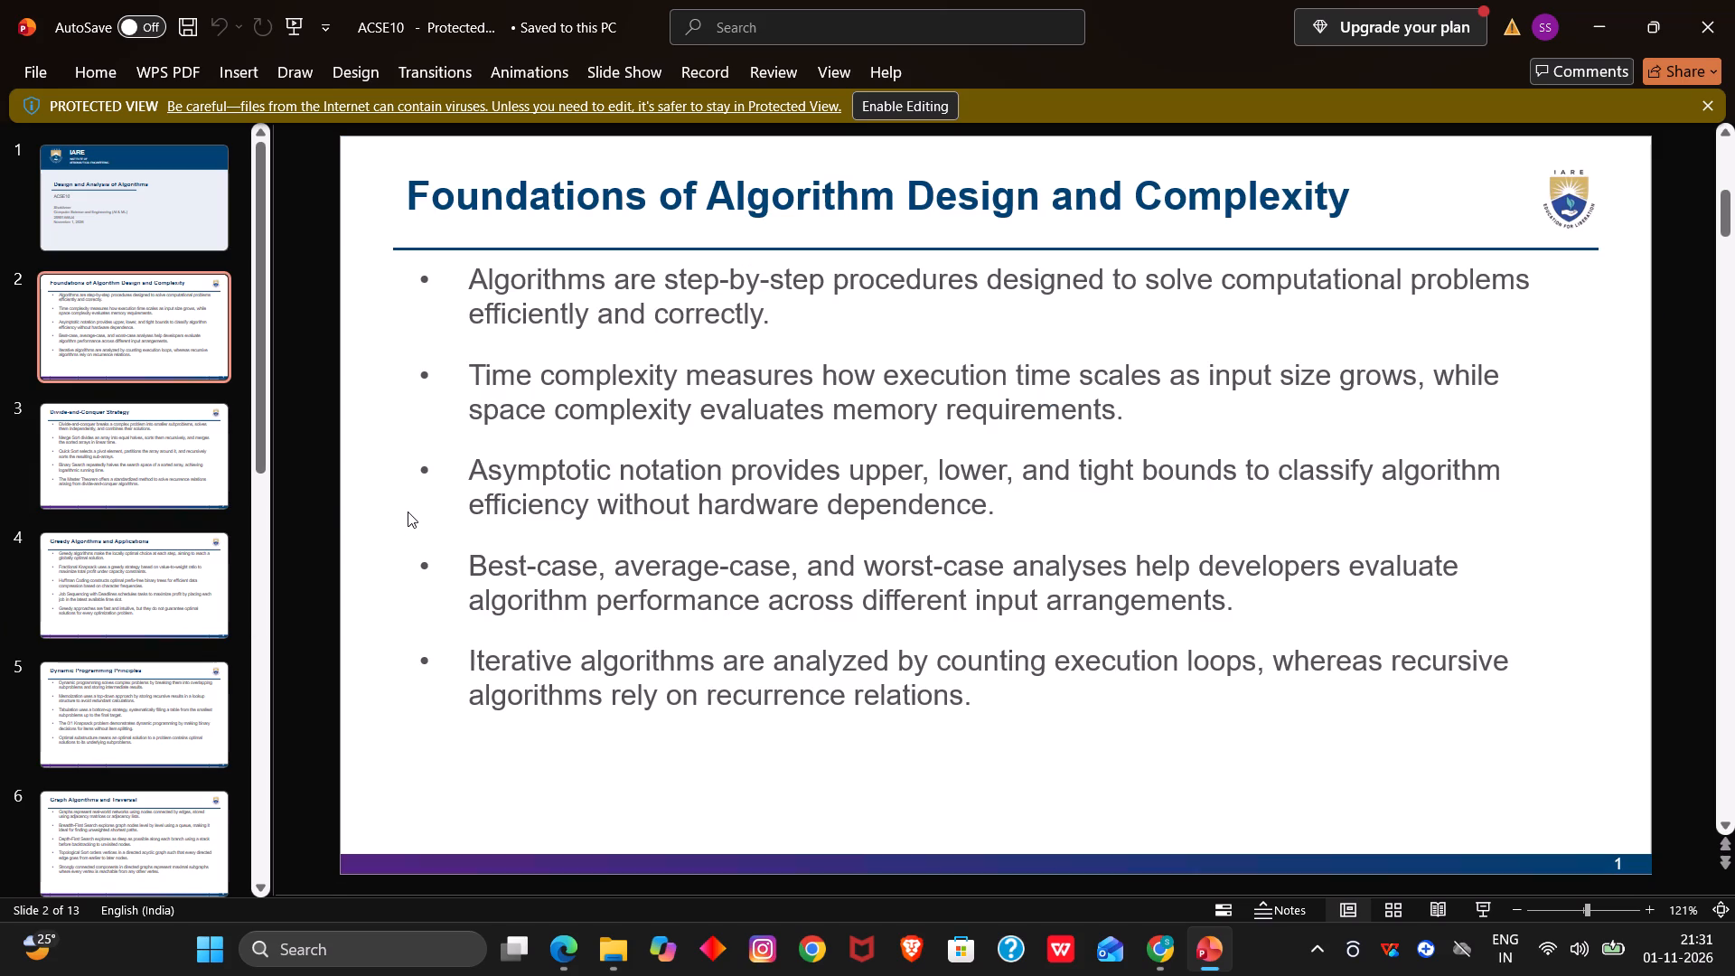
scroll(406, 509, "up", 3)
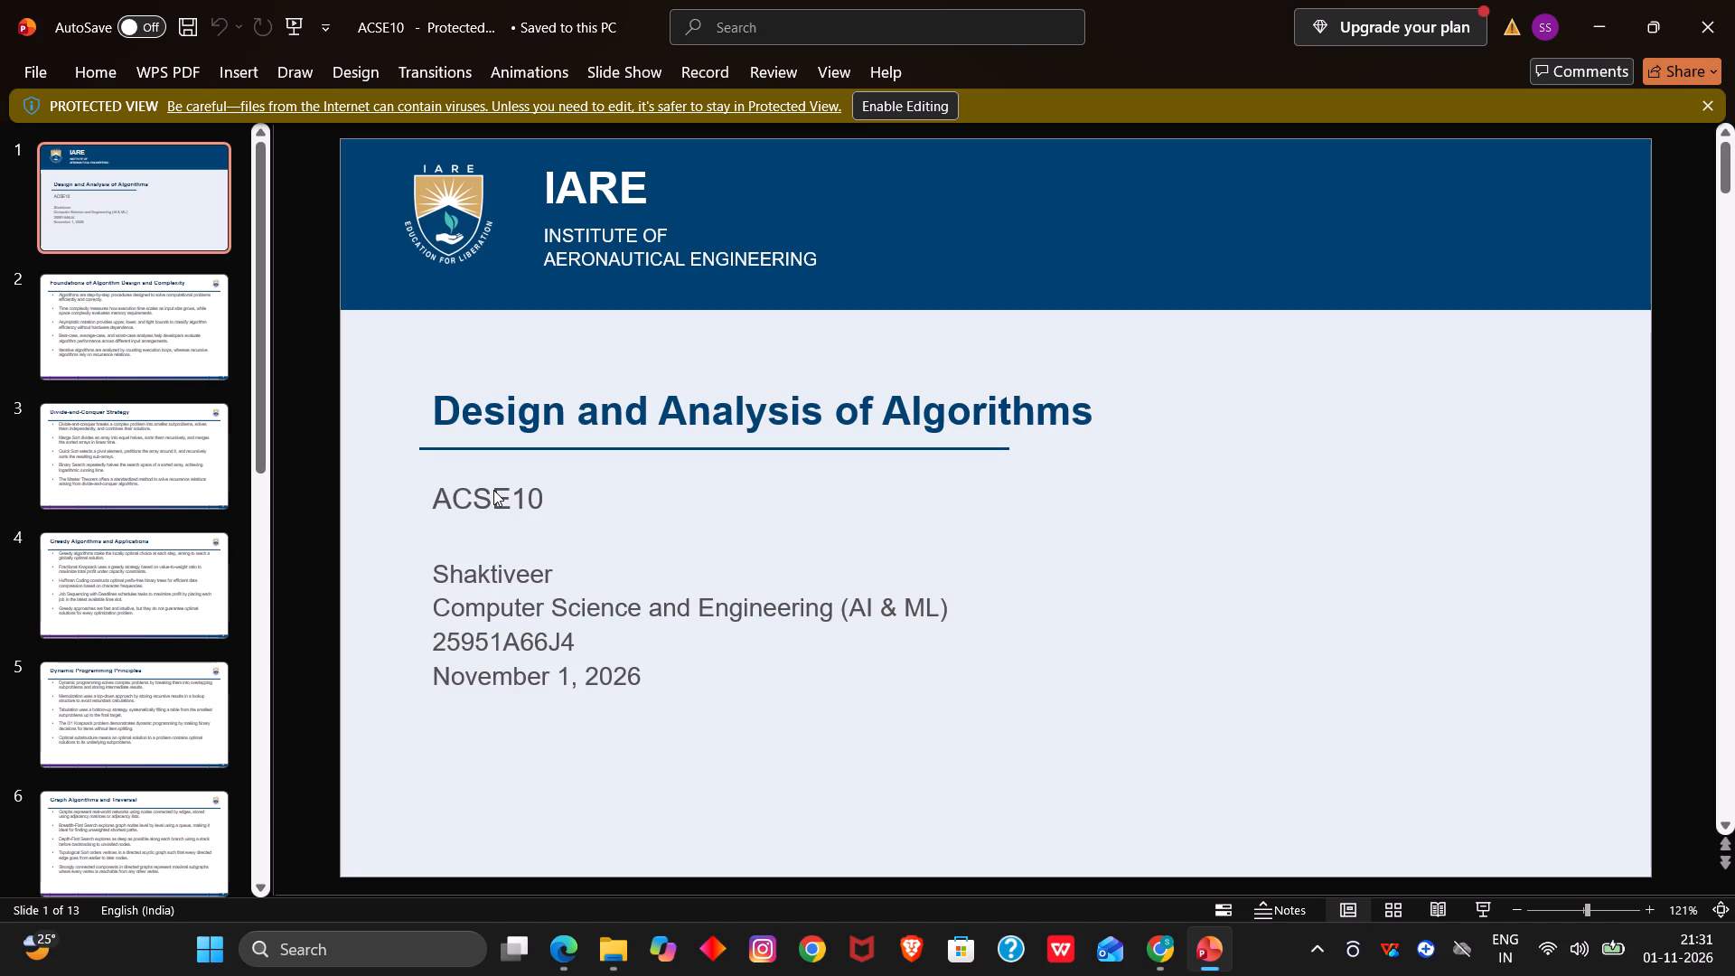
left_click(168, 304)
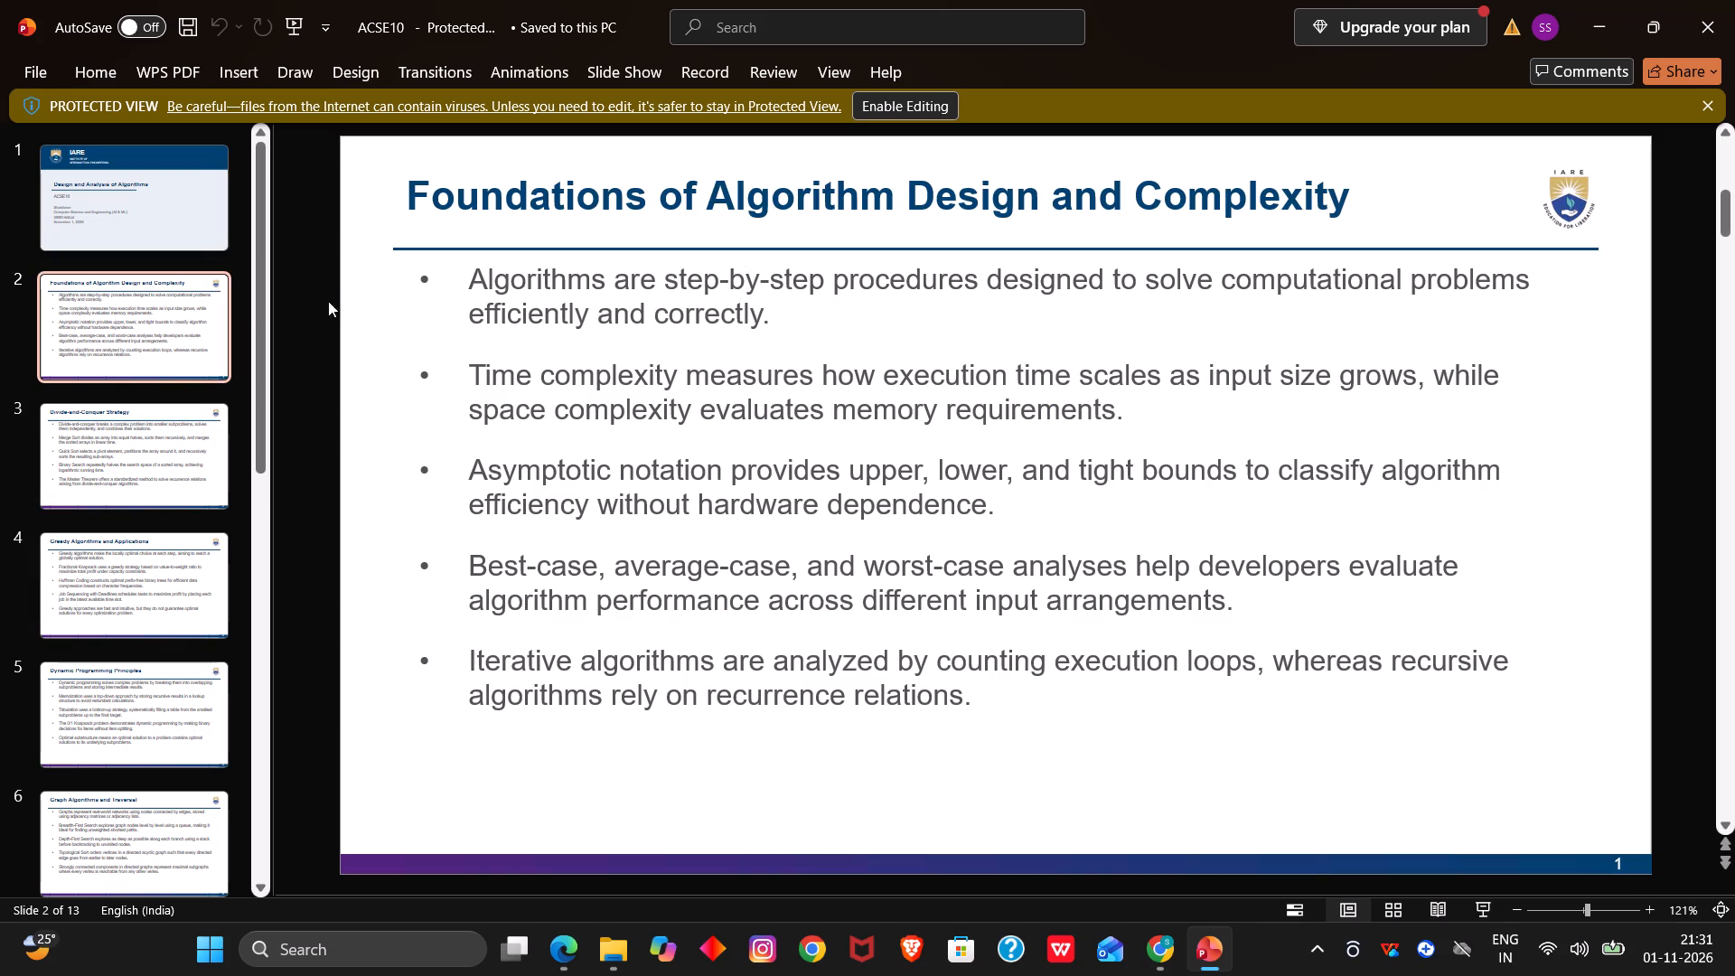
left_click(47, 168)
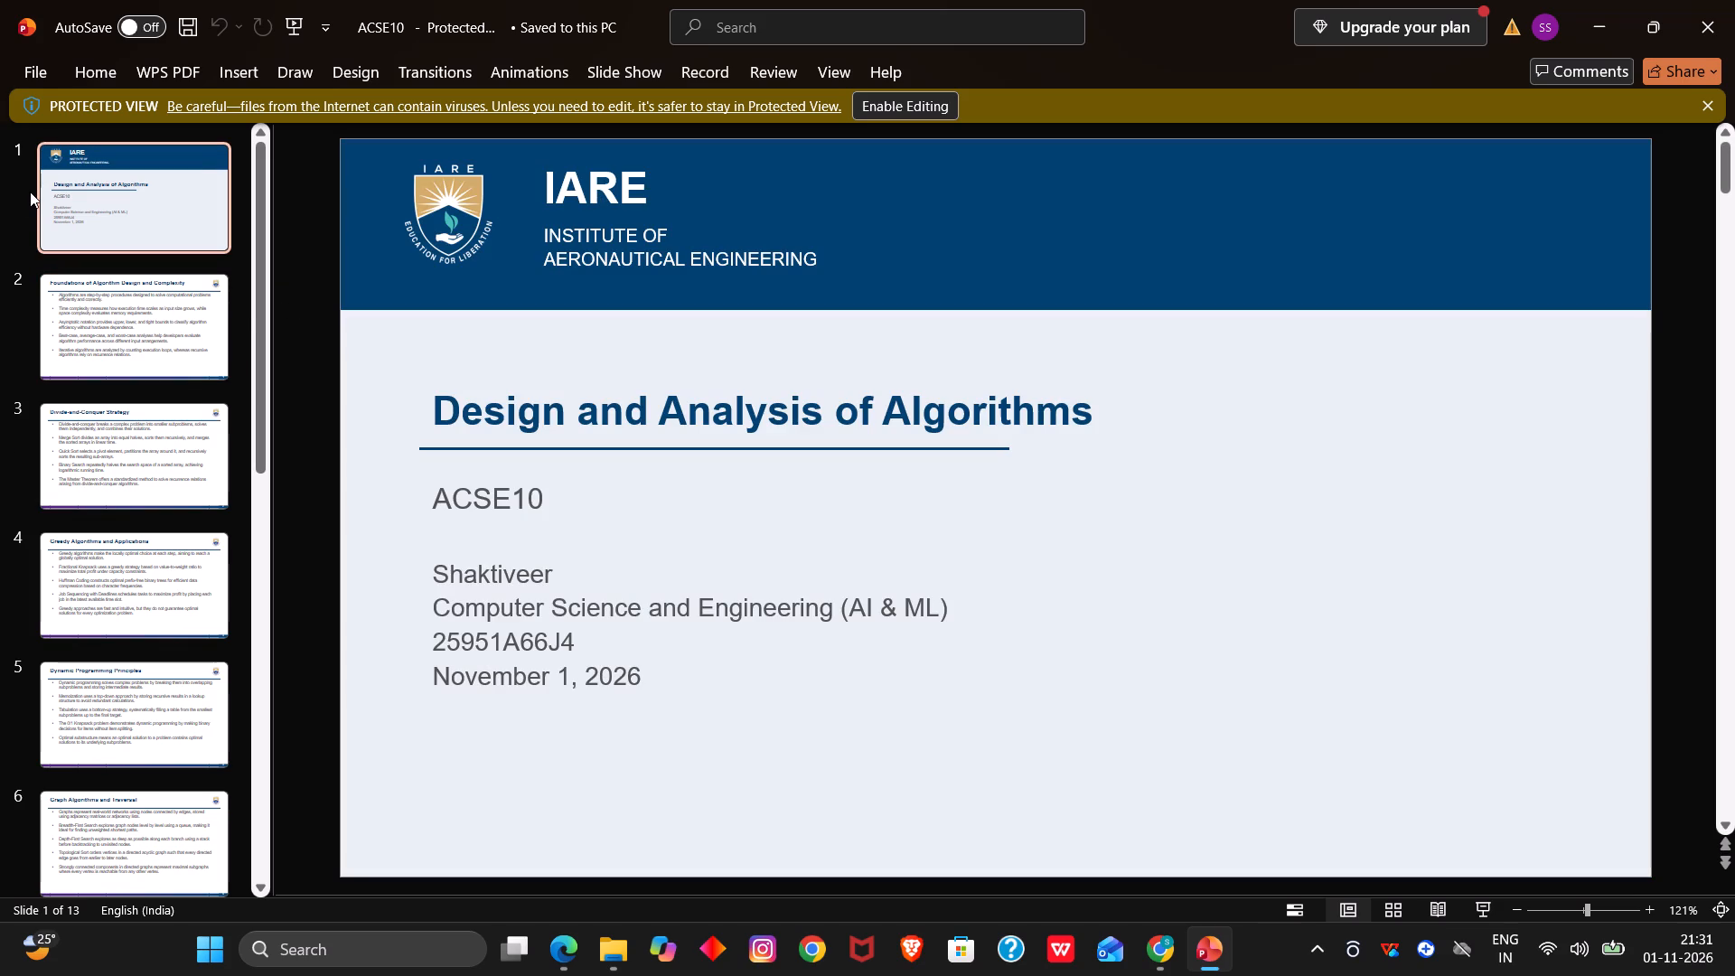
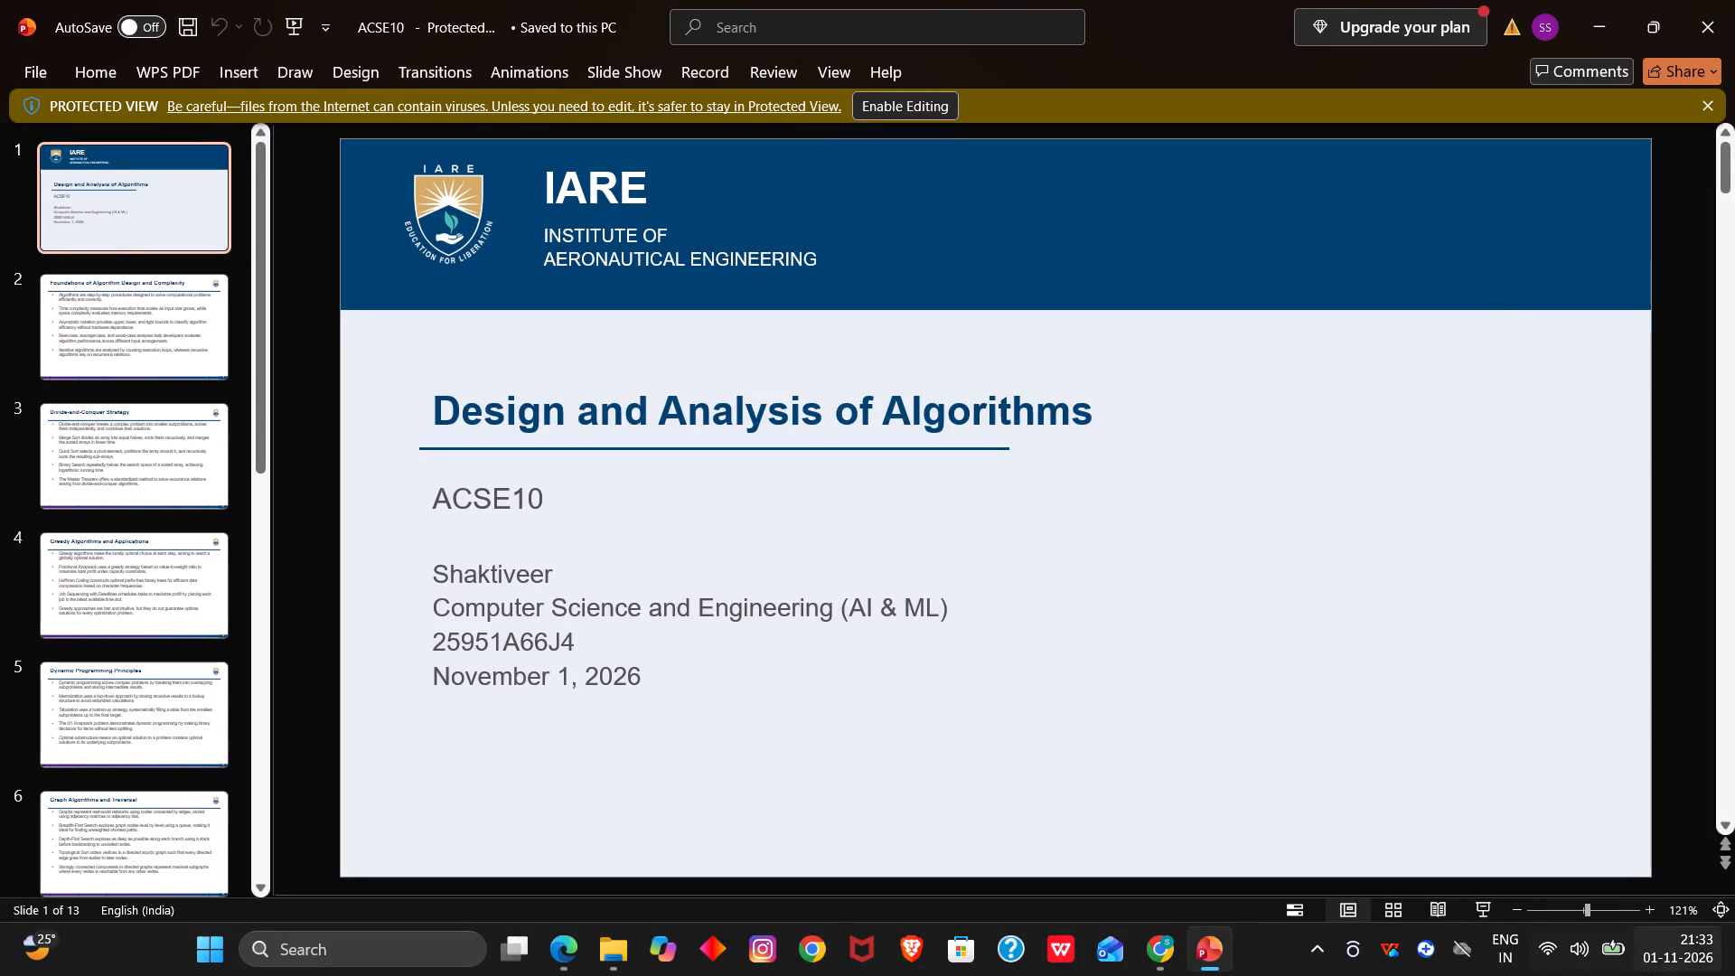
Enable editing of the protected ACSE10 presentation.
left_click(931, 106)
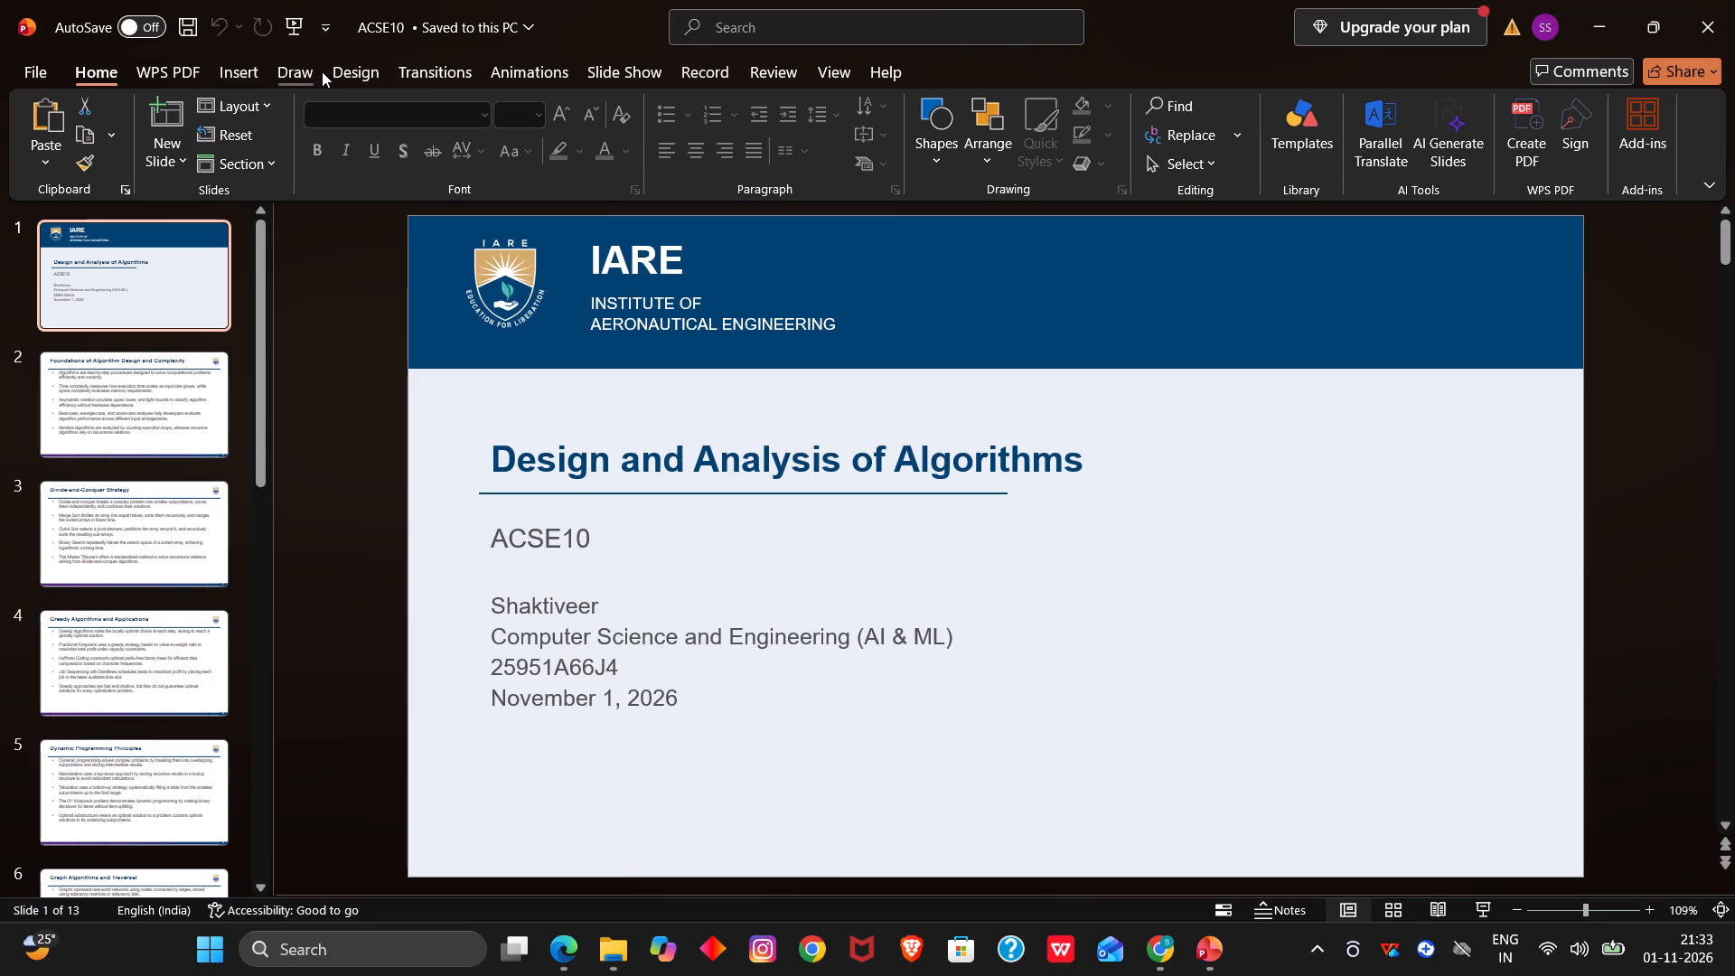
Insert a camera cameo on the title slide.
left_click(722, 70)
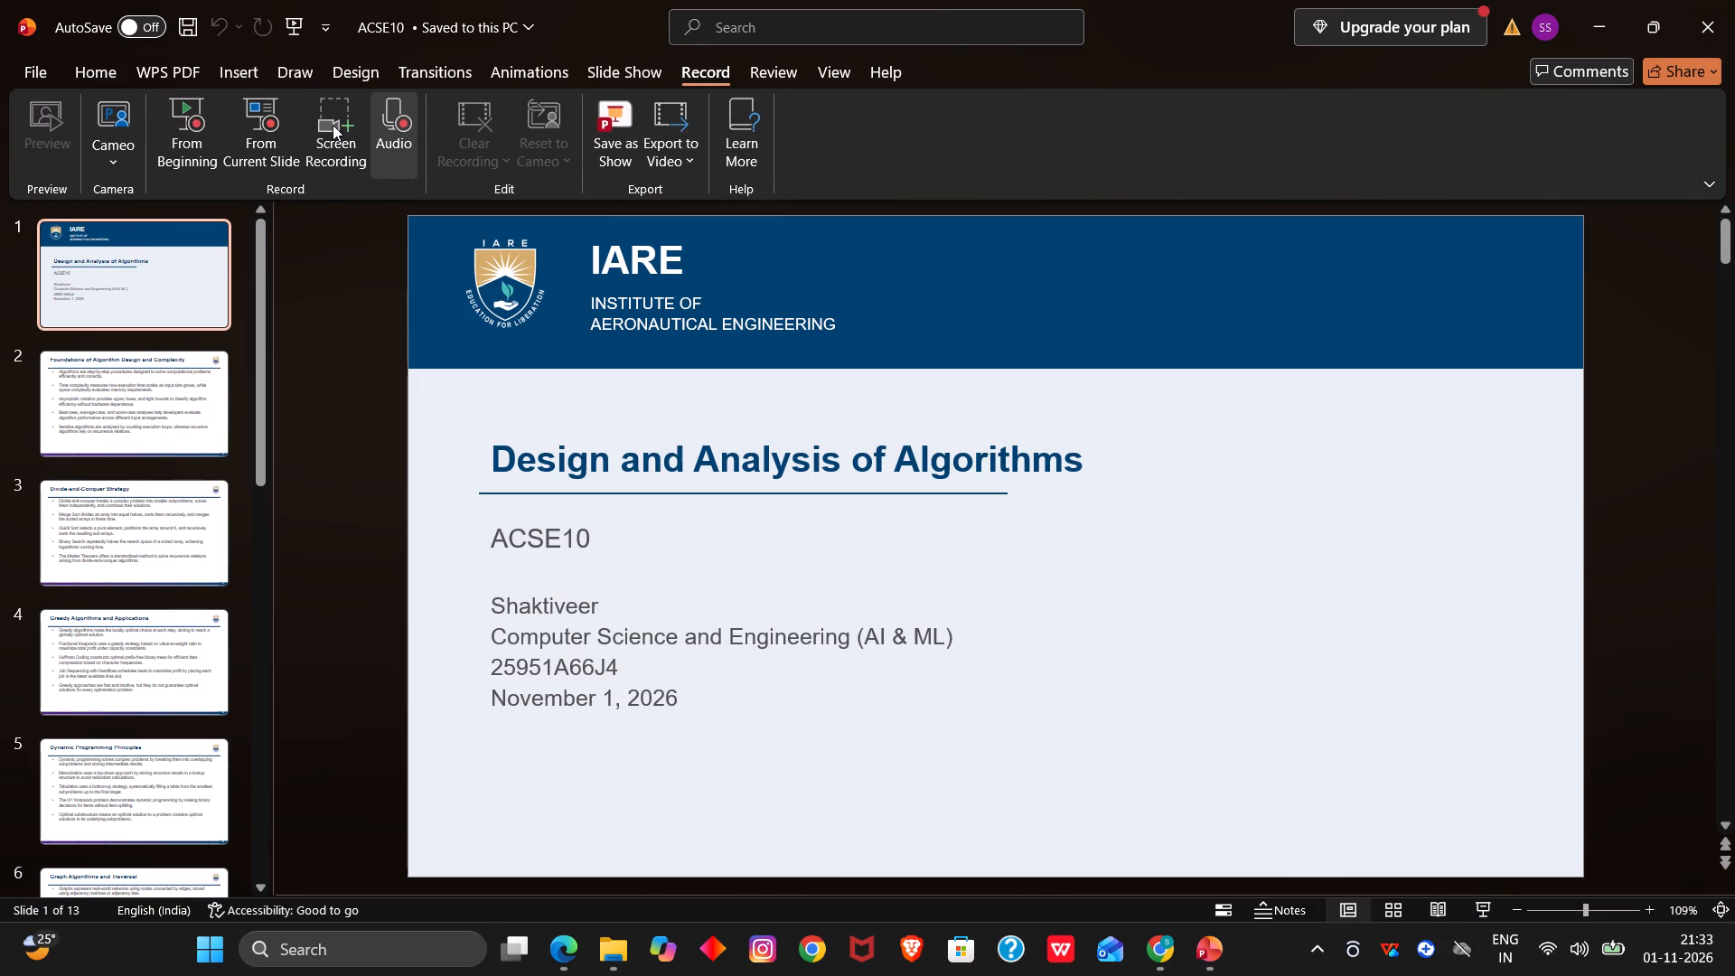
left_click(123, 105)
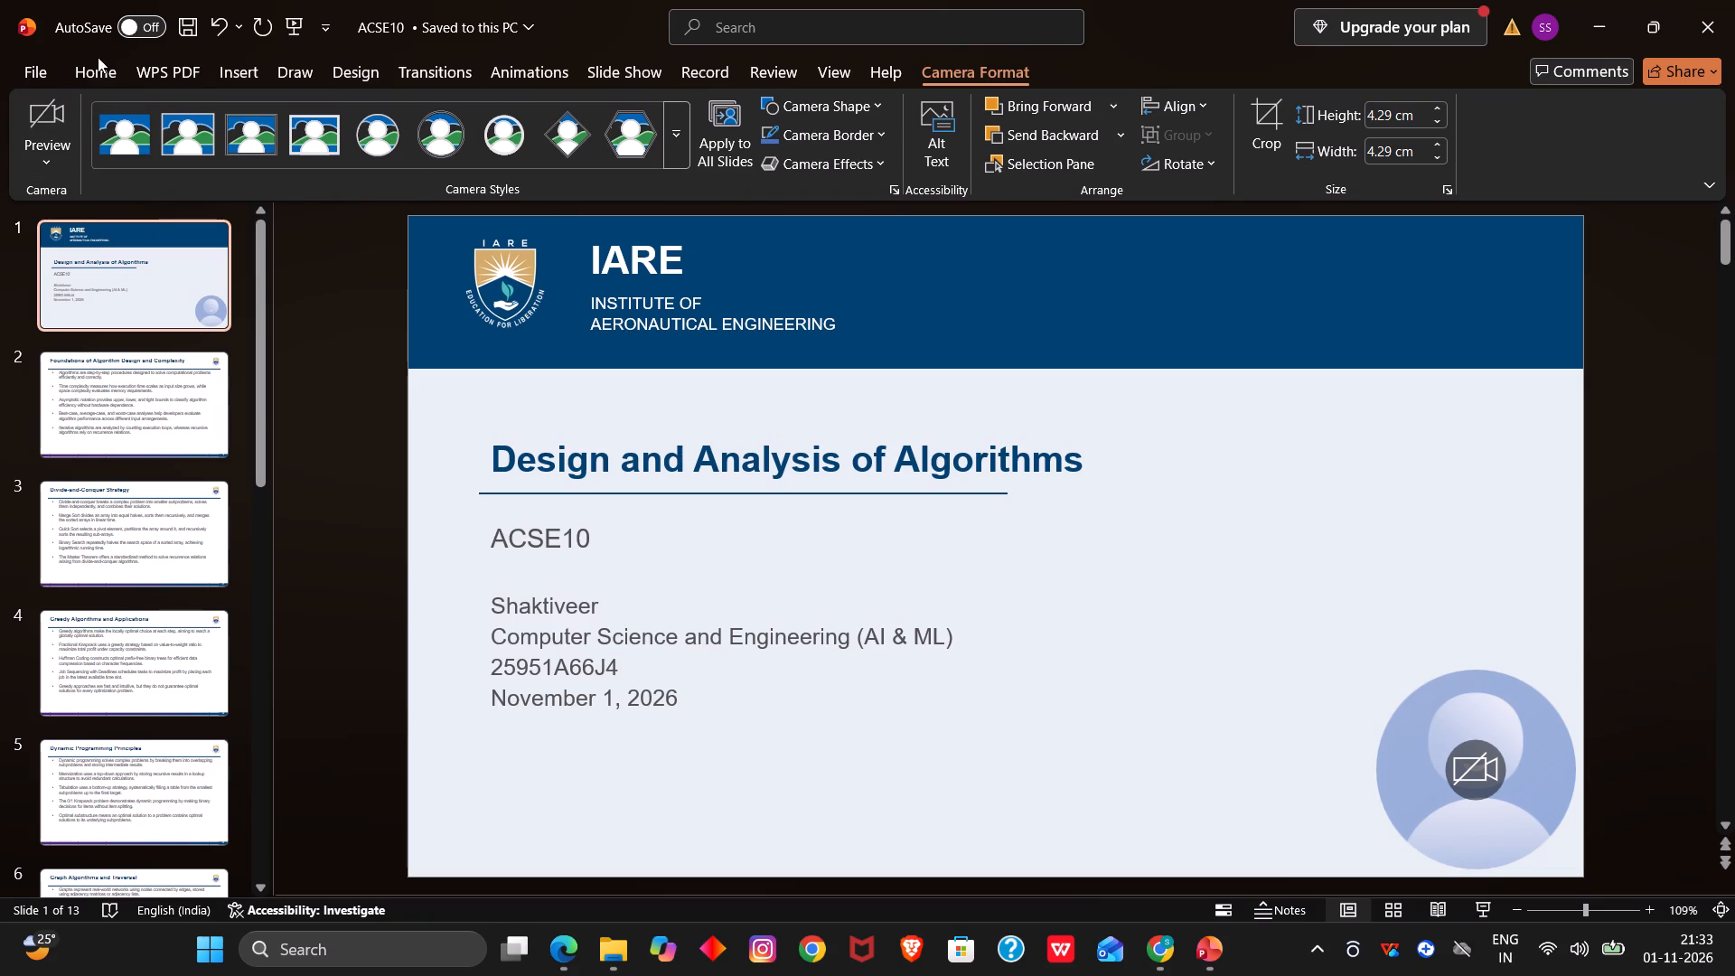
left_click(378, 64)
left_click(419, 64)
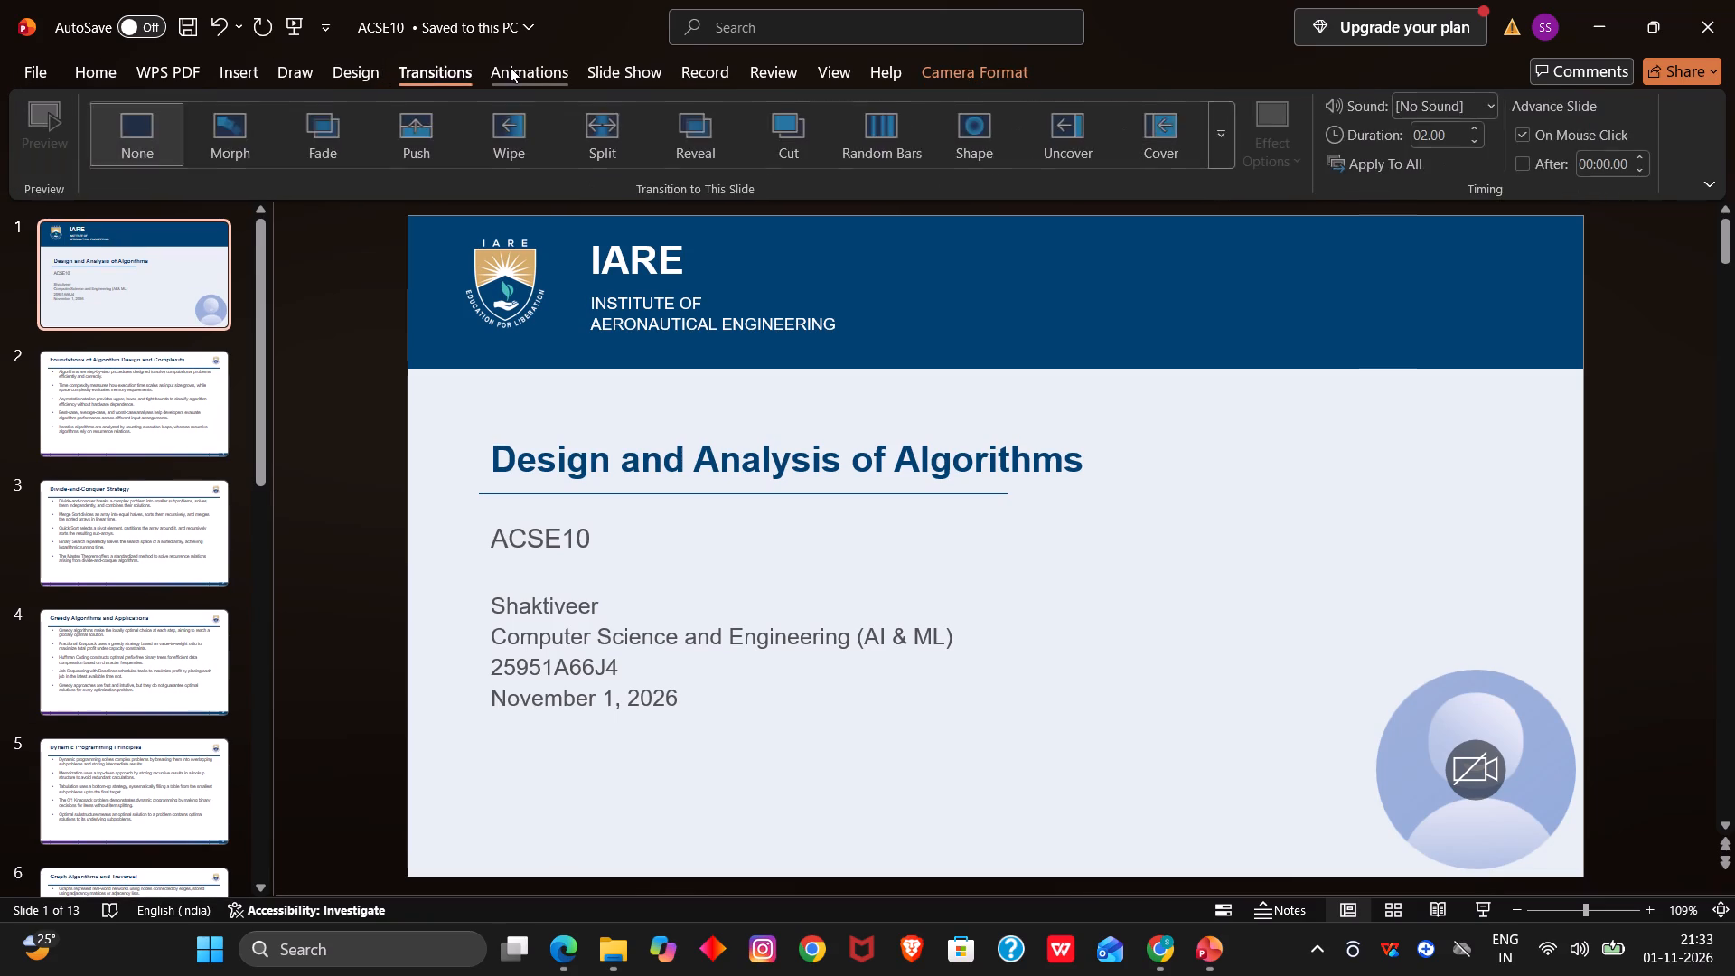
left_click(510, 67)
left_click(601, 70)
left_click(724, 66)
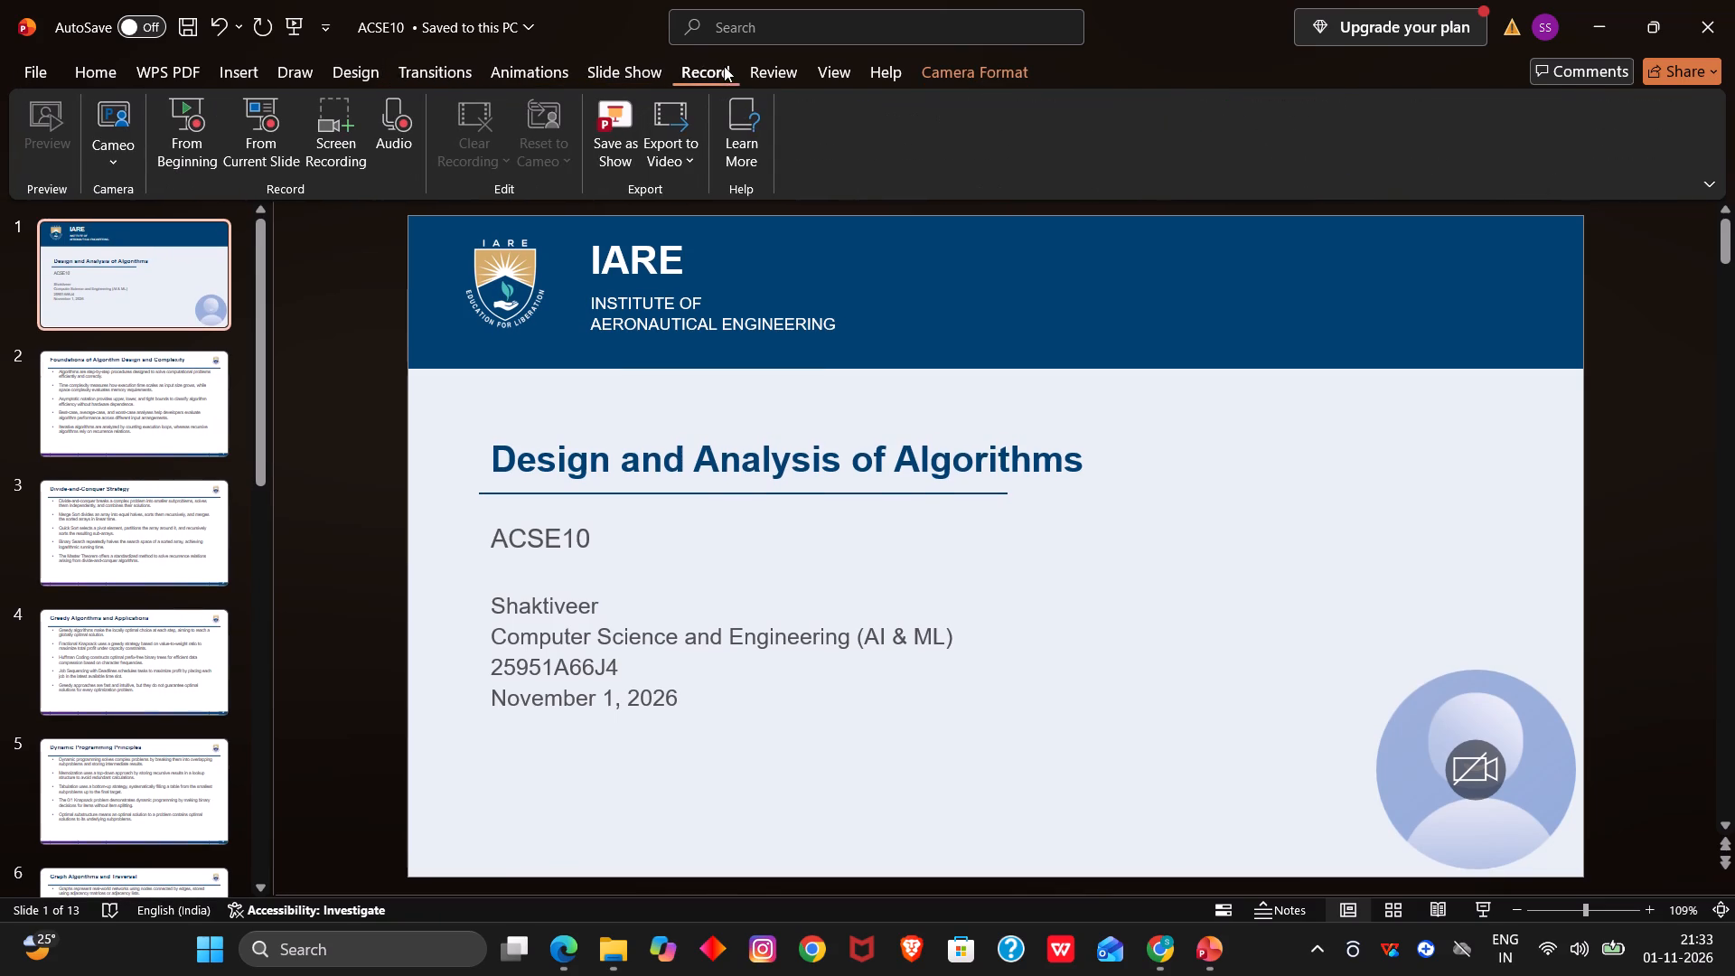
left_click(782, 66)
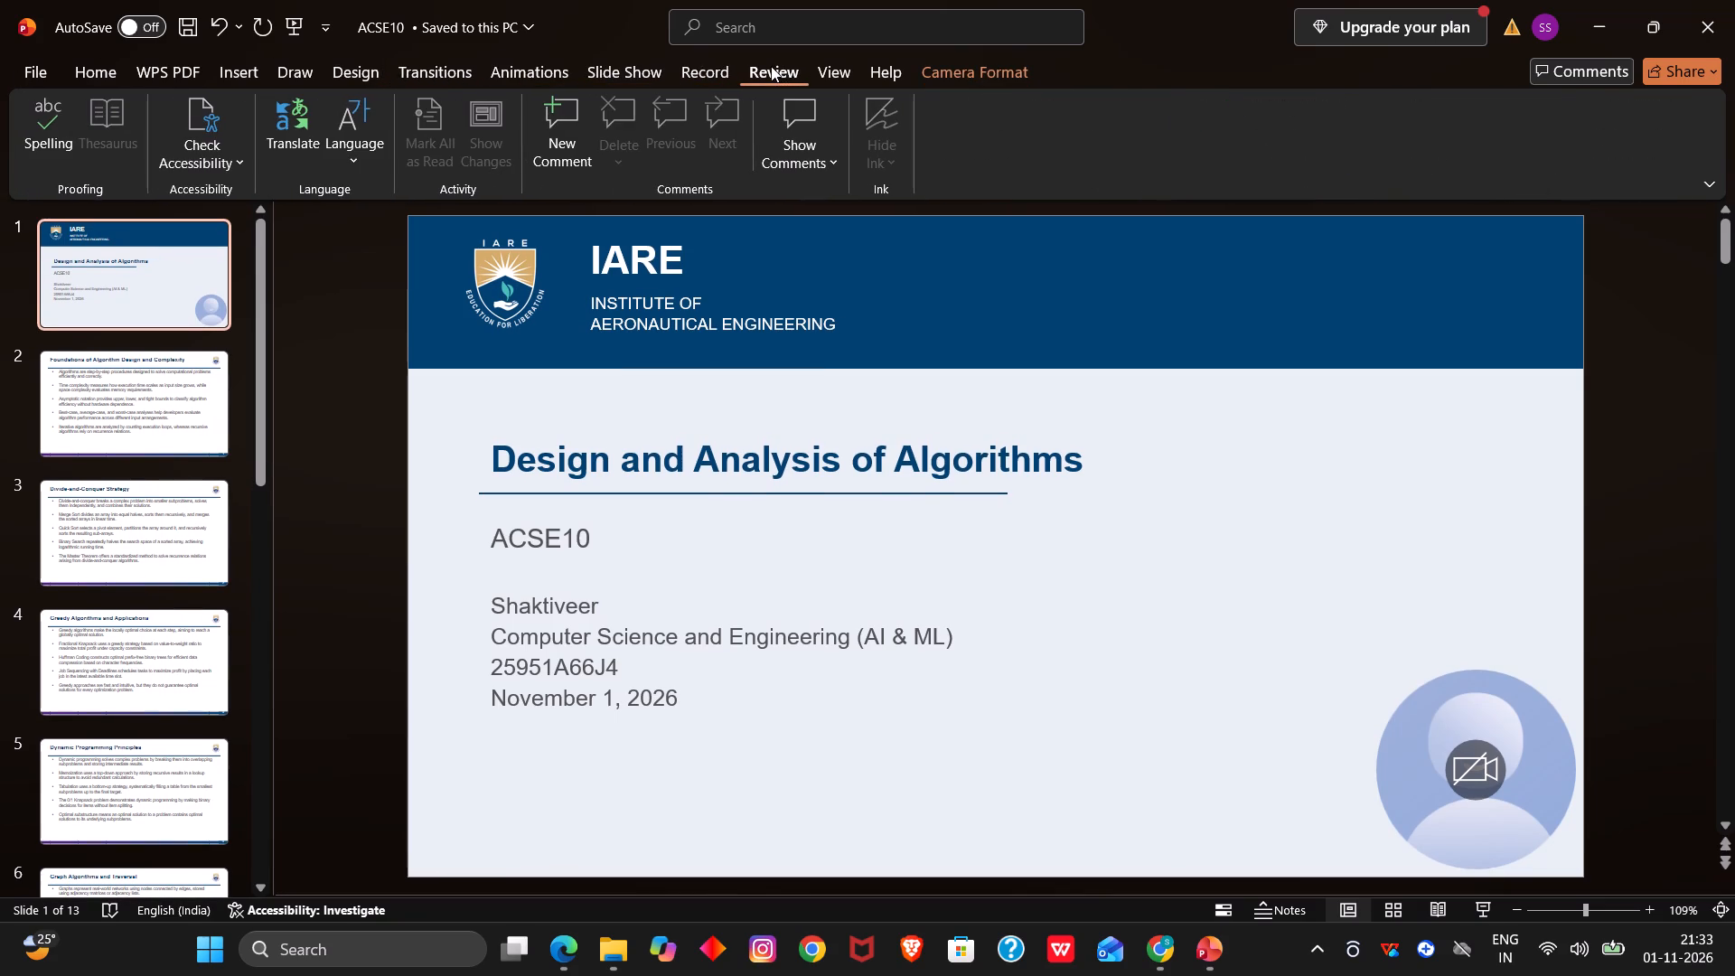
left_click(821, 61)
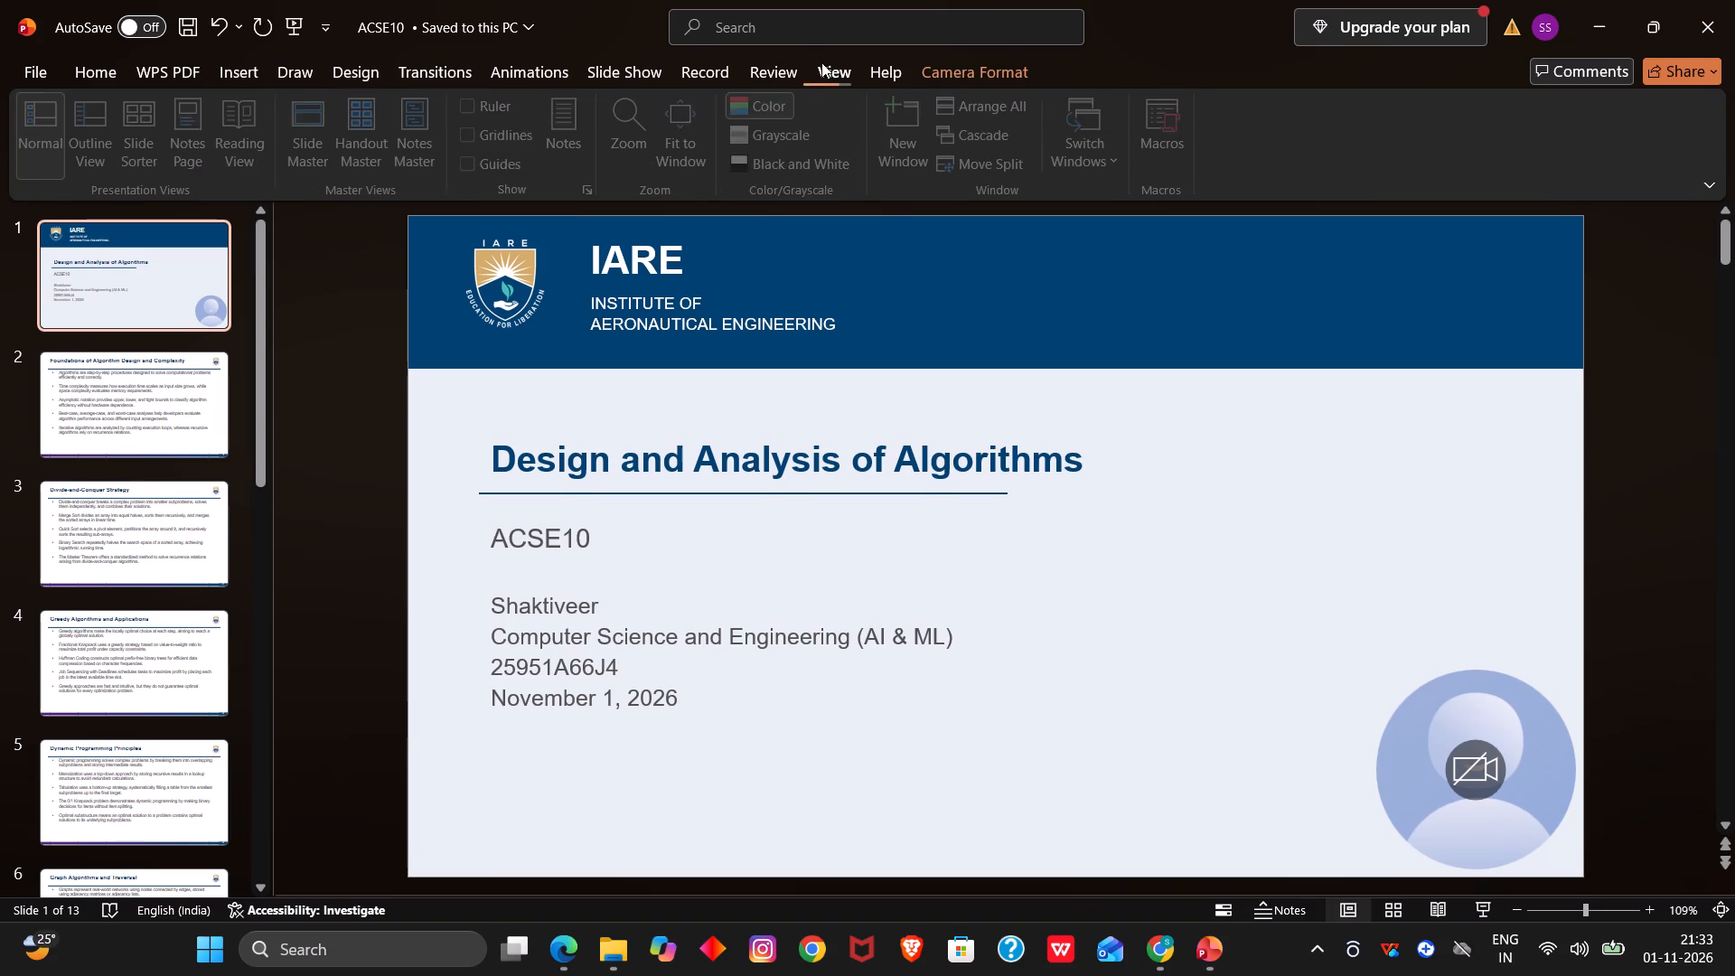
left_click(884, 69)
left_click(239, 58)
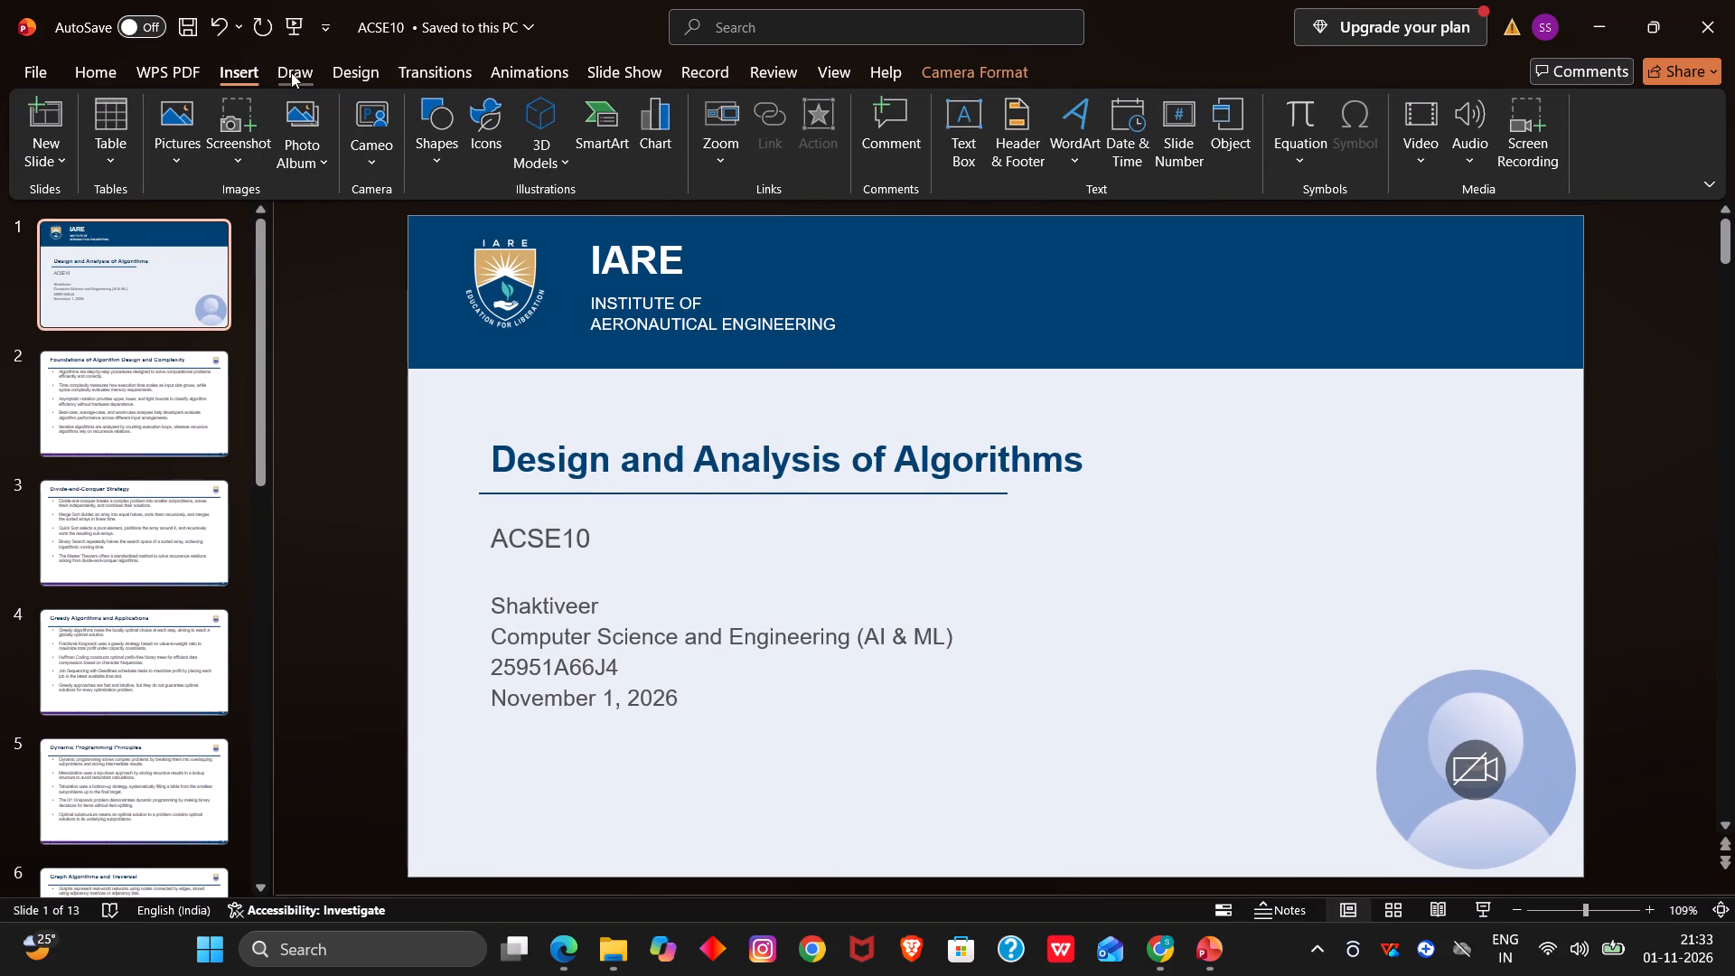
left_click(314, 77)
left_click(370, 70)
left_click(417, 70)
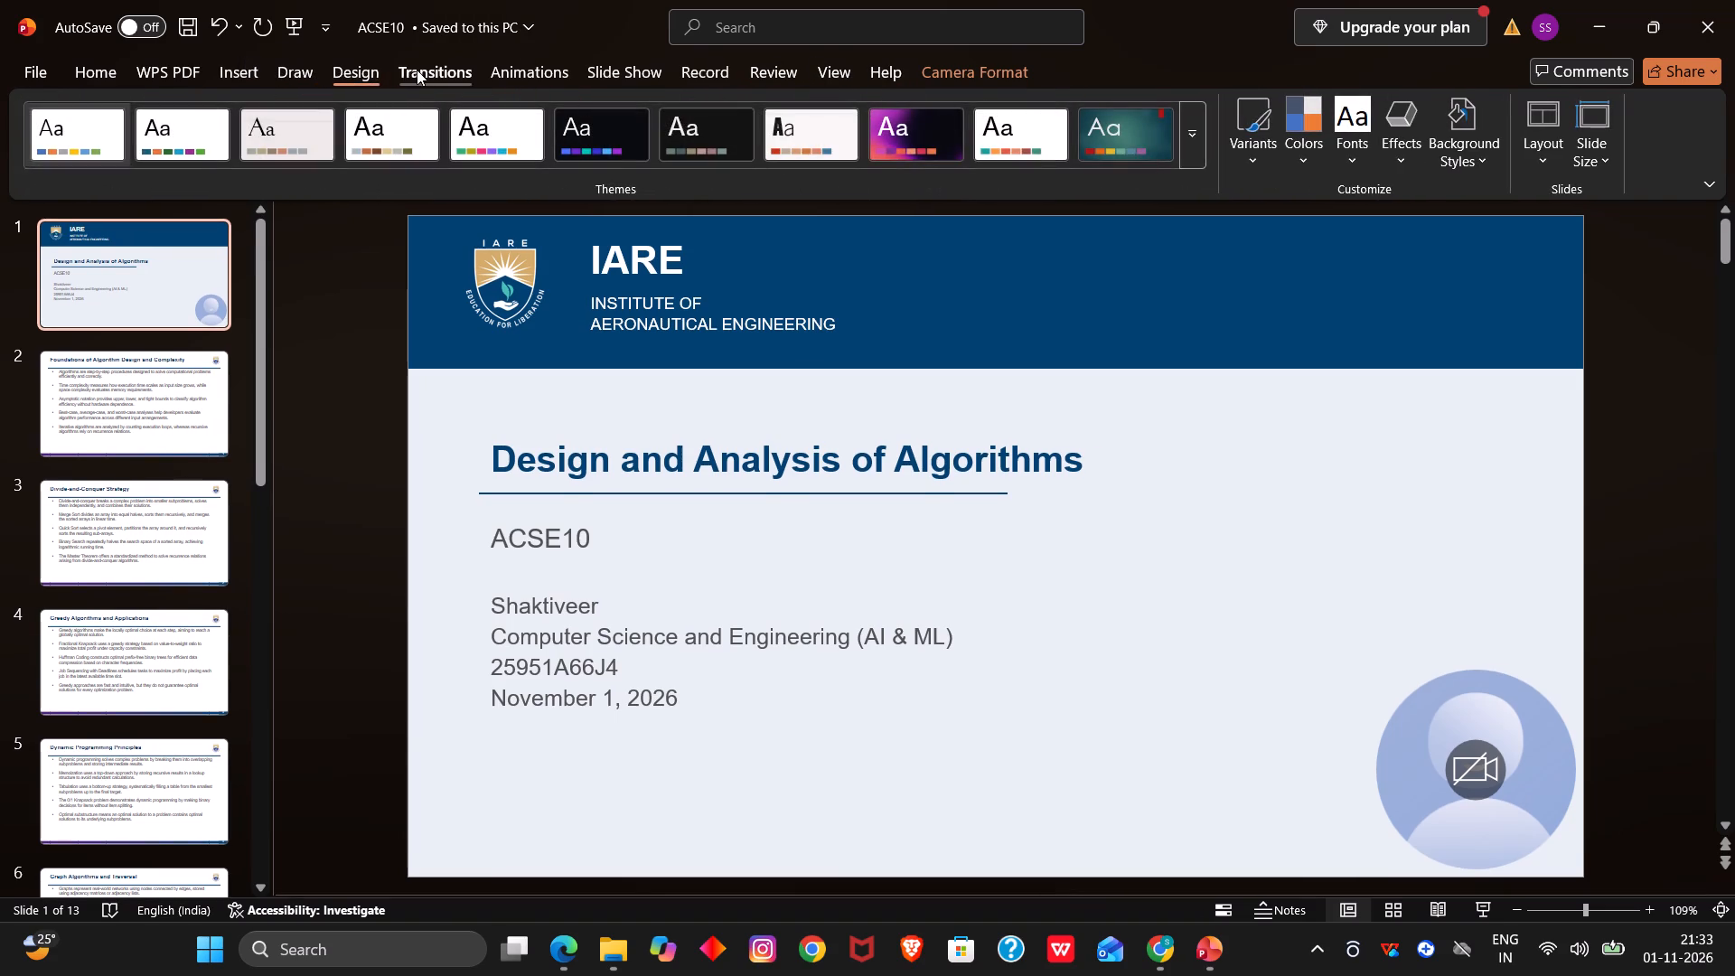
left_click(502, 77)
Preview the slide show from the beginning to check the live camera on the title slide, and end the show.
left_click(598, 65)
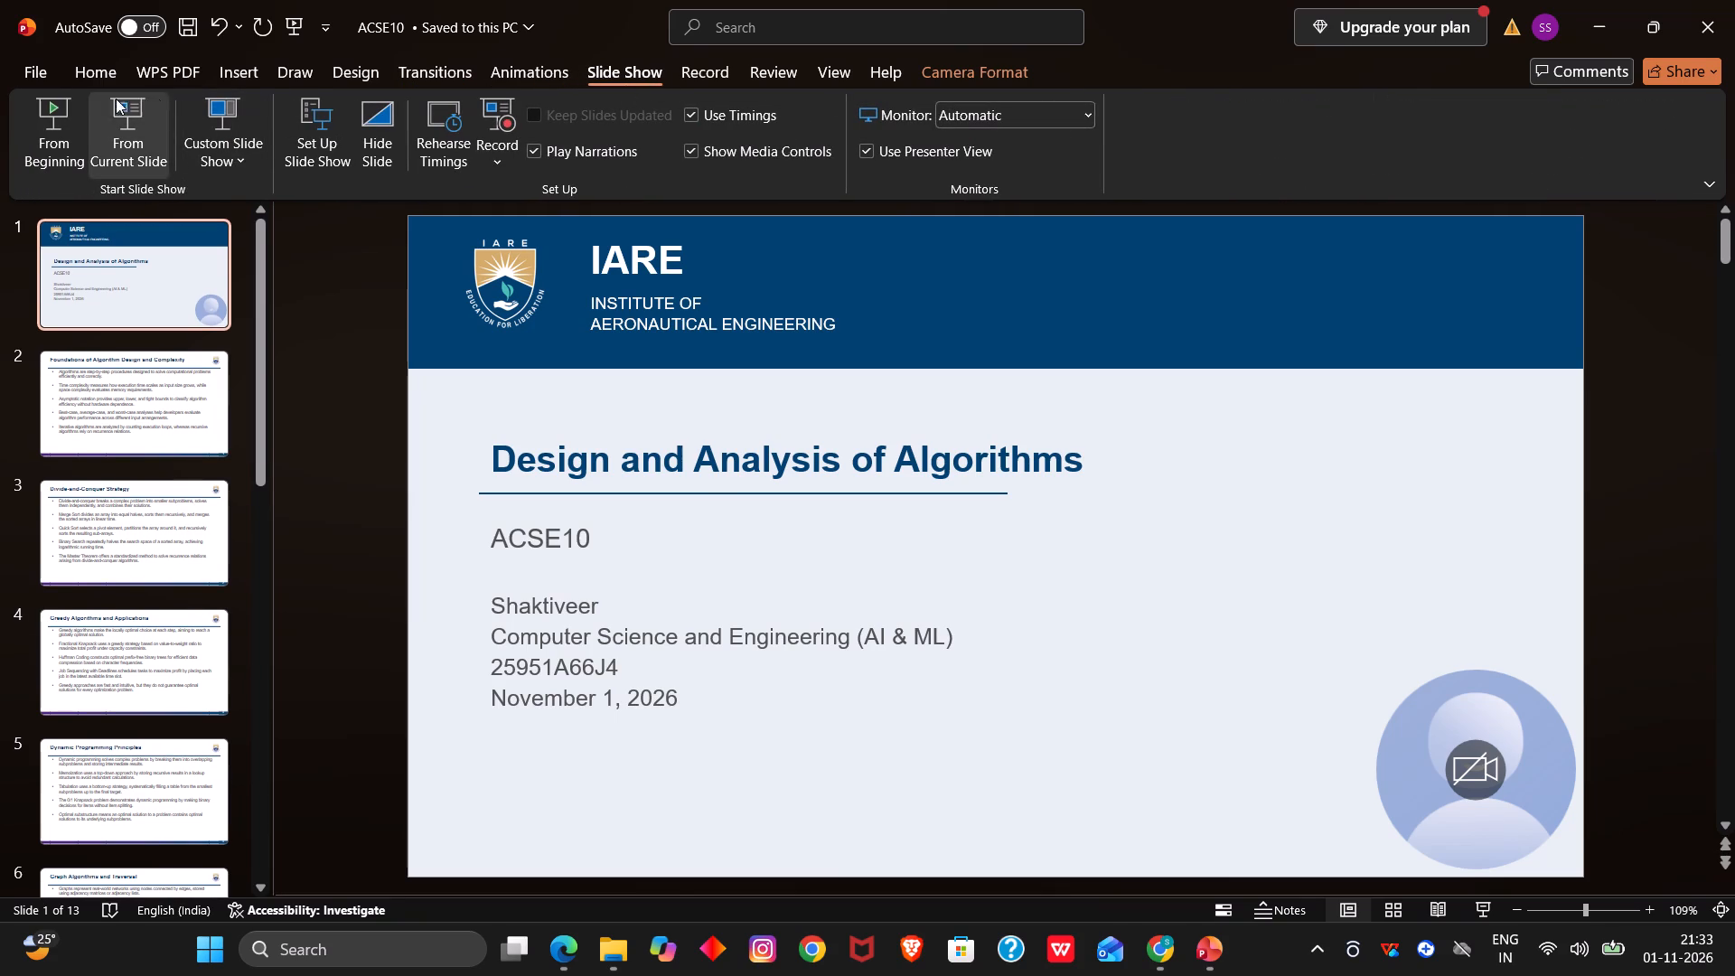
left_click(64, 99)
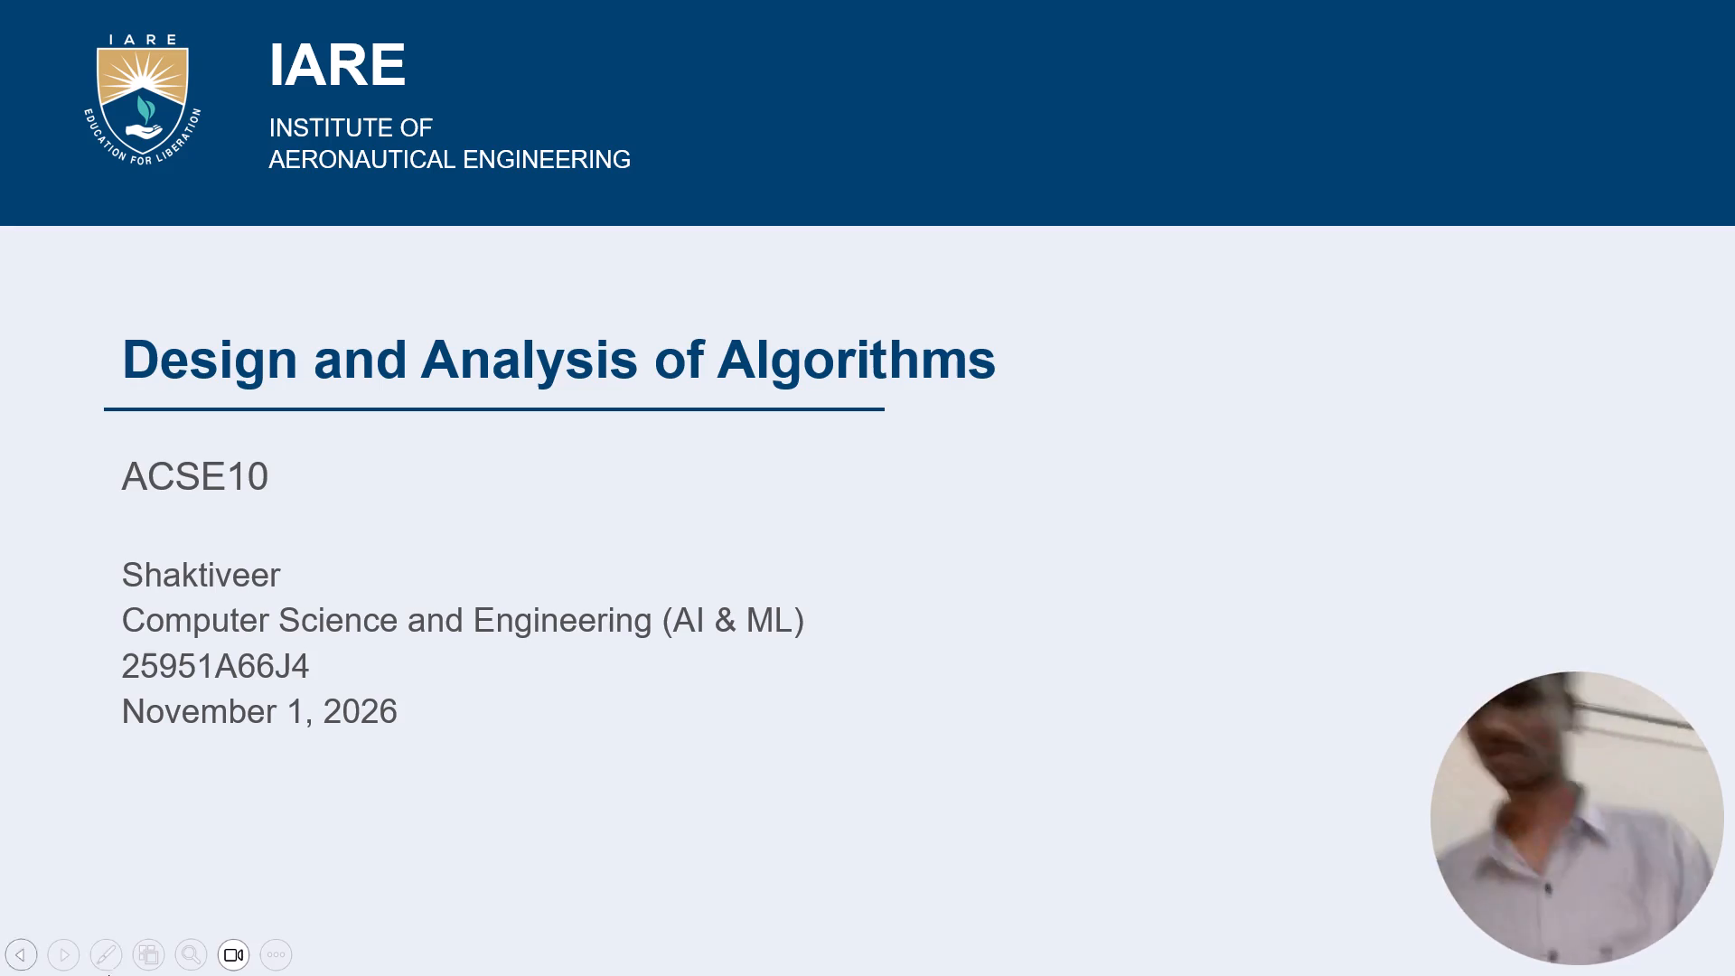
right_click(1734, 975)
scroll(1734, 975, "up", 1)
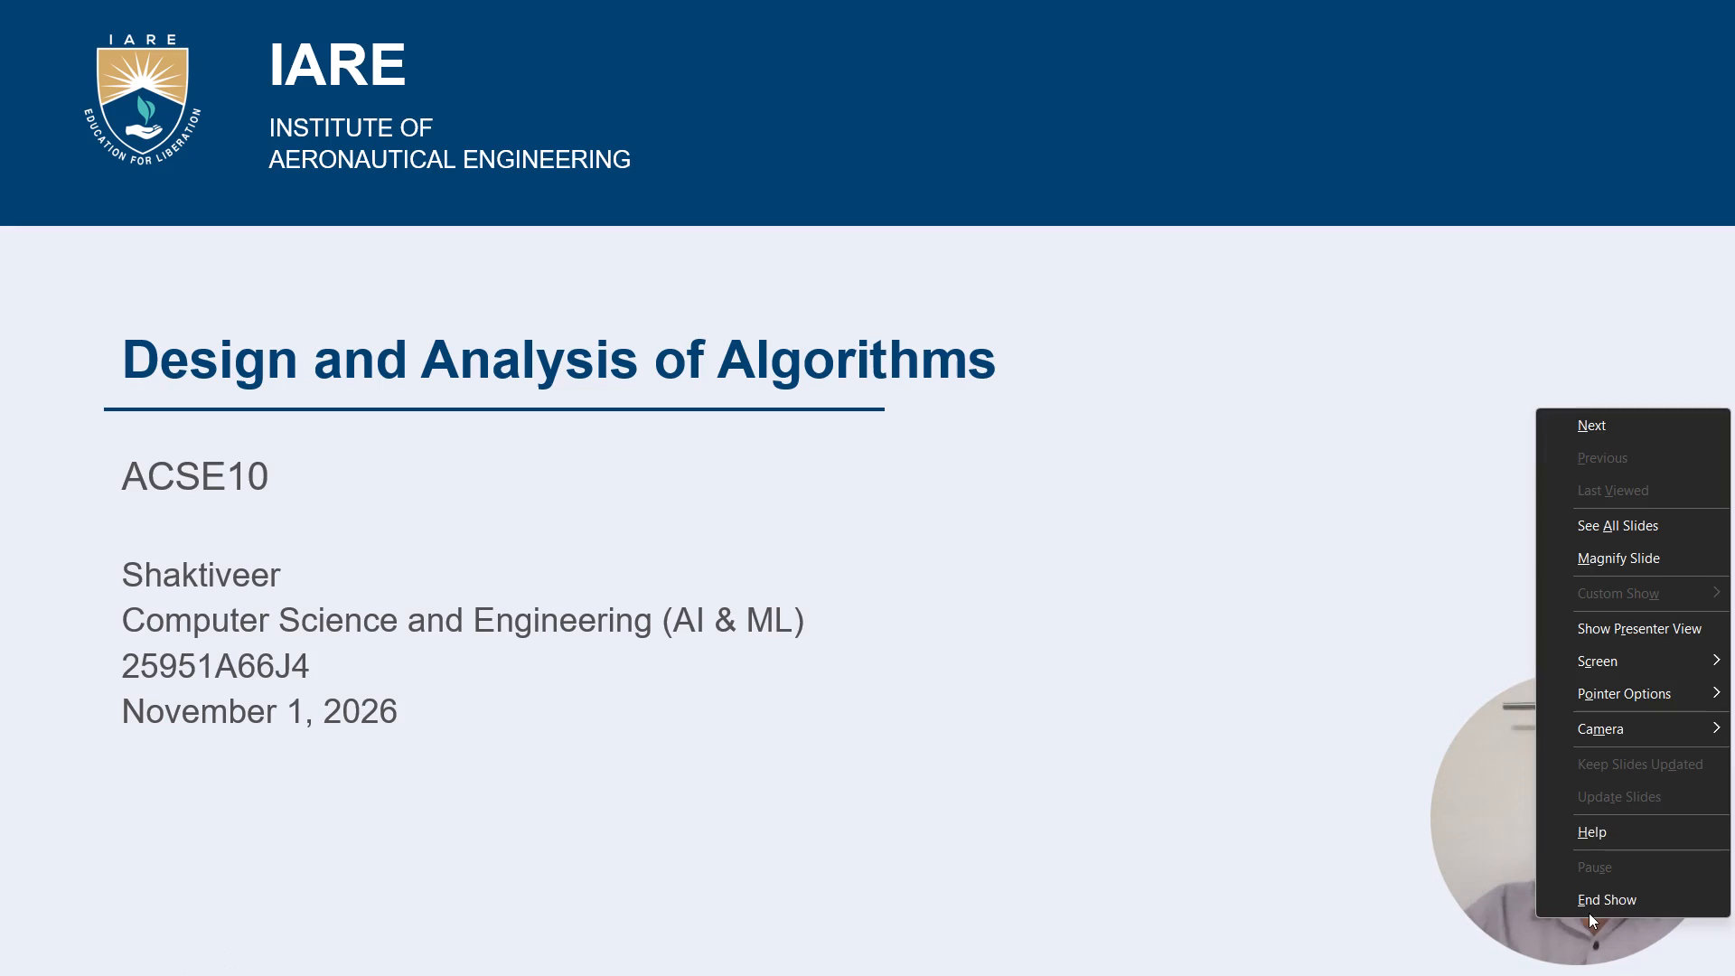
left_click(1386, 838)
left_click(1381, 848)
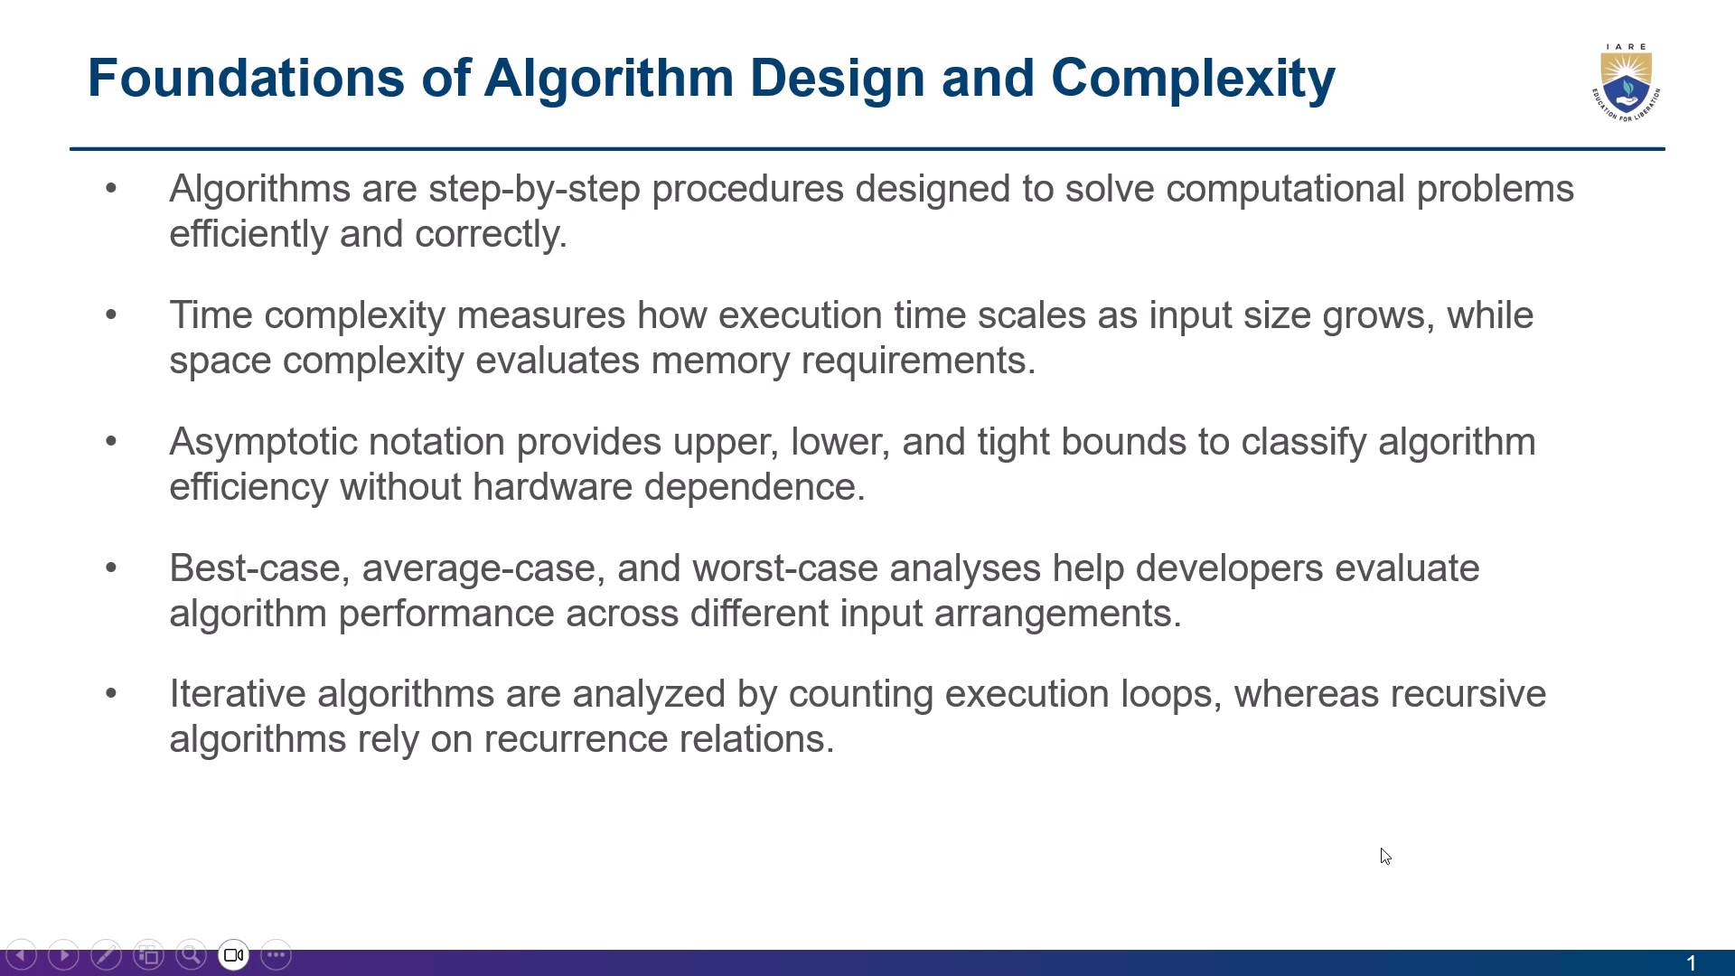
right_click(1352, 859)
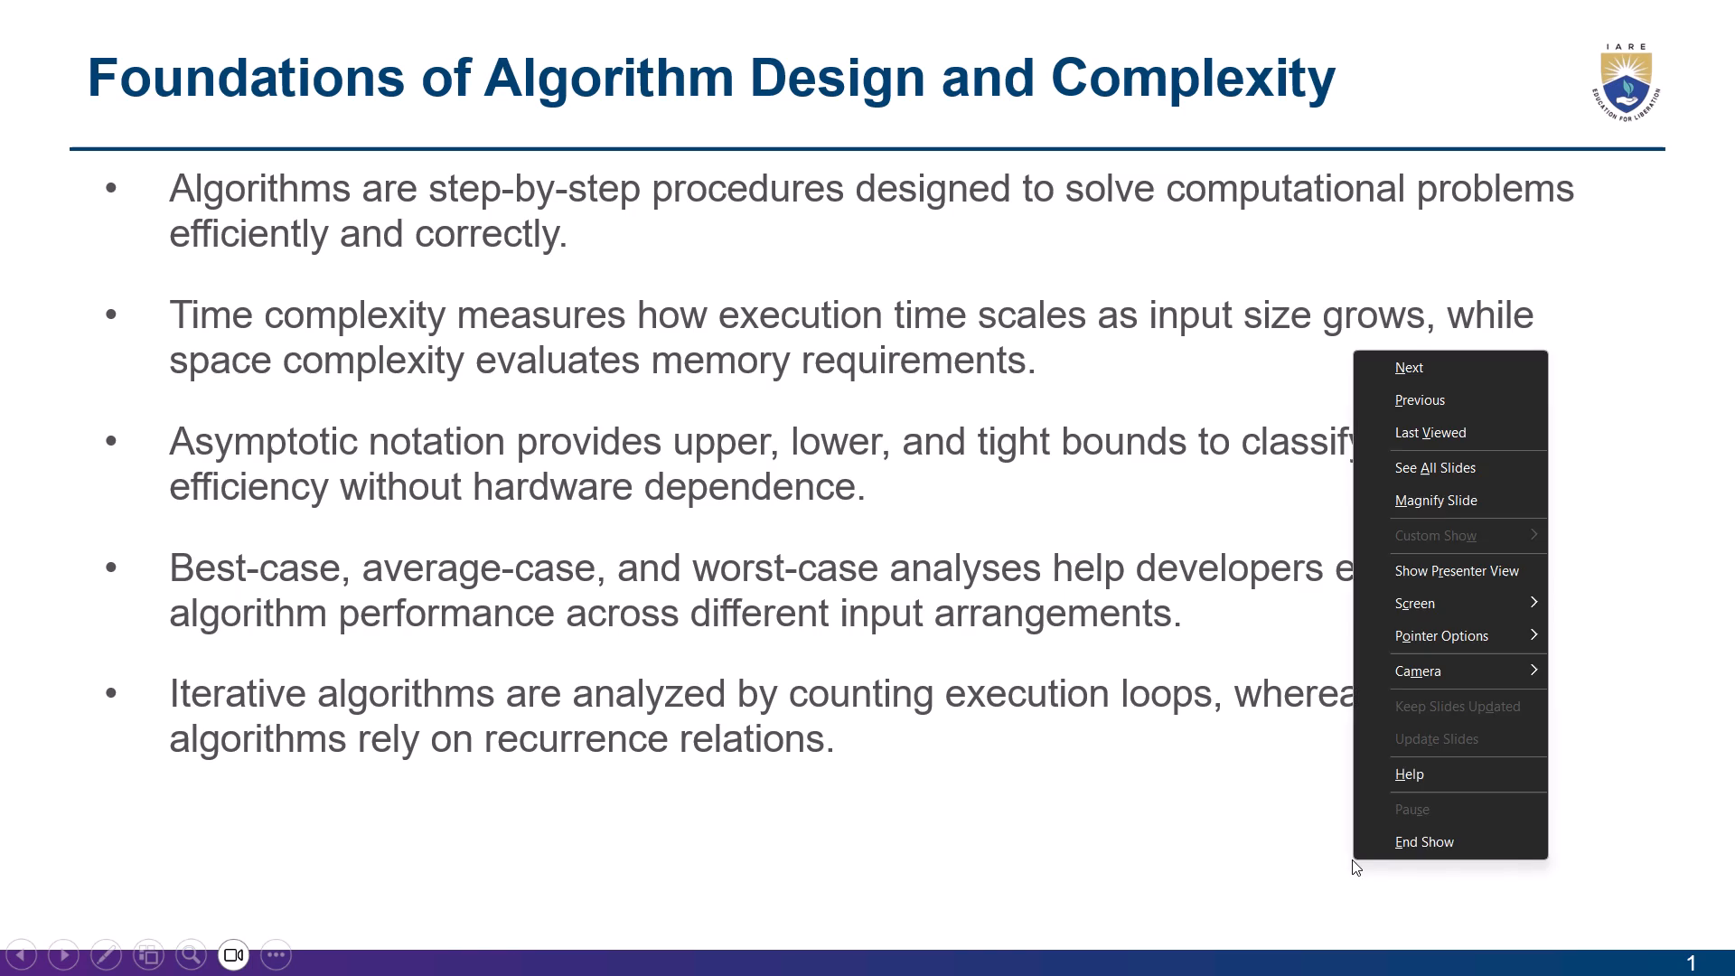
left_click(1352, 859)
key("Up")
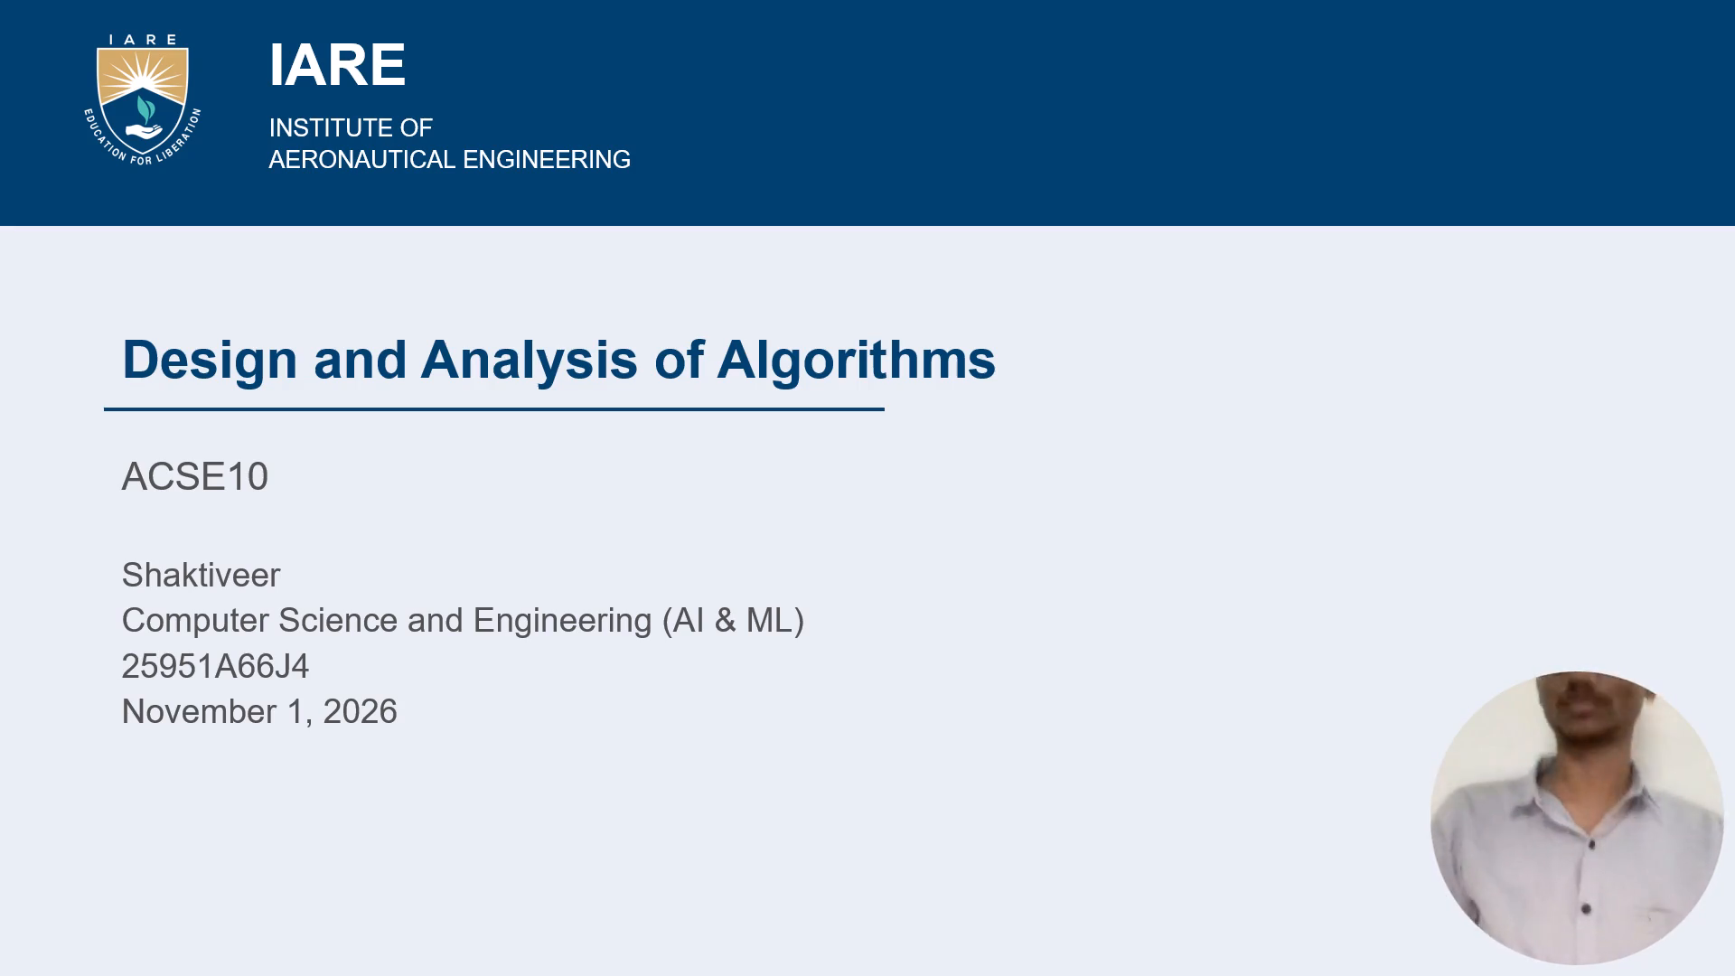
right_click(1526, 840)
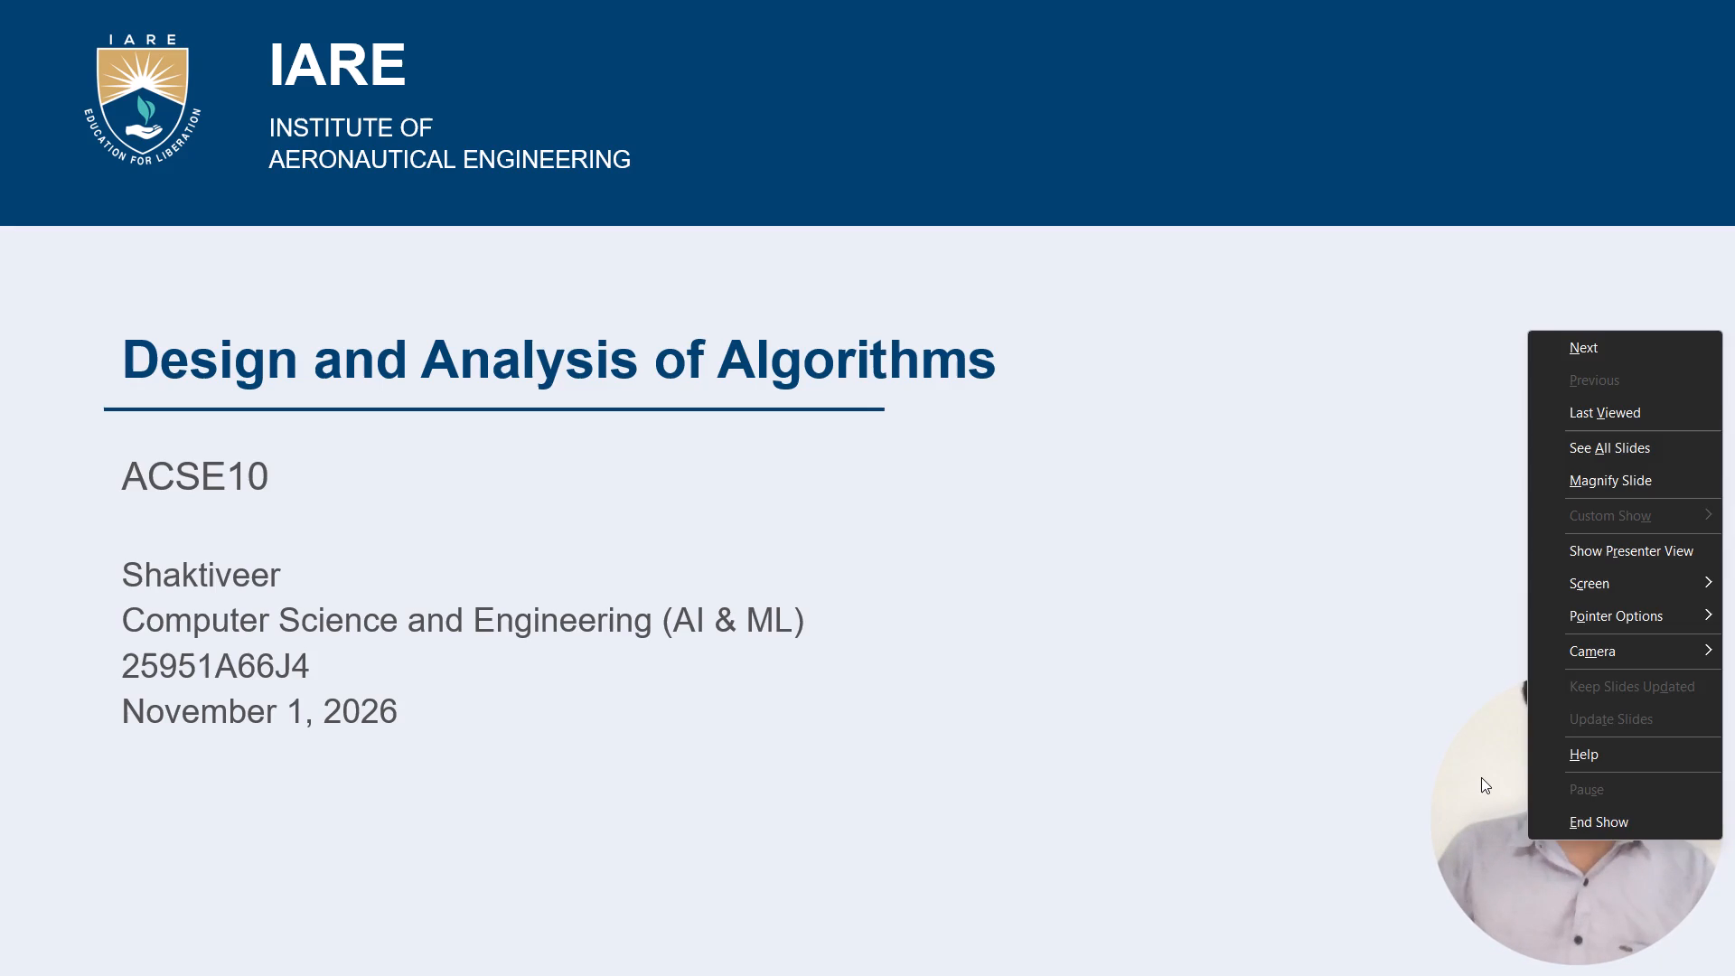
left_click(1481, 777)
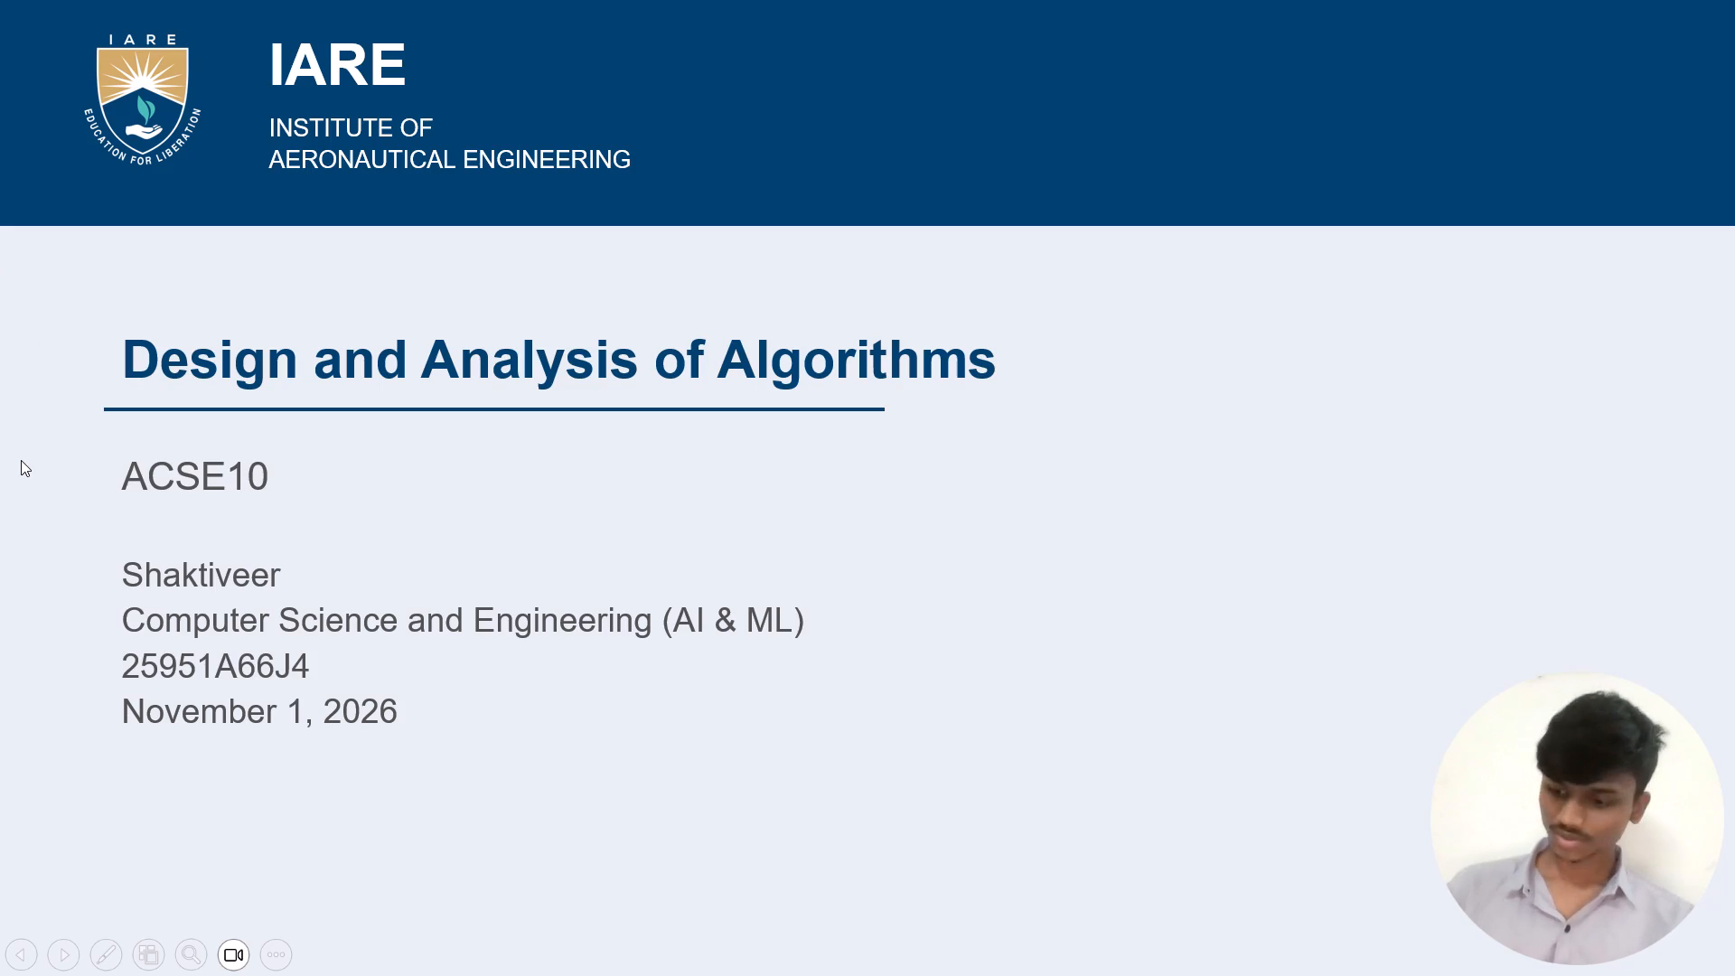
left_click(271, 941)
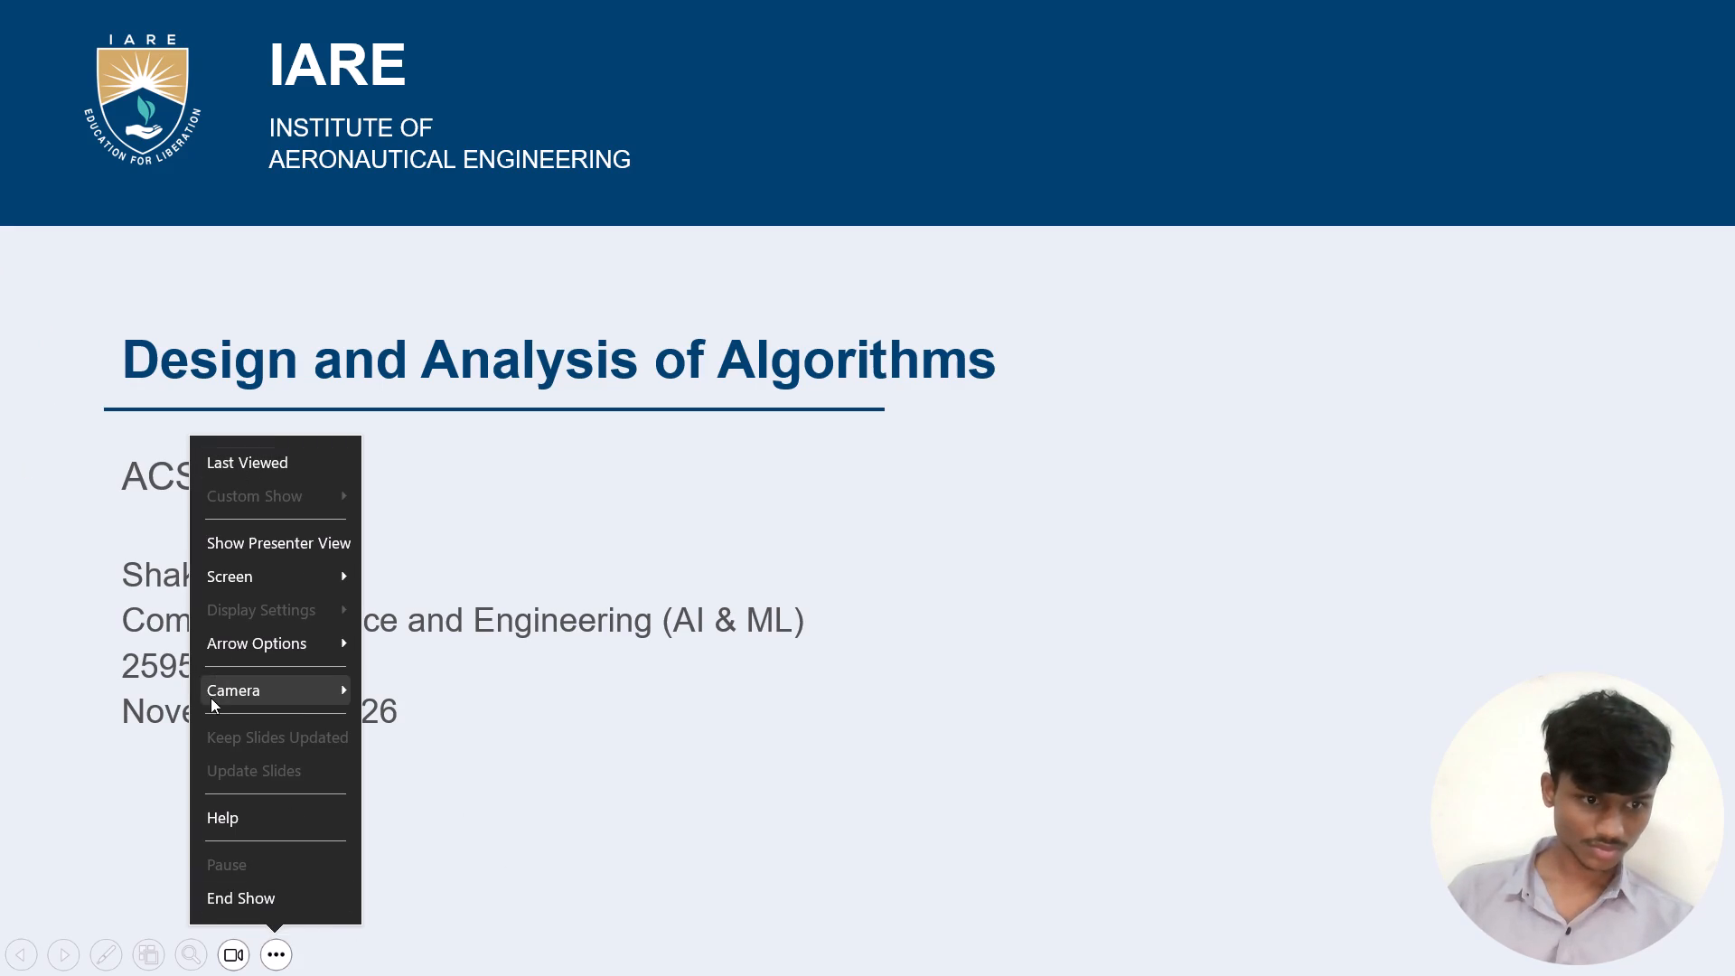
left_click(244, 883)
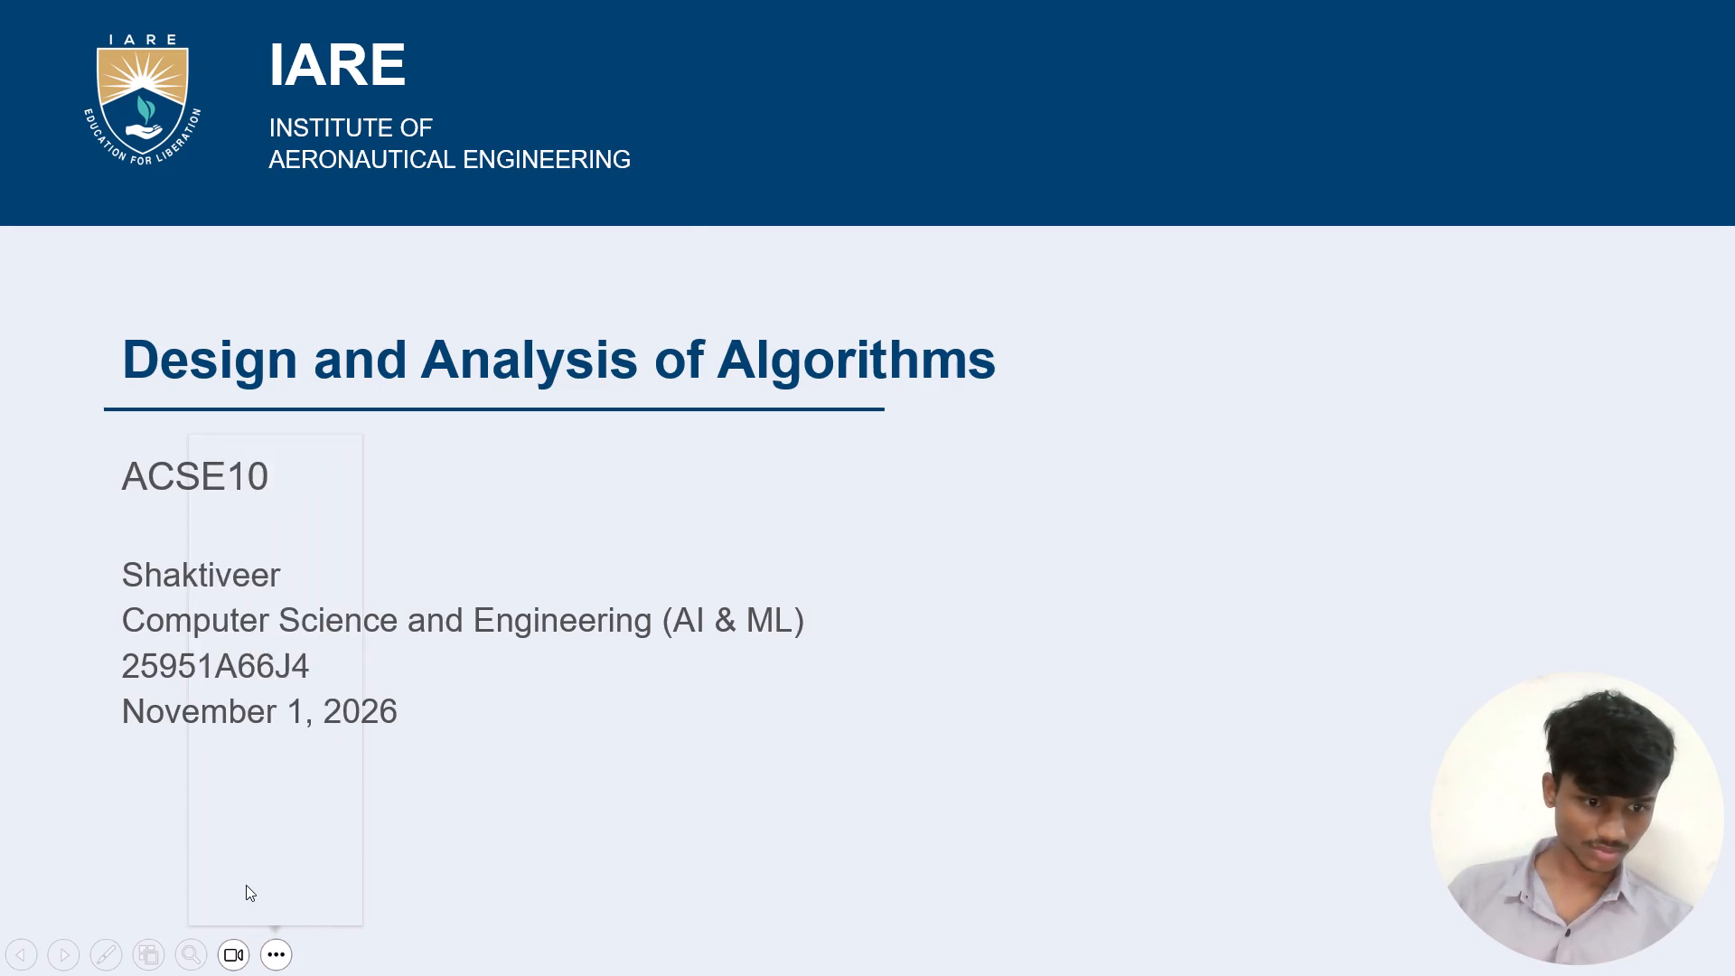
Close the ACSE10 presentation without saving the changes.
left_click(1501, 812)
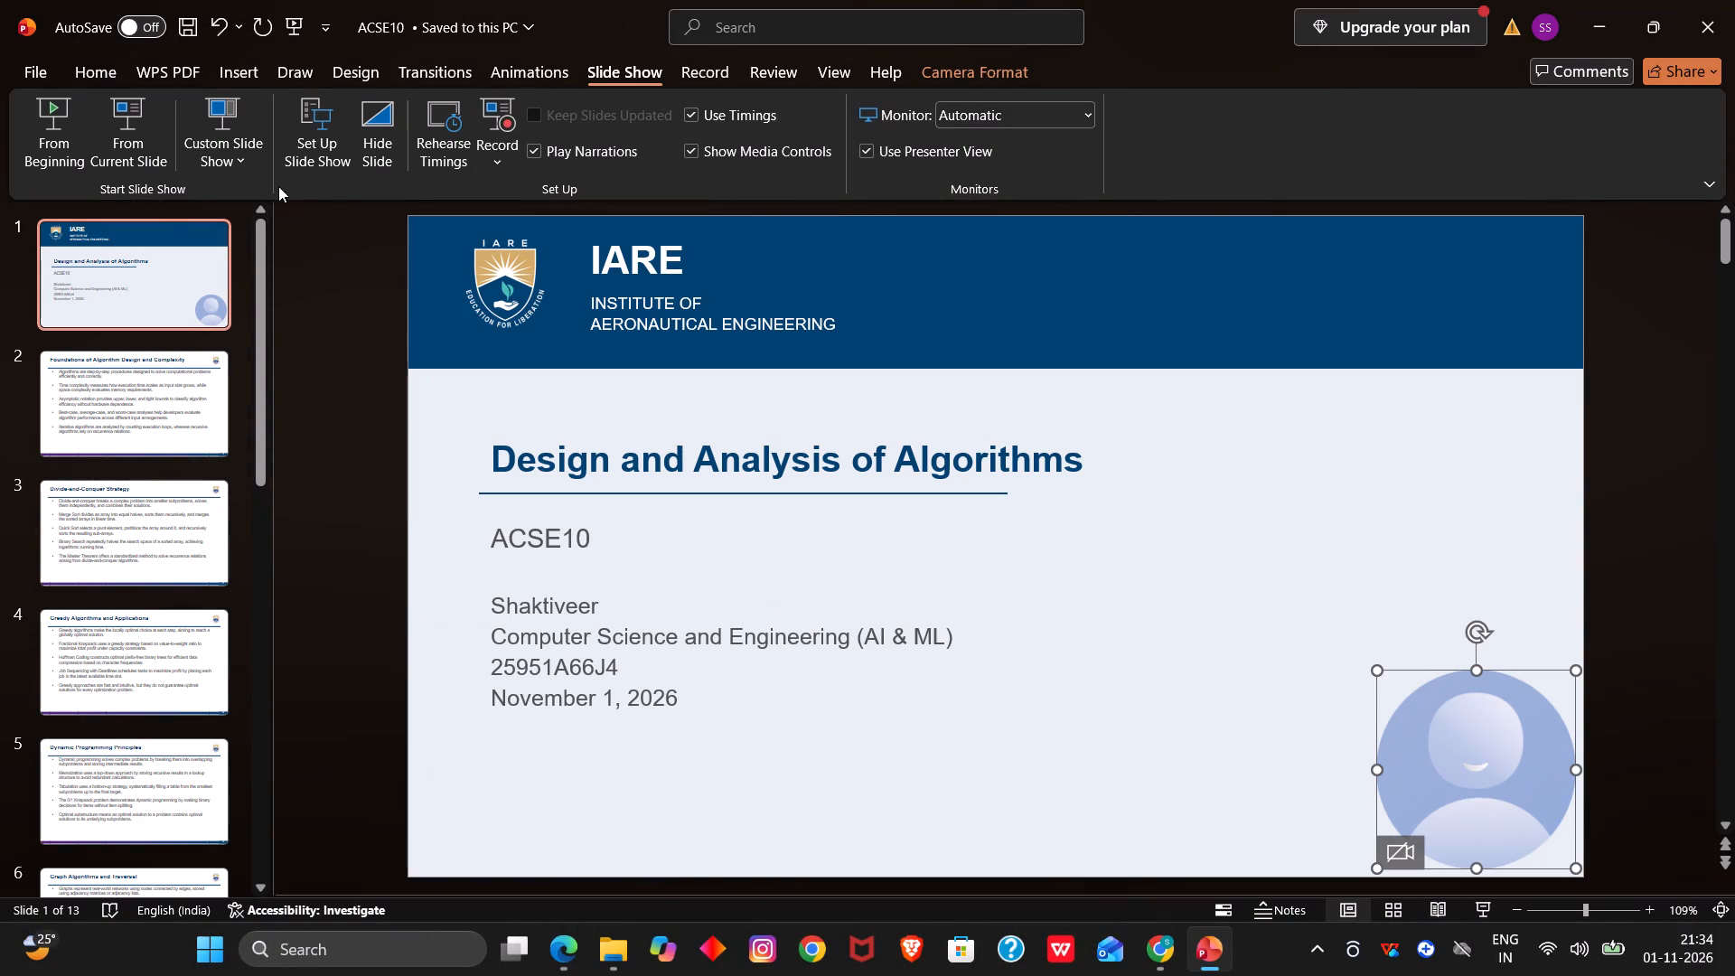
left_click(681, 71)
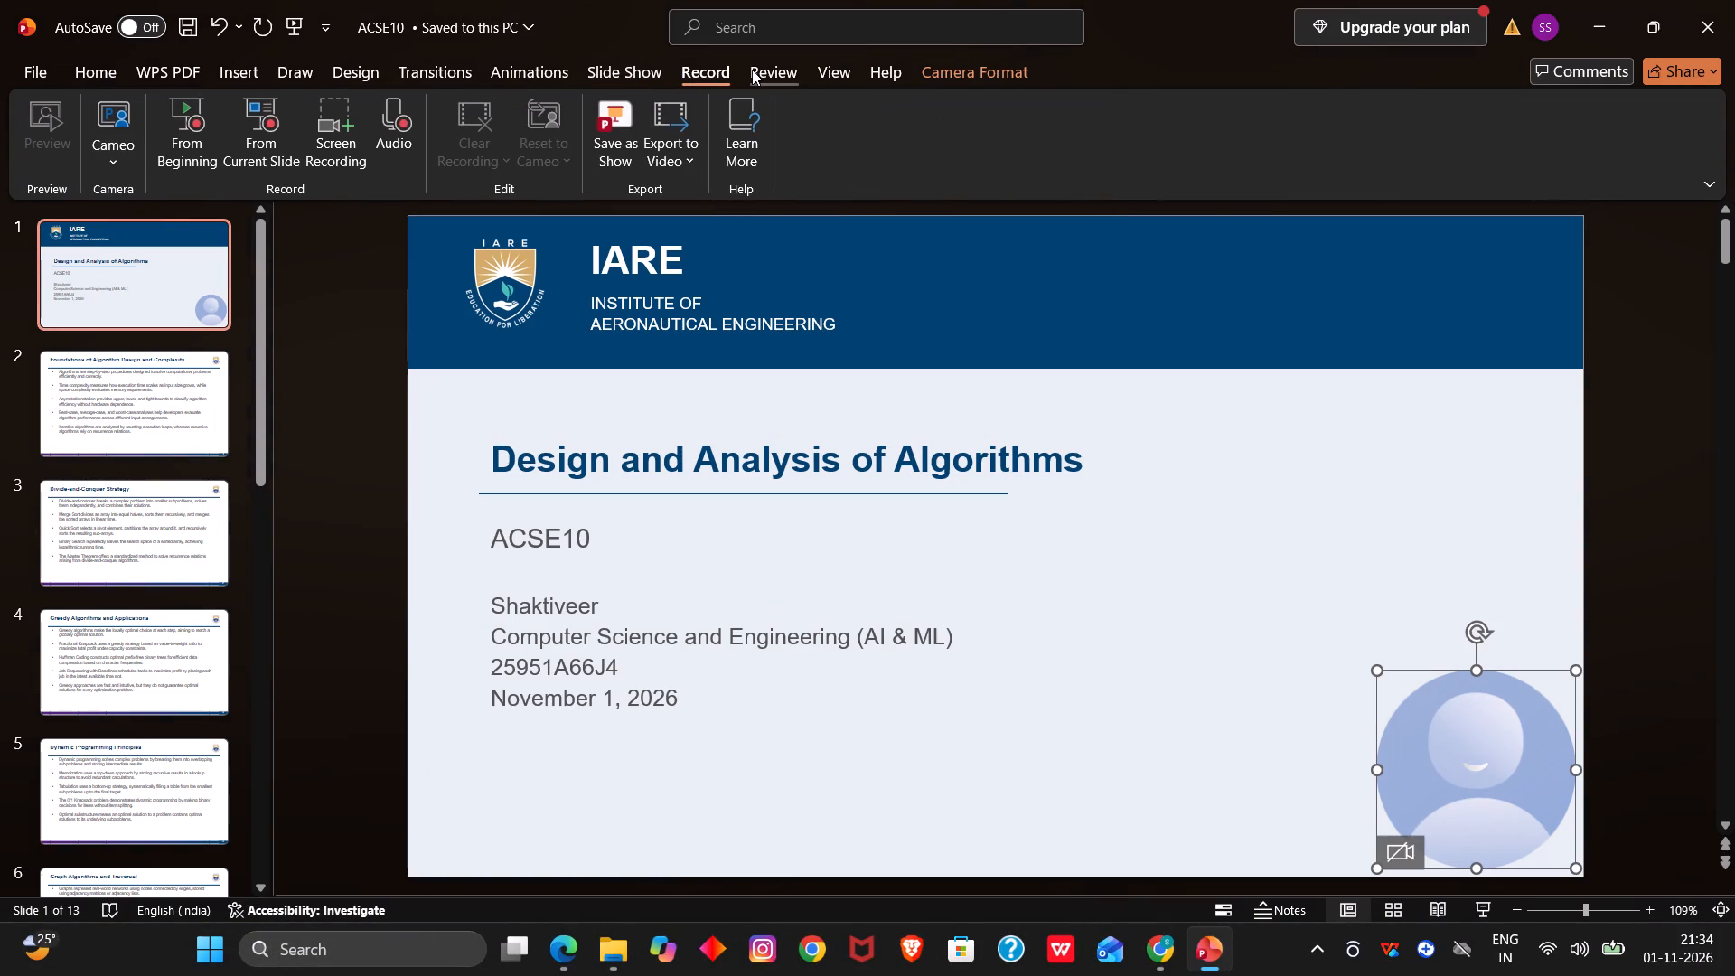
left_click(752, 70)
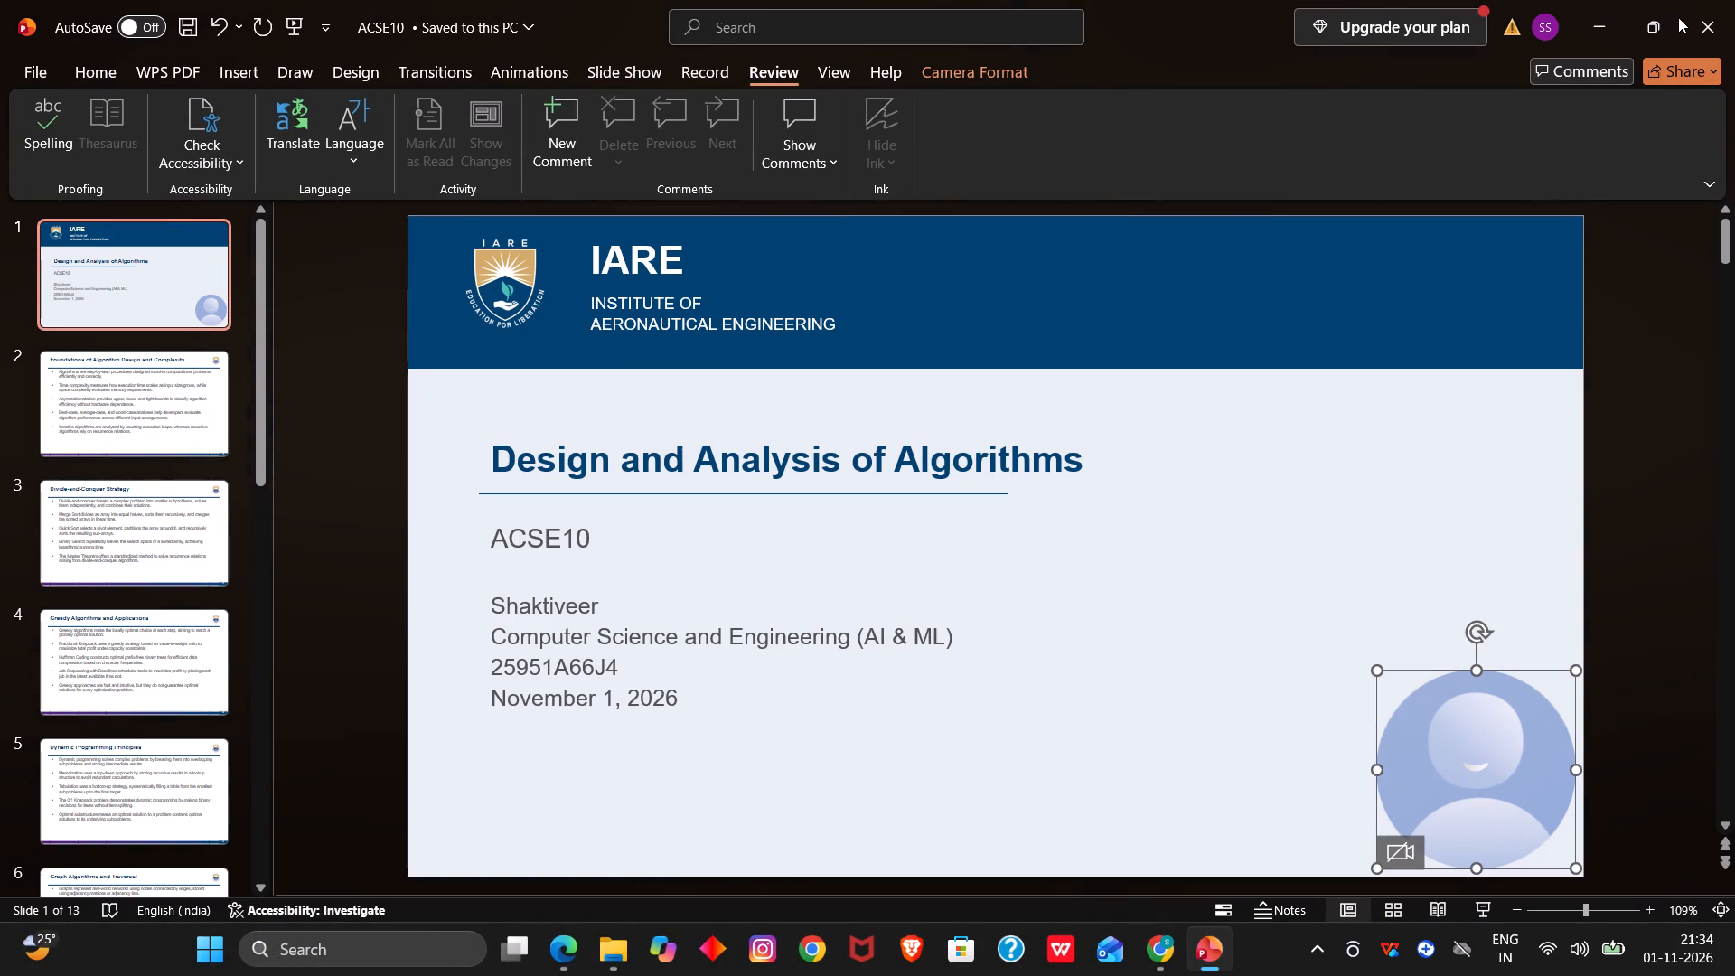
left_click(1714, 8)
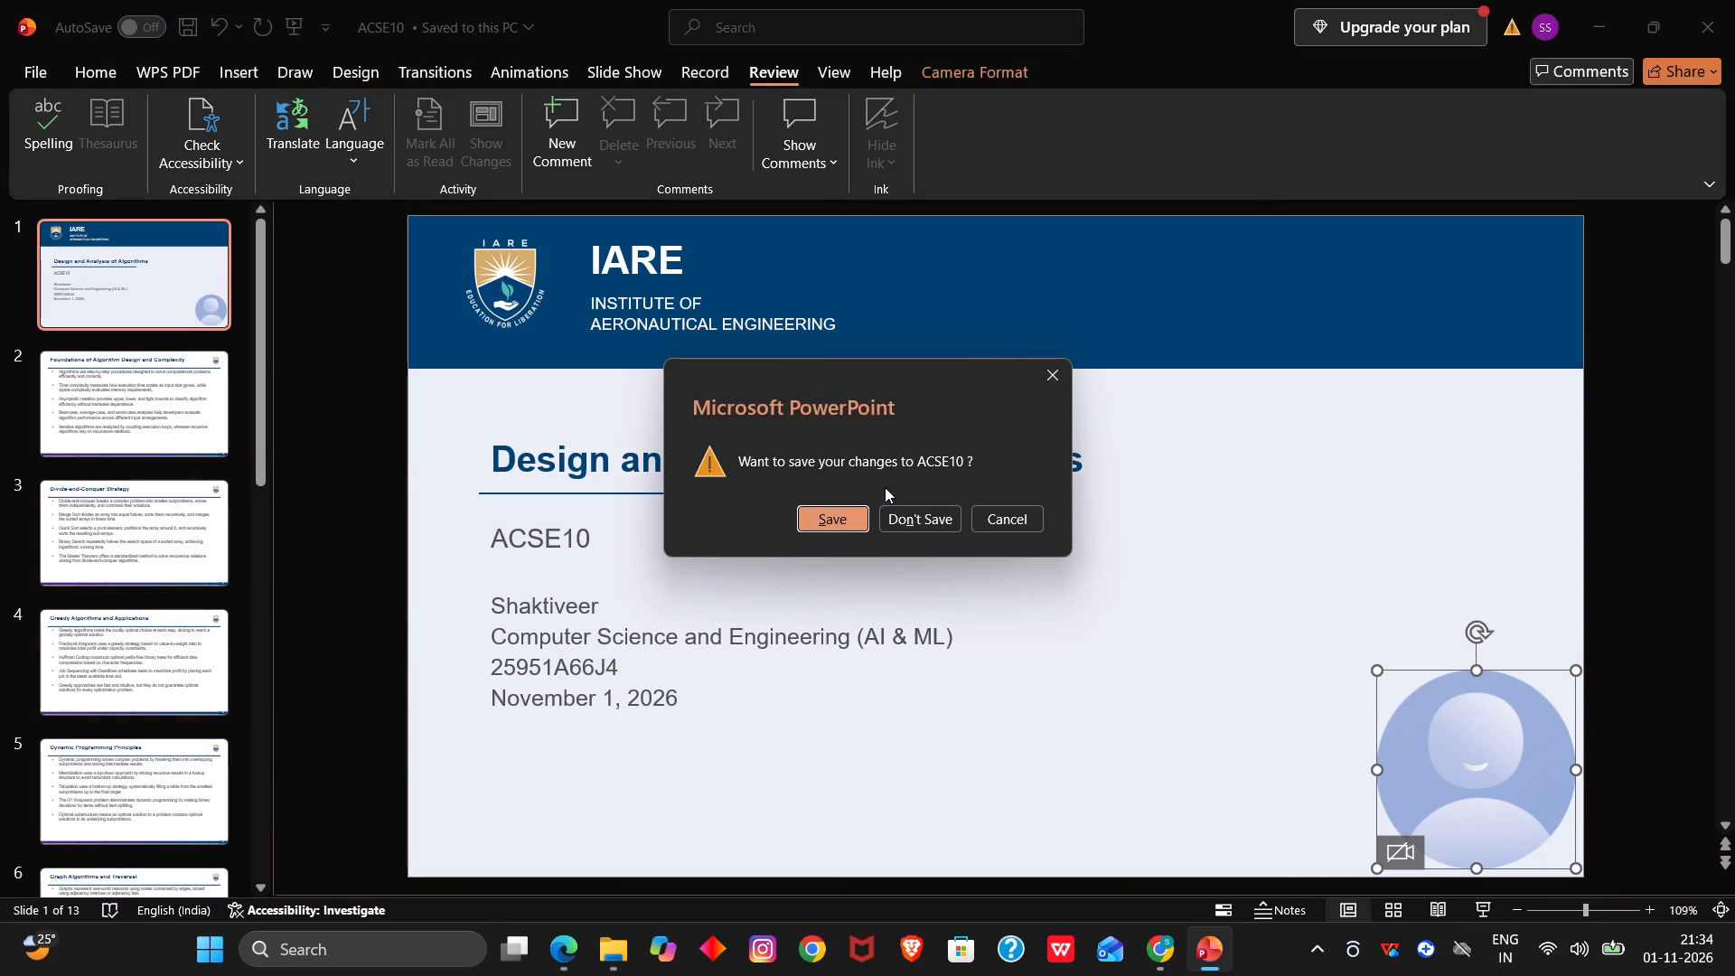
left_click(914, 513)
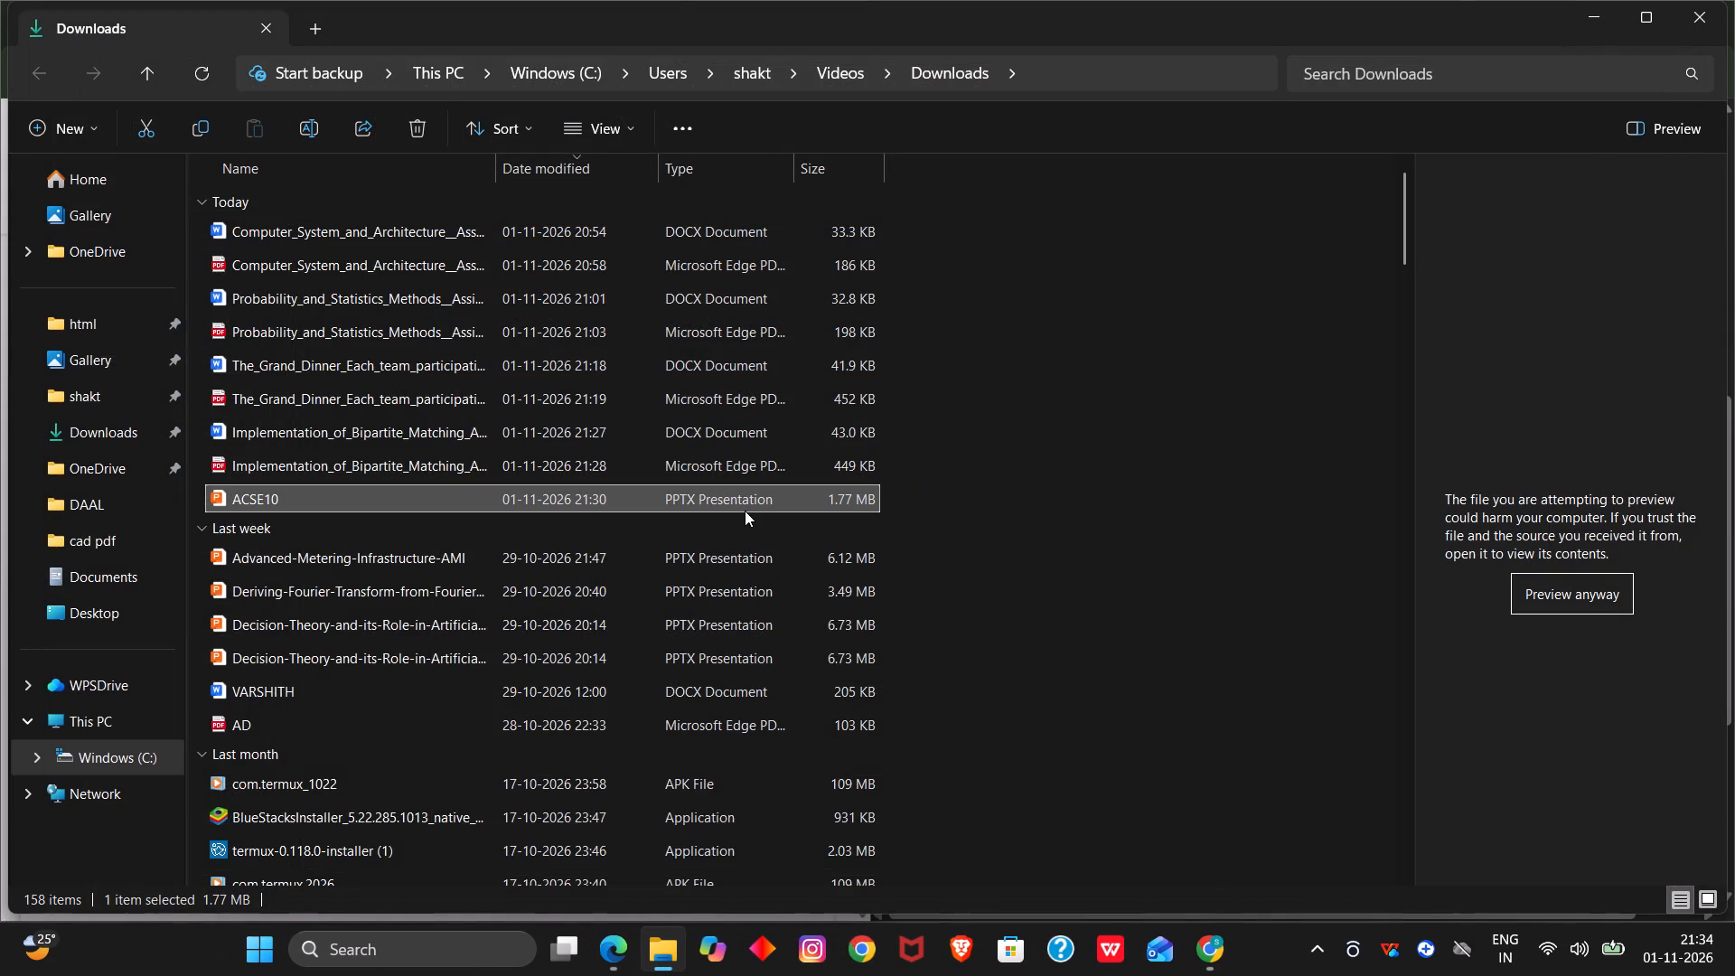
Reopen the ACSE10 presentation from the Downloads folder in PowerPoint.
right_click(684, 505)
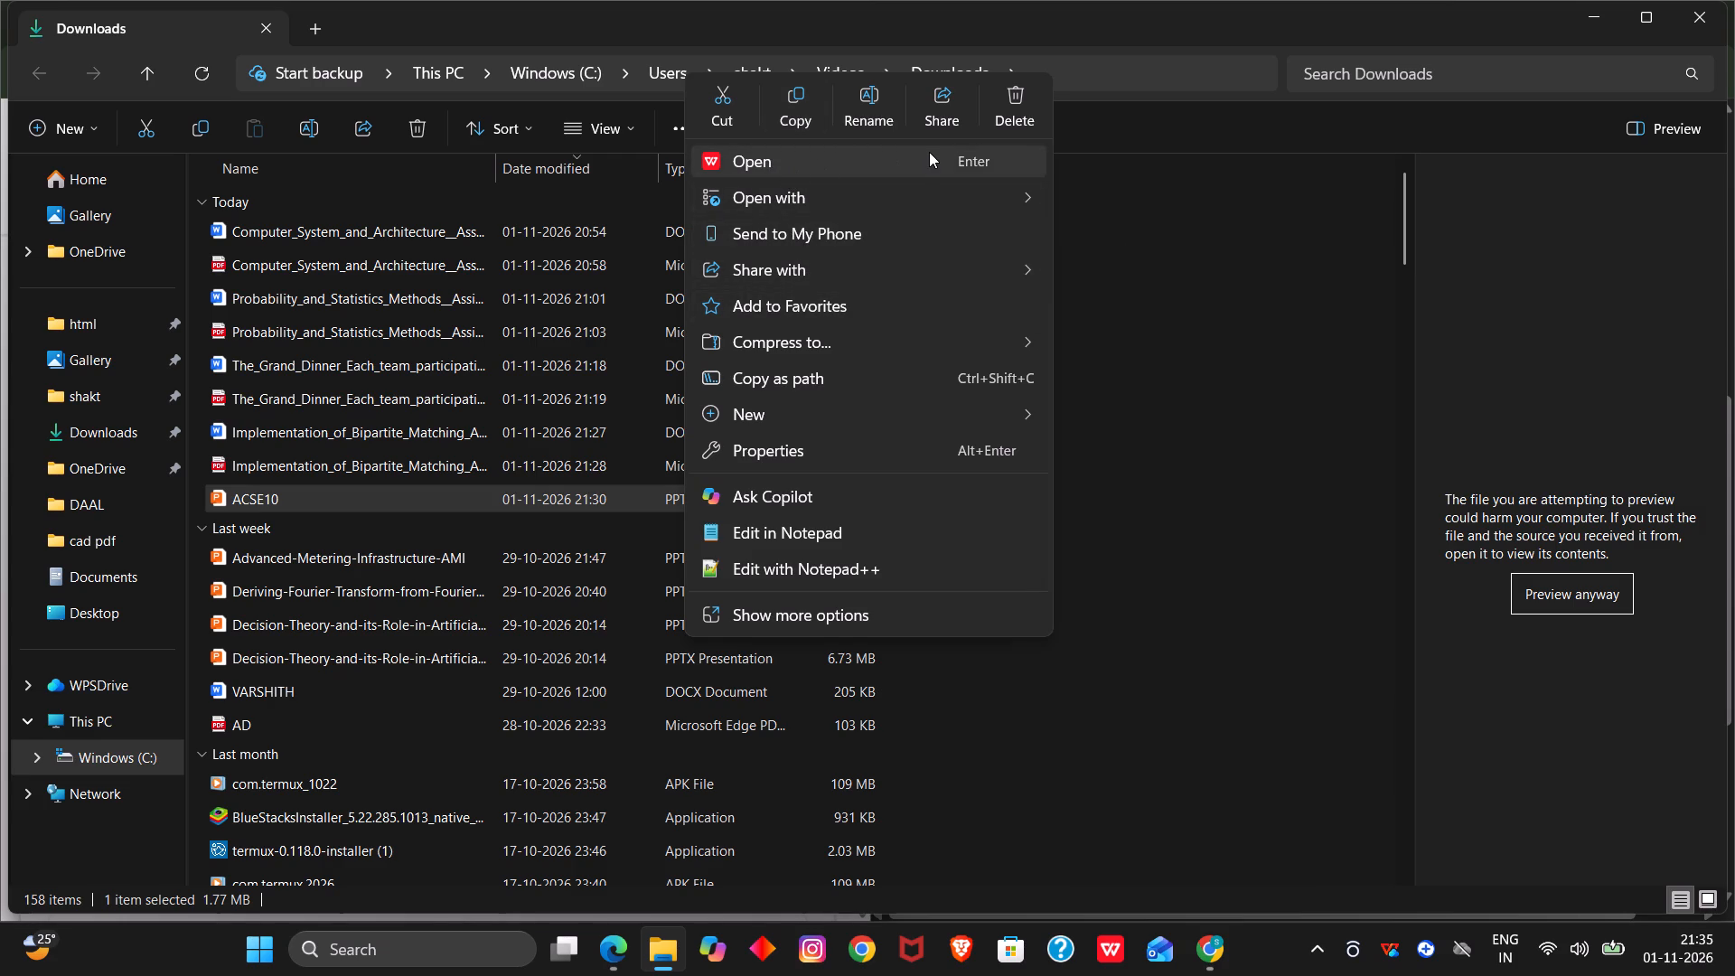
left_click(1123, 202)
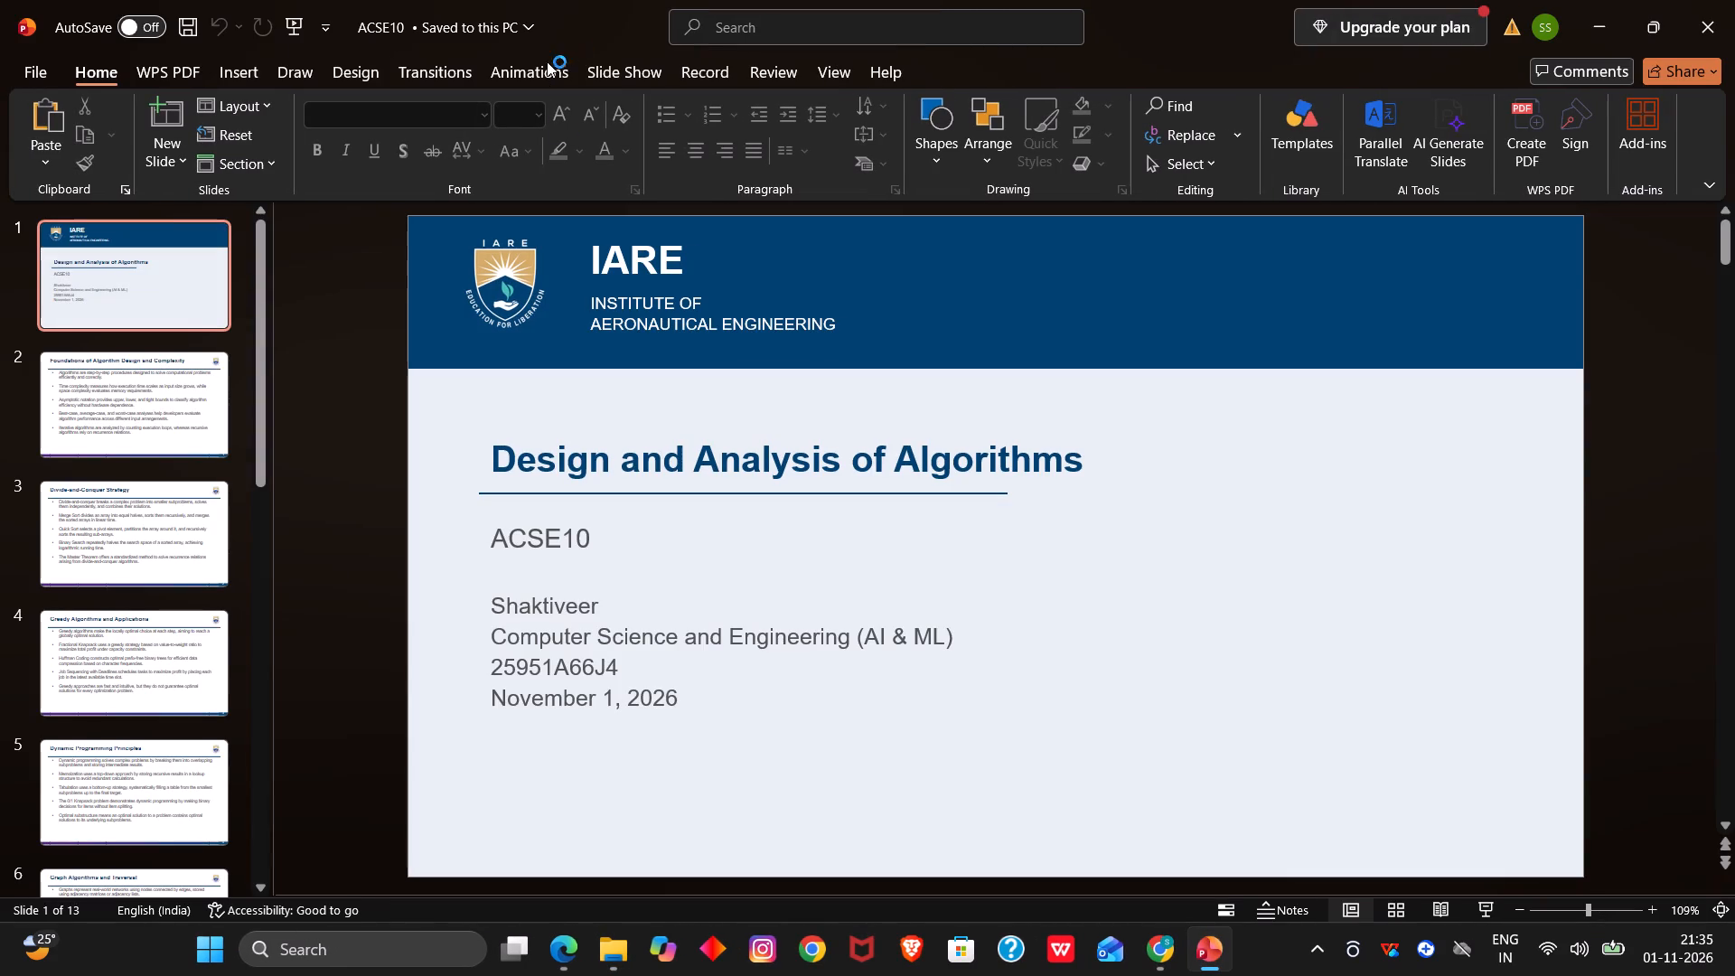
Open the presentation recording view starting from the first slide.
left_click(606, 67)
left_click(683, 74)
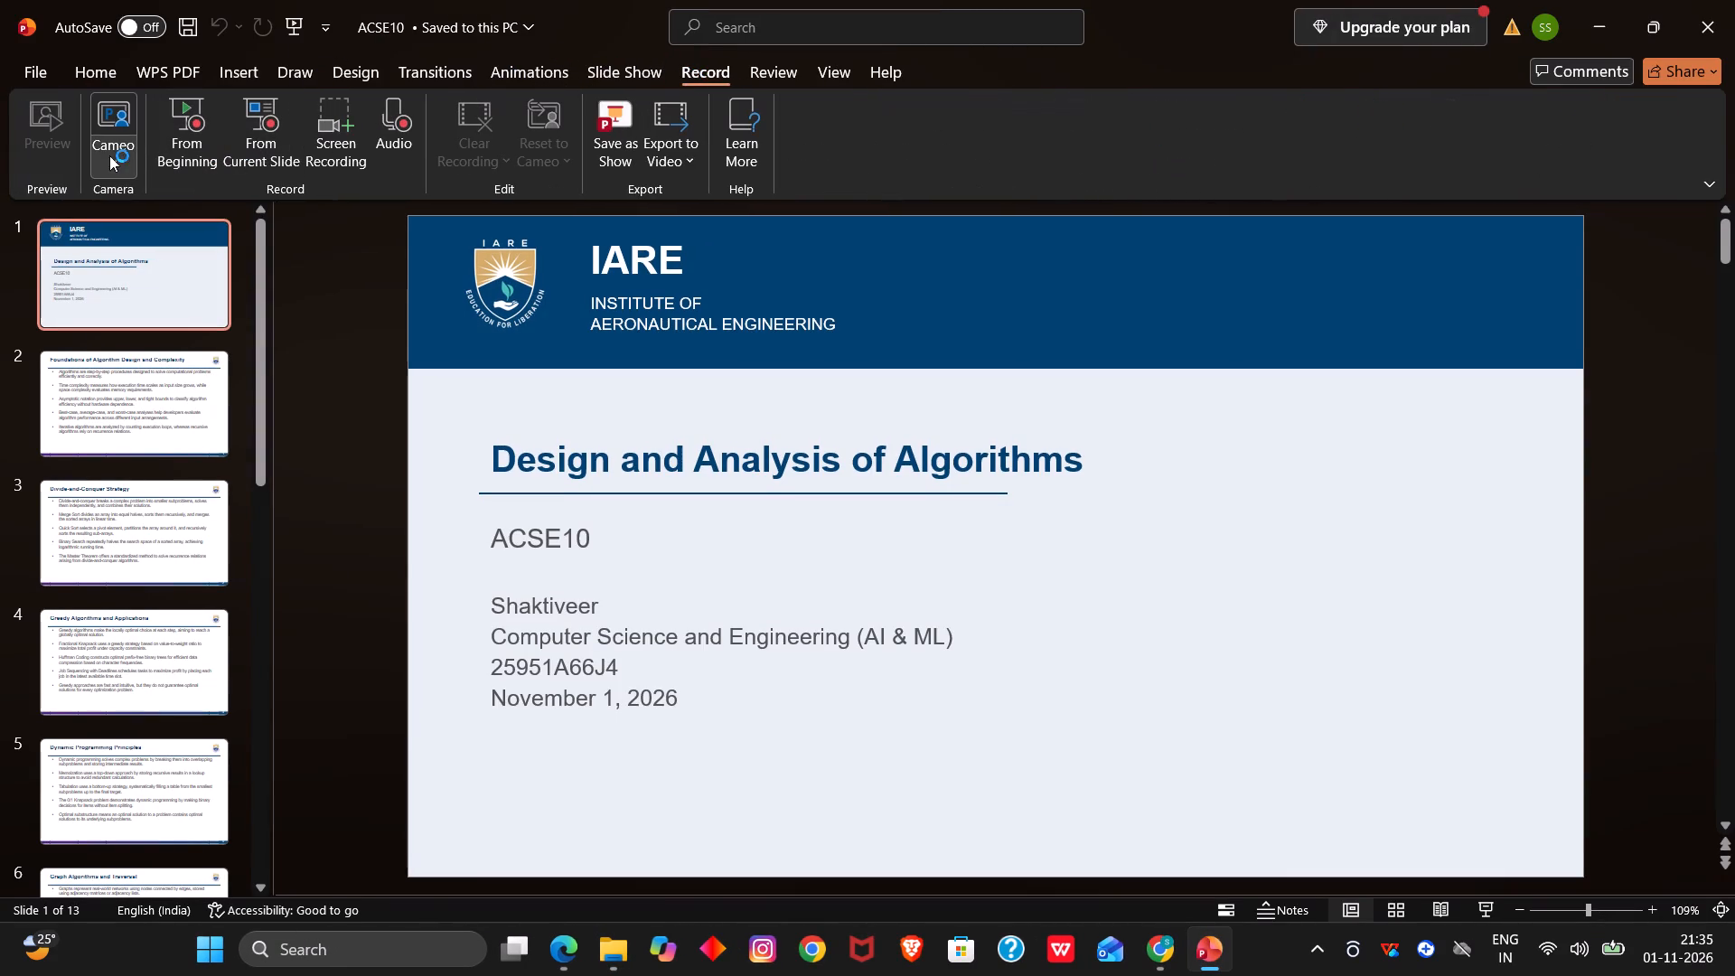
left_click(177, 115)
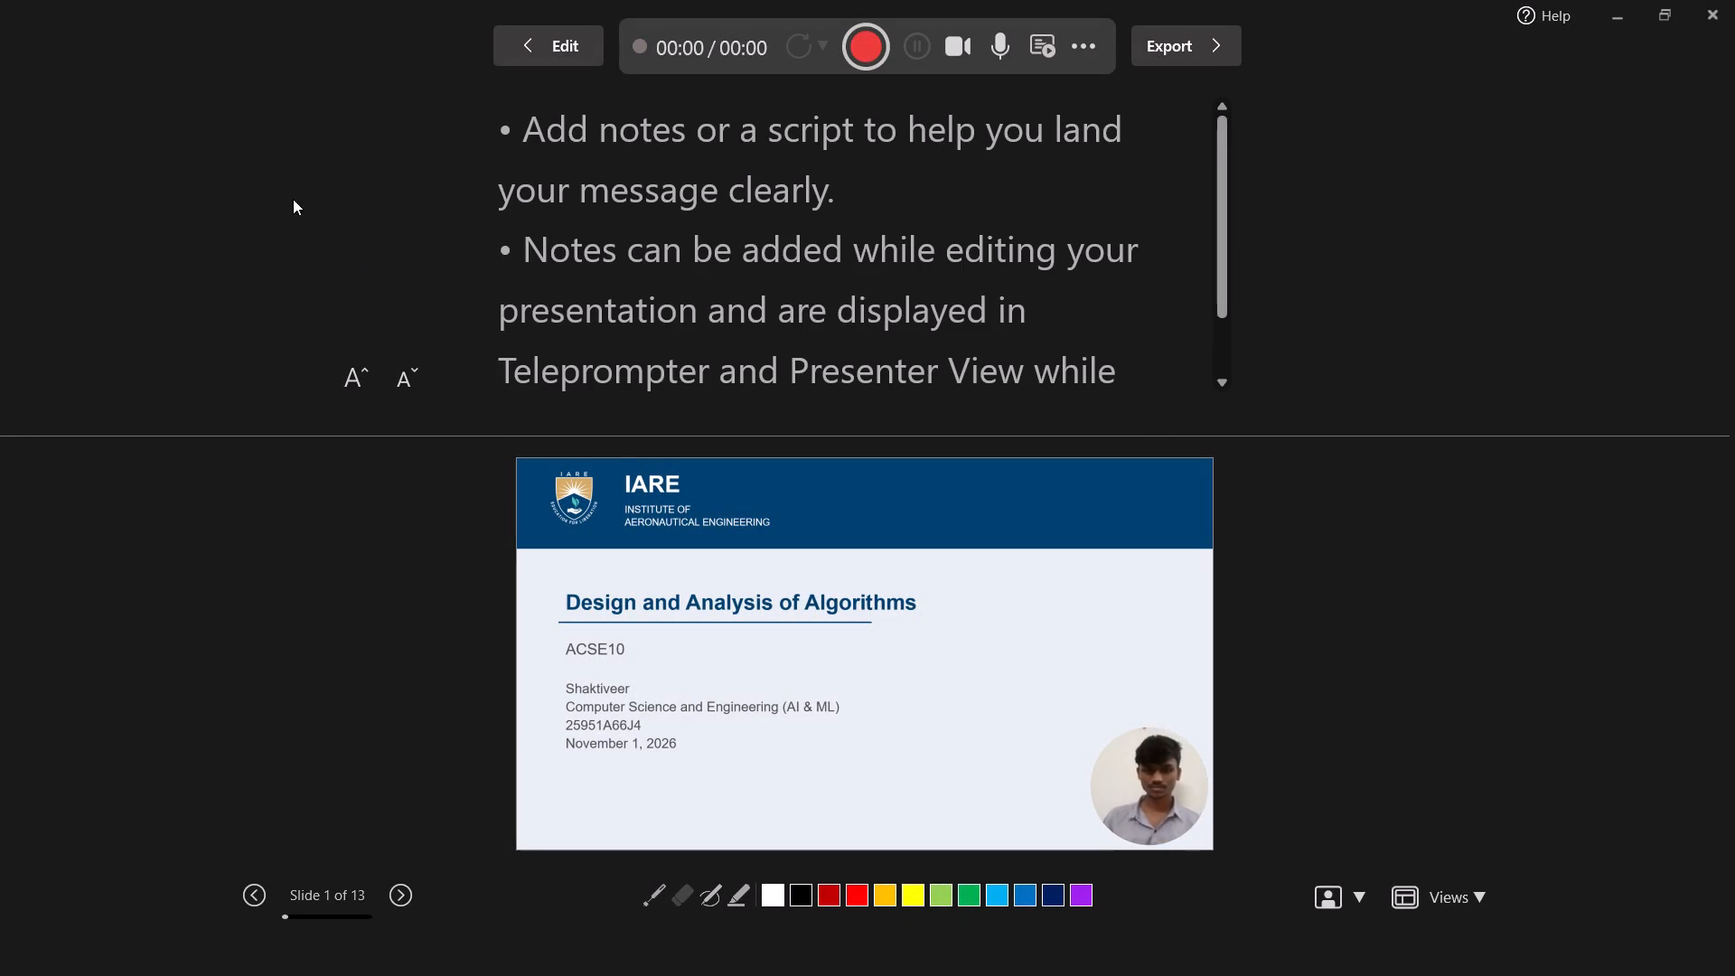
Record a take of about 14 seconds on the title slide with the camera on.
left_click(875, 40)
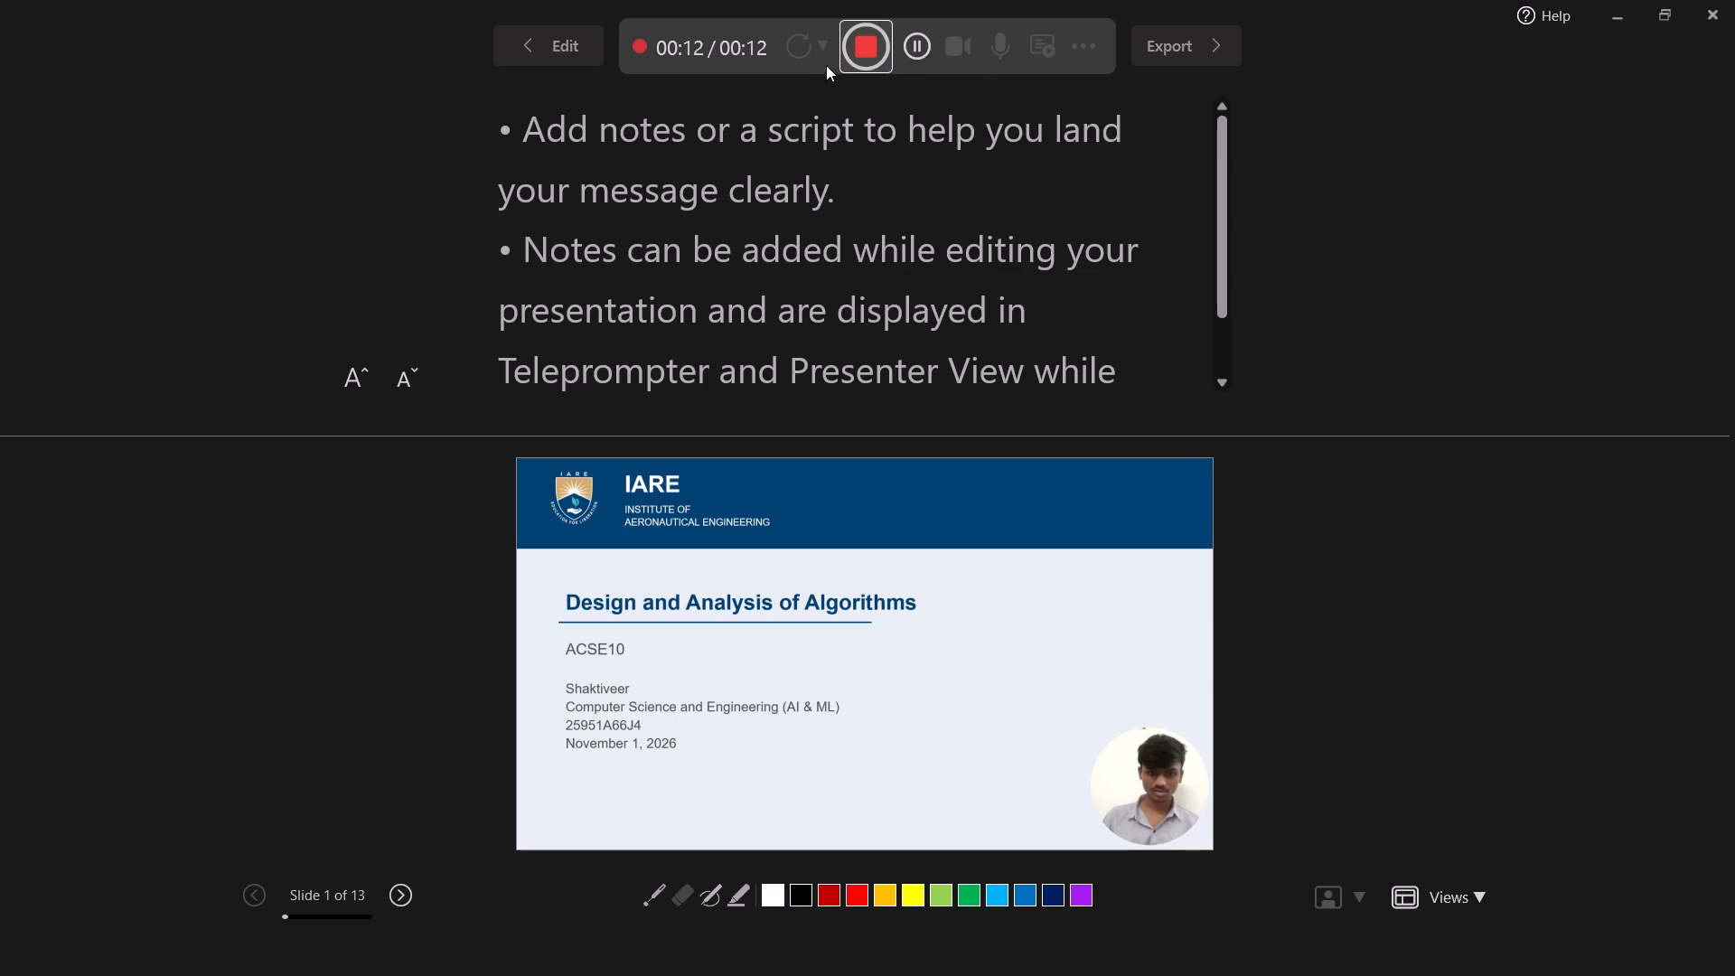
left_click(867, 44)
Retake the video on the current slide only, recording about 6 seconds for the title slide.
left_click(813, 38)
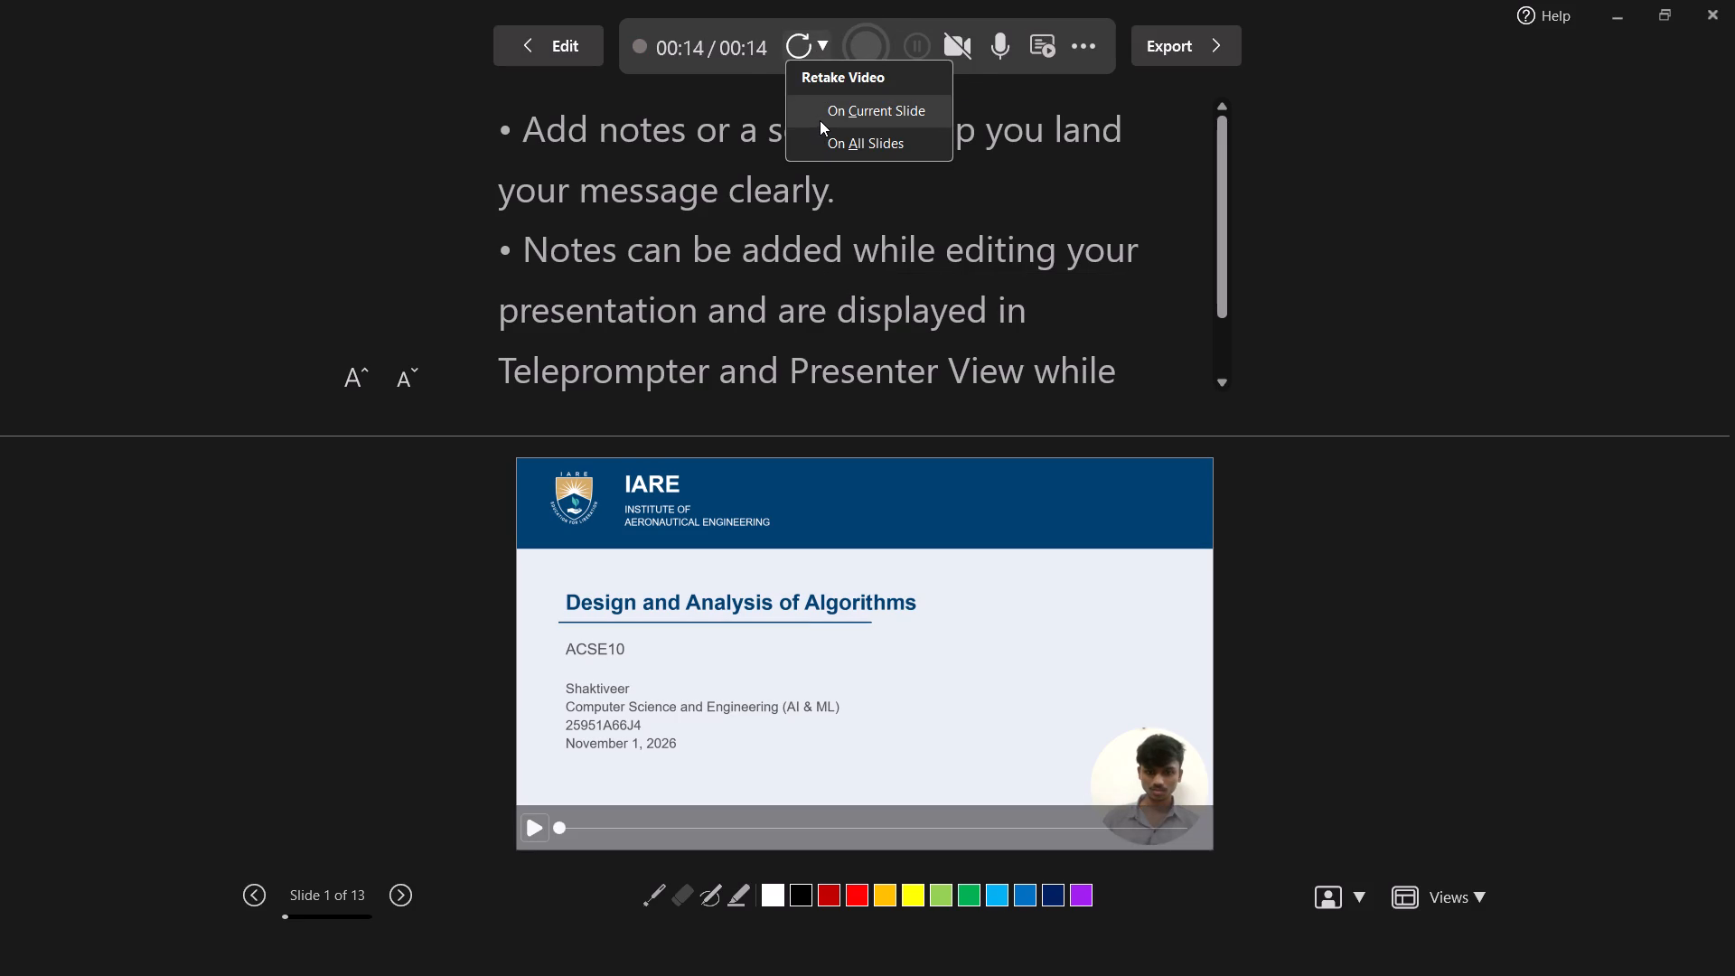
left_click(820, 120)
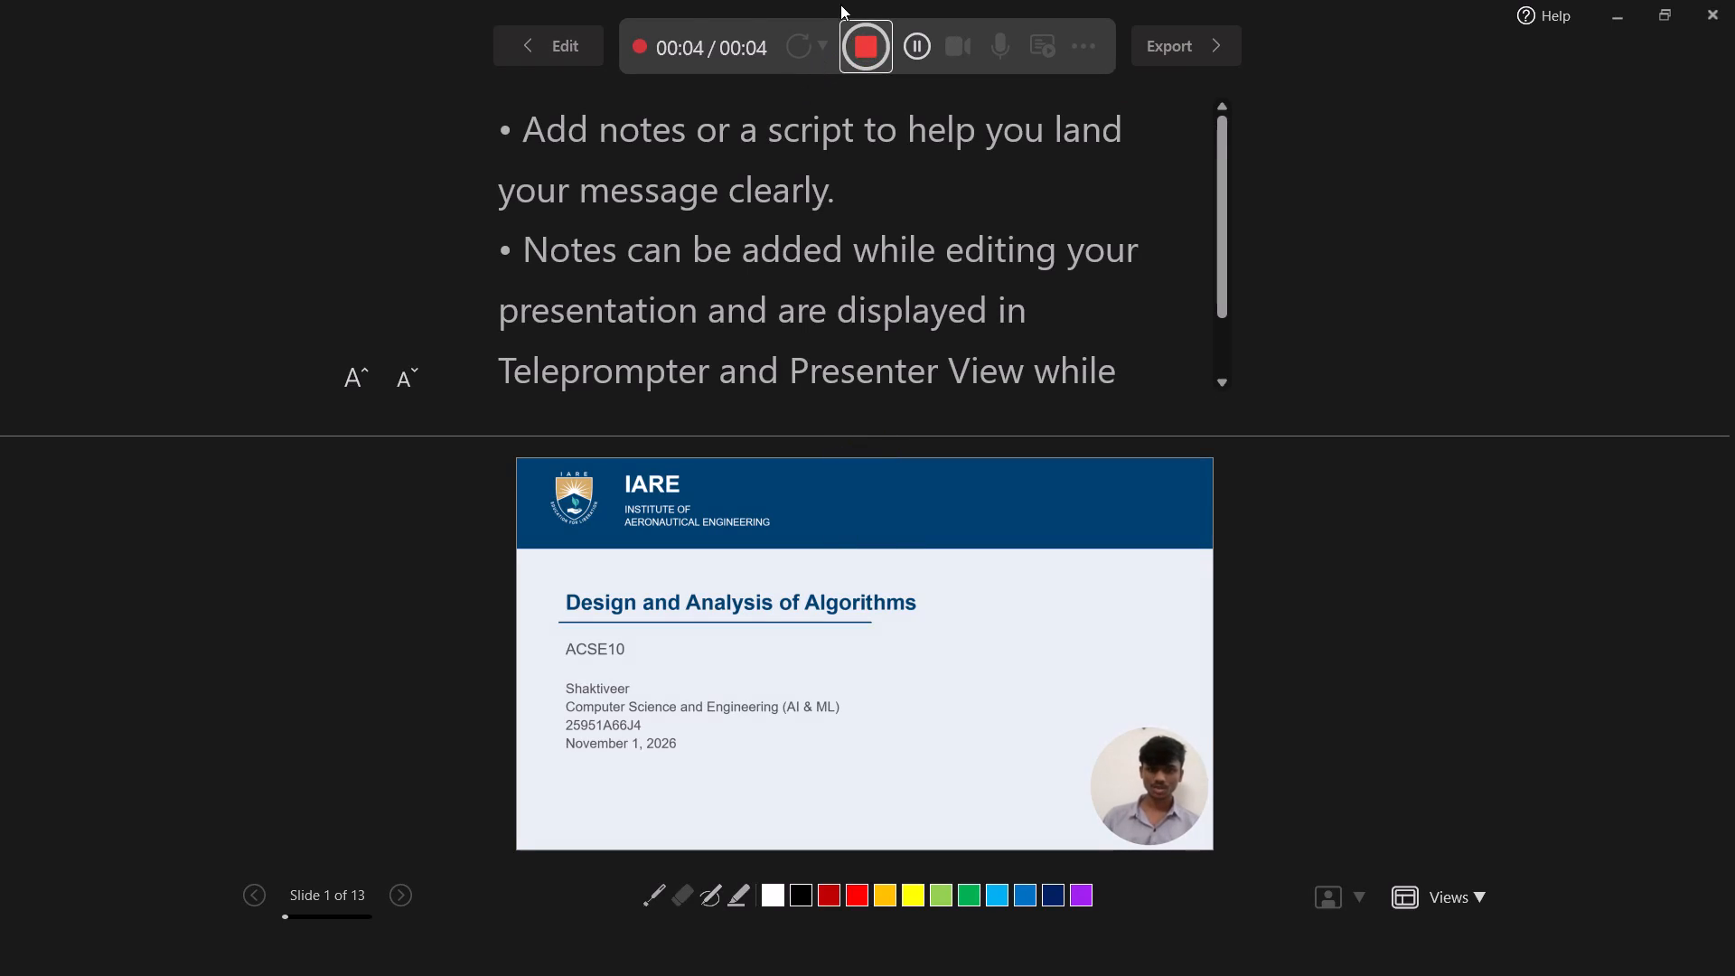
left_click(865, 32)
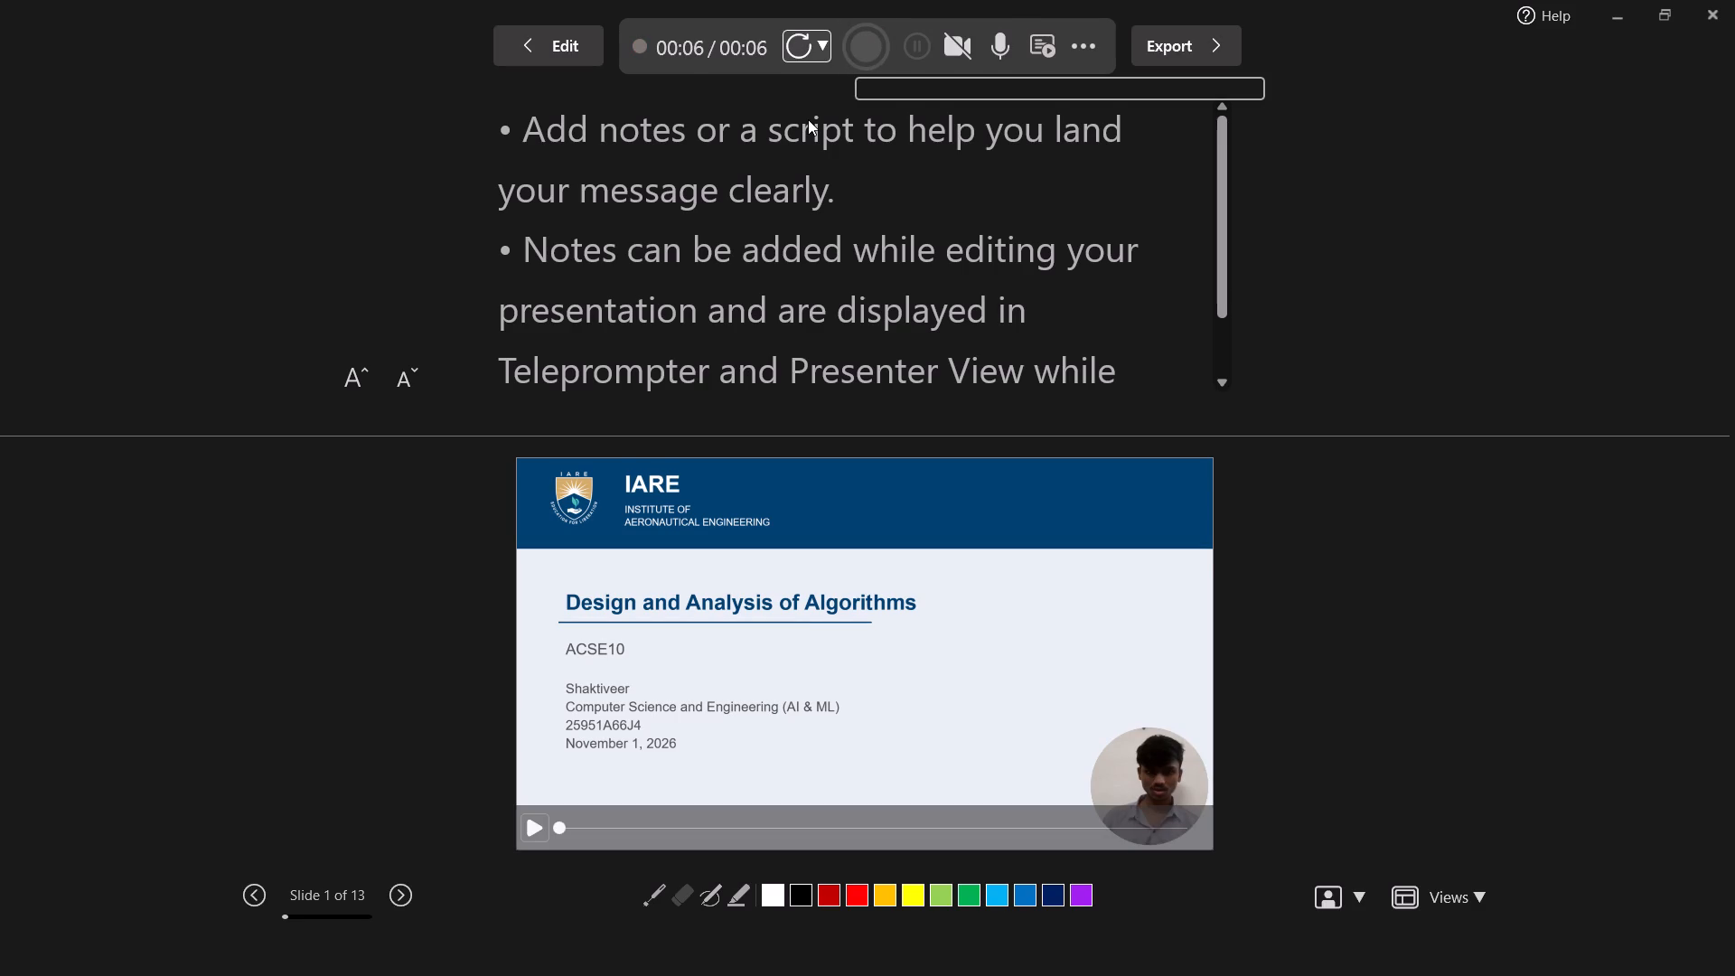
Advance to slide 2, Foundations of Algorithm Design and Complexity, and record a take of about 3 seconds with the camera on.
key("Down")
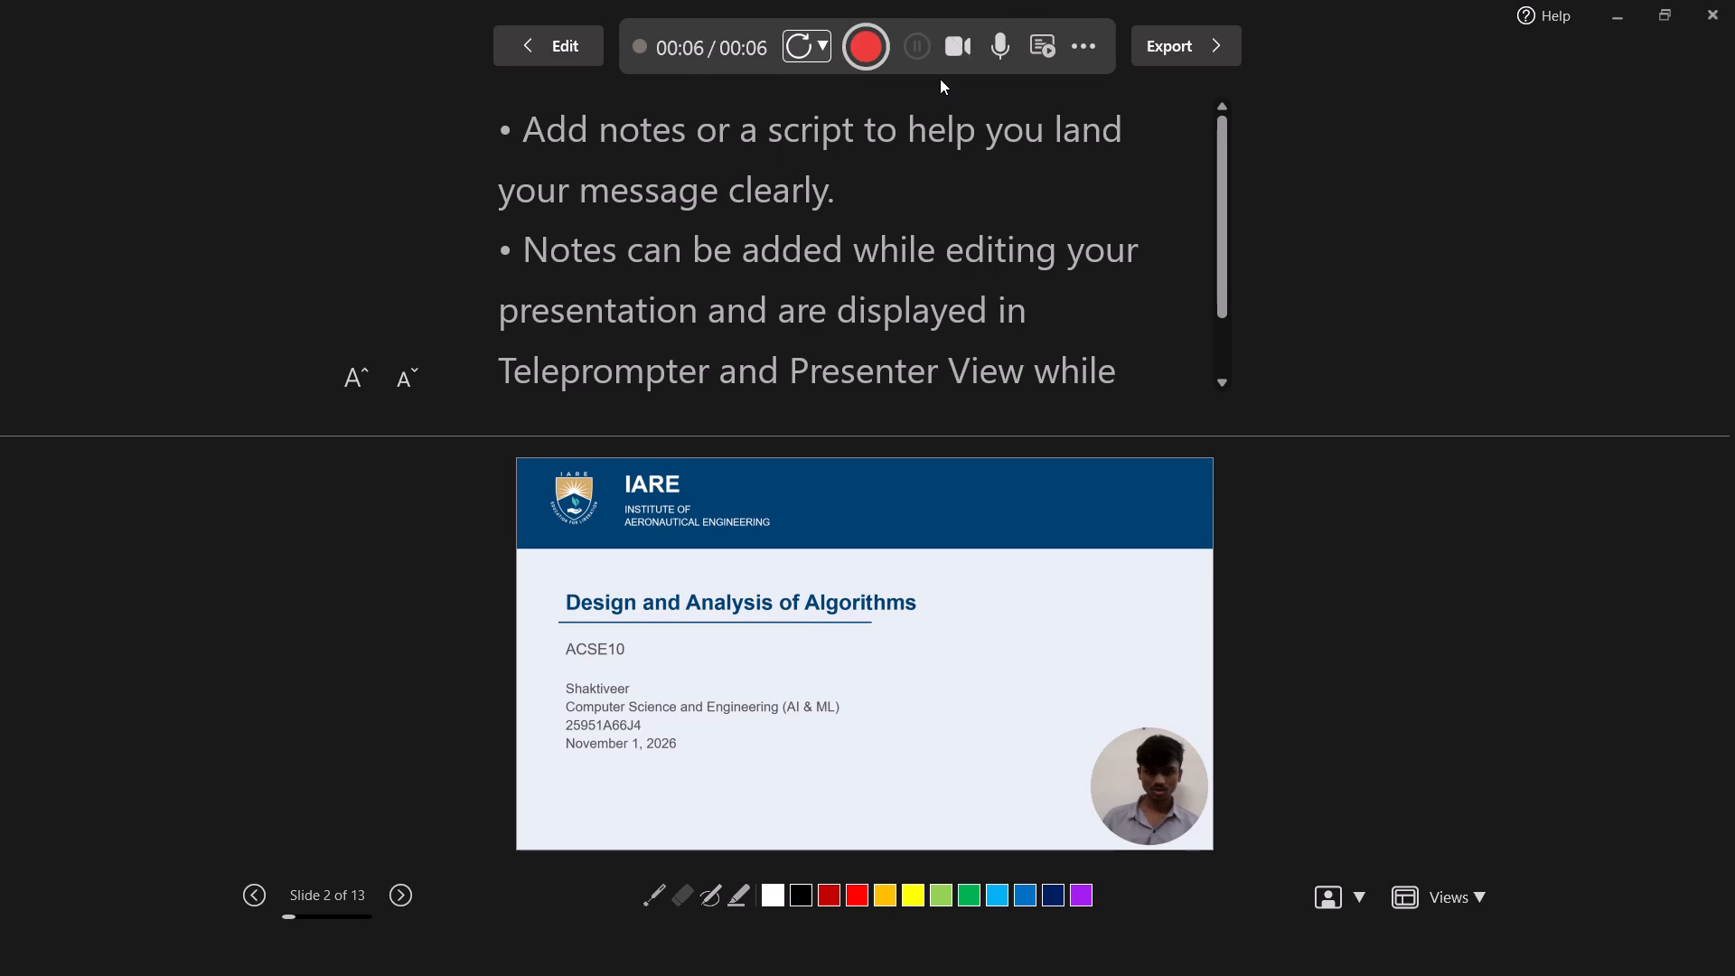
left_click(879, 52)
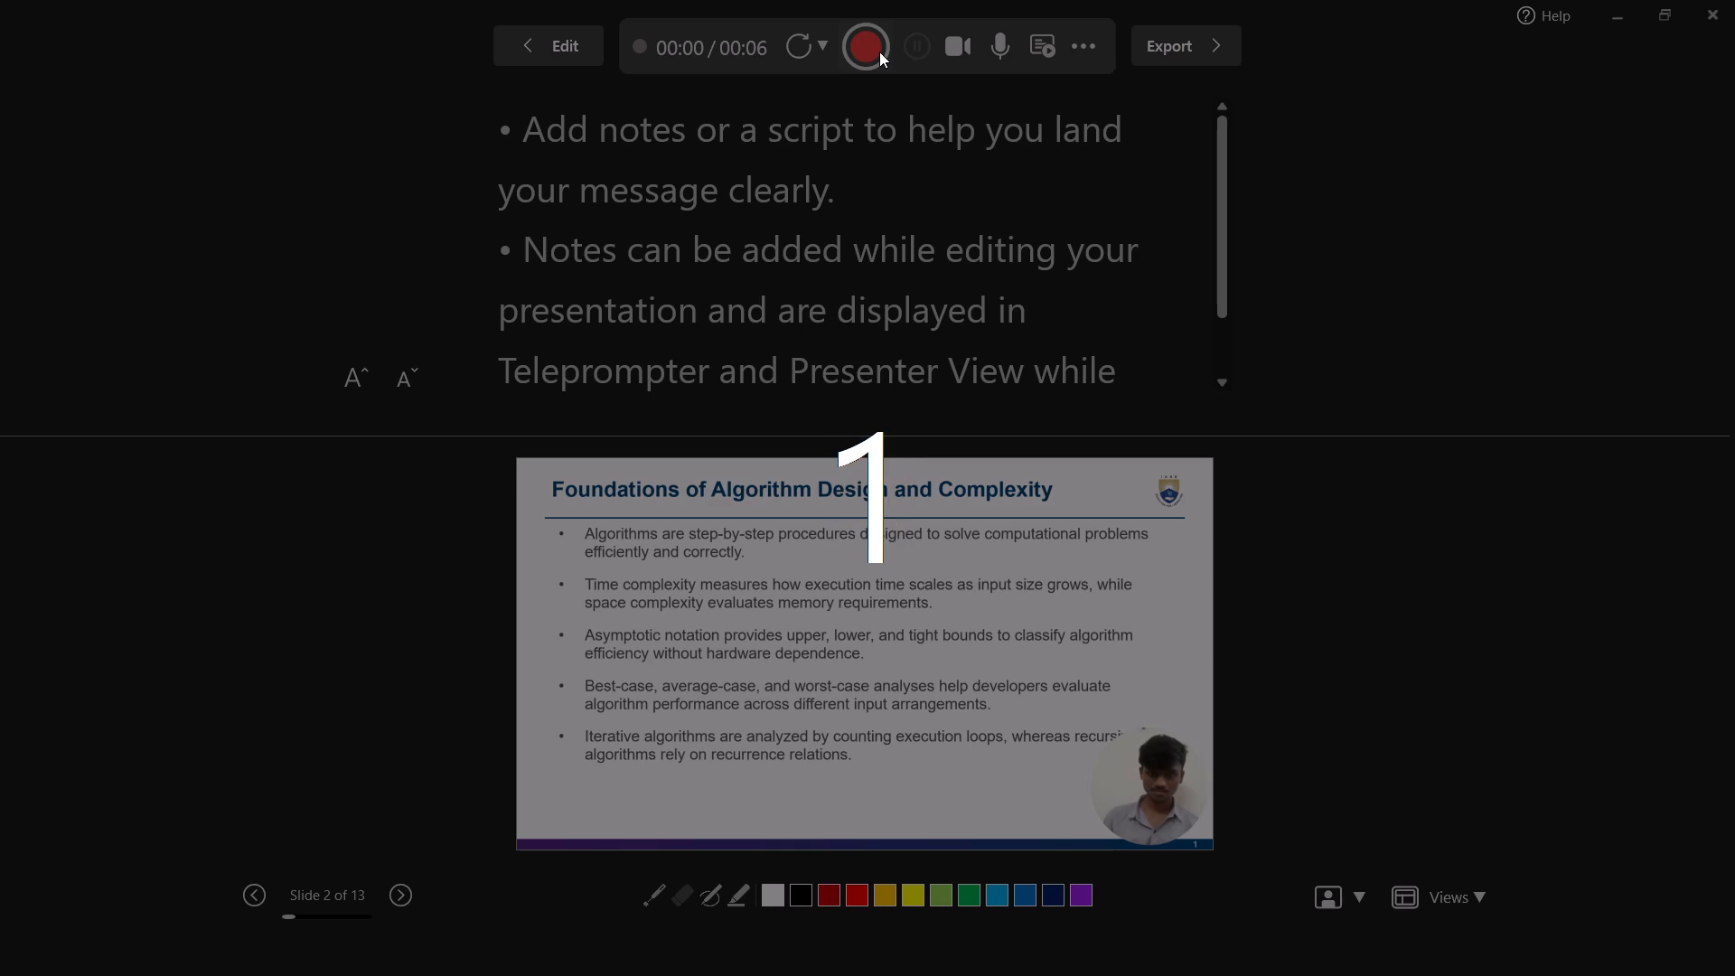
left_click(879, 52)
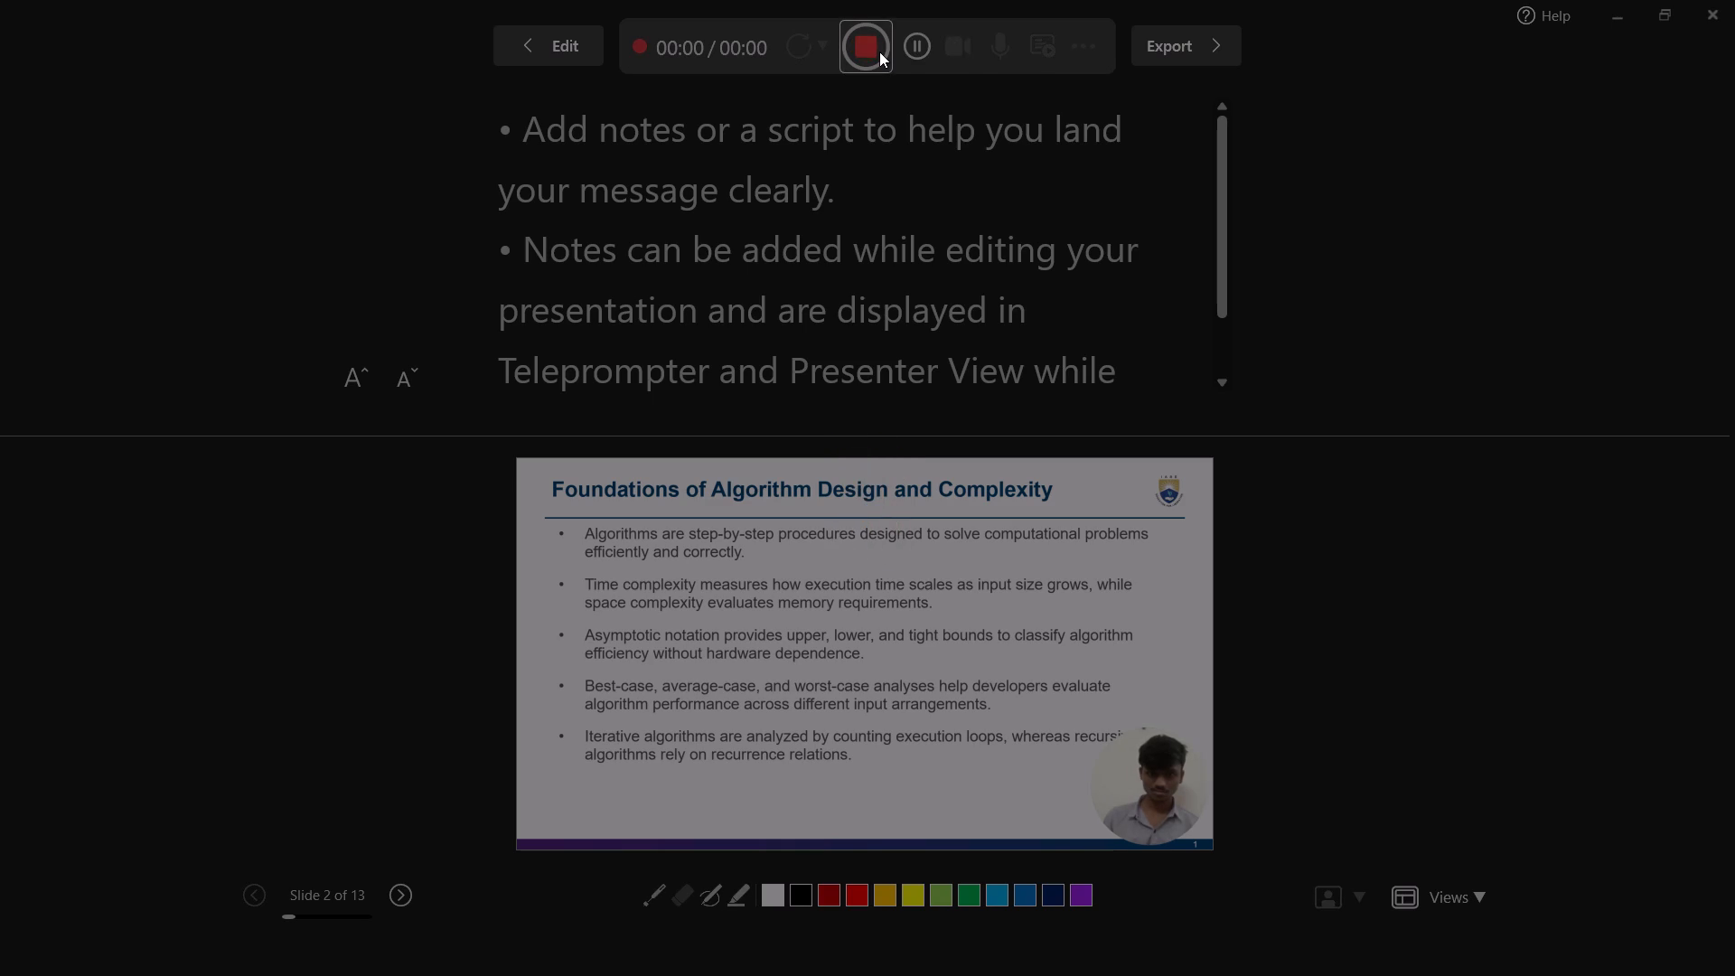
left_click(879, 52)
left_click(879, 52)
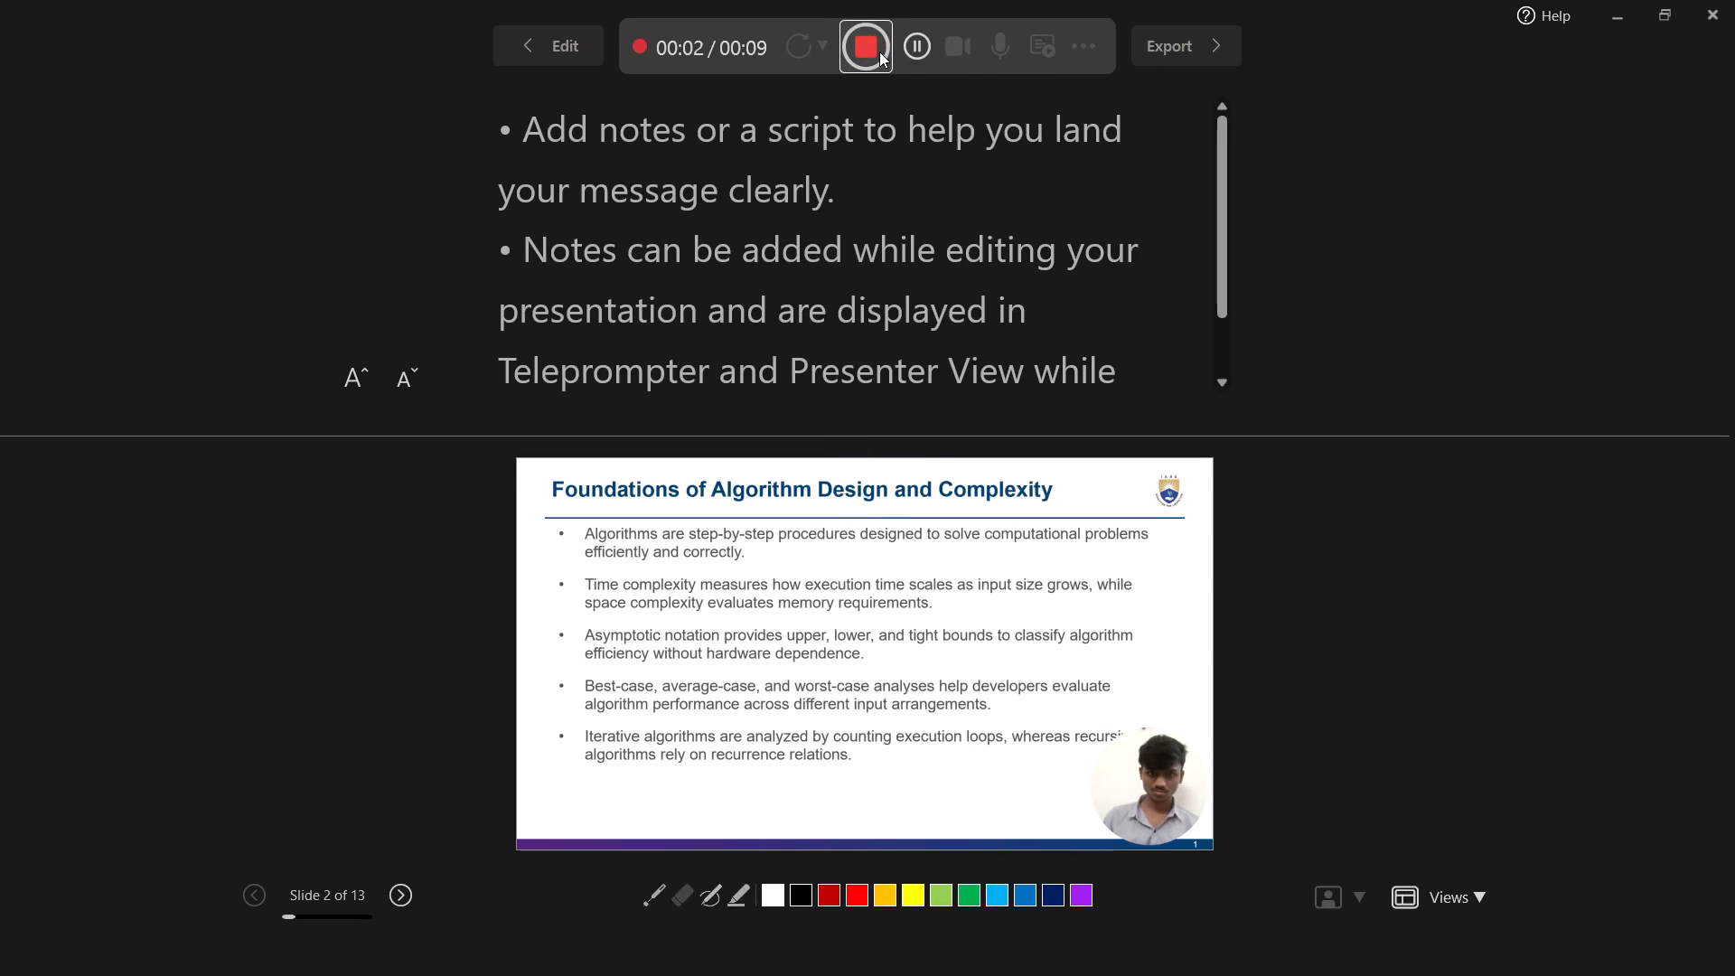
Retake the video on slide 2 only, recording about 1 second.
left_click(820, 36)
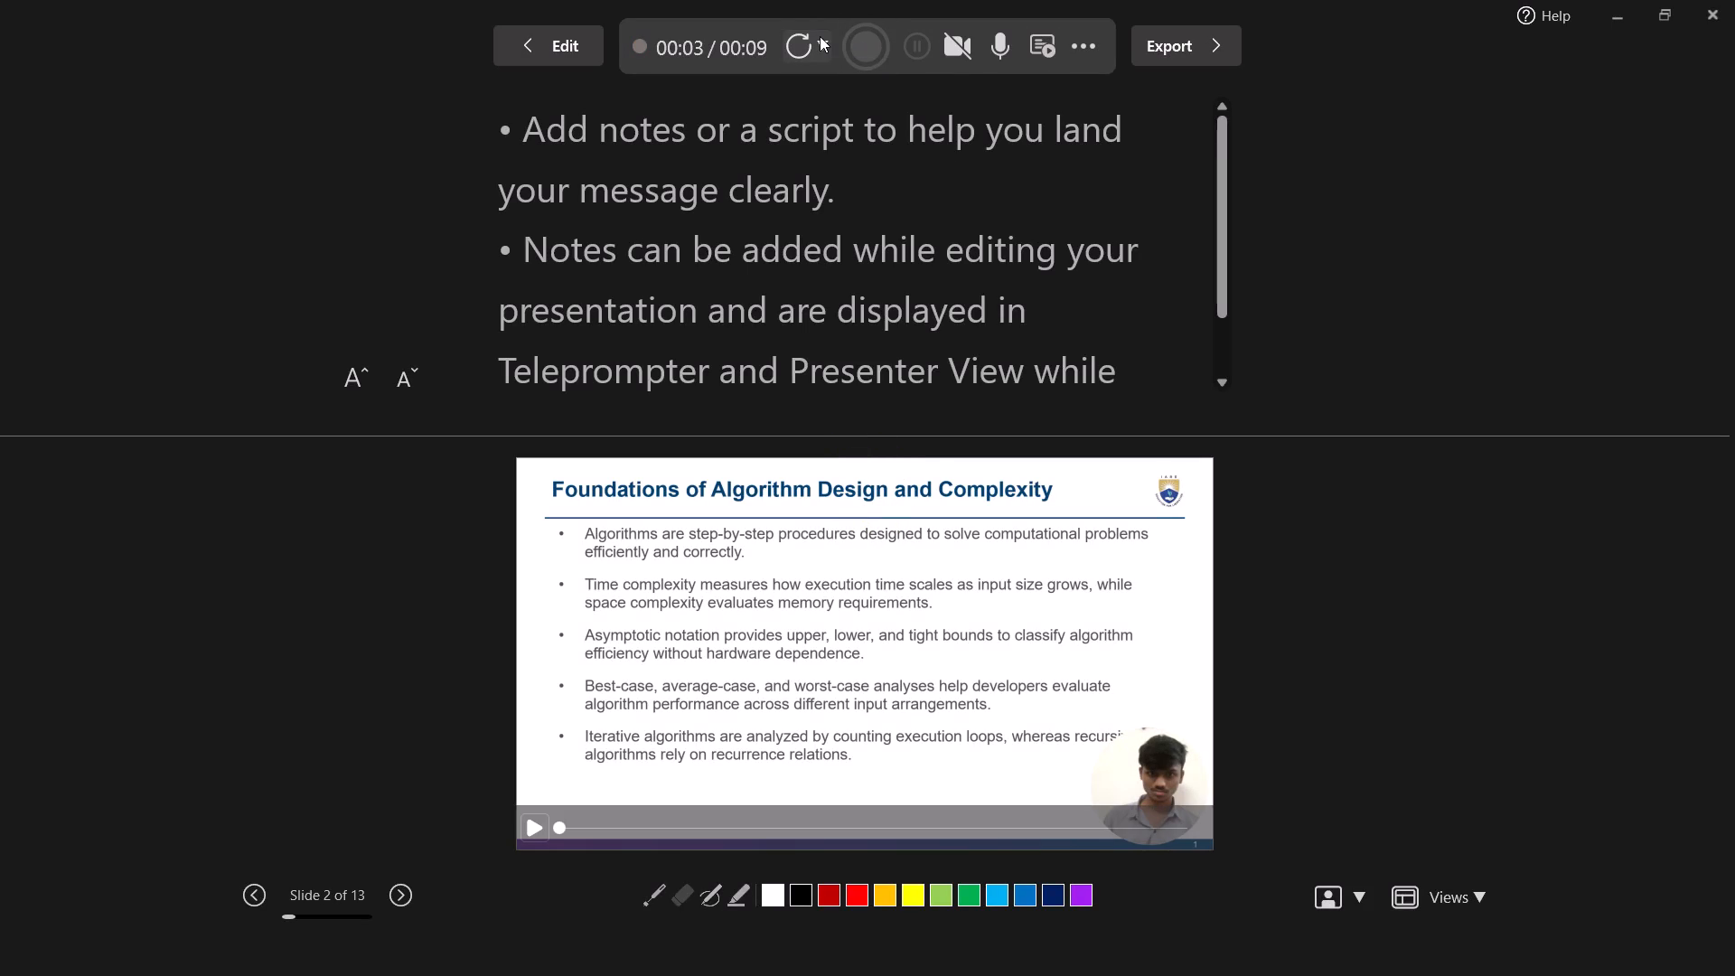
left_click(830, 114)
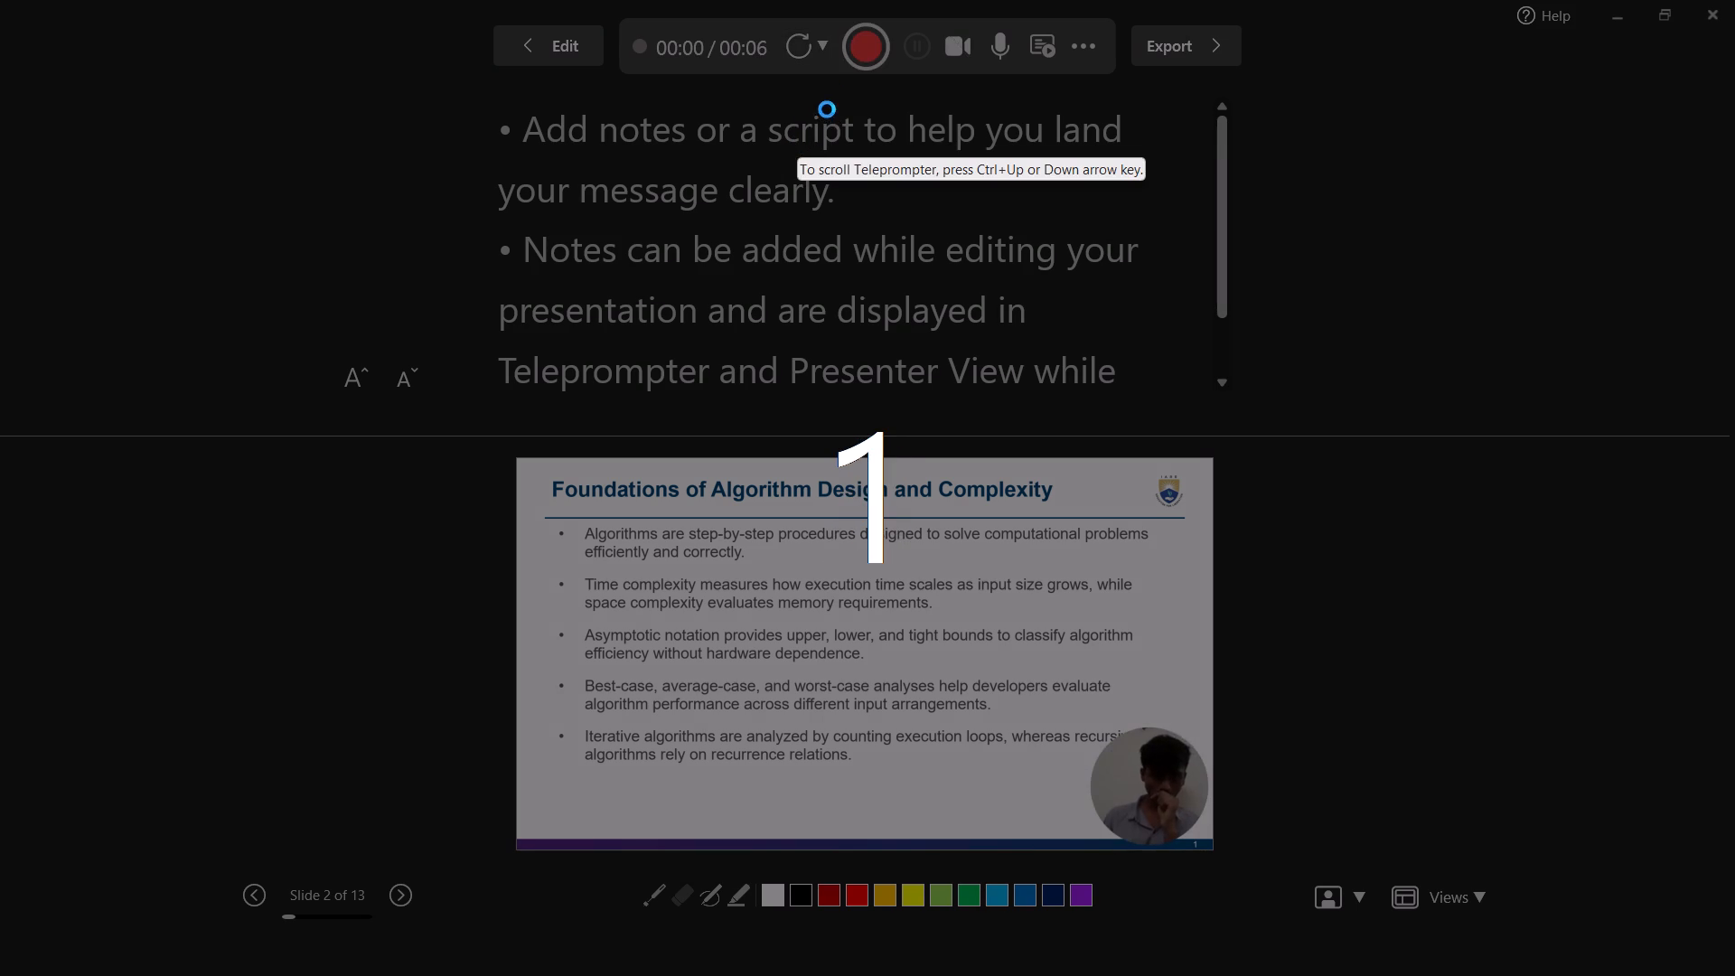
left_click(877, 45)
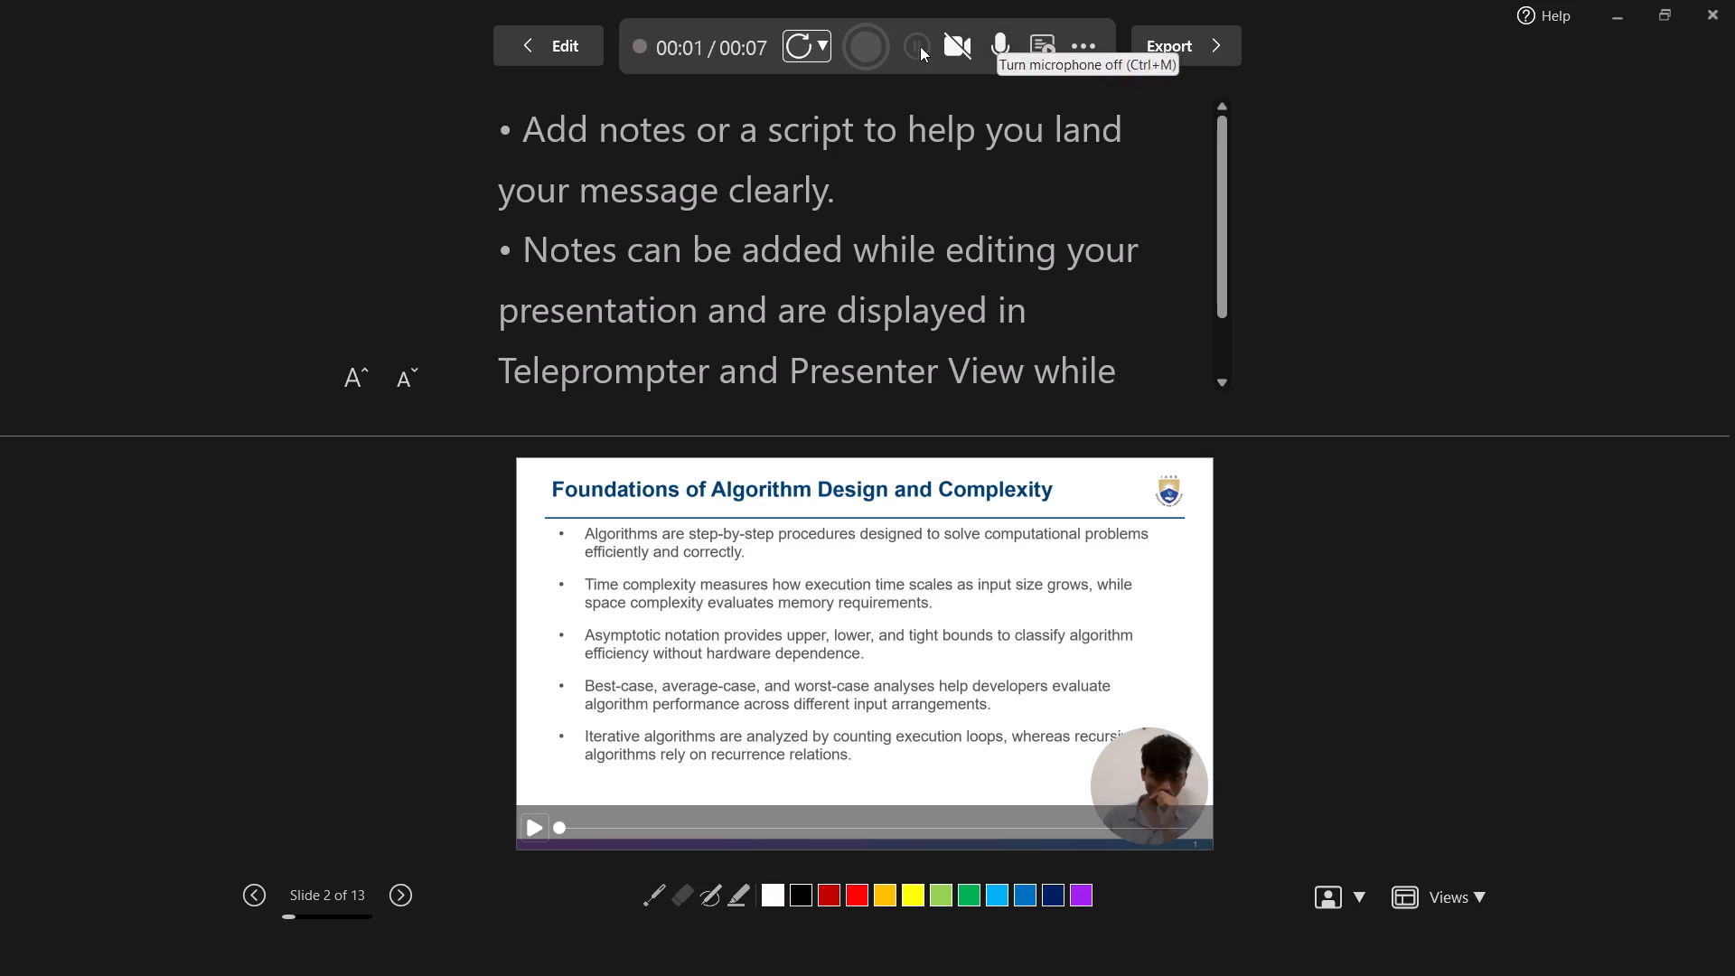
Leave the recording view and open the title slide for editing.
left_click(515, 36)
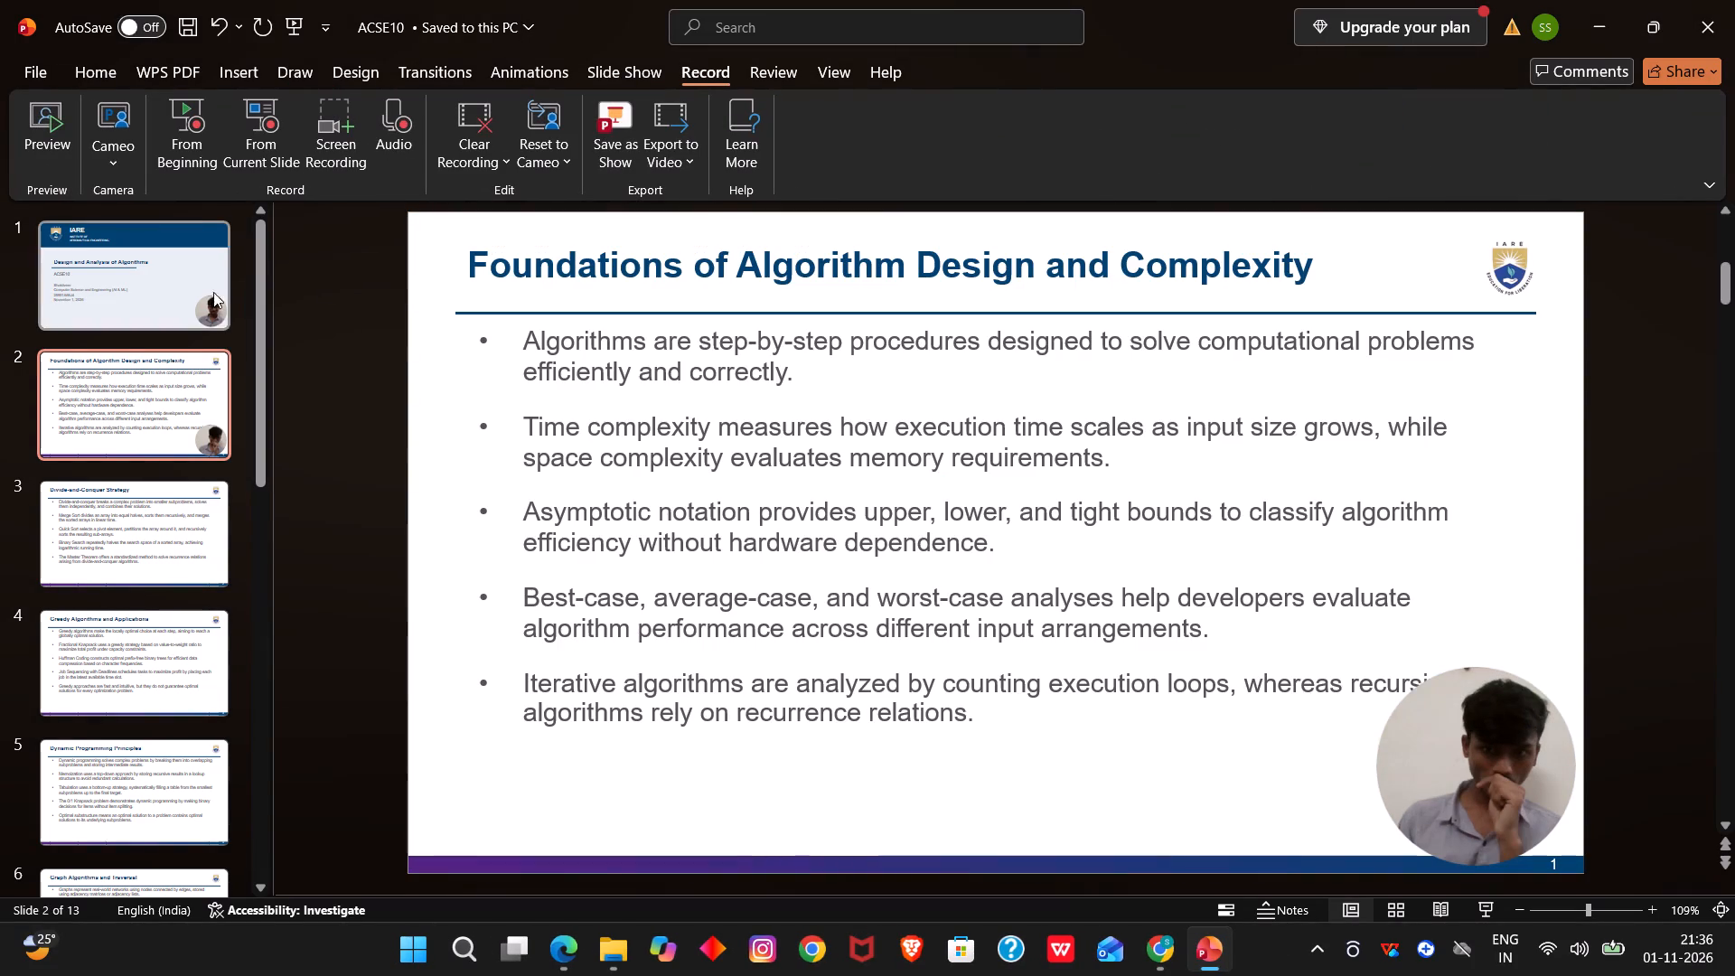
left_click(205, 292)
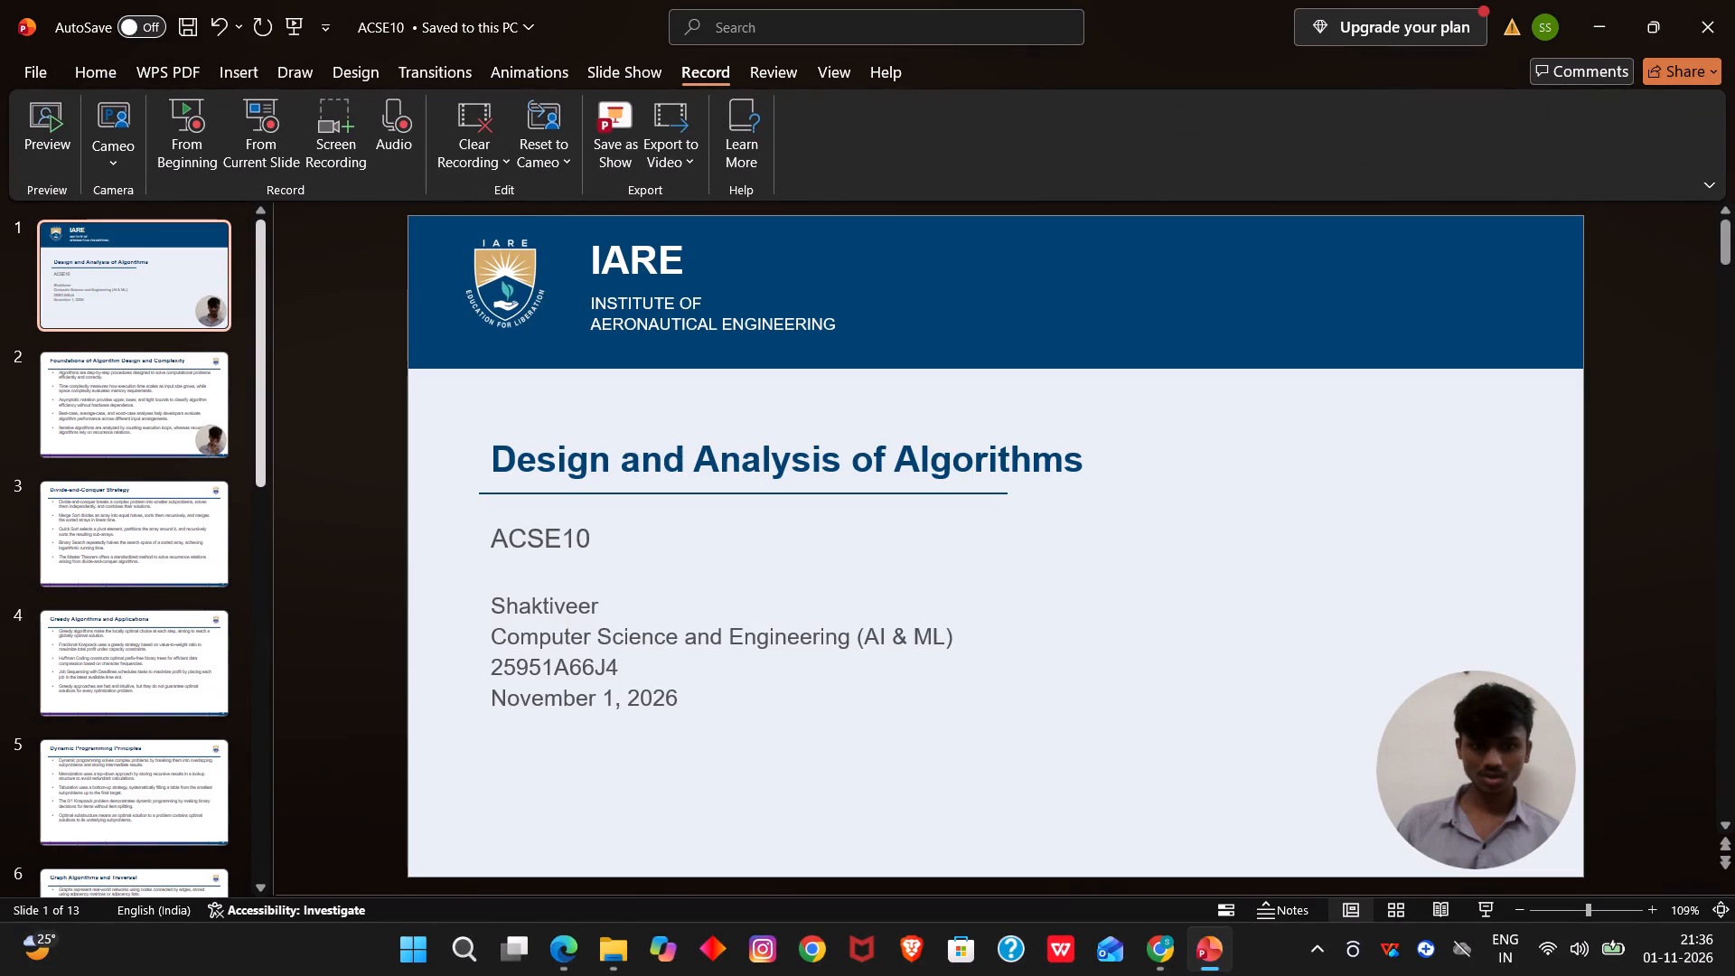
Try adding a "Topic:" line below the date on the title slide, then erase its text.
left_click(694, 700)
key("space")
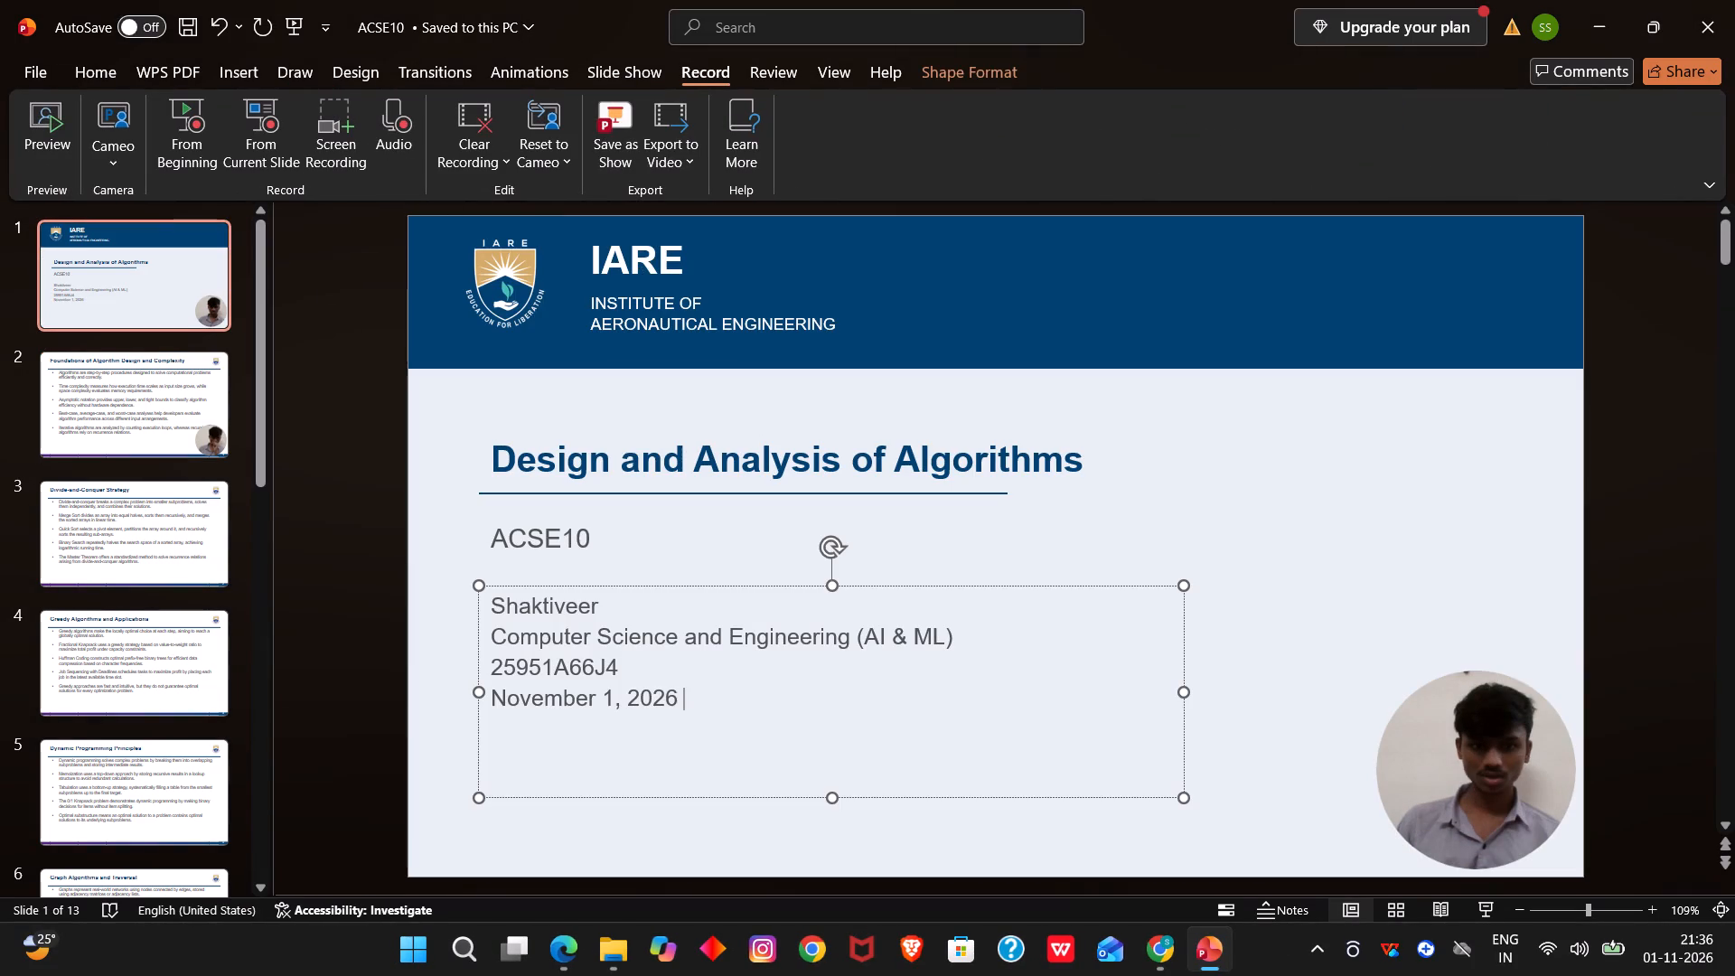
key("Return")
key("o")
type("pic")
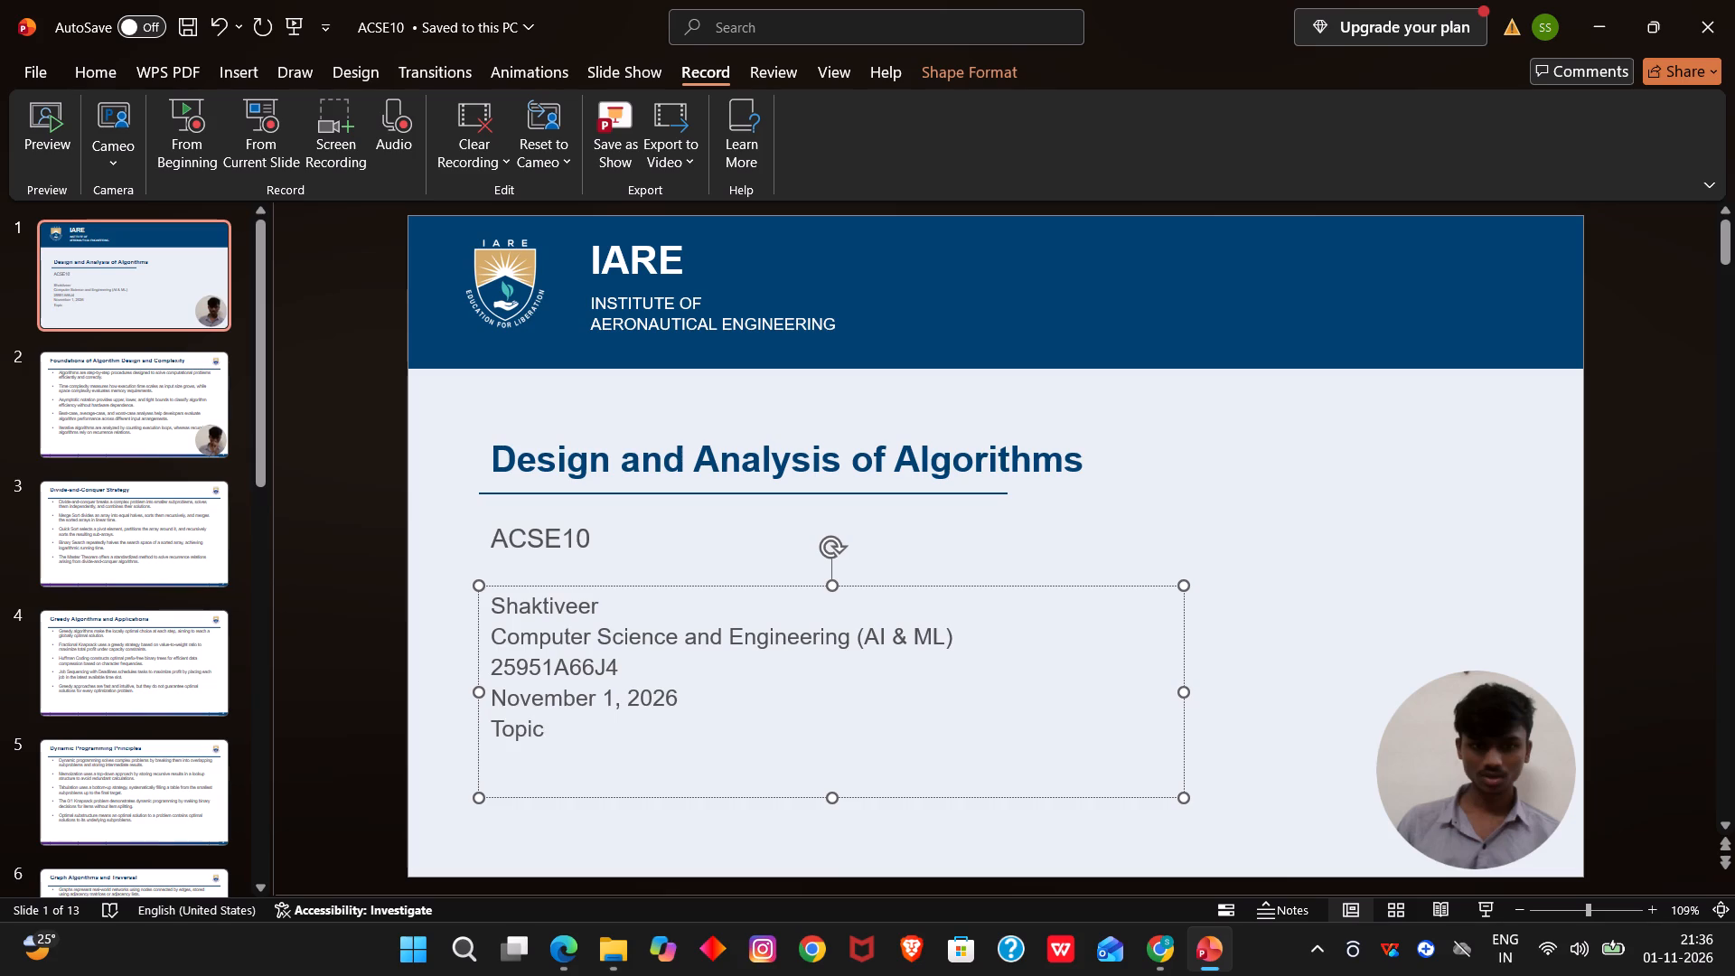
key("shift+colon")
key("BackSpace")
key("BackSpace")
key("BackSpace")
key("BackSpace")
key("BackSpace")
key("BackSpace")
Correct the presenter's name on the title slide by inserting an "h" after the "t" and adding the initial "S." in front.
left_click(560, 608)
key("BackSpace")
key("BackSpace")
type("hiv")
left_click(491, 598)
type("S,.")
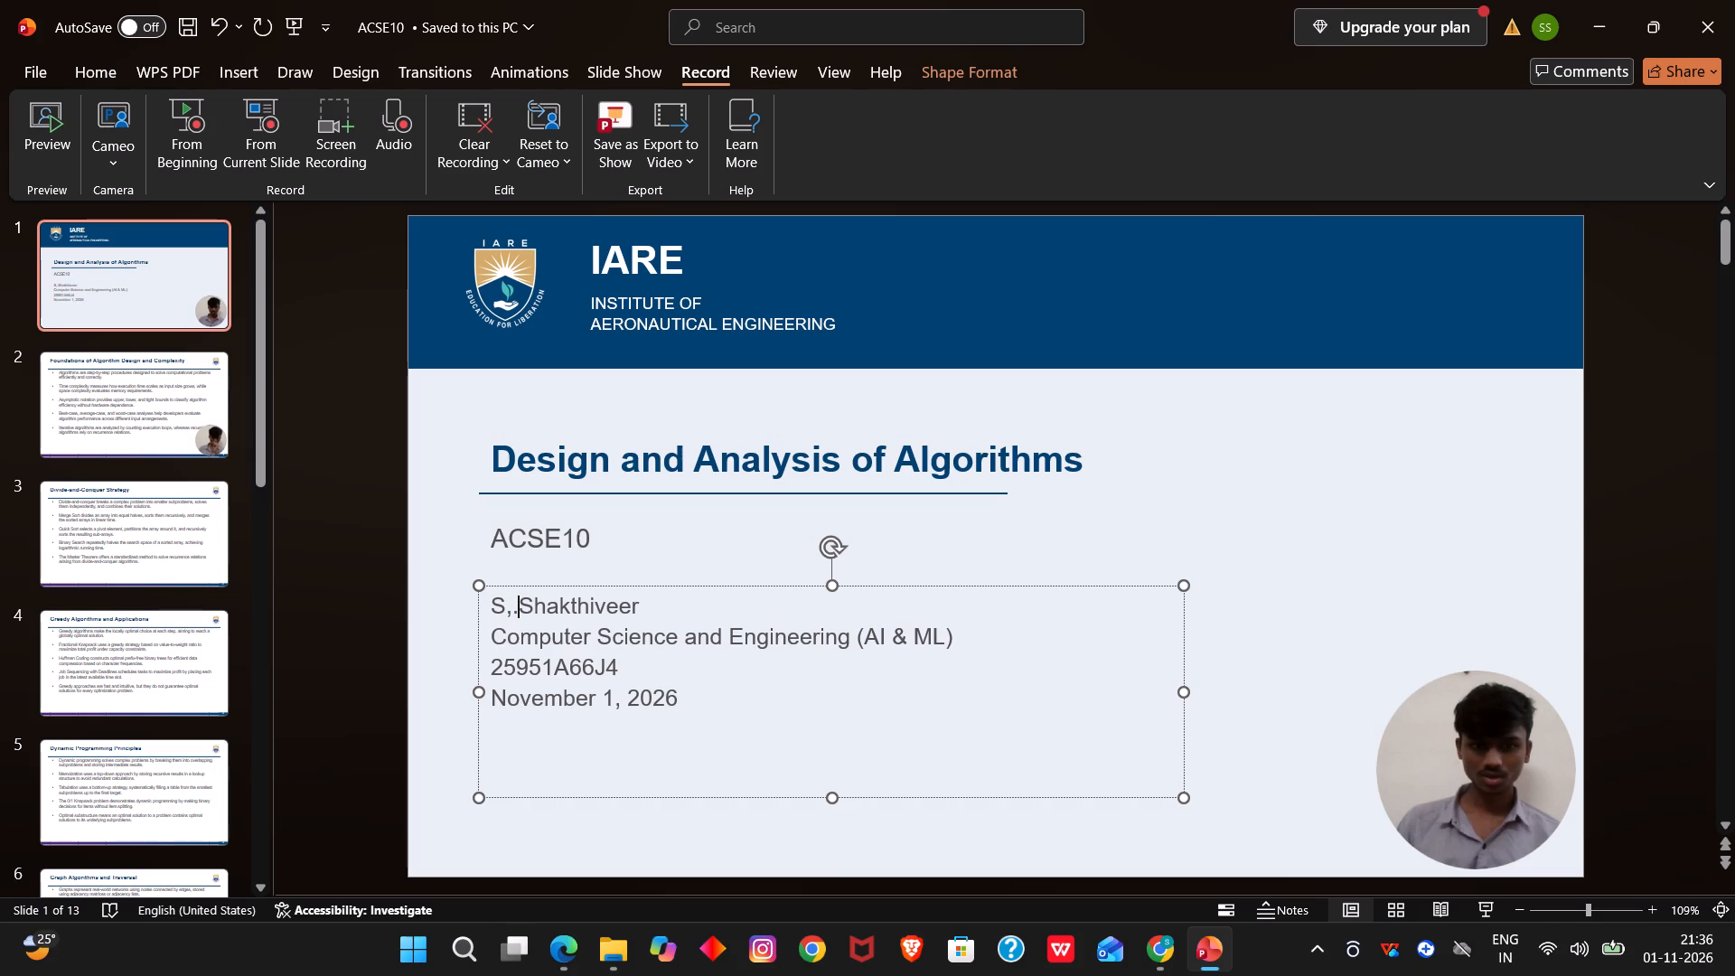
key("BackSpace")
key("BackSpace")
type(".")
key("space")
Move the presenter details text box up to just below the ACSE10 line and slightly to the left.
left_click_drag(492, 588, 492, 555)
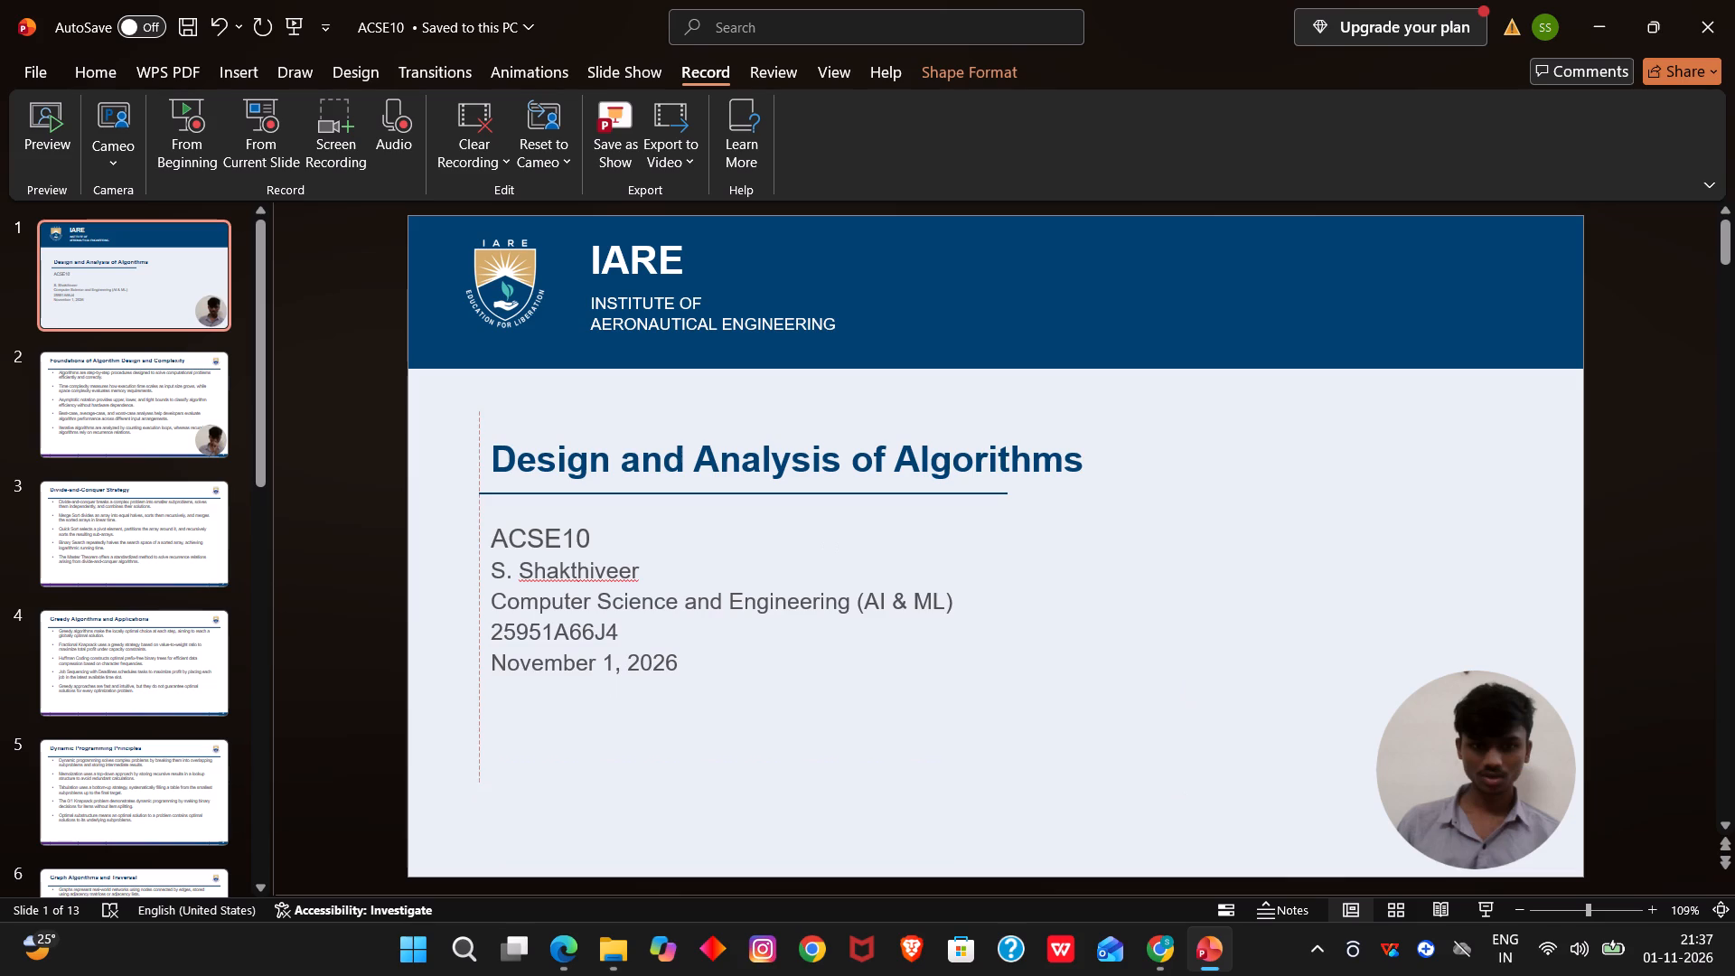
left_click_drag(492, 555, 485, 555)
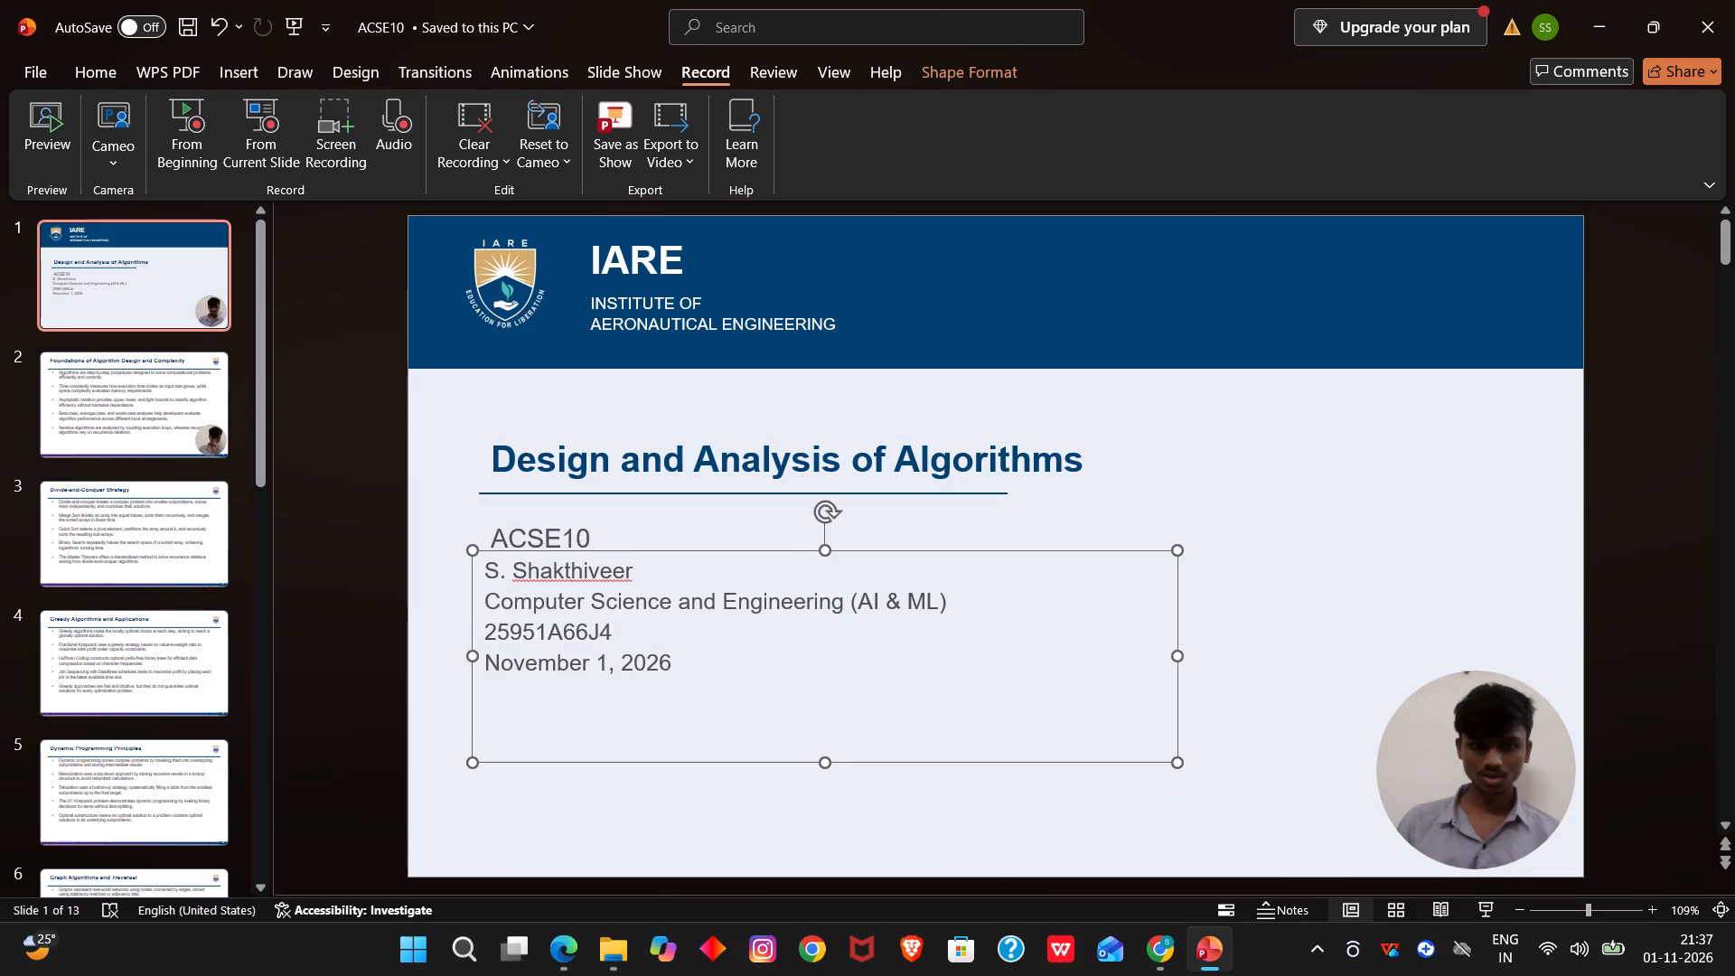
left_click(530, 709)
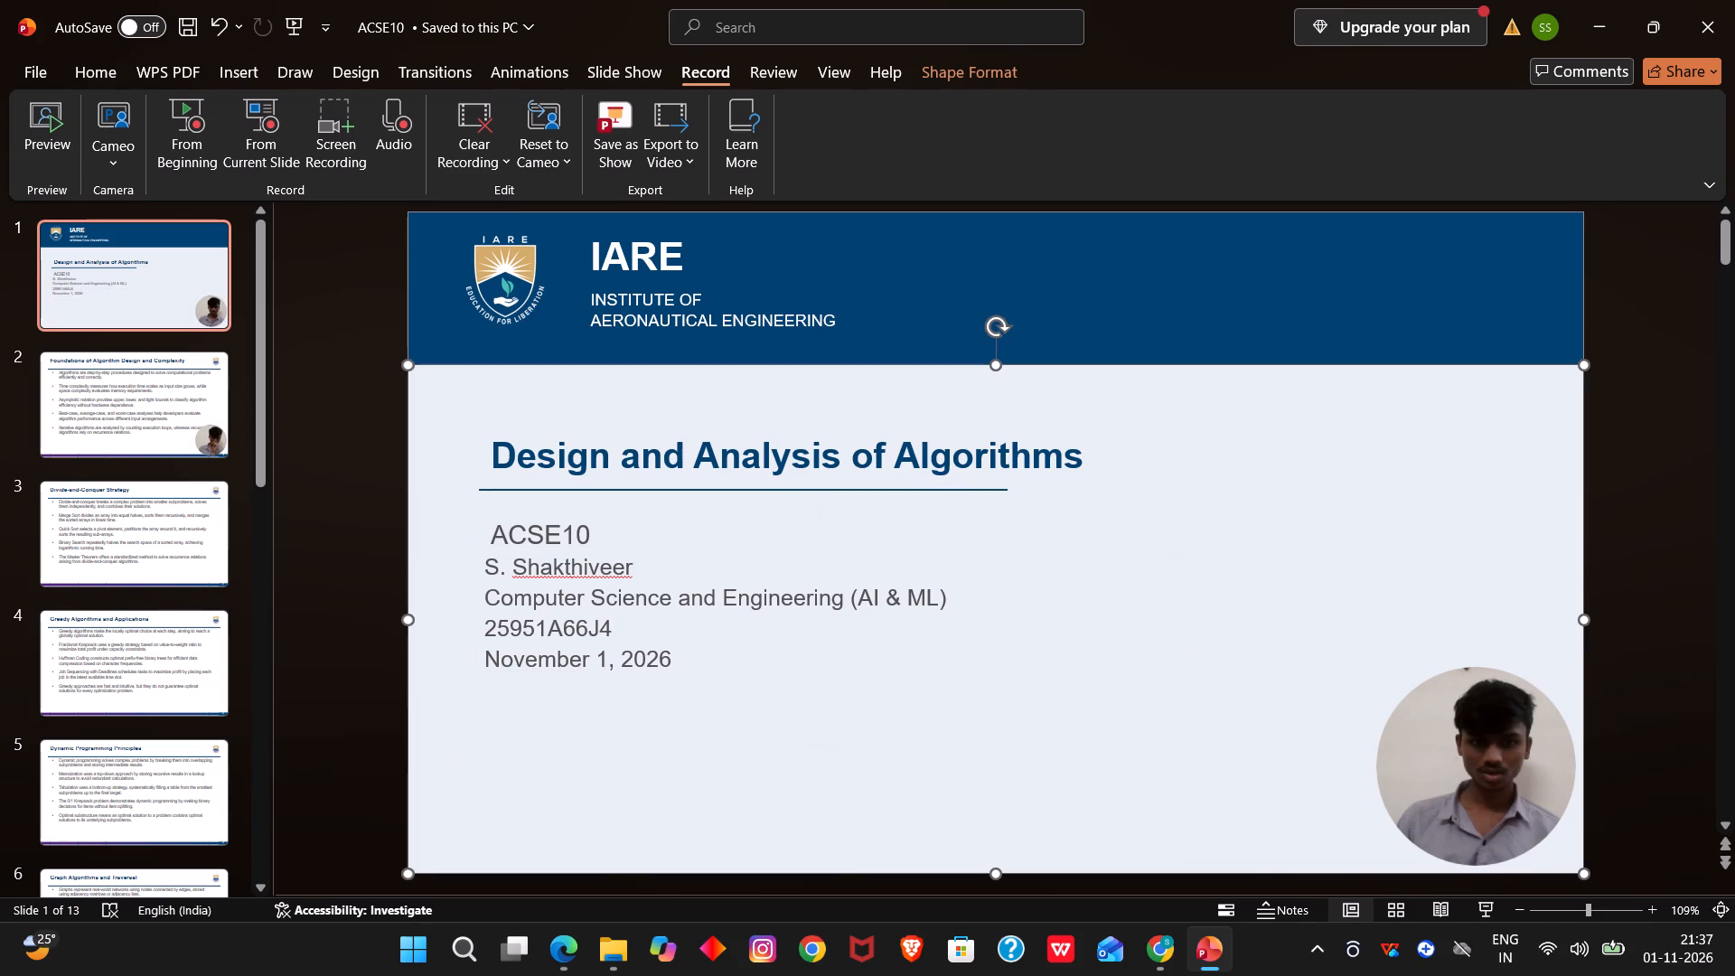
Replace the ACSE10 subtitle on the title slide with "Topic: ".
left_click_drag(588, 530, 466, 547)
key("BackSpace")
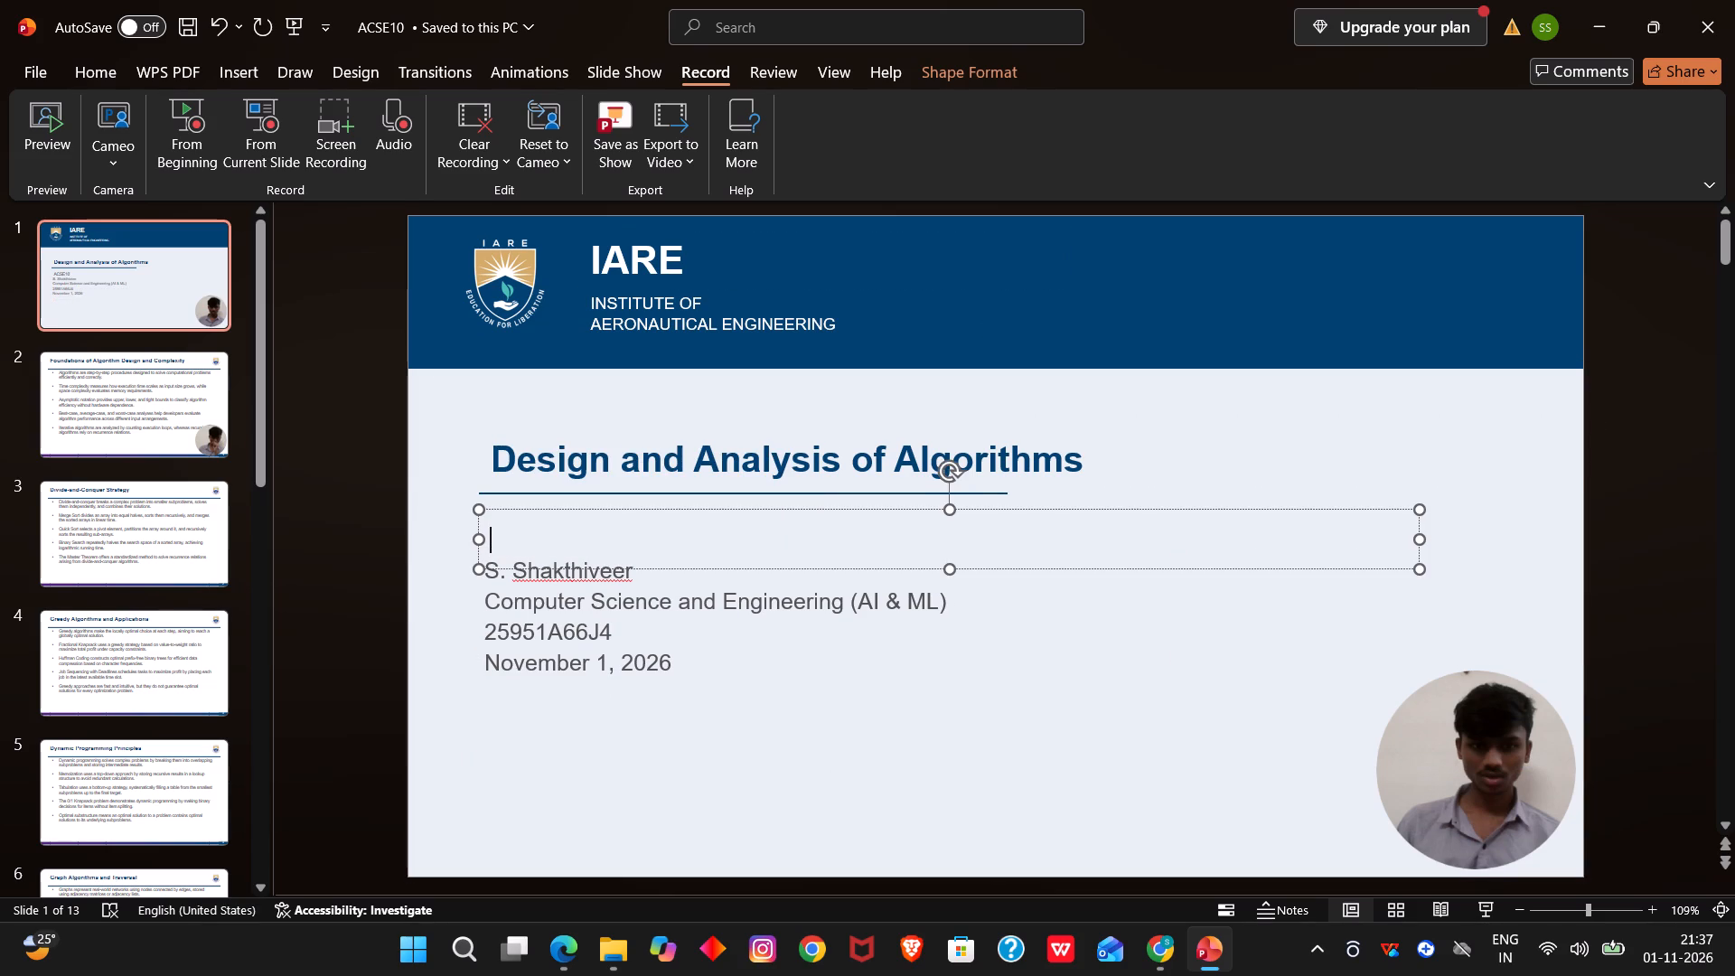
key("BackSpace")
key("p")
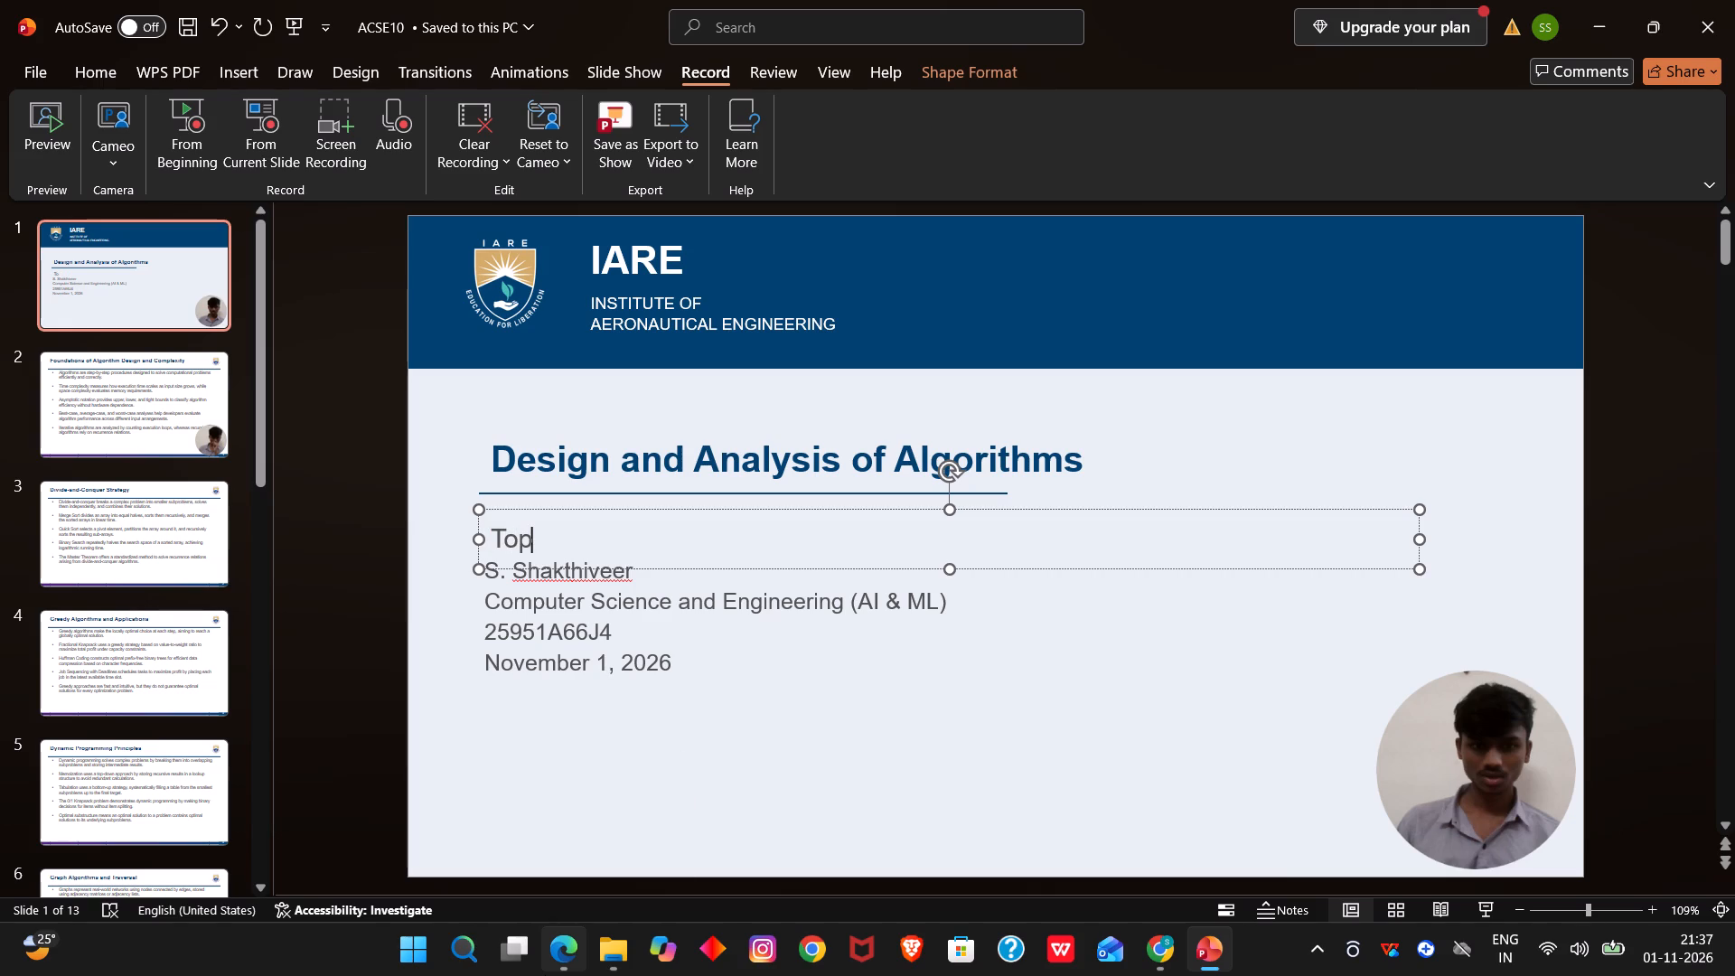
type("ic")
key("shift+colon")
key("space")
left_click(1161, 961)
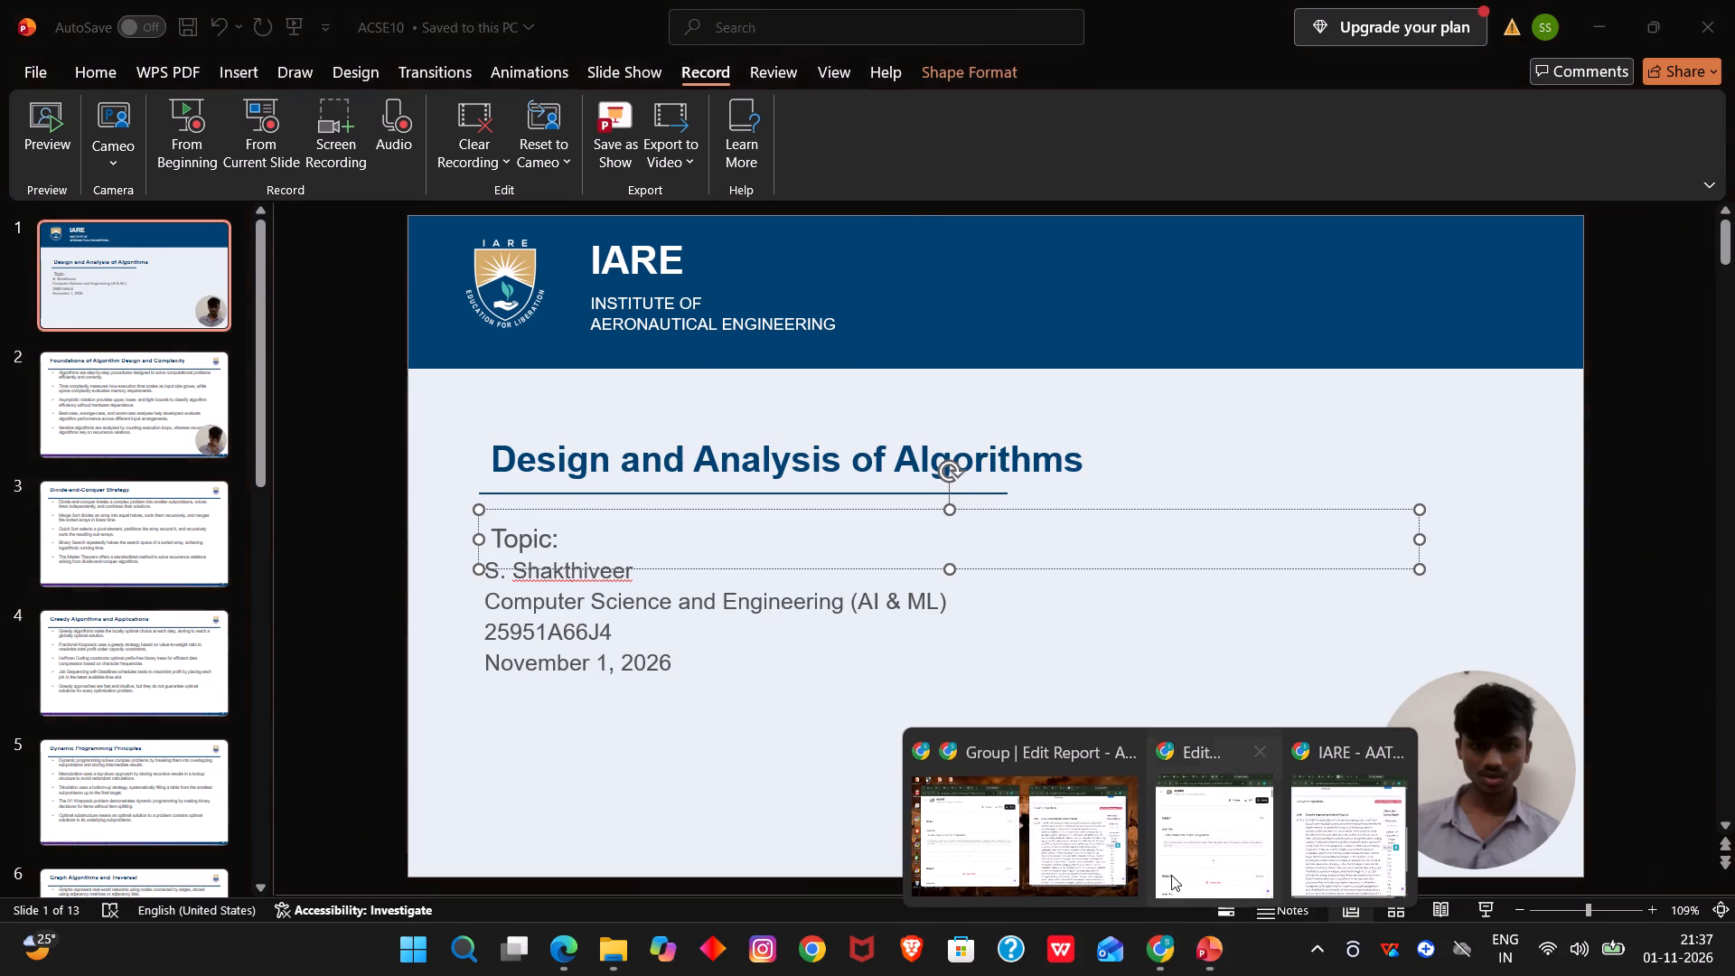
left_click(1183, 848)
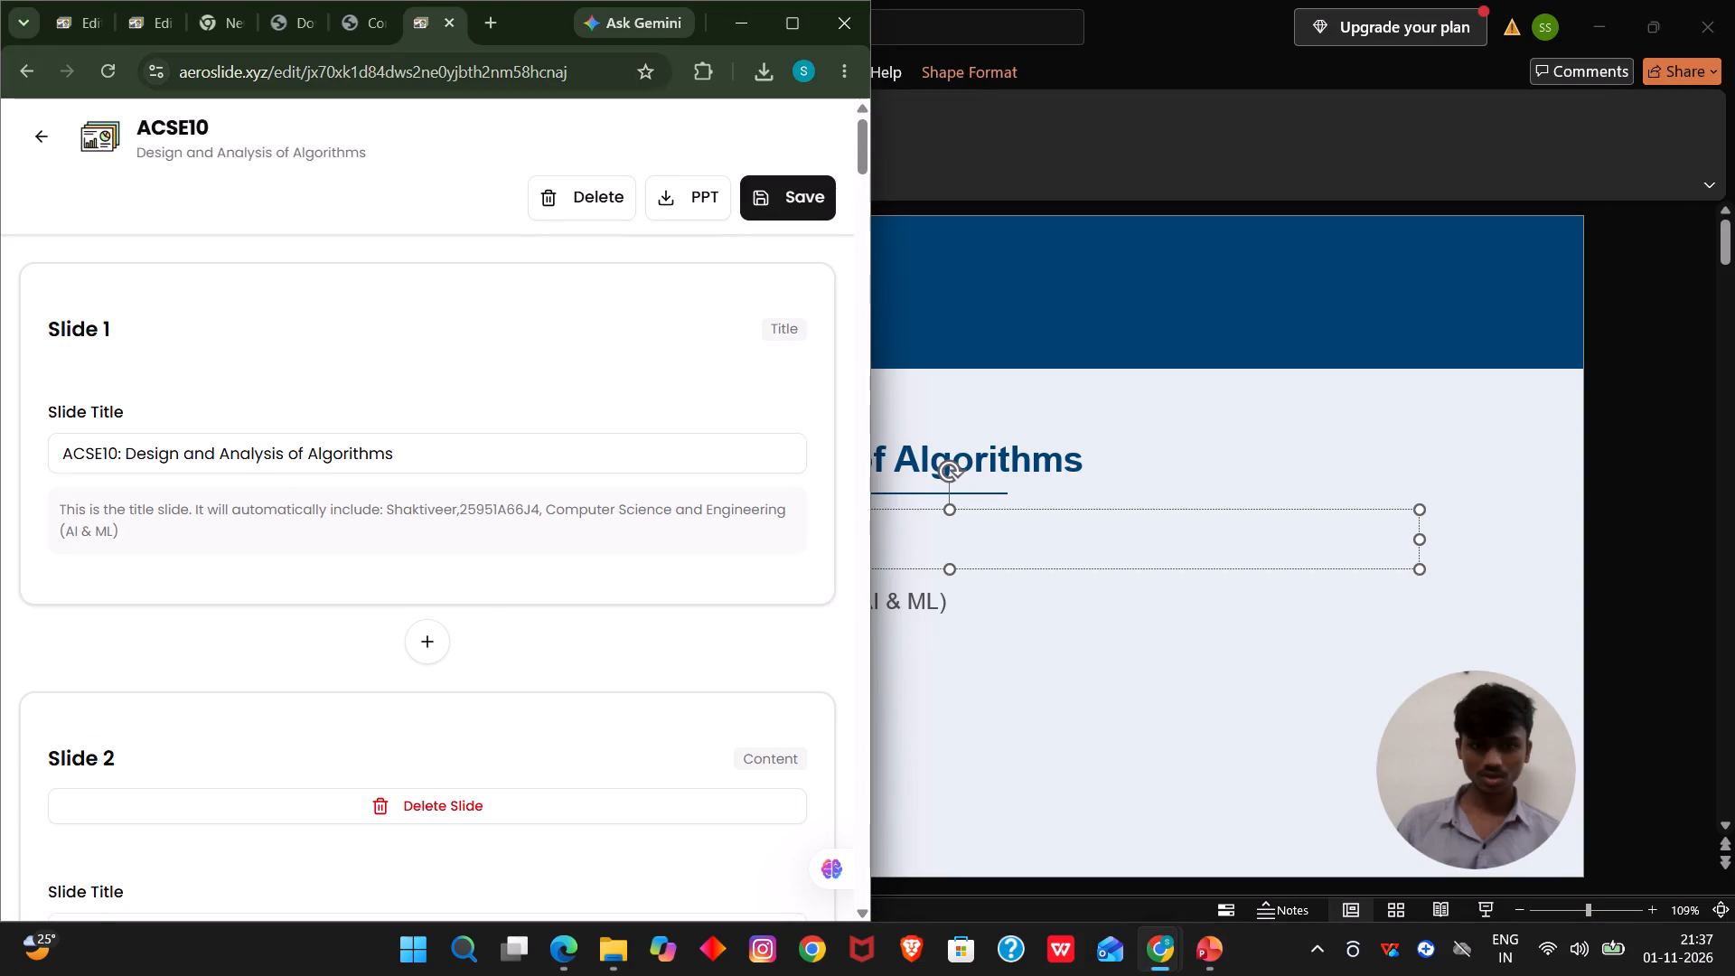
left_click(384, 24)
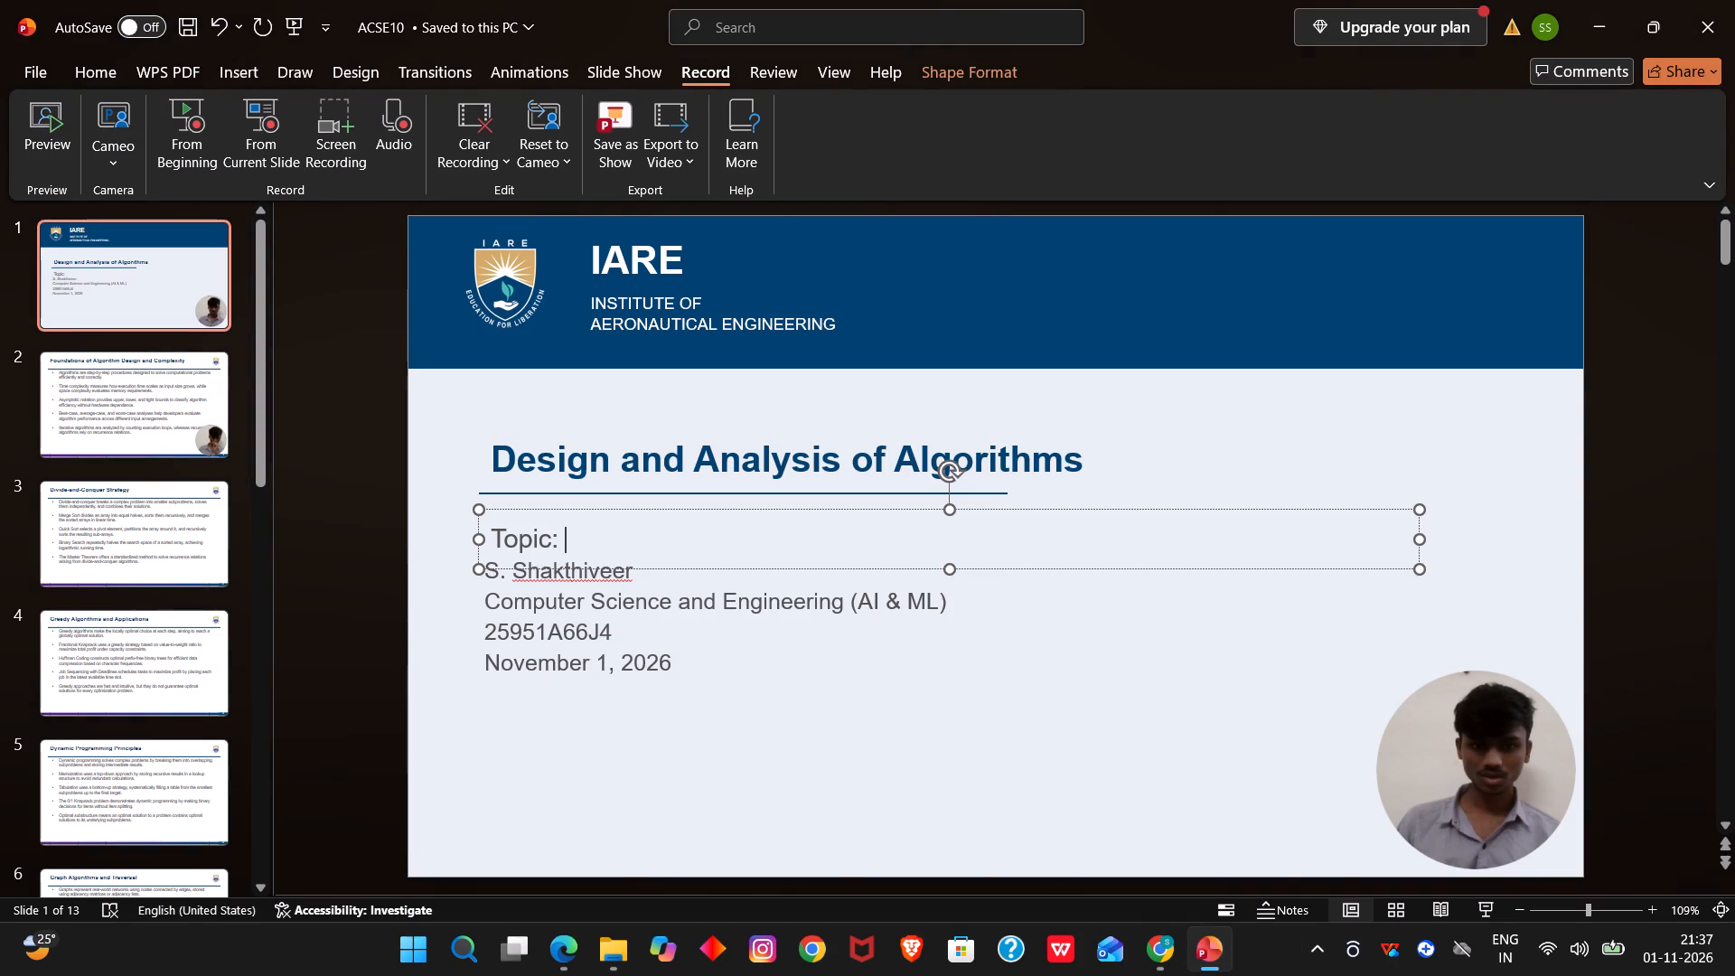
key("ctrl+v")
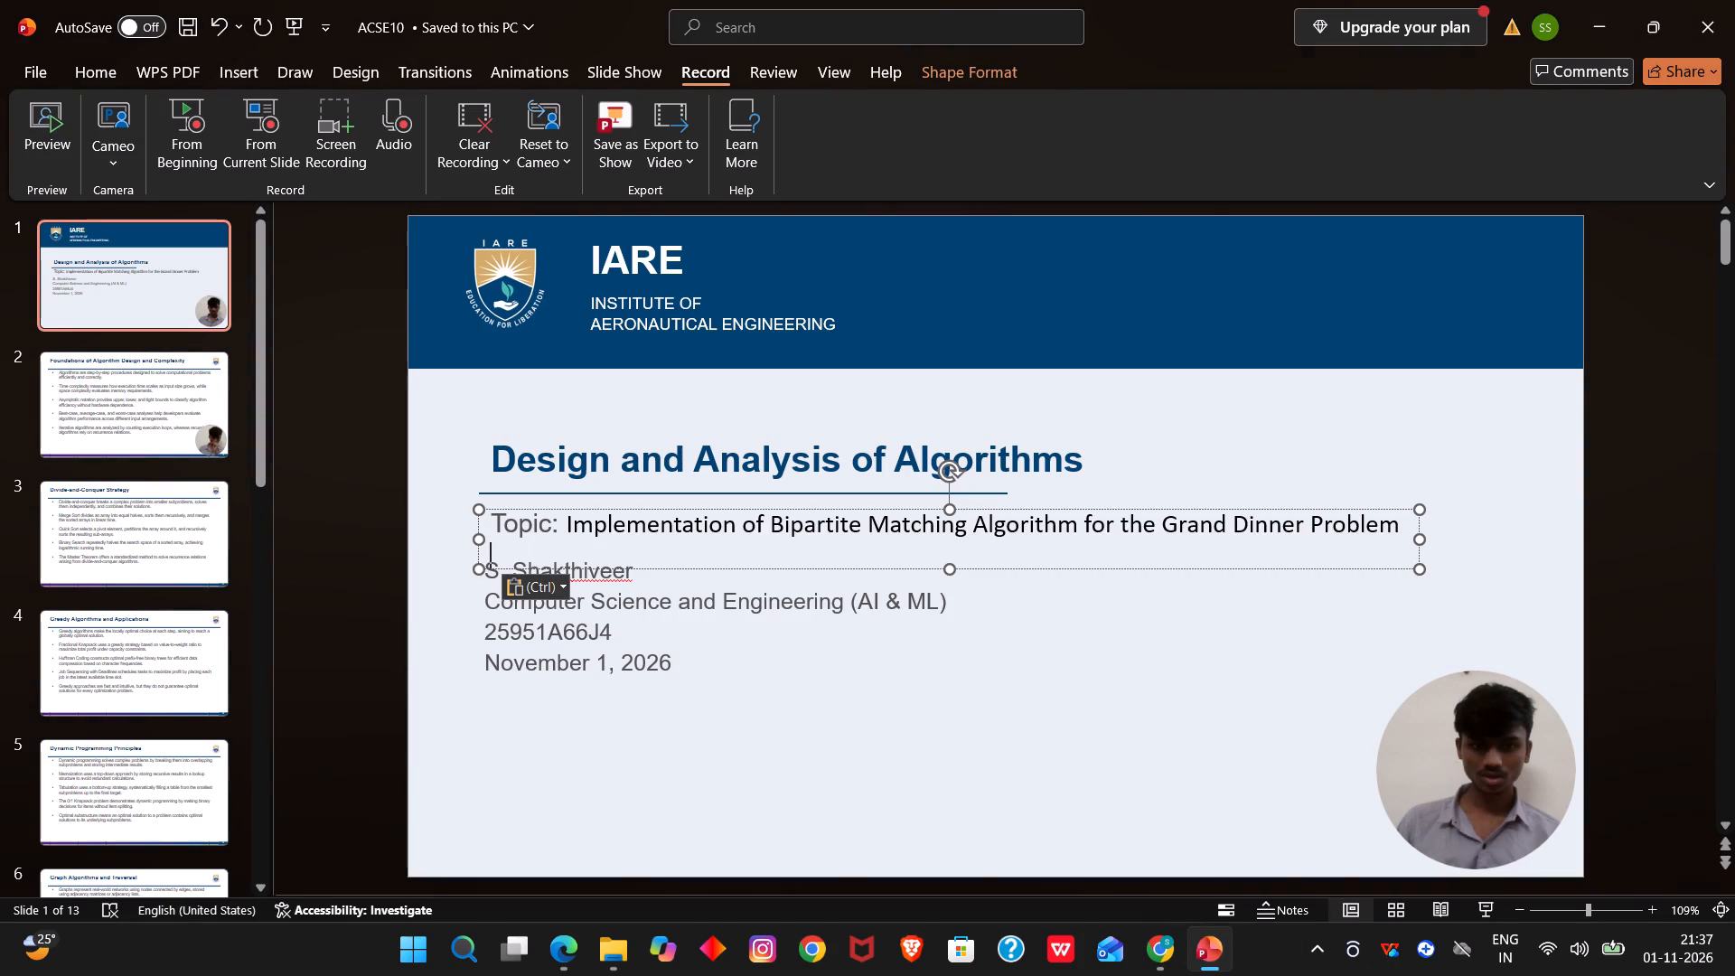
left_click(686, 762)
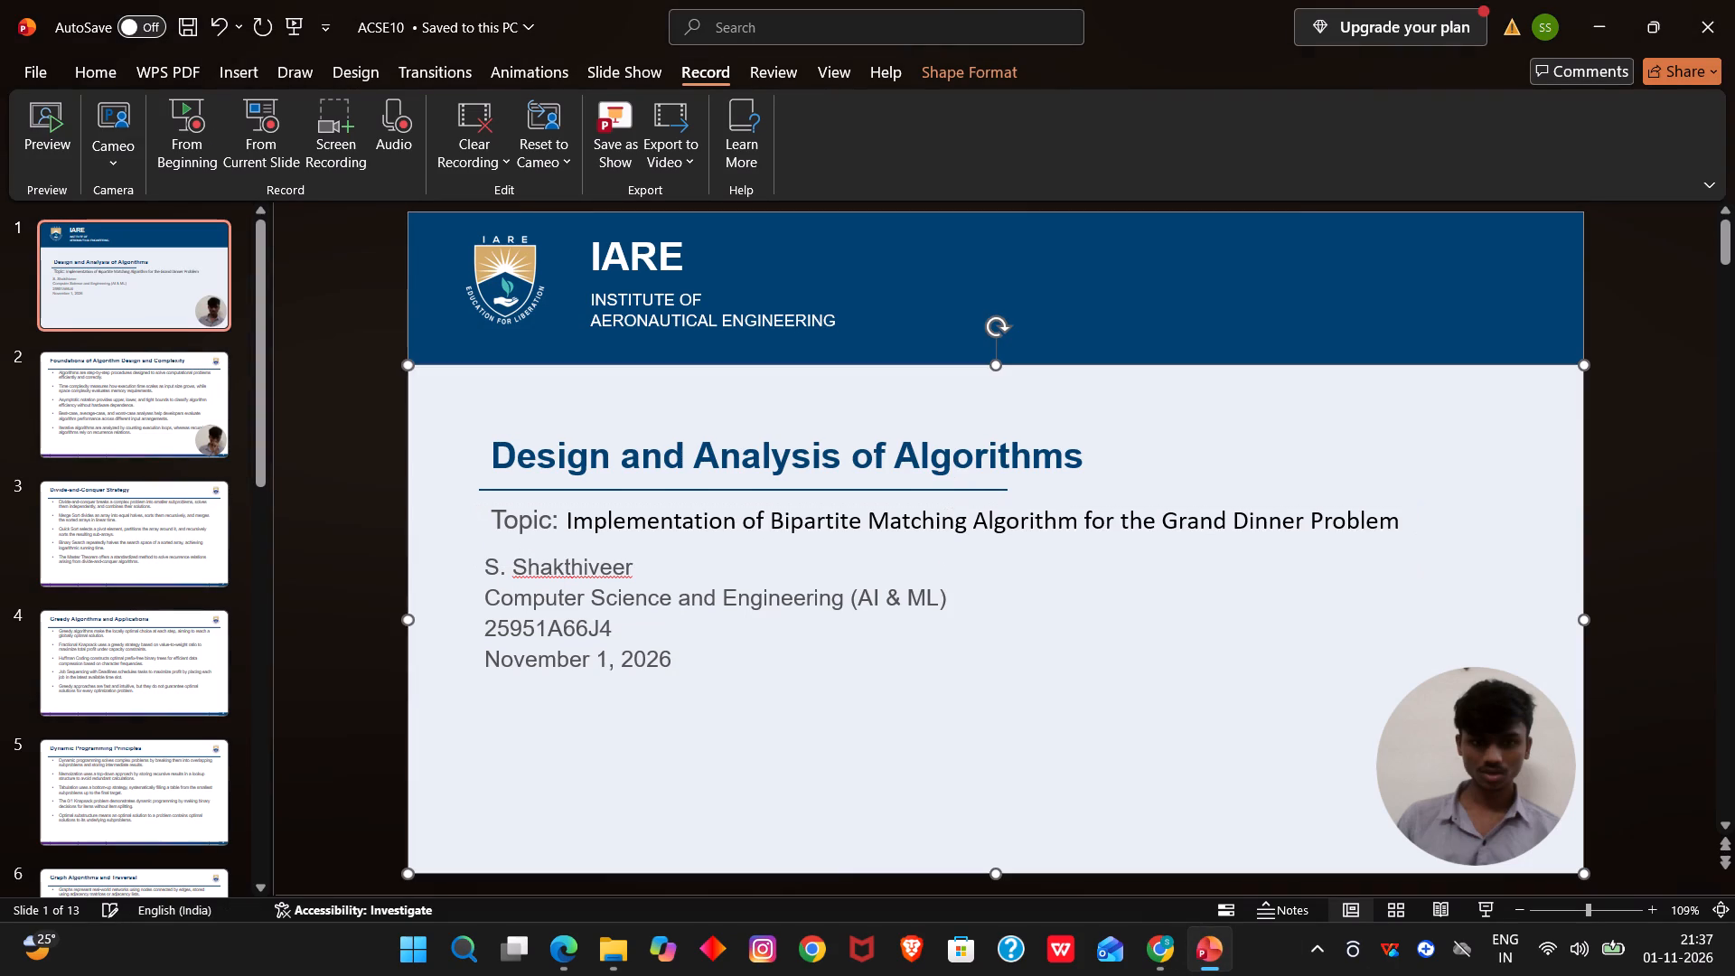
left_click(586, 538)
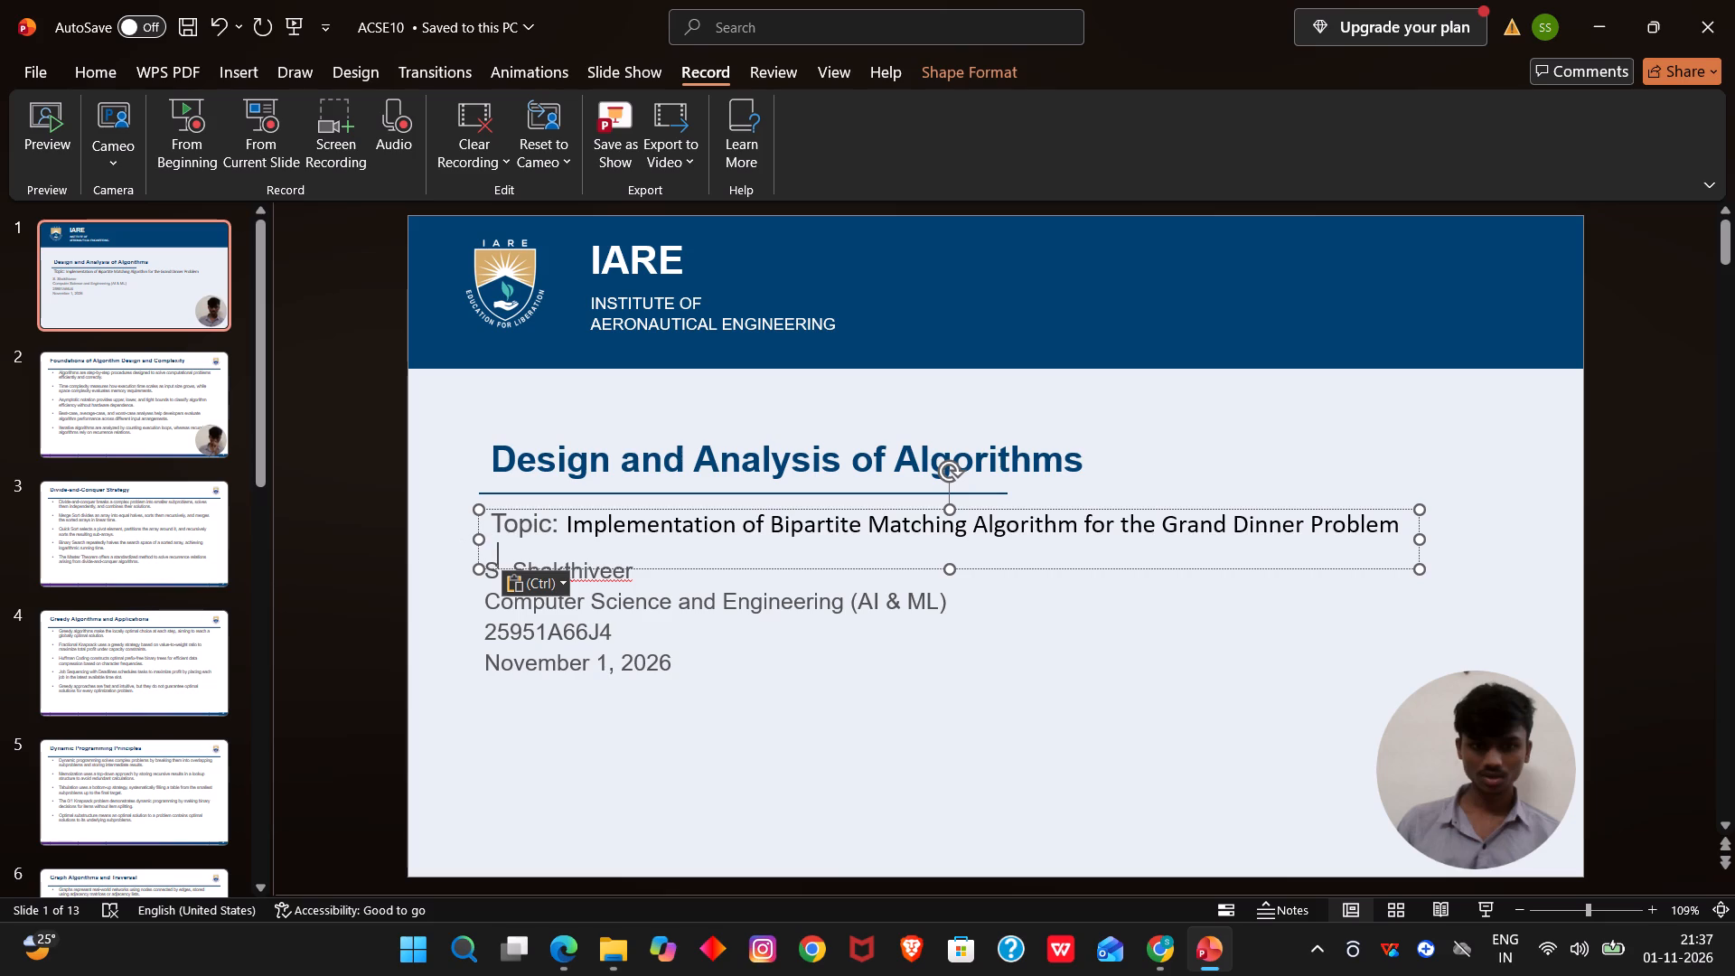
key("BackSpace")
key("BackSpace")
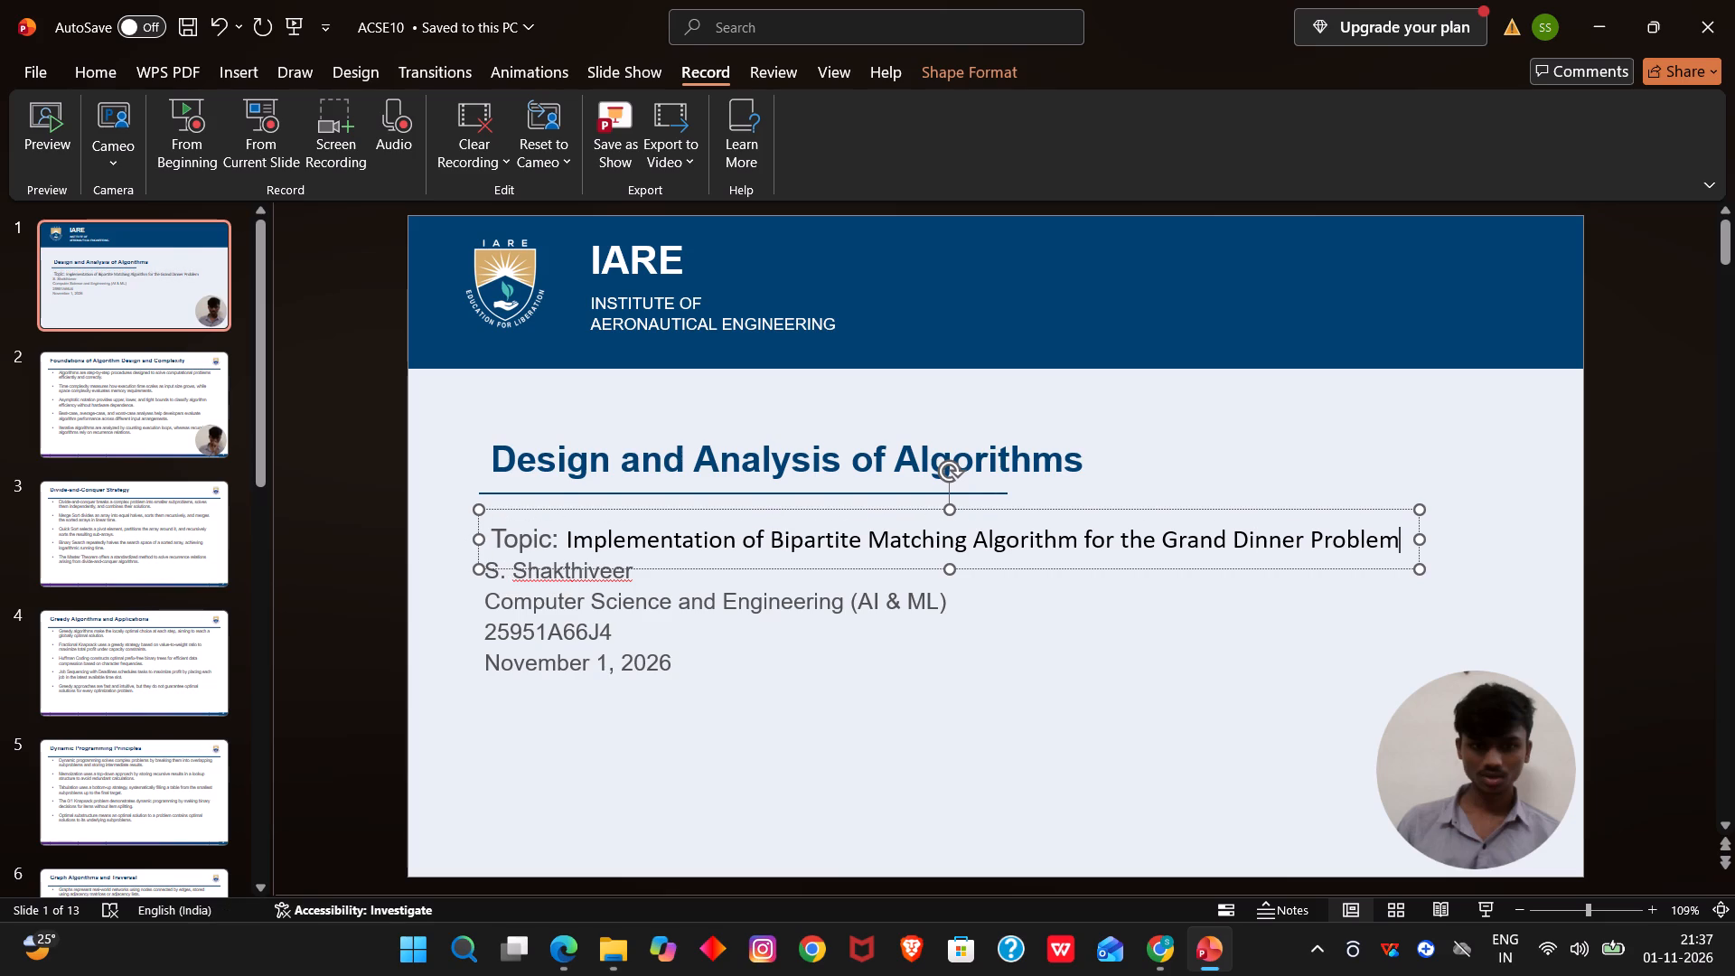
key("Return")
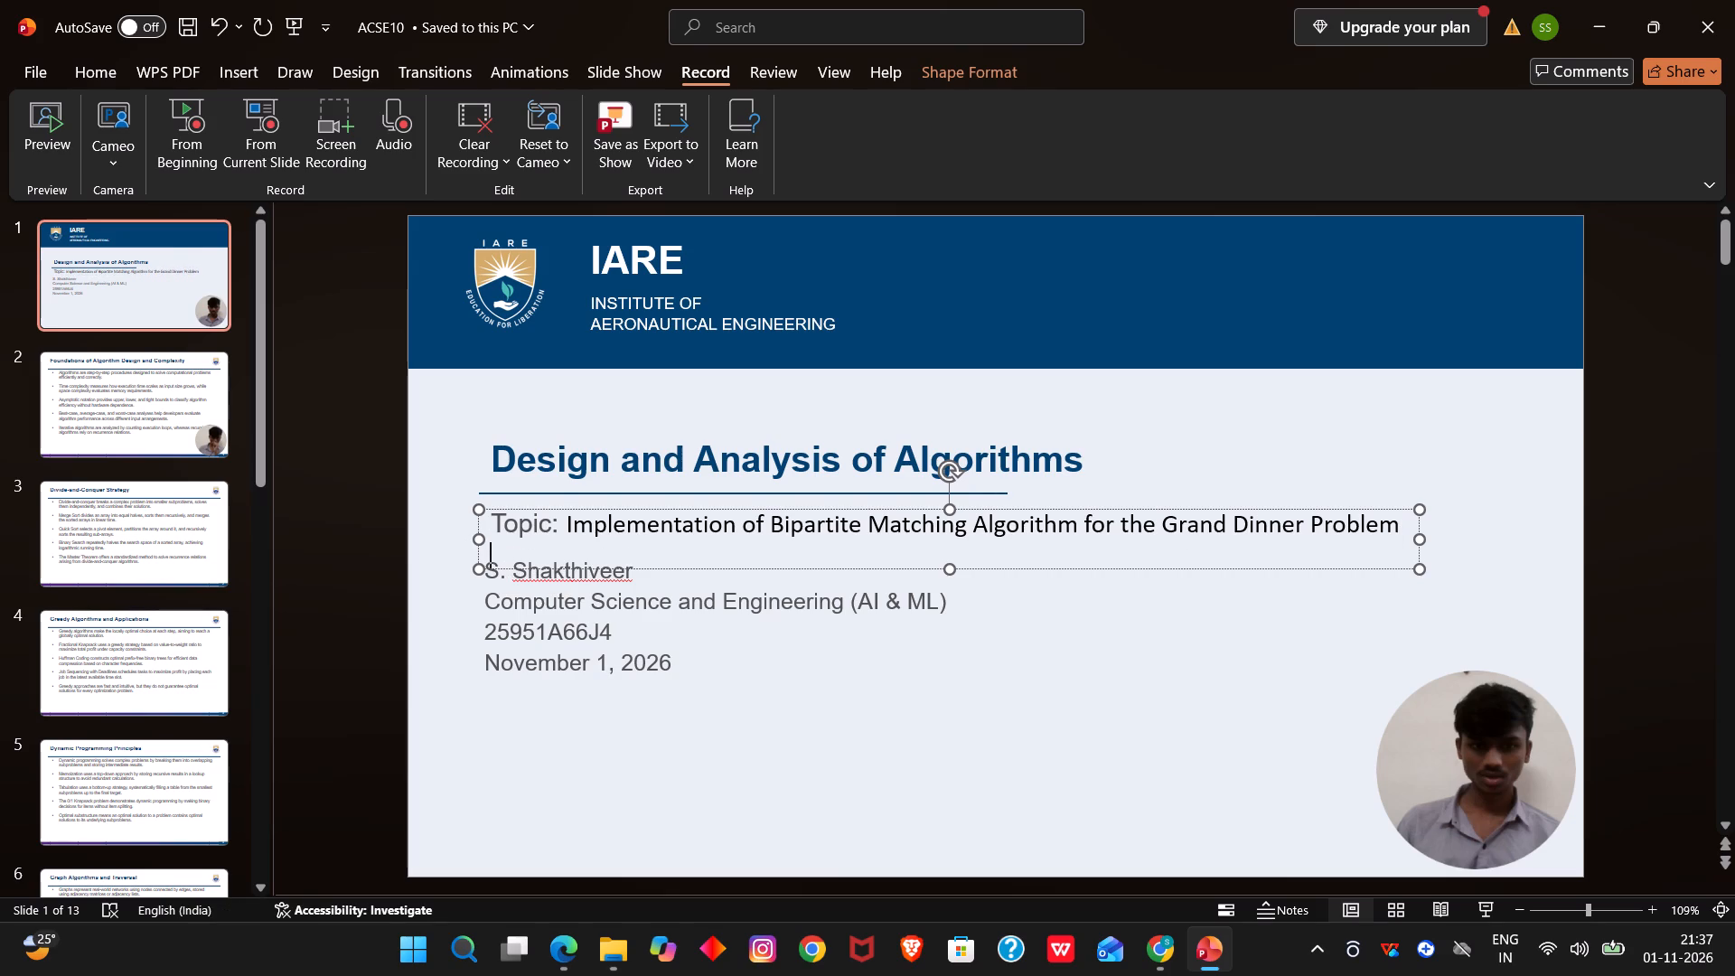
Nudge the presenter details text box slightly to the right so it lines up with the Topic line.
left_click(485, 587)
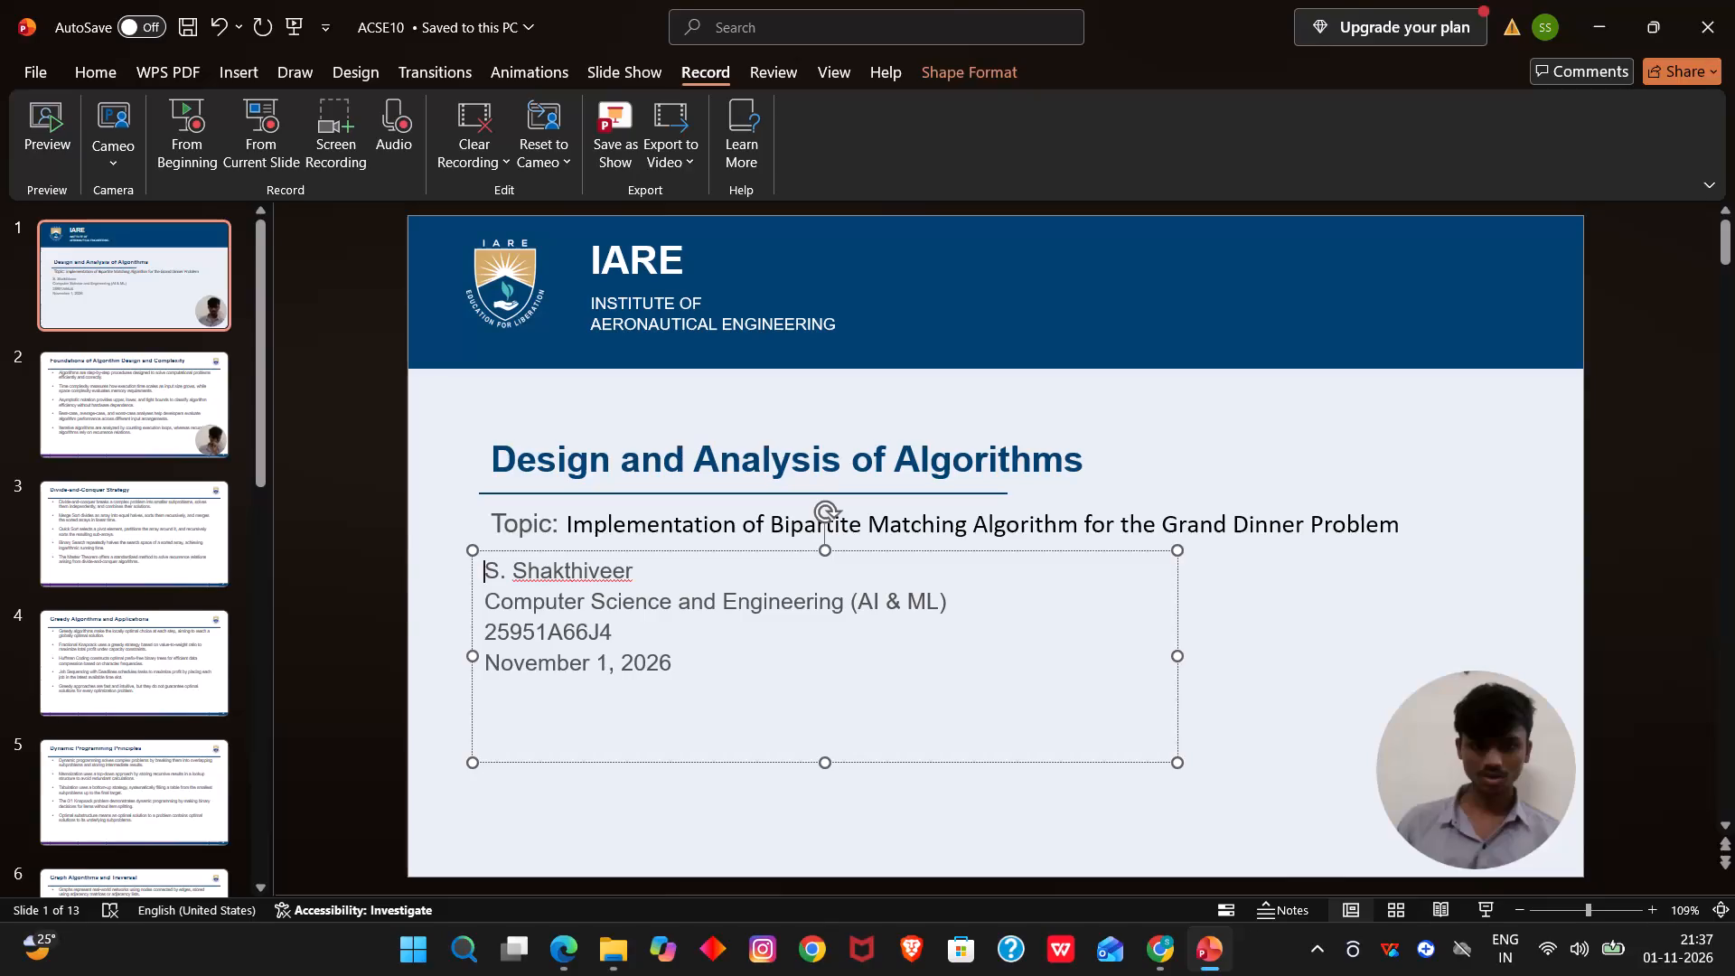
left_click_drag(471, 606, 478, 605)
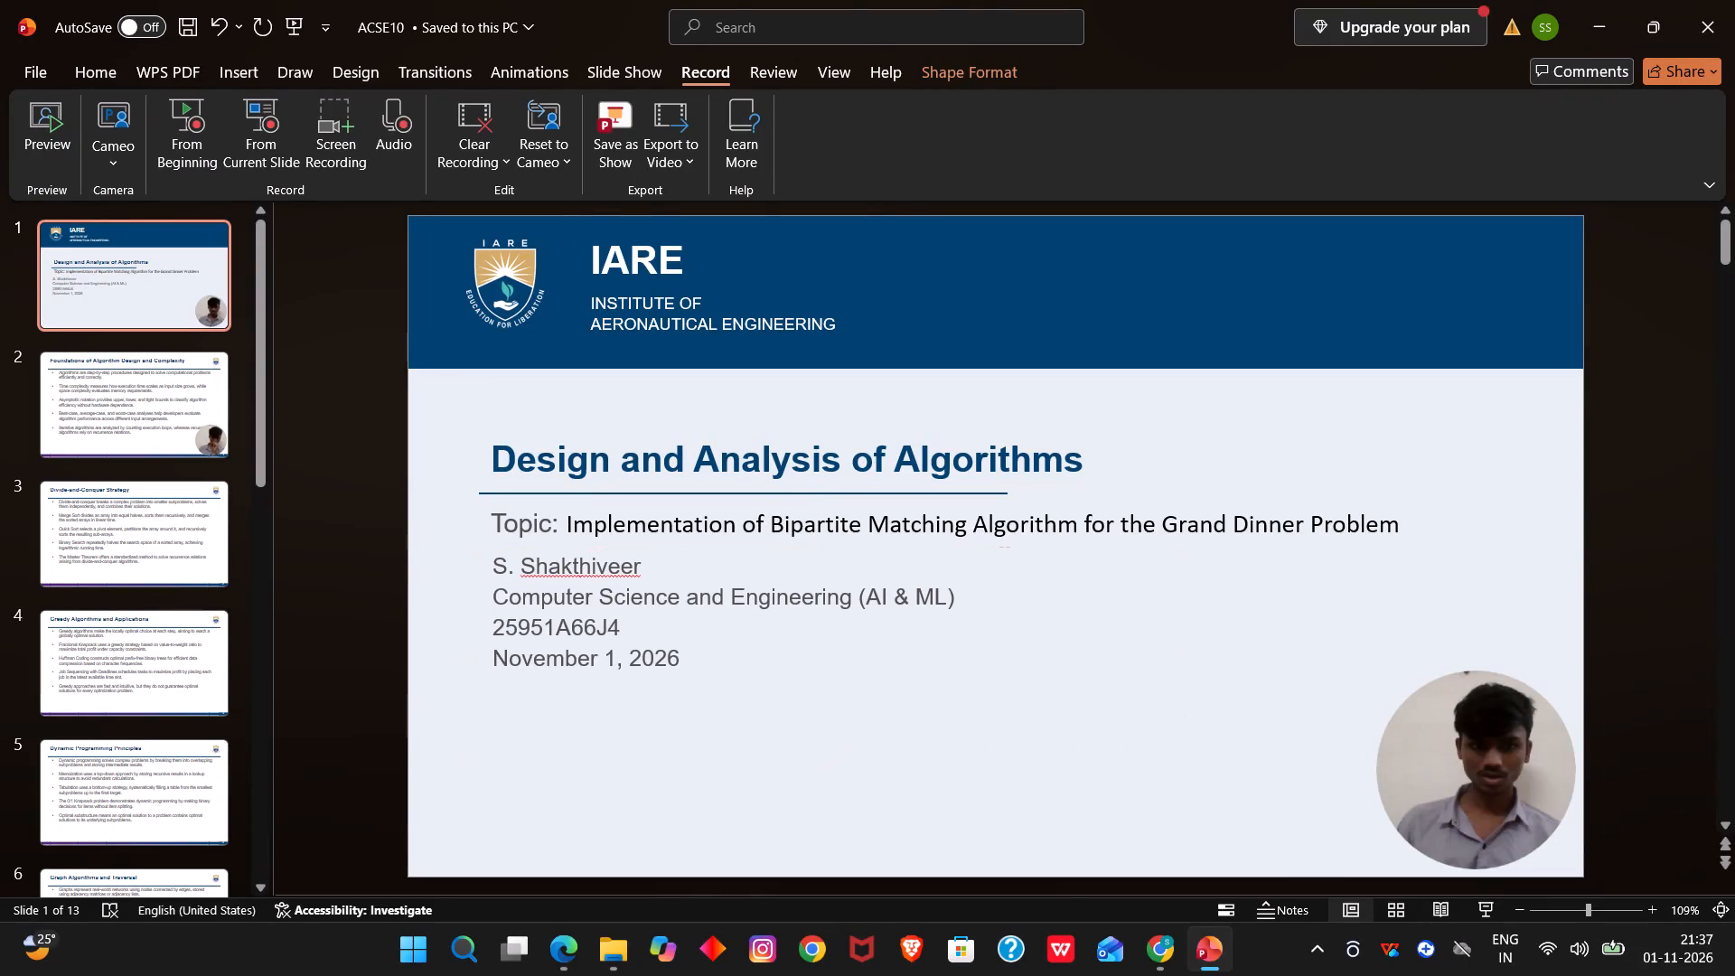
left_click_drag(478, 605, 482, 597)
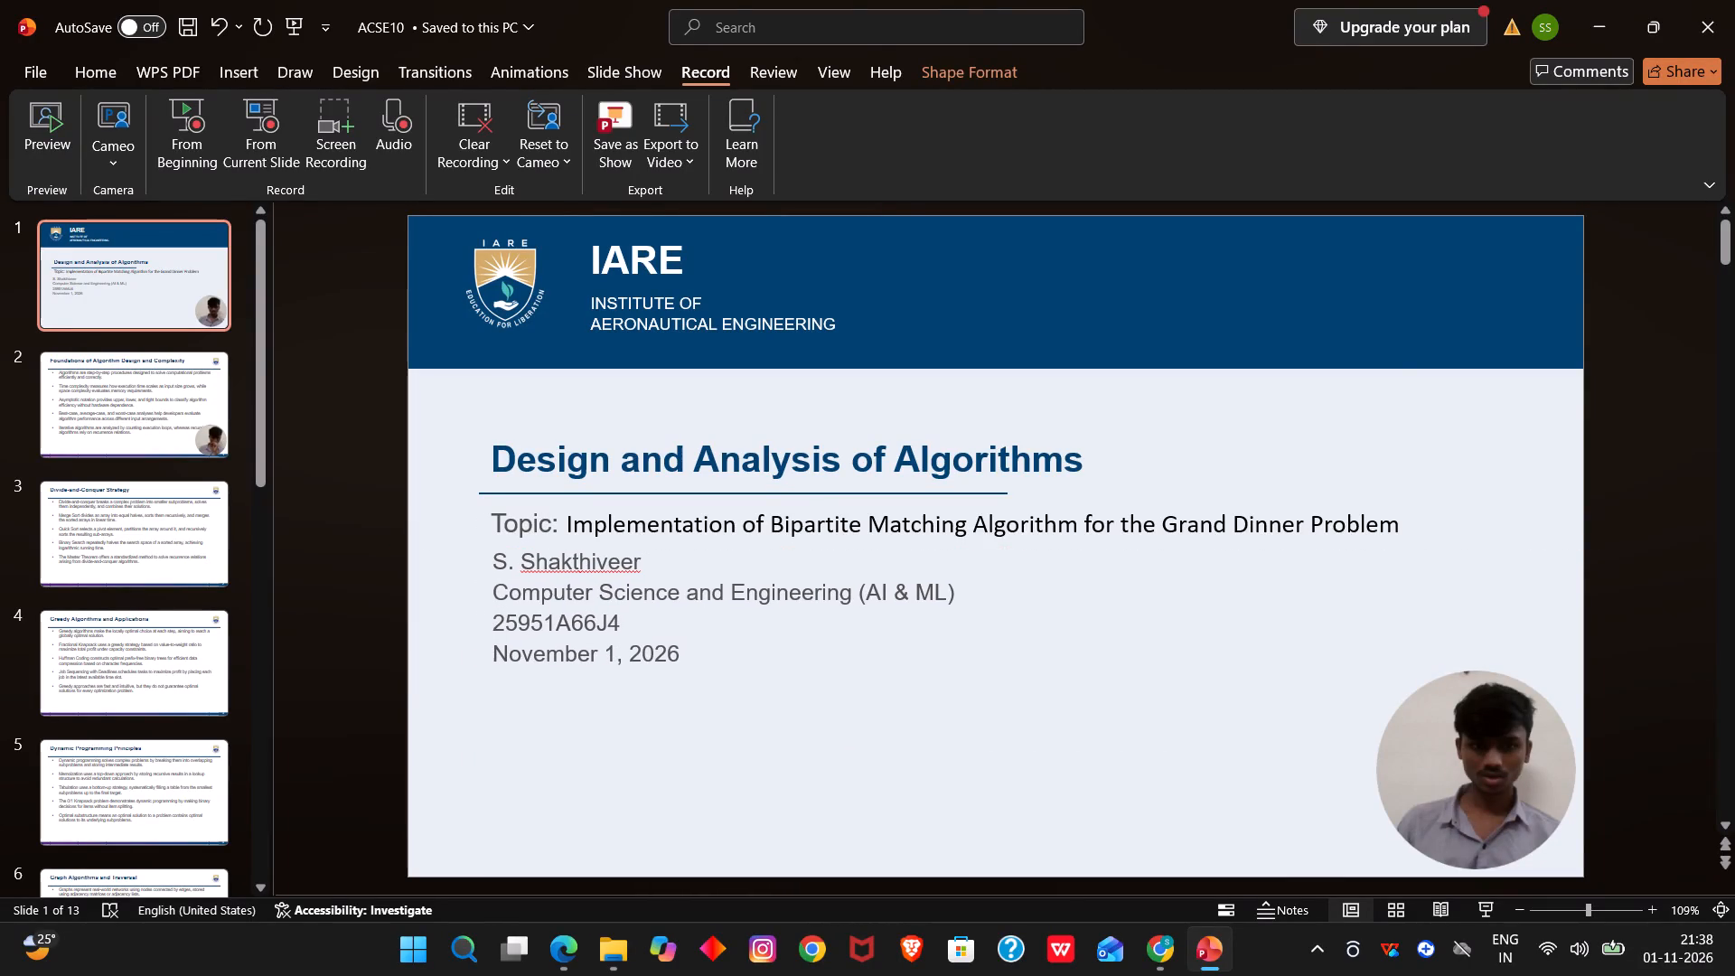
left_click_drag(482, 597, 480, 605)
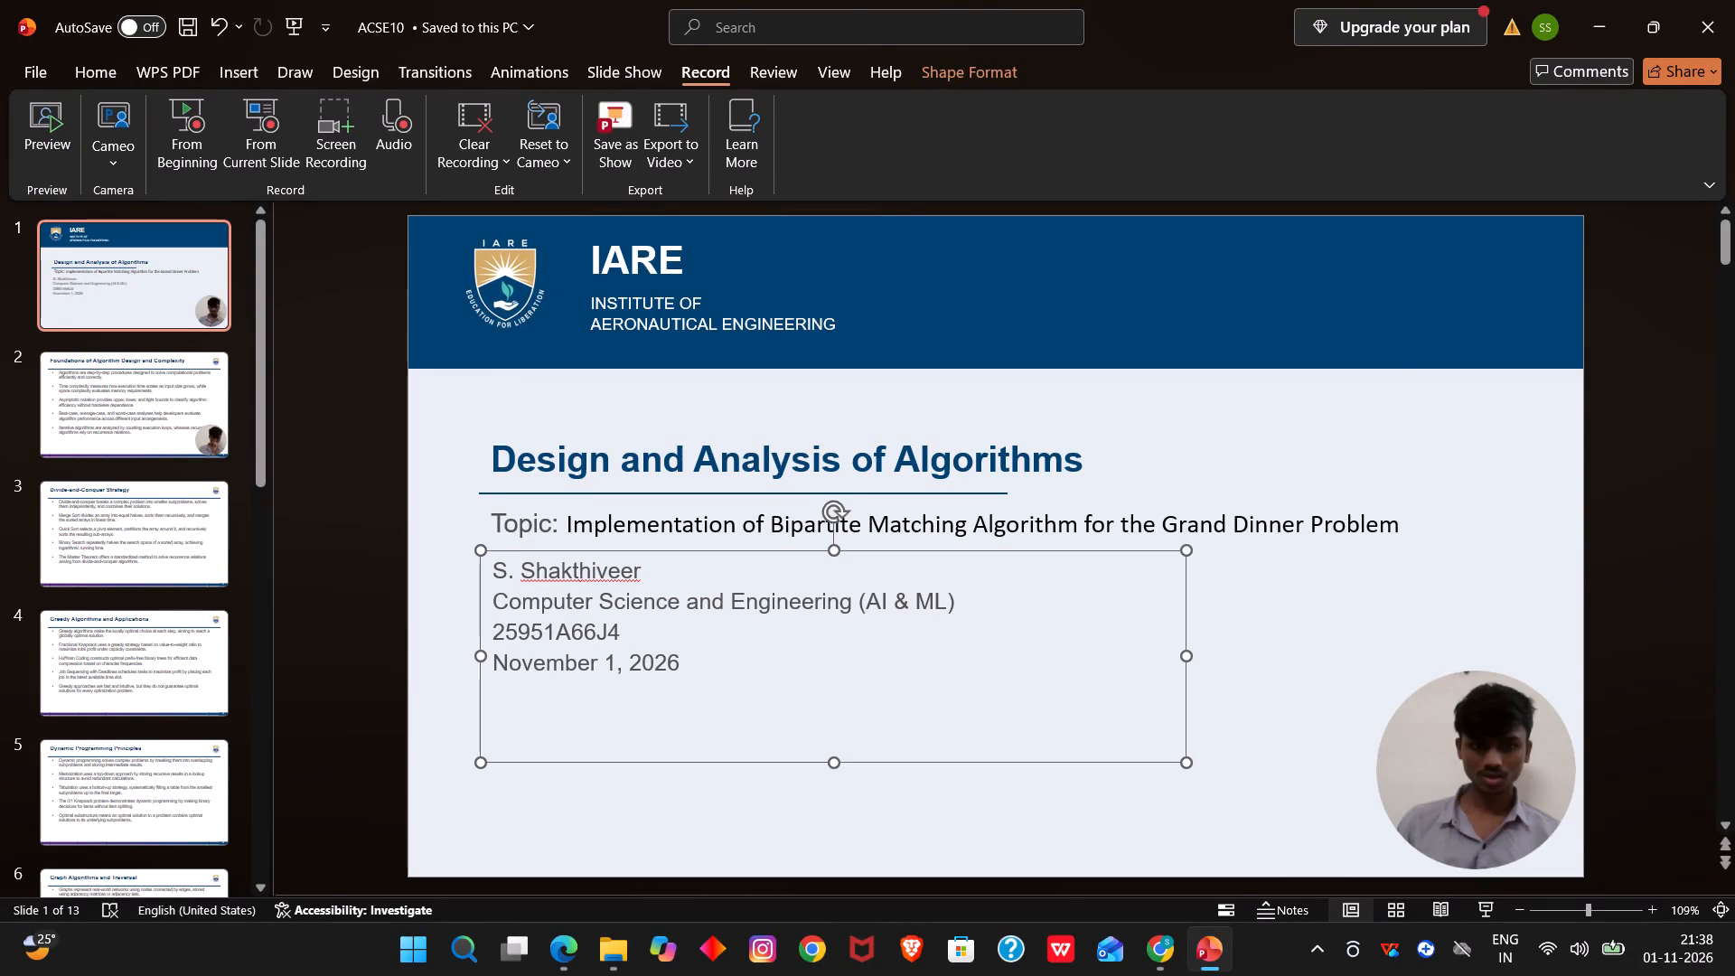
left_click(367, 582)
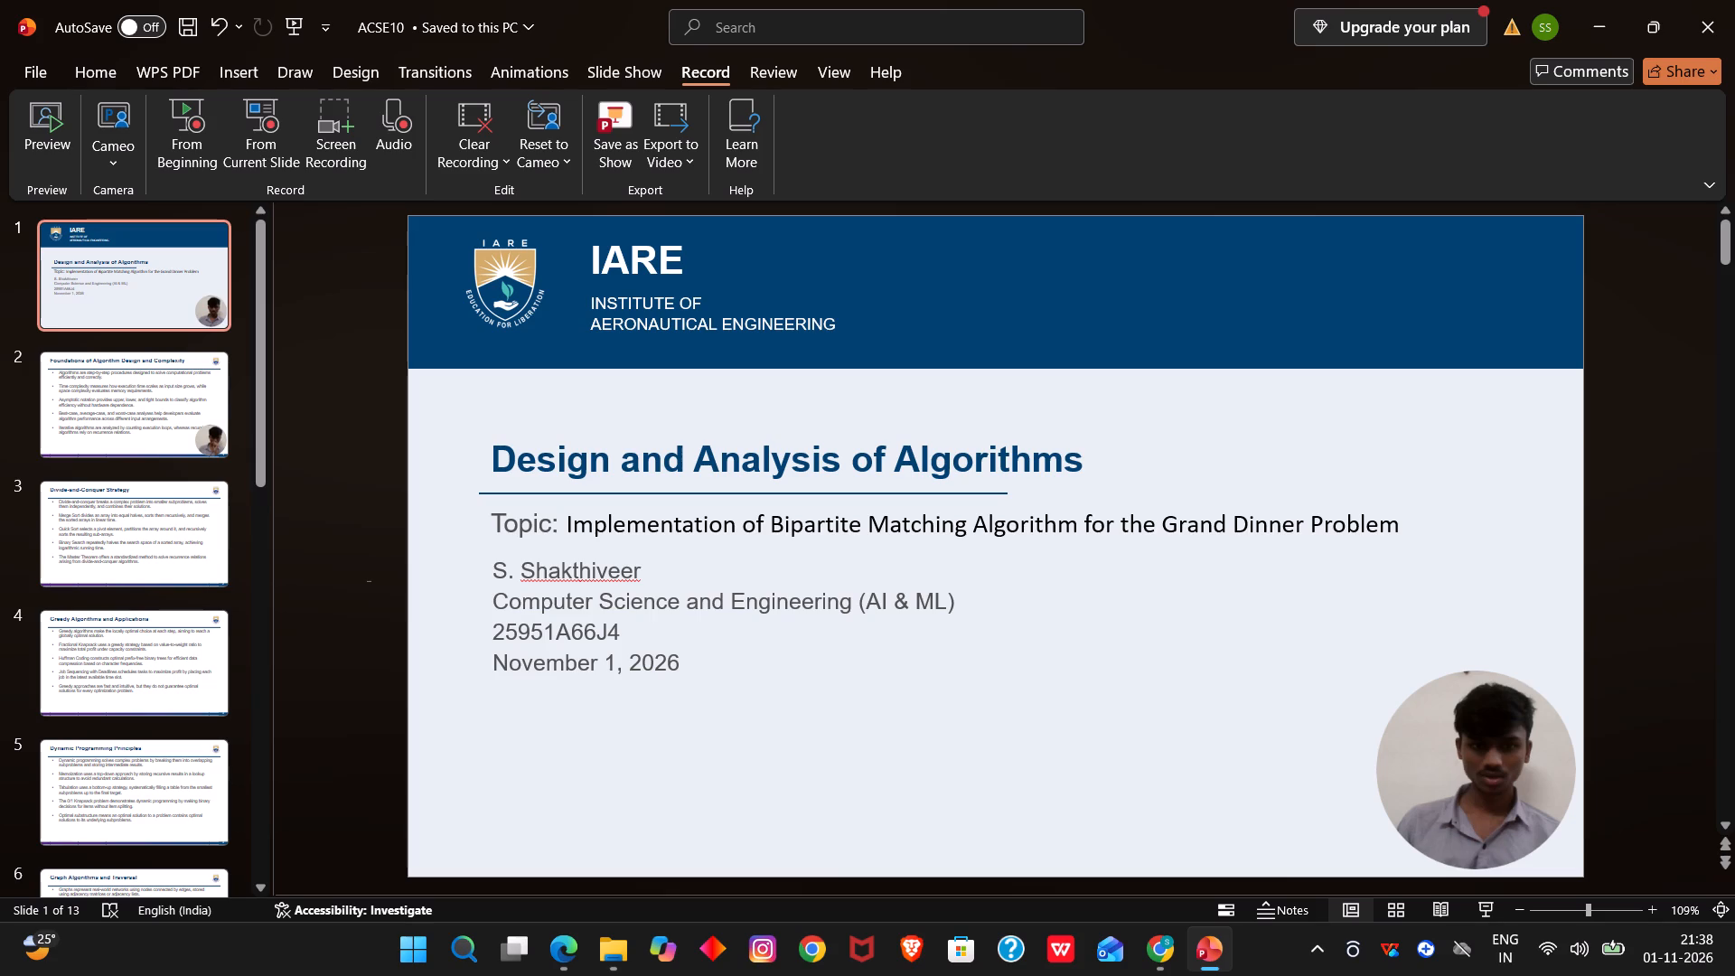
Insert the label "Name: " in front of the presenter's name on the title slide.
left_click(487, 570)
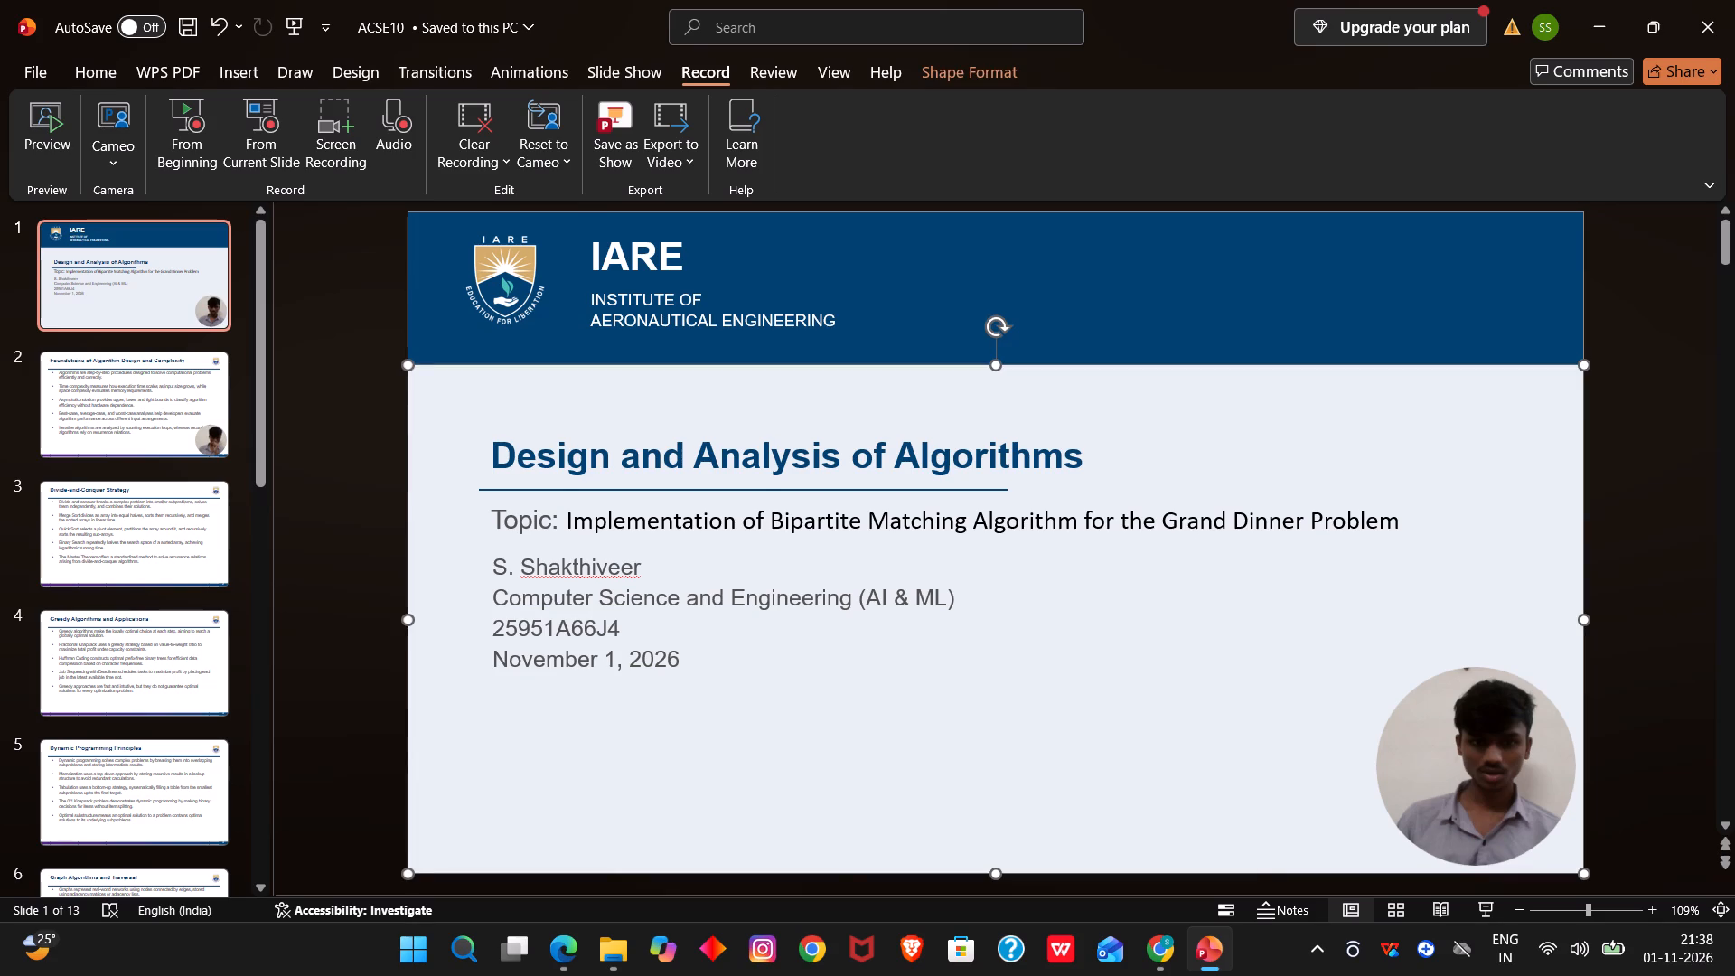
left_click(491, 560)
left_click(487, 568)
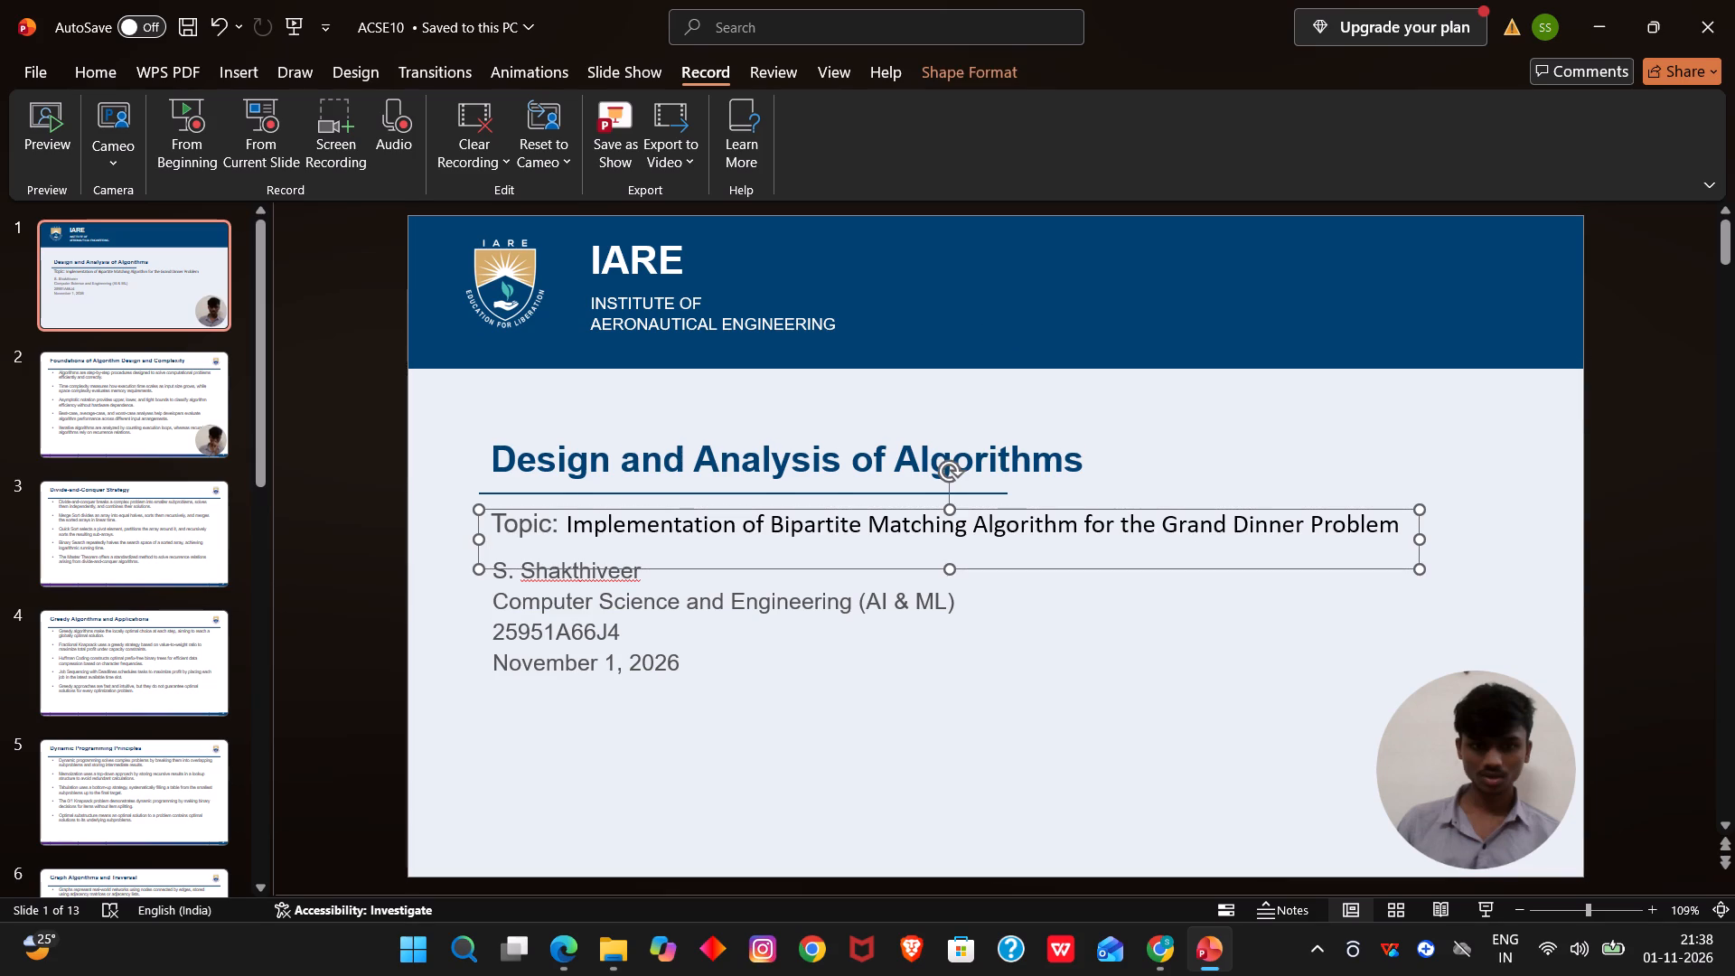
left_click(492, 580)
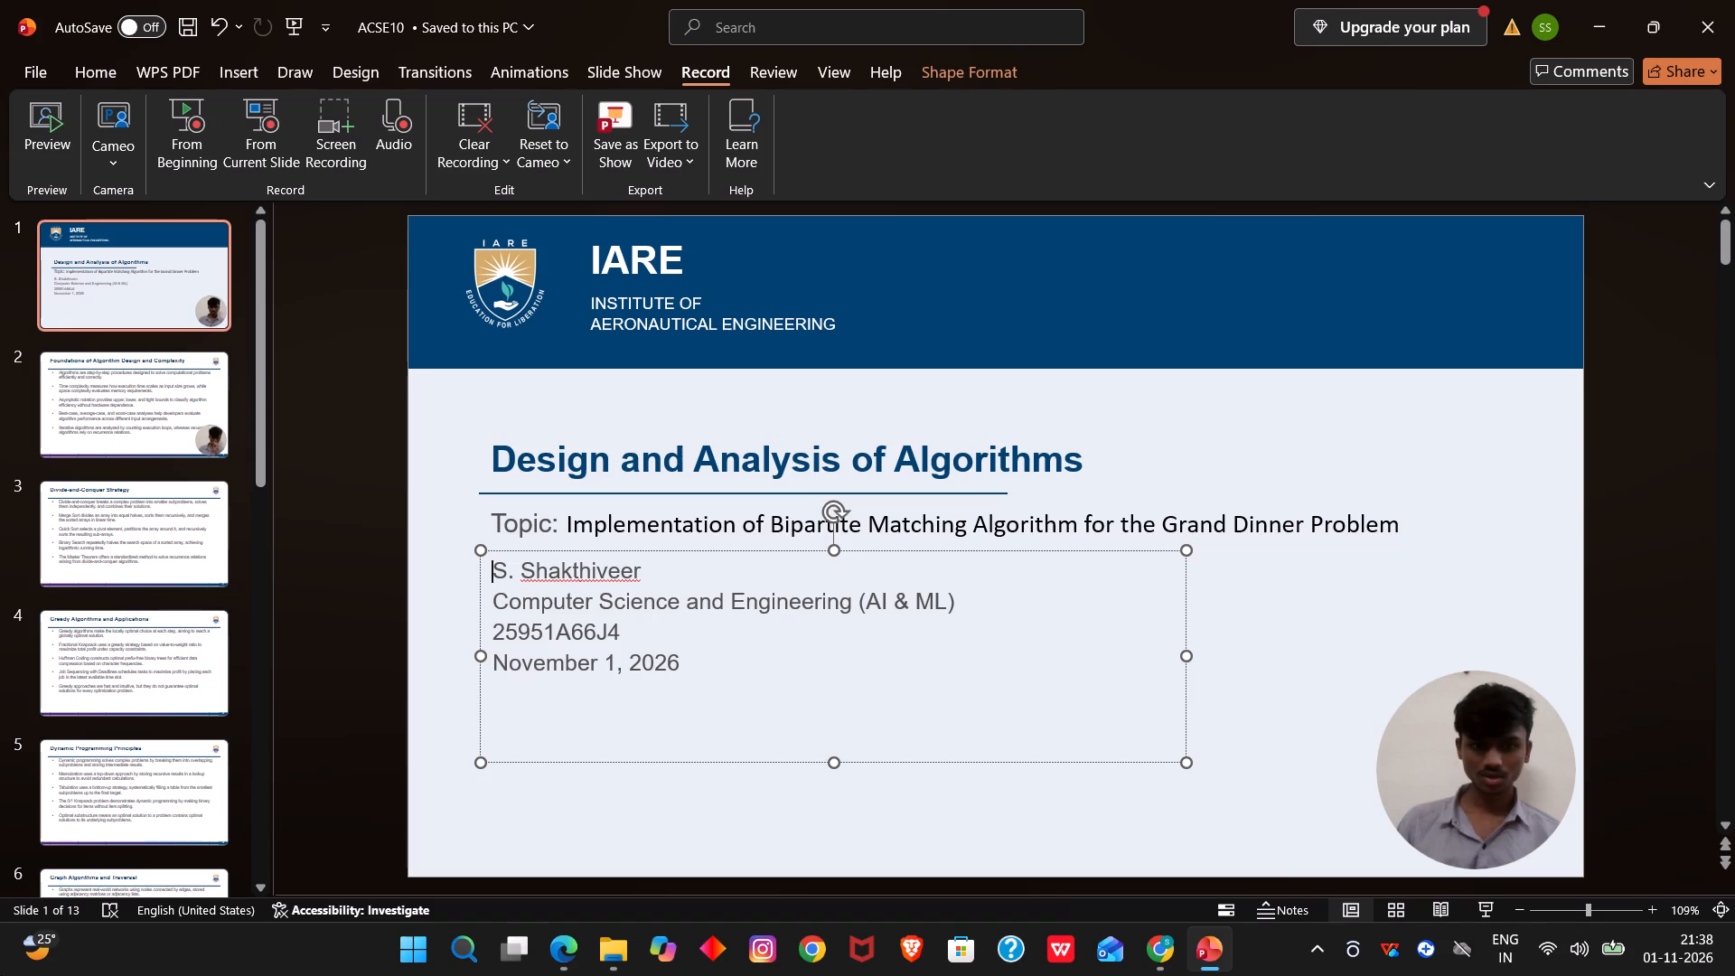
key("a")
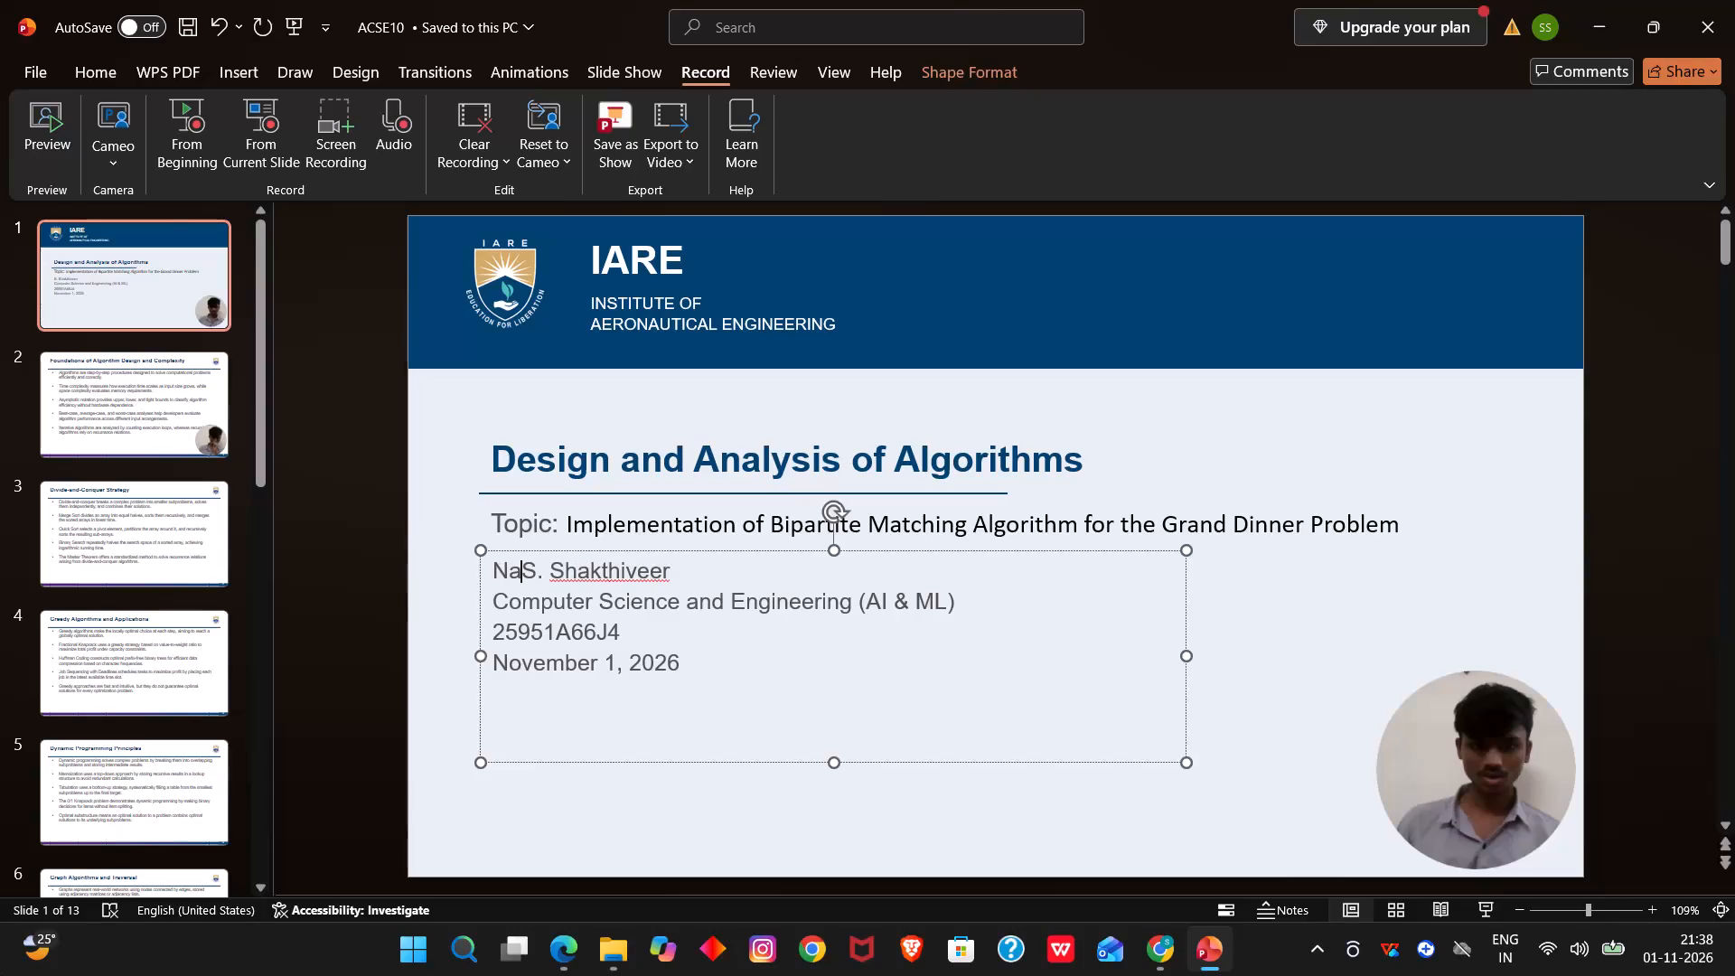
type("me")
type(":")
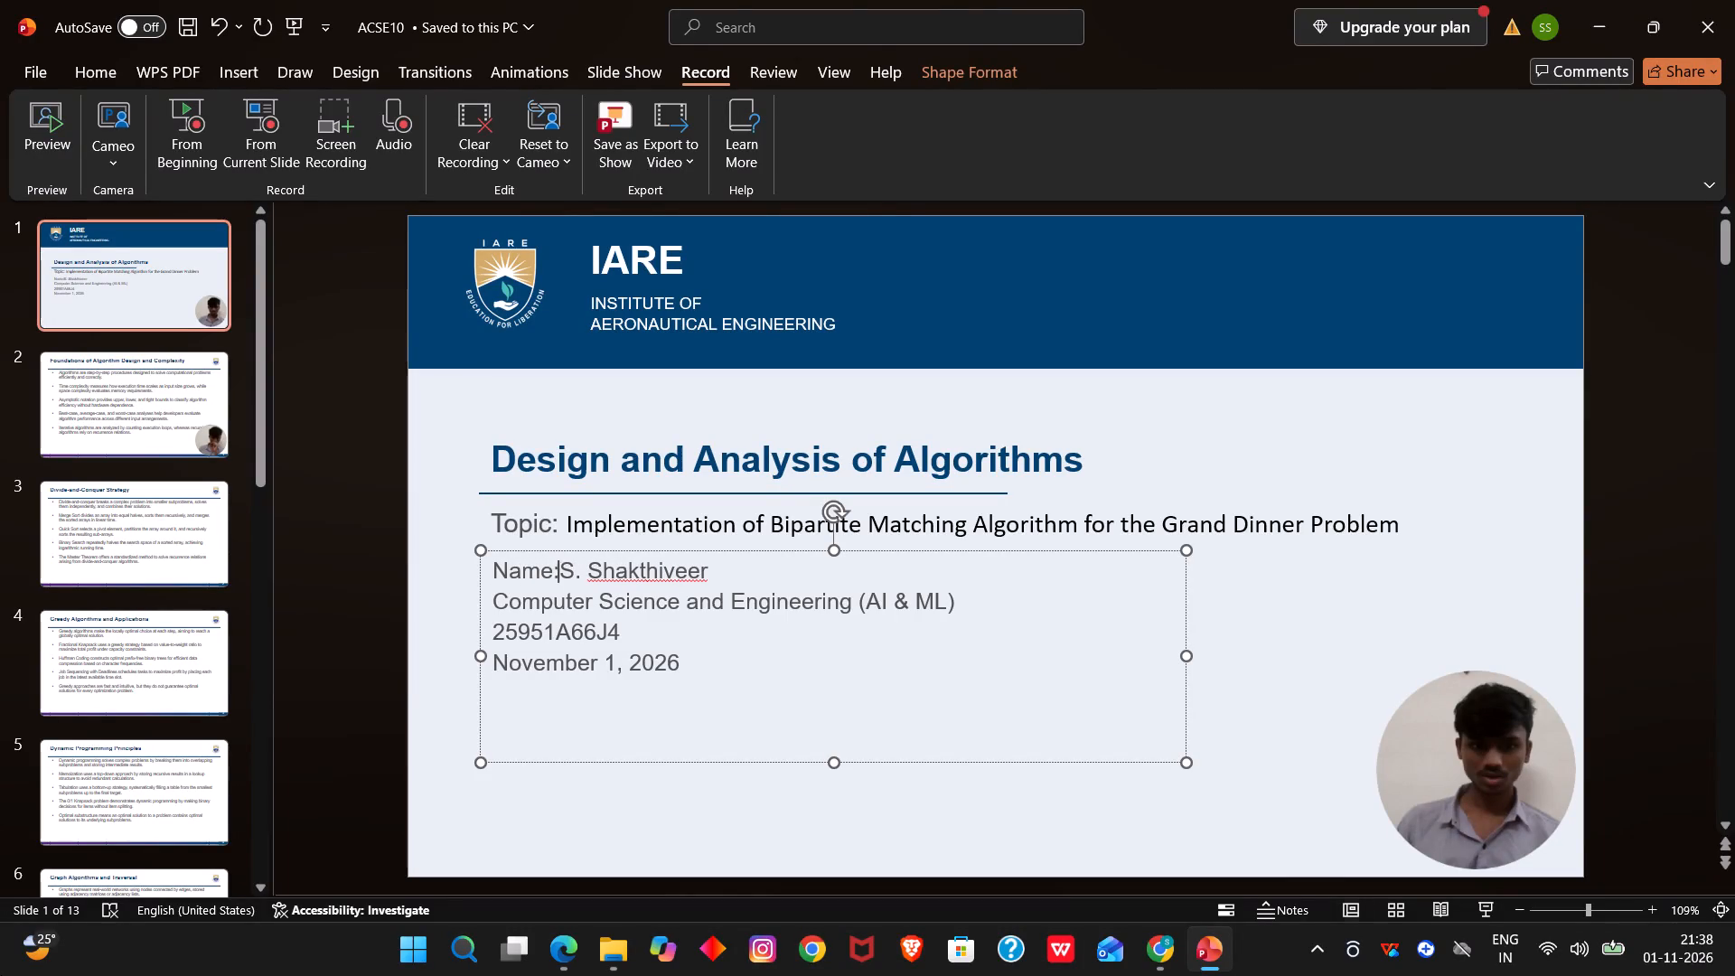
key("space")
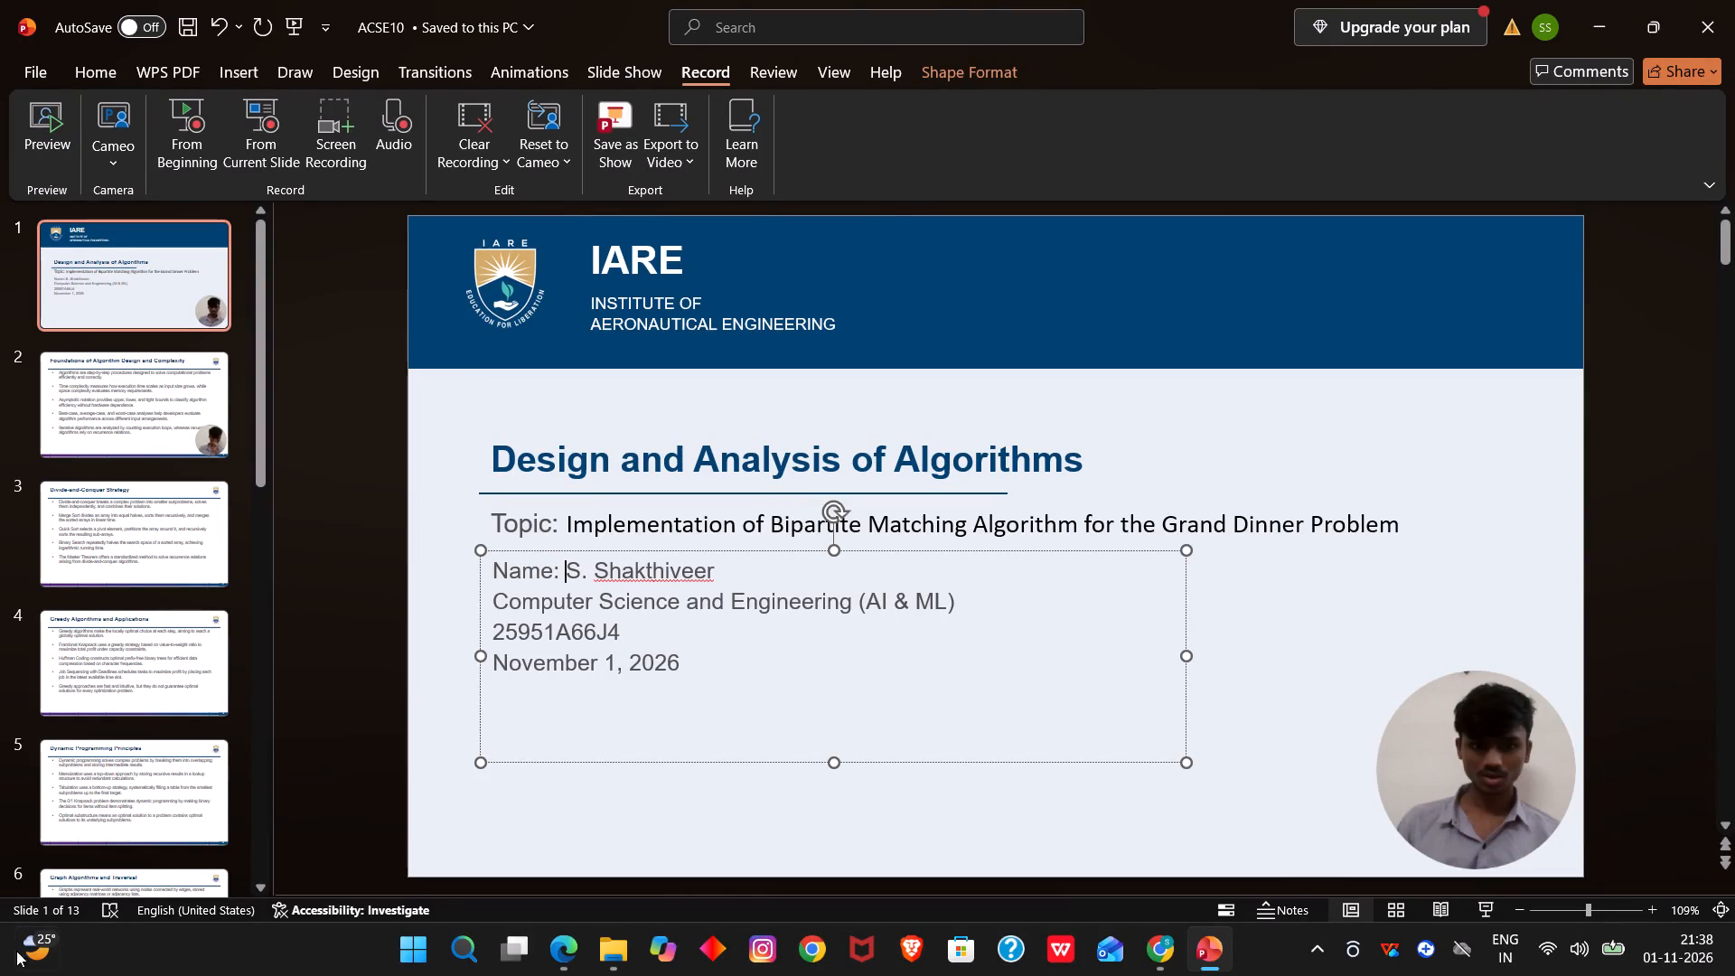
Insert the label "Course: " in front of "Computer Science and Engineering (AI & ML)" in the presenter details.
left_click(491, 599)
left_click(493, 579)
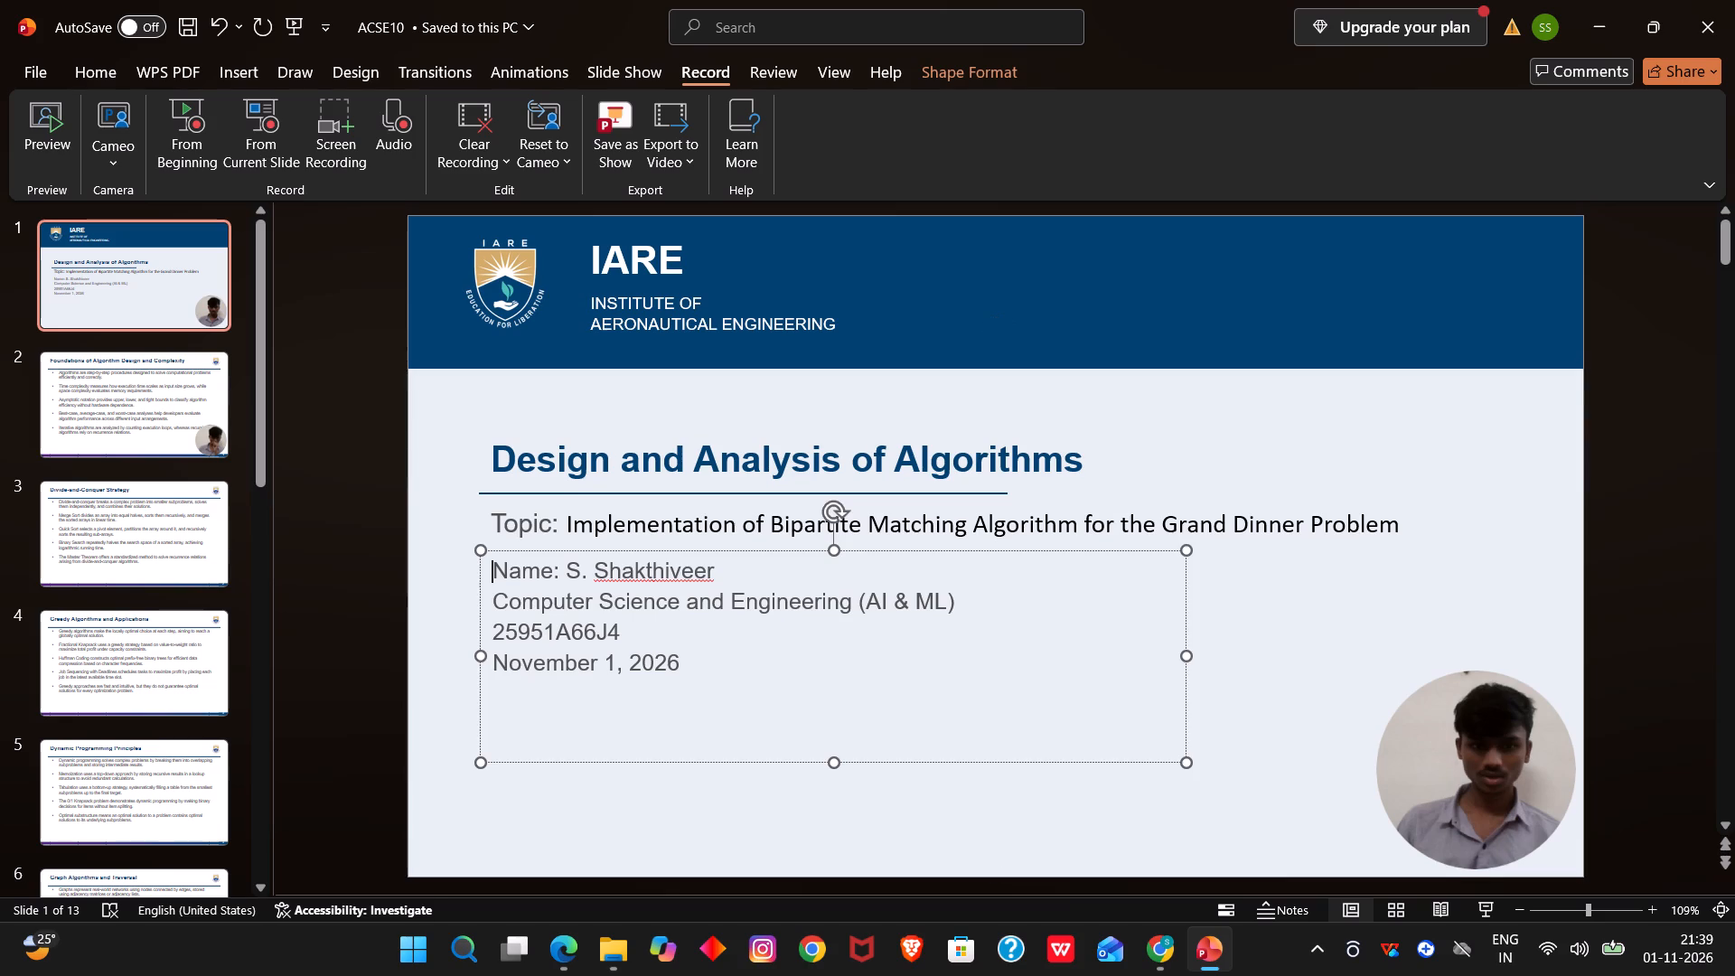
left_click(497, 596)
type("ourse")
key("space")
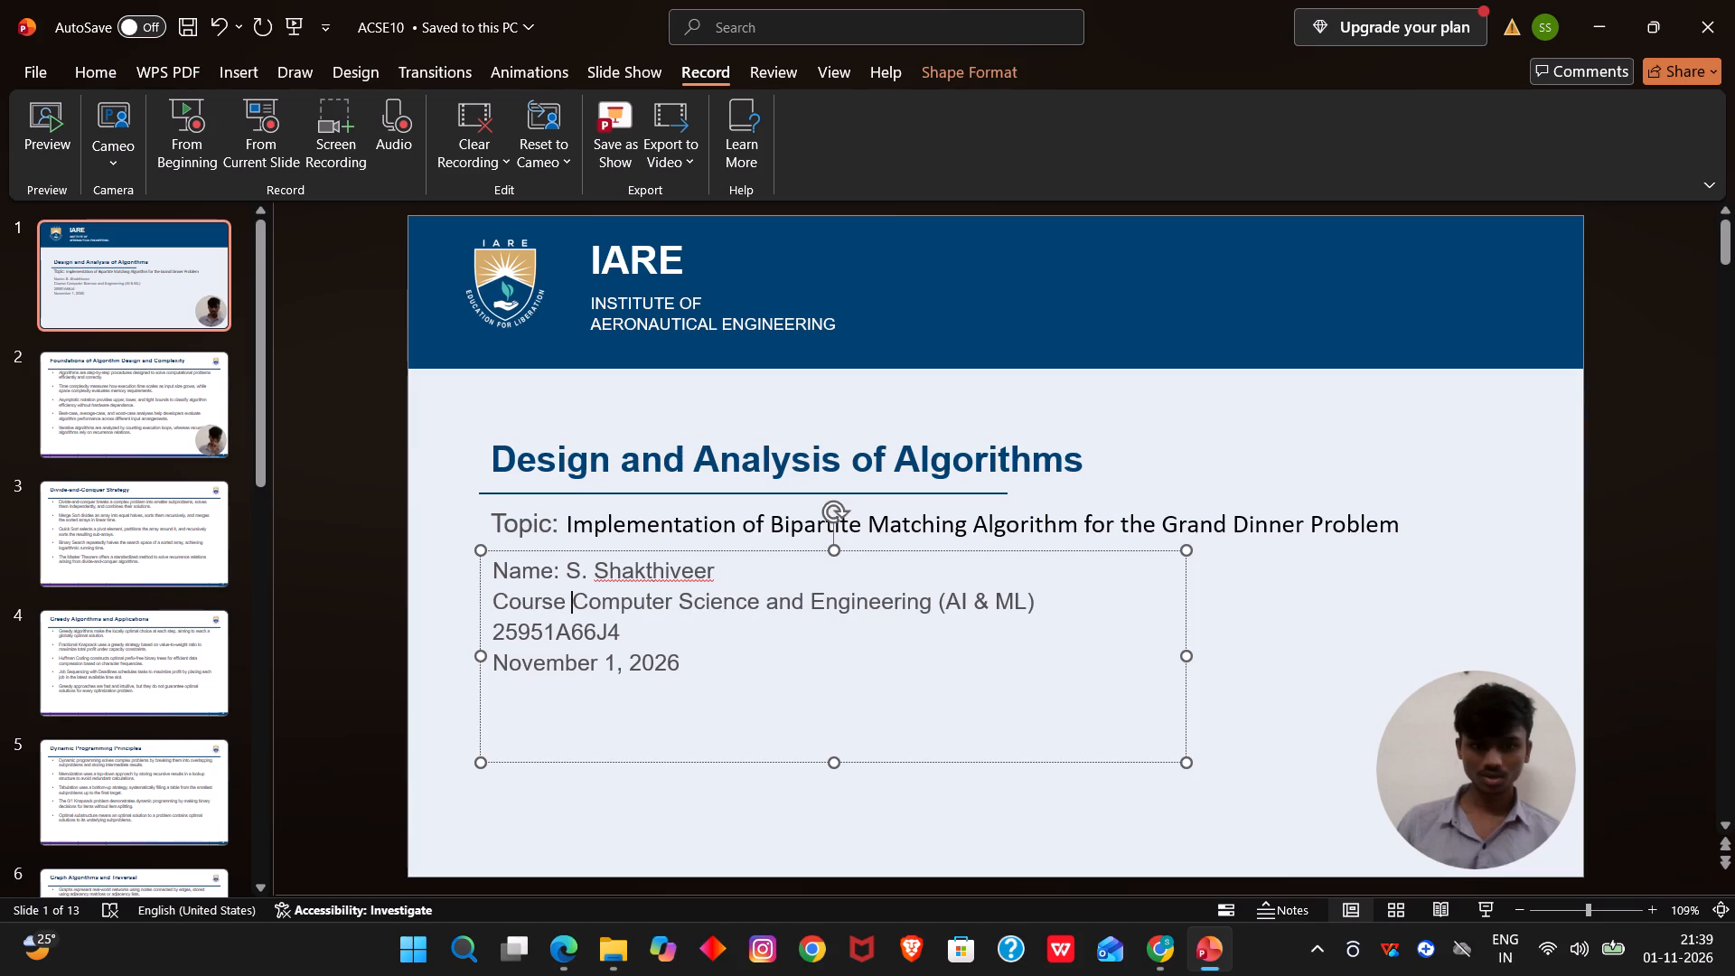
key("BackSpace")
type(":")
key("space")
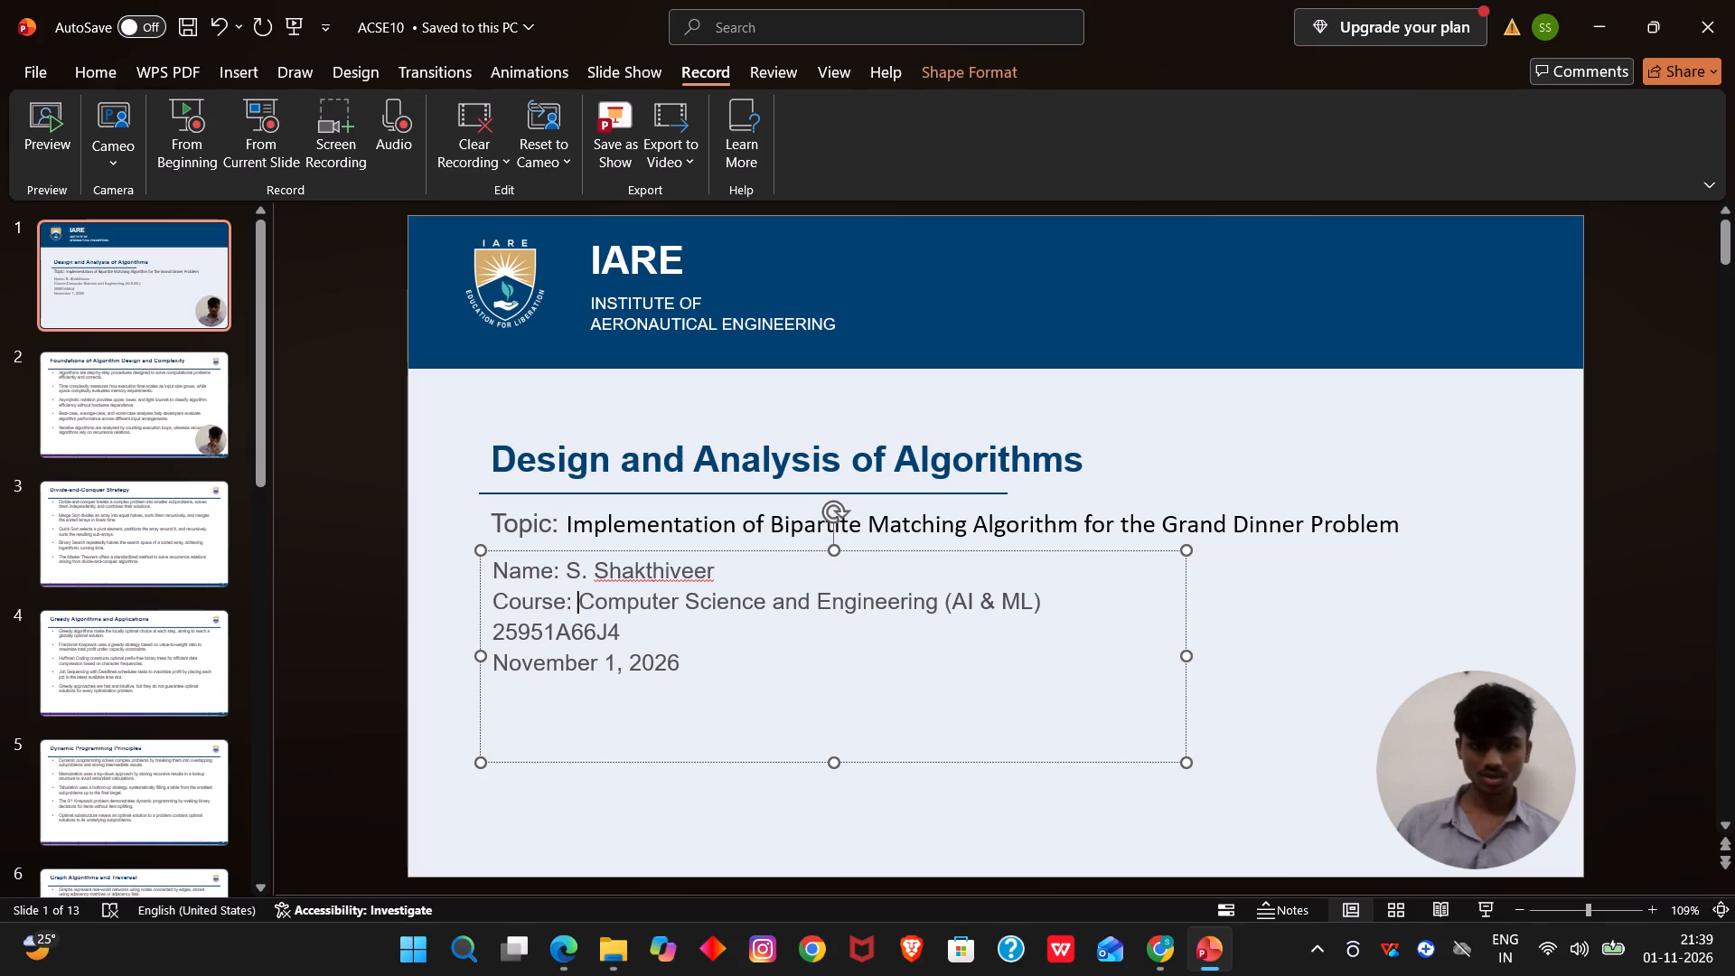
Insert the label "Roll No: " in front of the roll number in the presenter details.
left_click(492, 630)
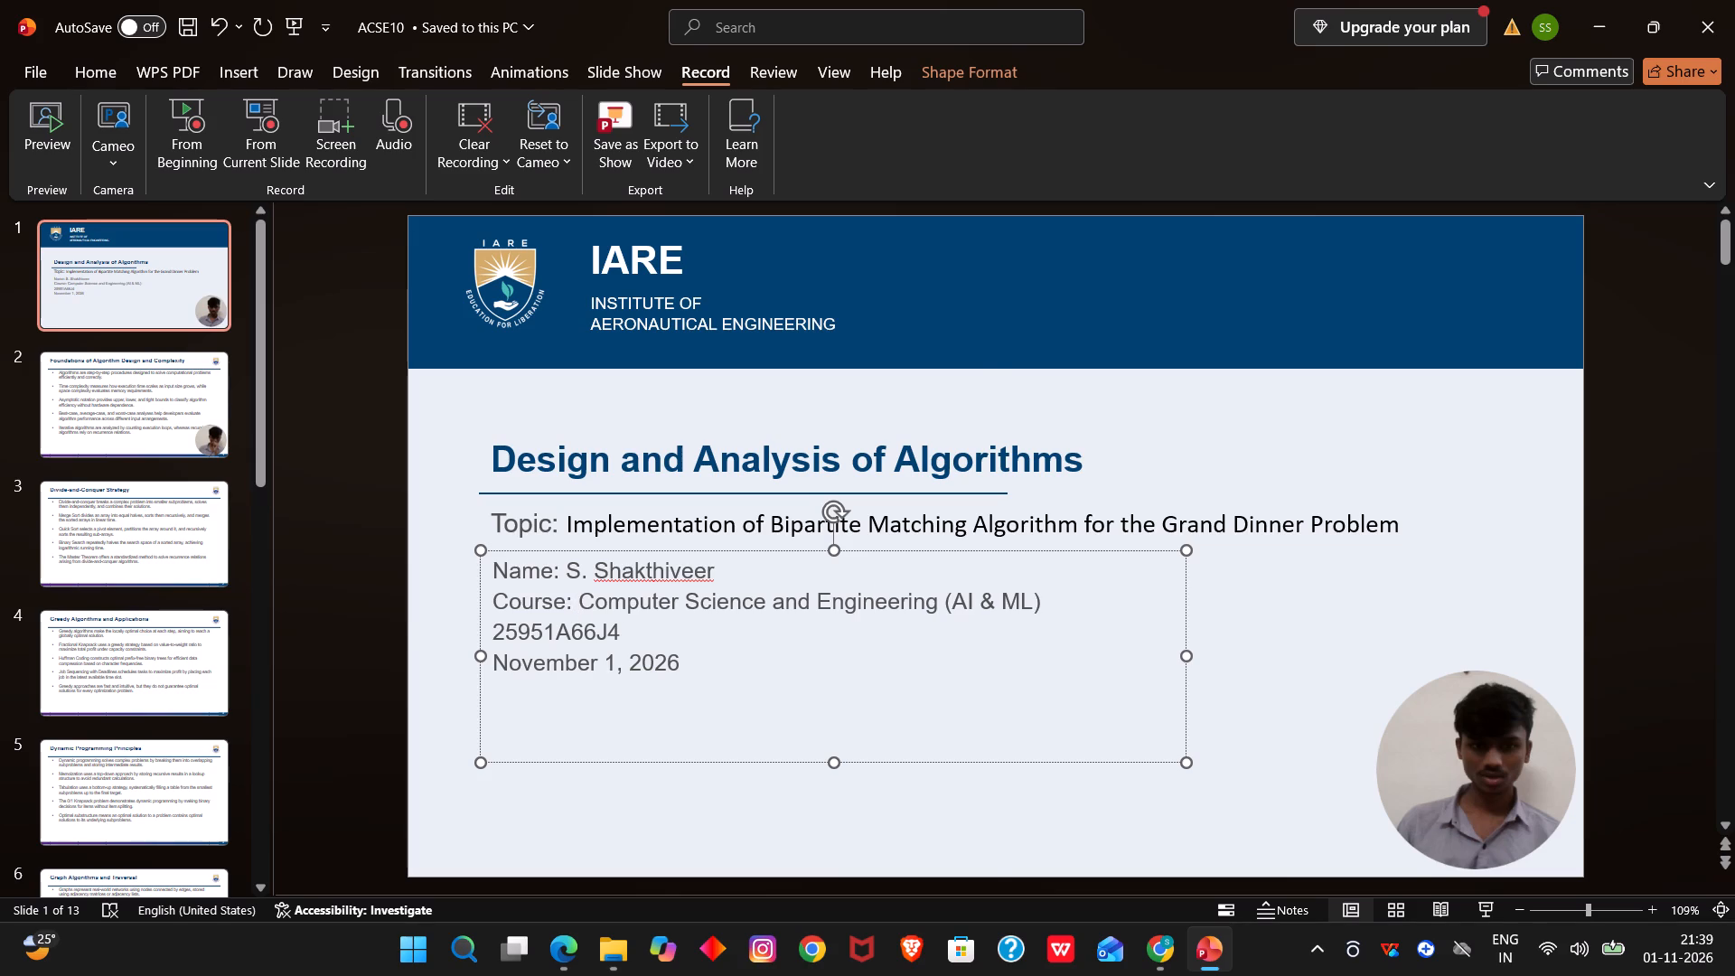
left_click(505, 613)
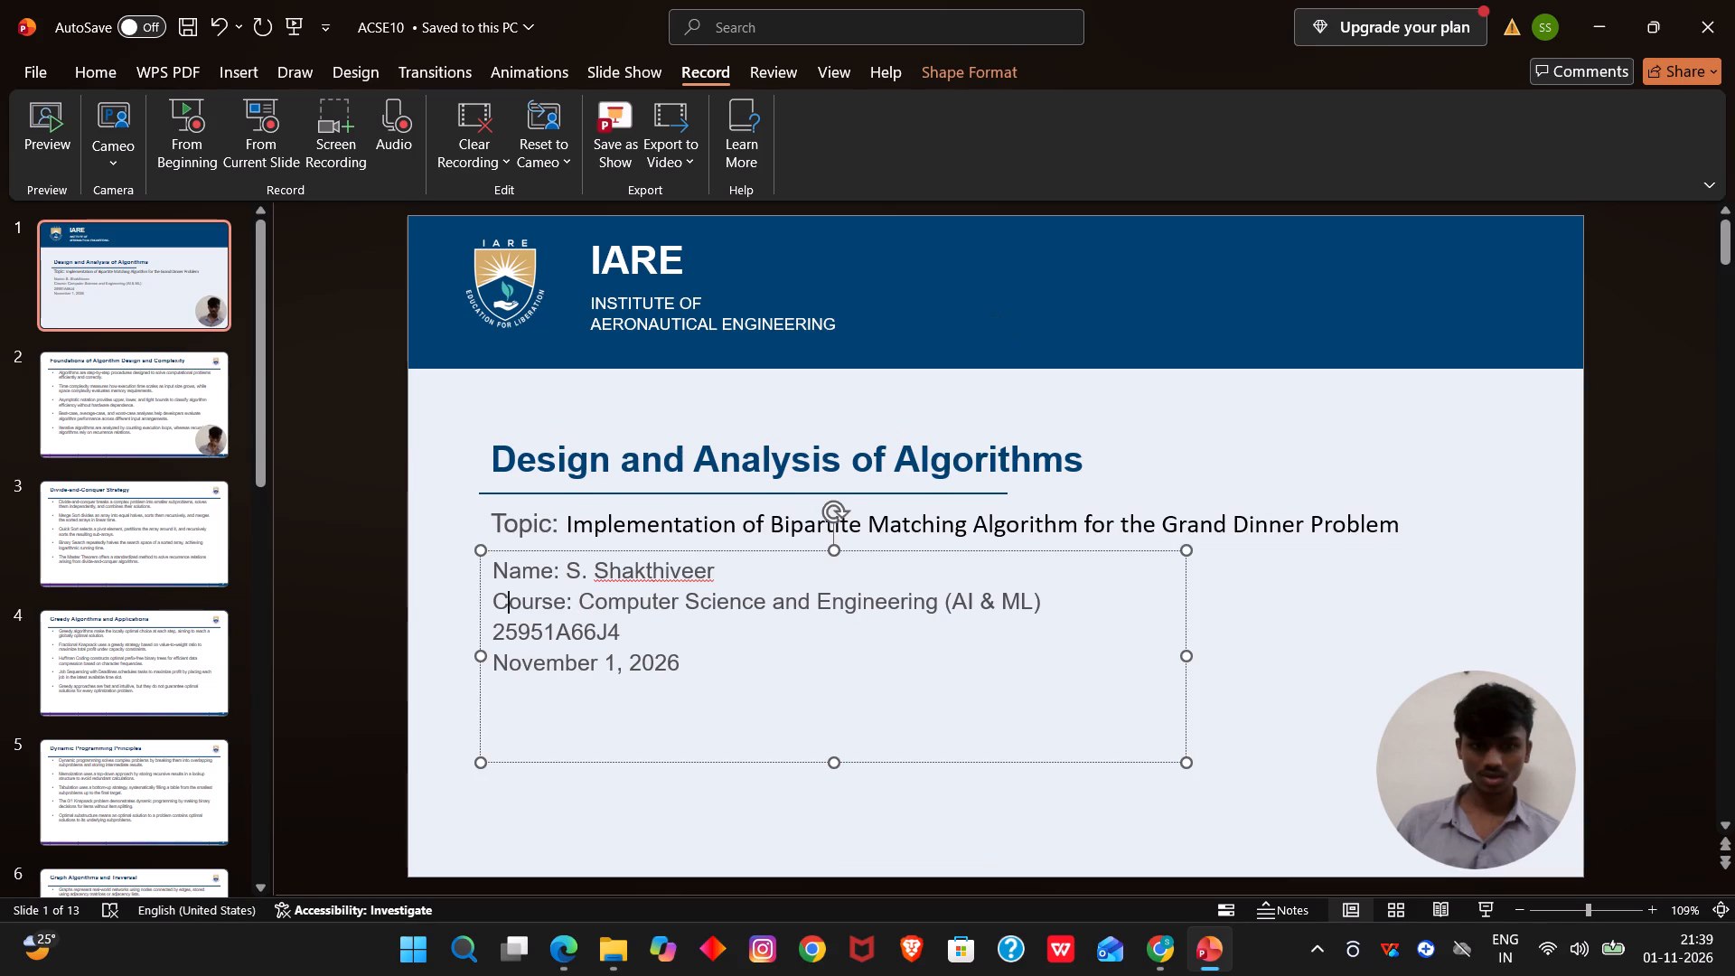
left_click(494, 621)
type("oll")
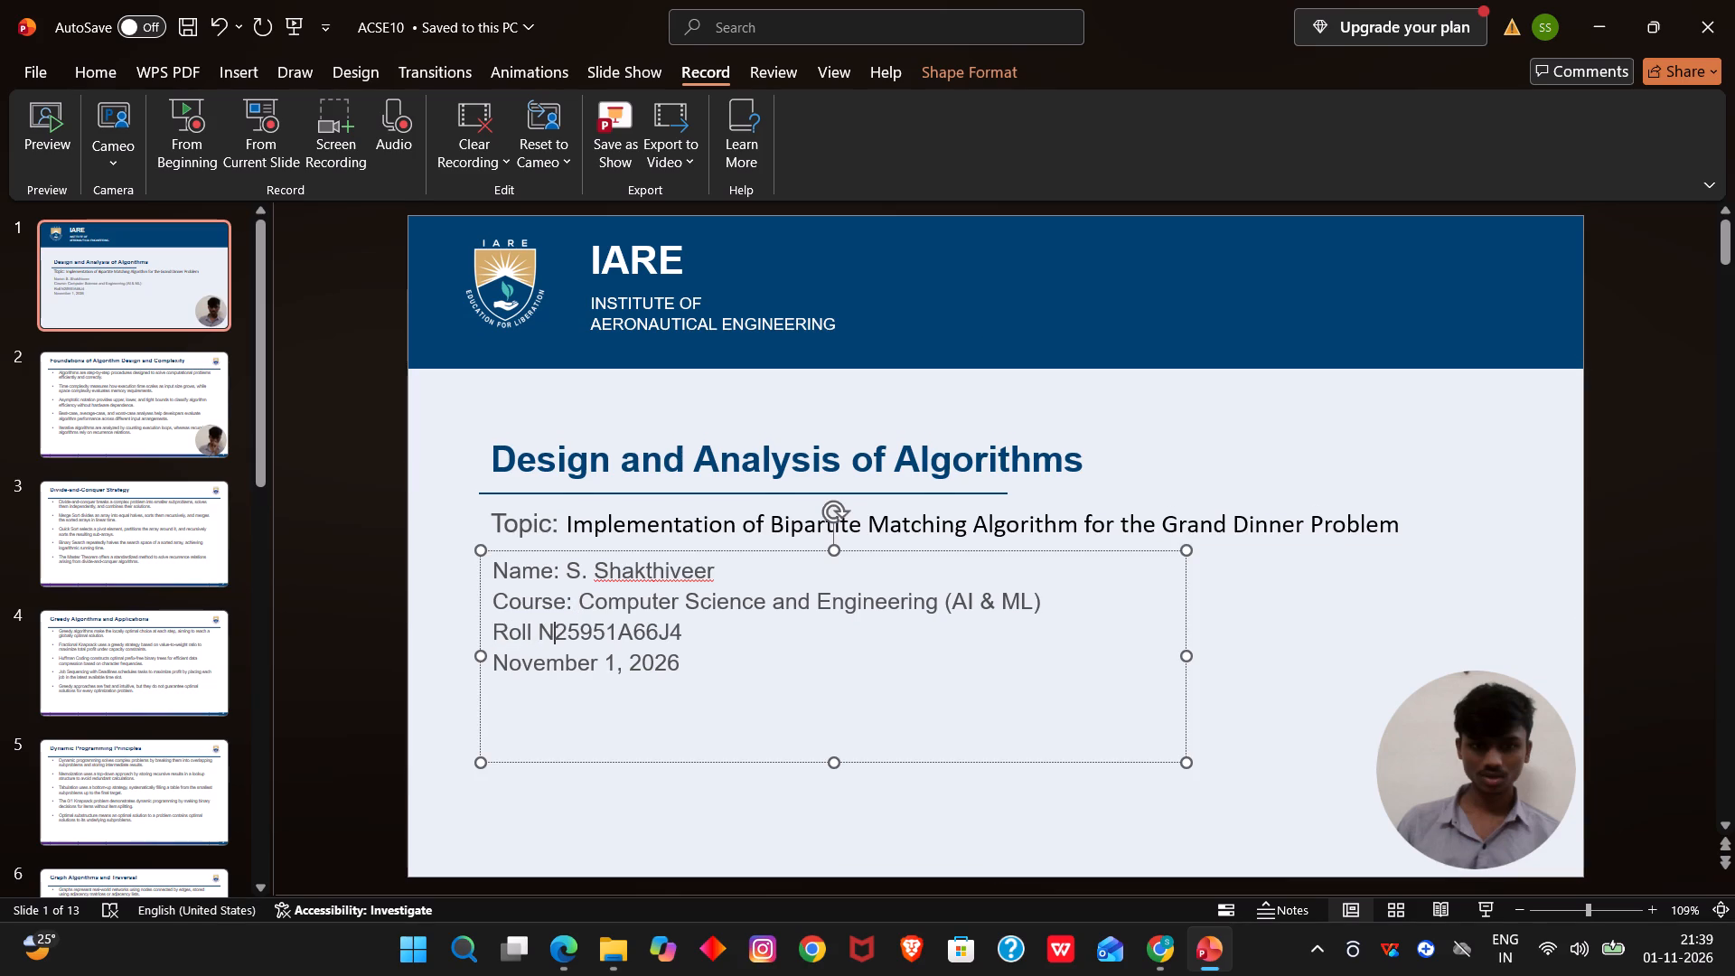
type("o")
key("space")
key("BackSpace")
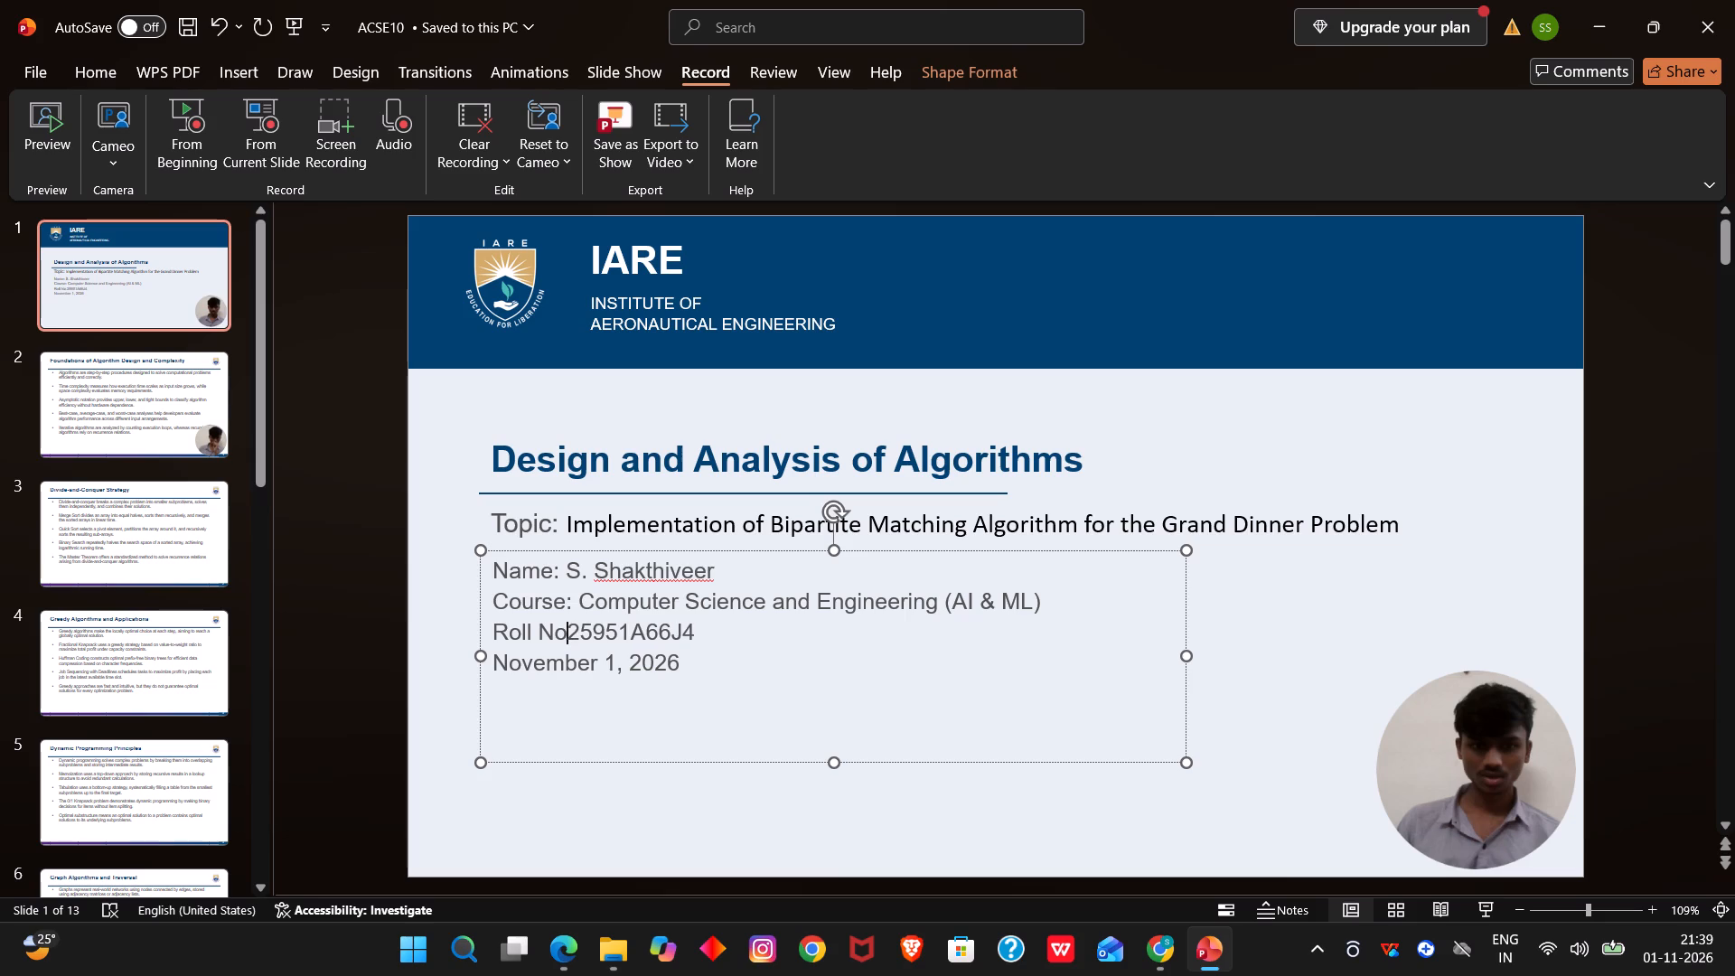
type(":")
key("space")
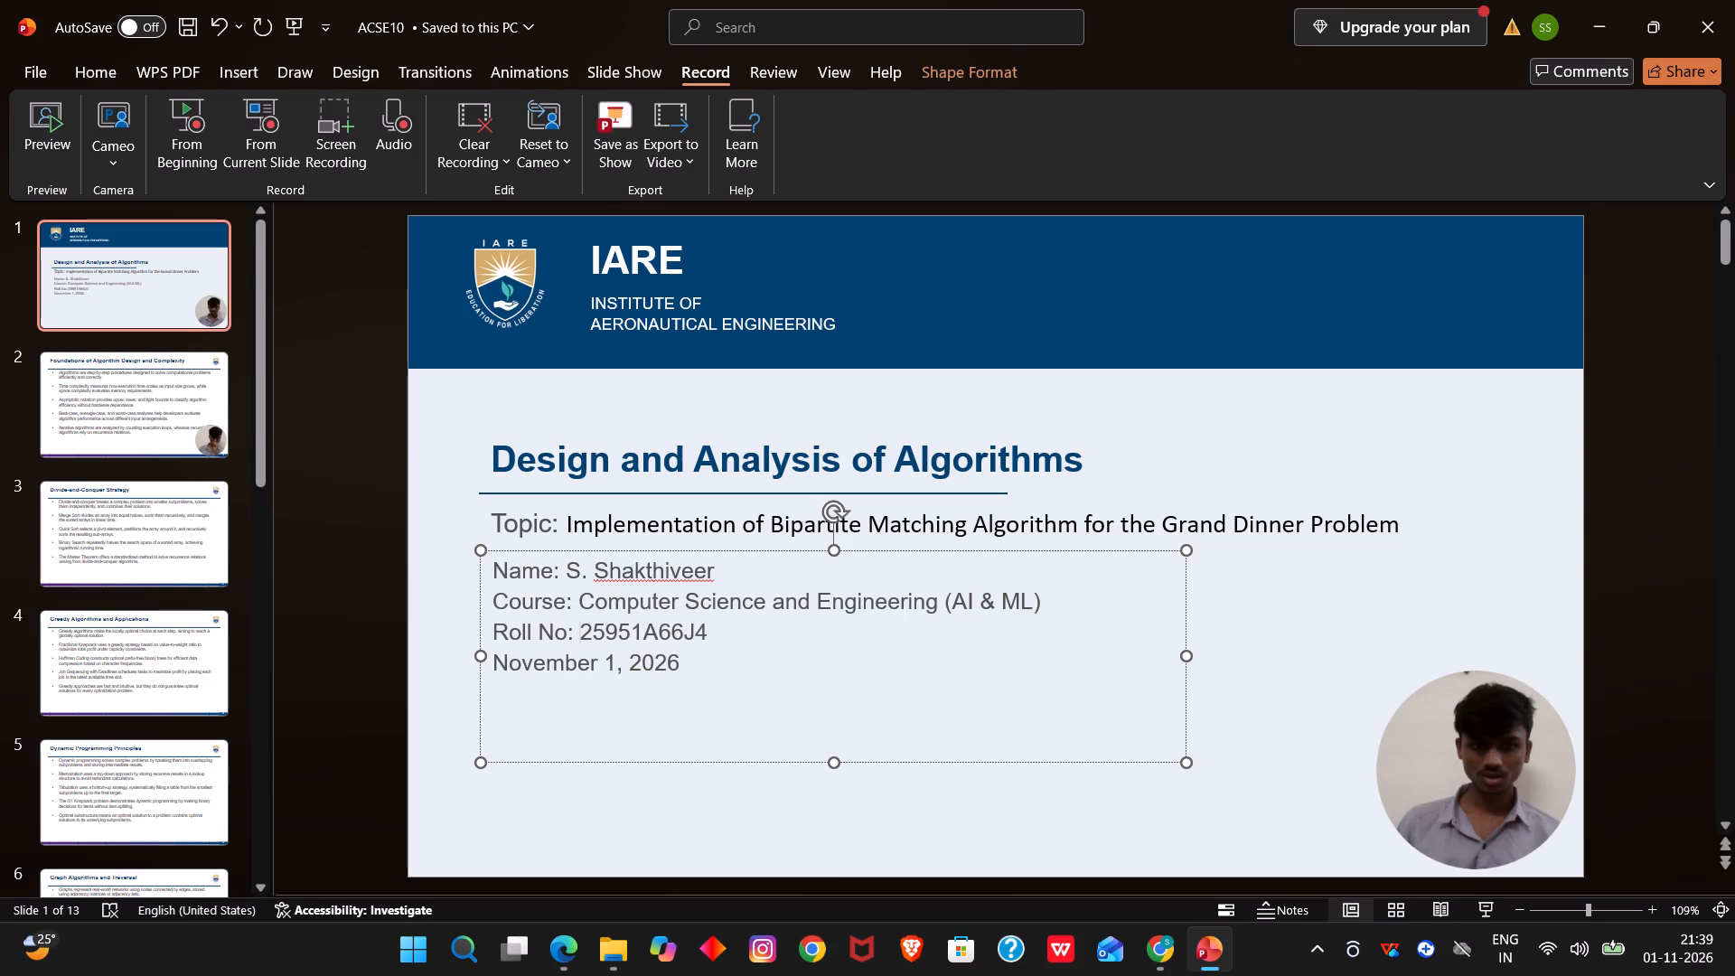
Insert the label "Date: " in front of "November 1, 2026" in the presenter details.
left_click_drag(503, 646, 508, 657)
left_click(507, 661)
key("Left")
key("BackSpace")
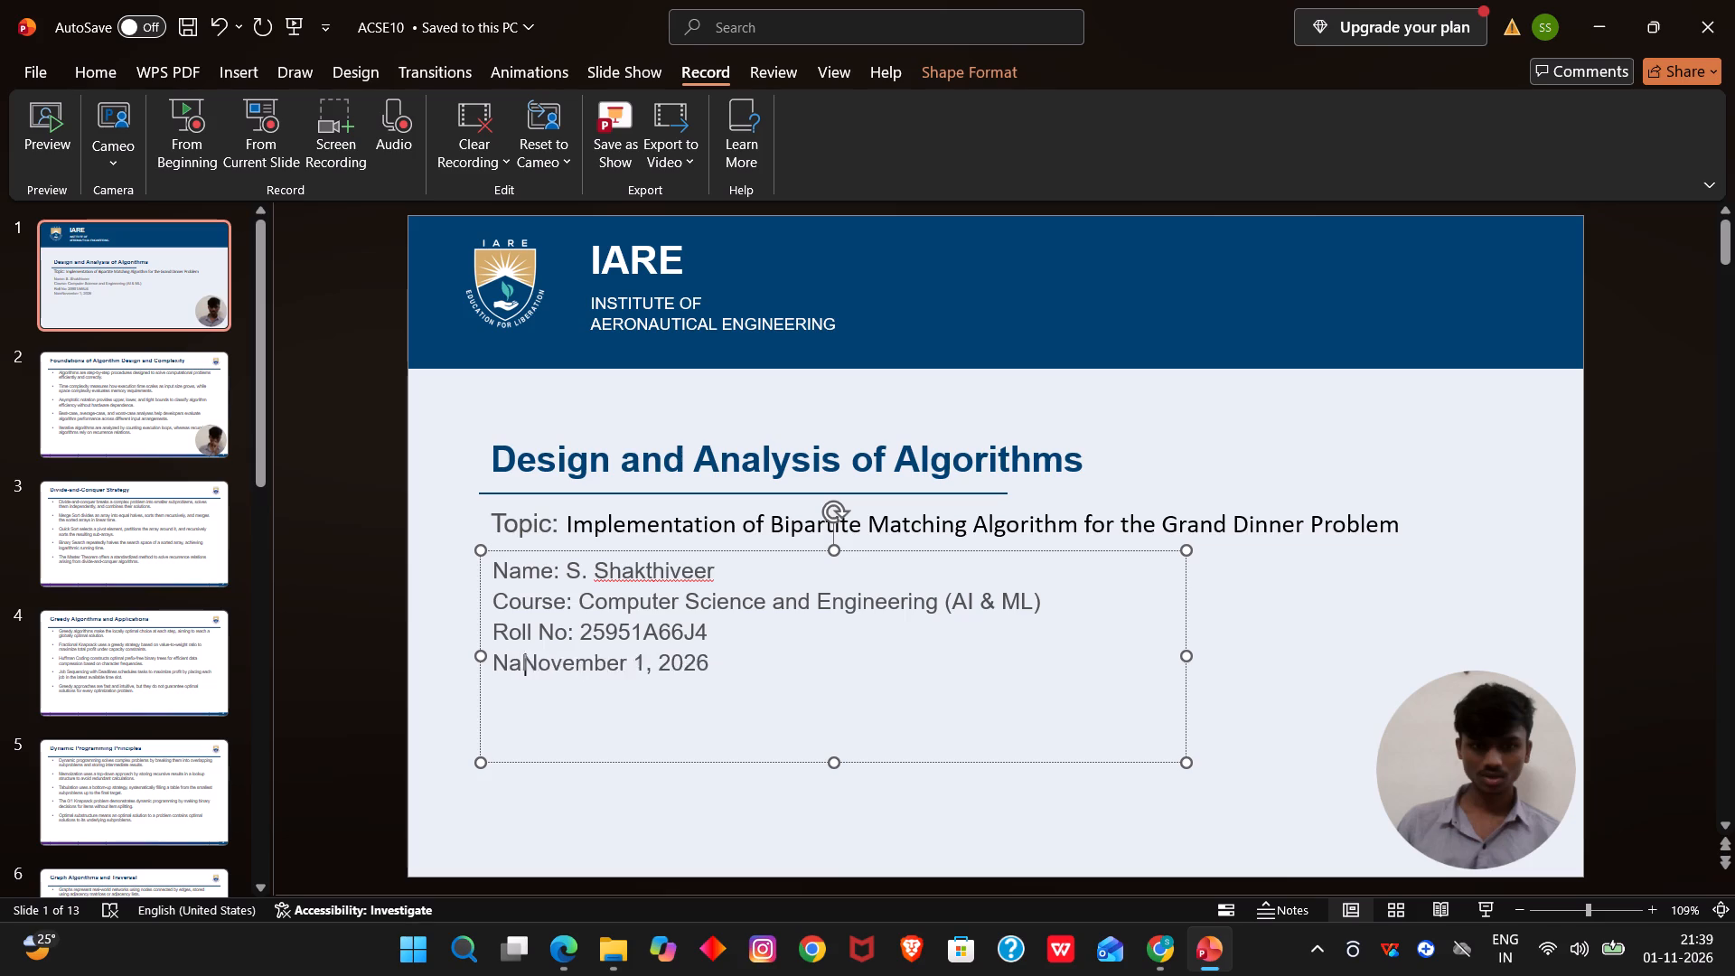
key("BackSpace")
key("BackSpace")
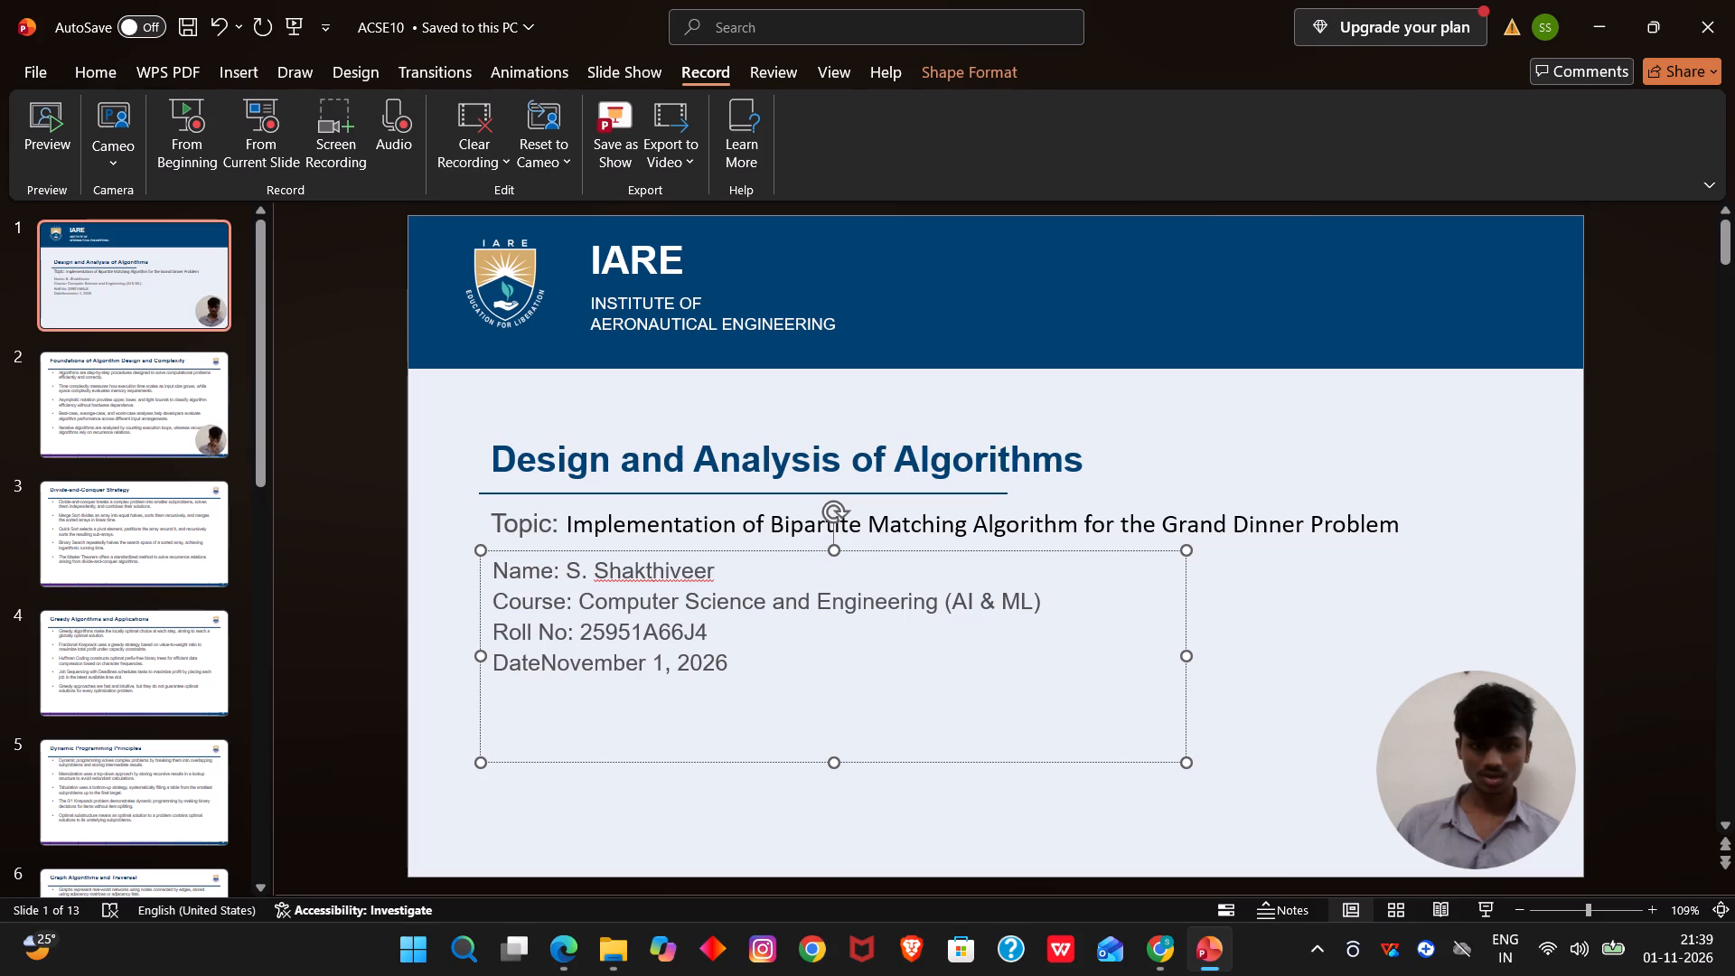
type(":")
key("space")
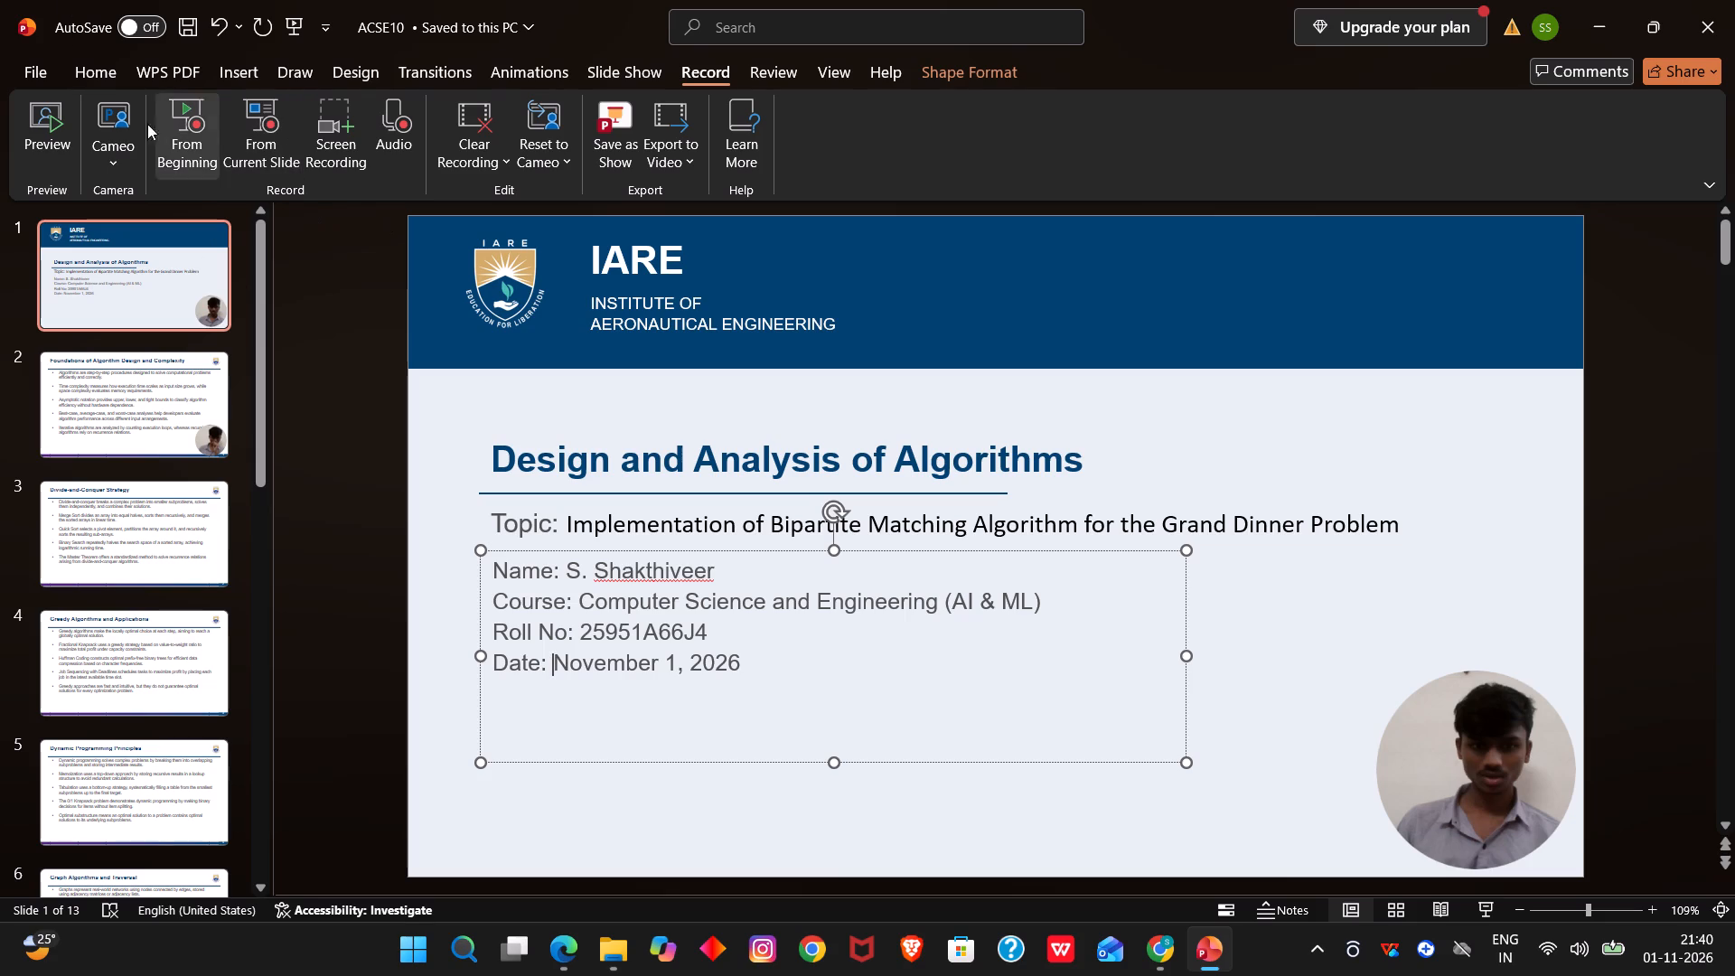
Open the slide recording view from the beginning of the presentation.
left_click(174, 125)
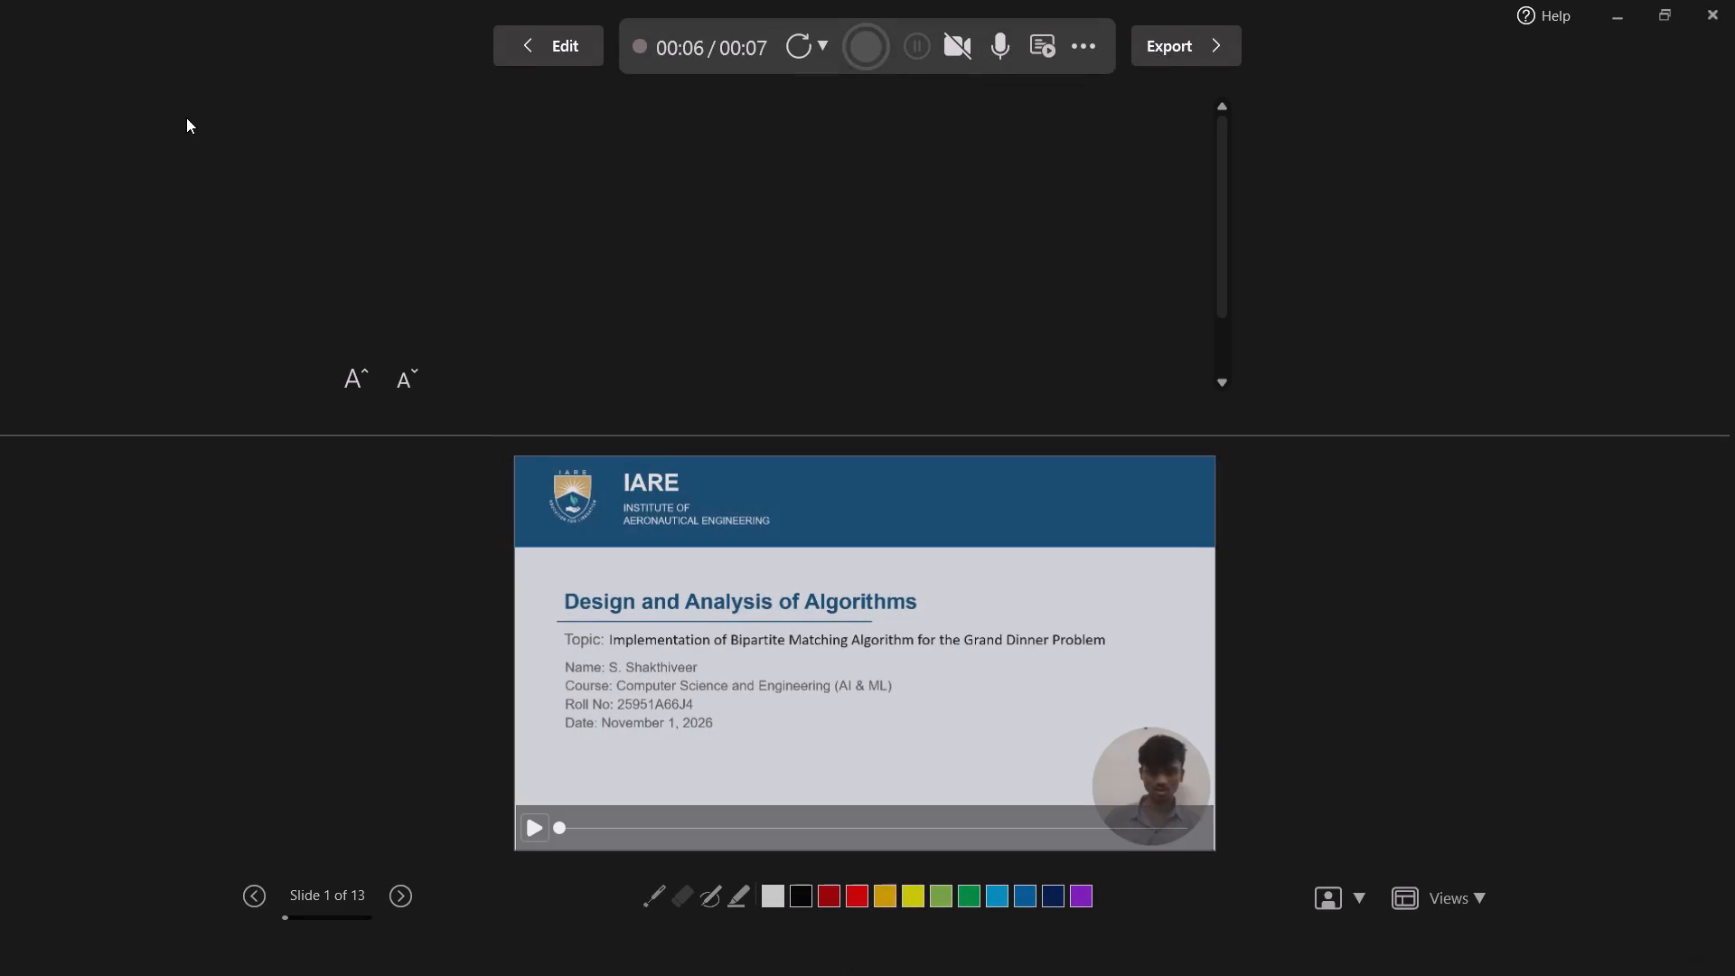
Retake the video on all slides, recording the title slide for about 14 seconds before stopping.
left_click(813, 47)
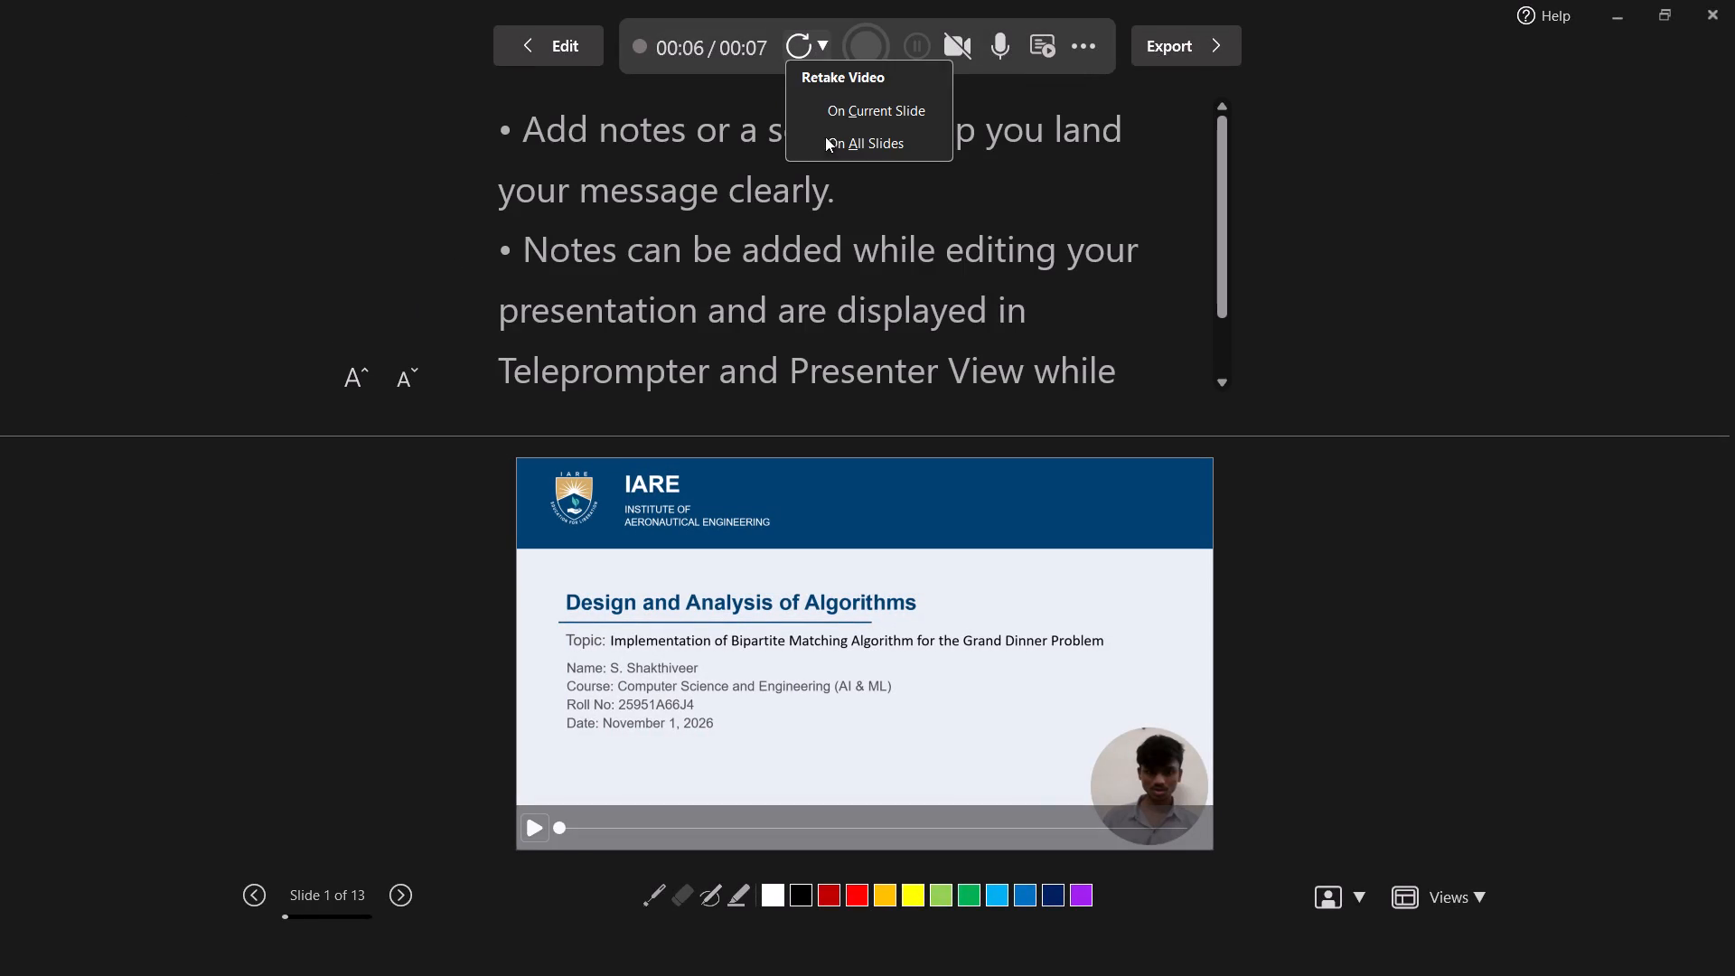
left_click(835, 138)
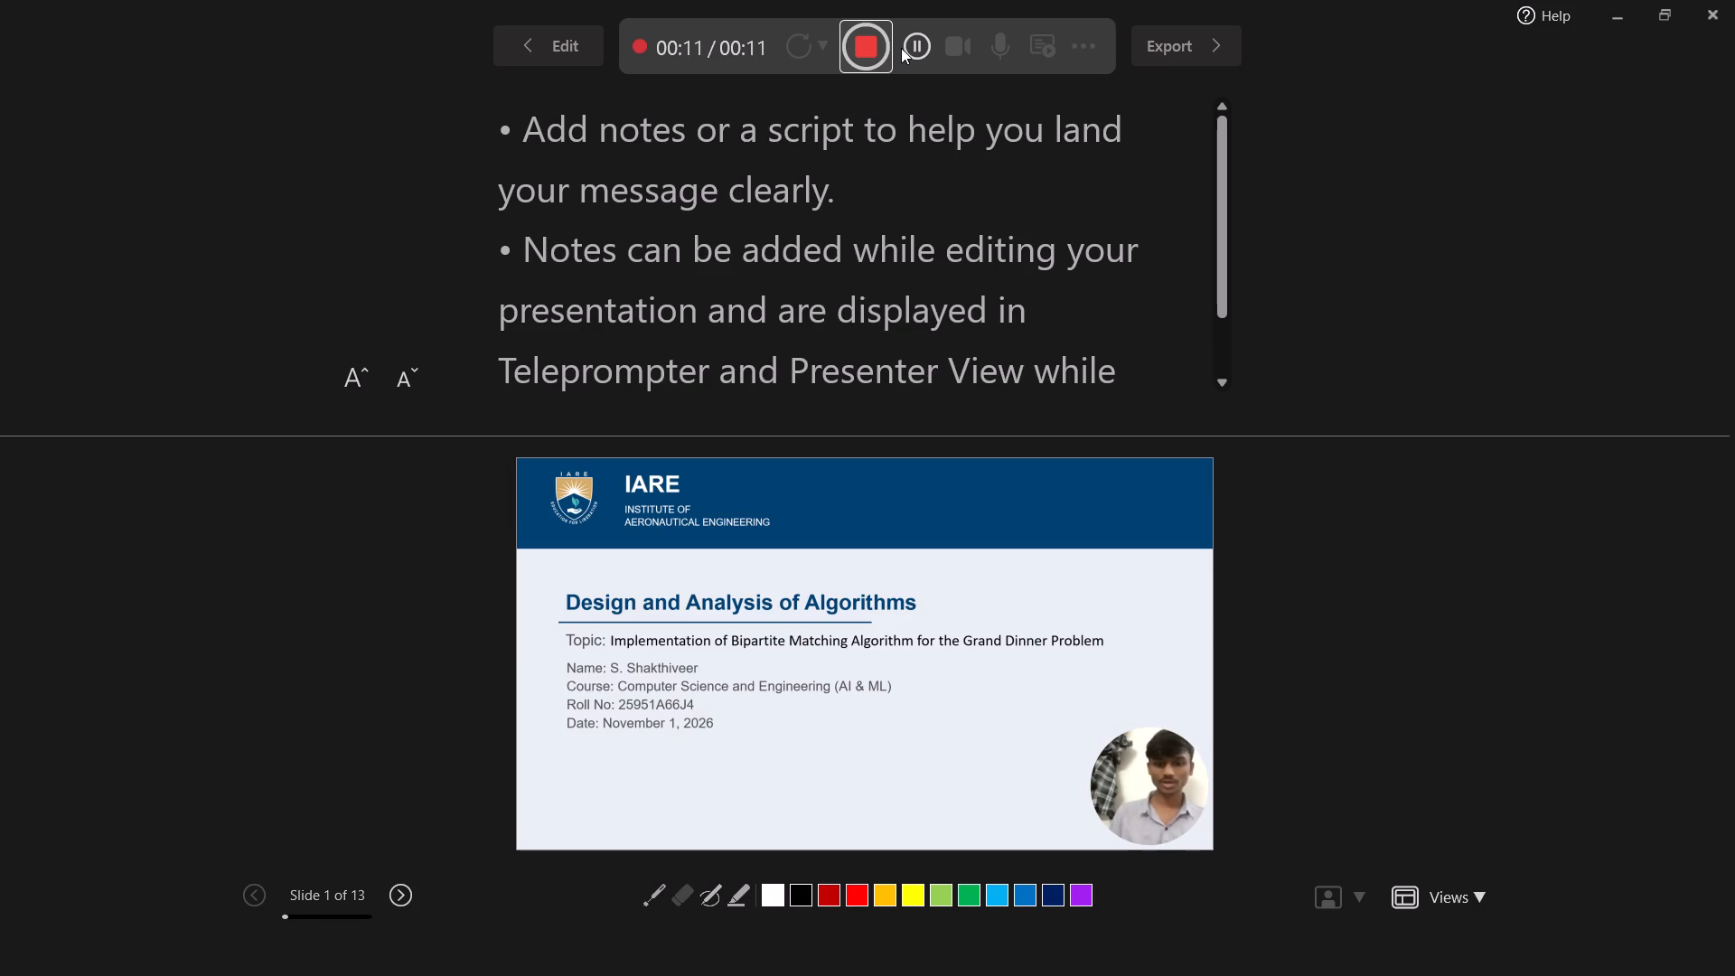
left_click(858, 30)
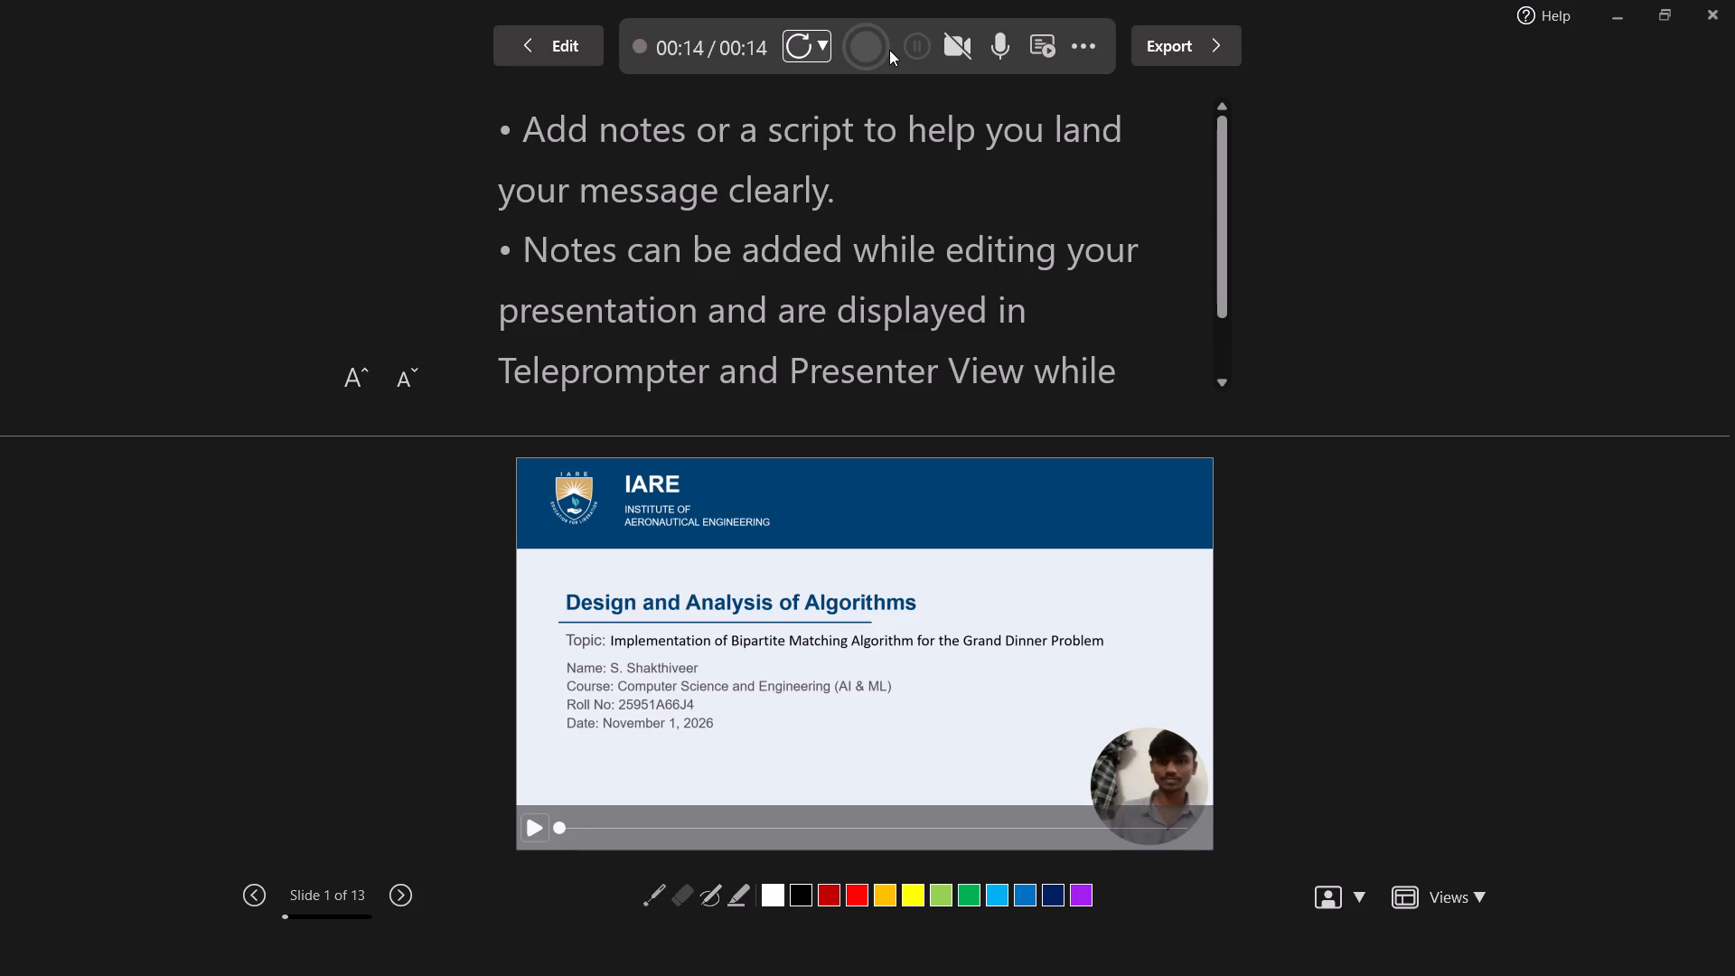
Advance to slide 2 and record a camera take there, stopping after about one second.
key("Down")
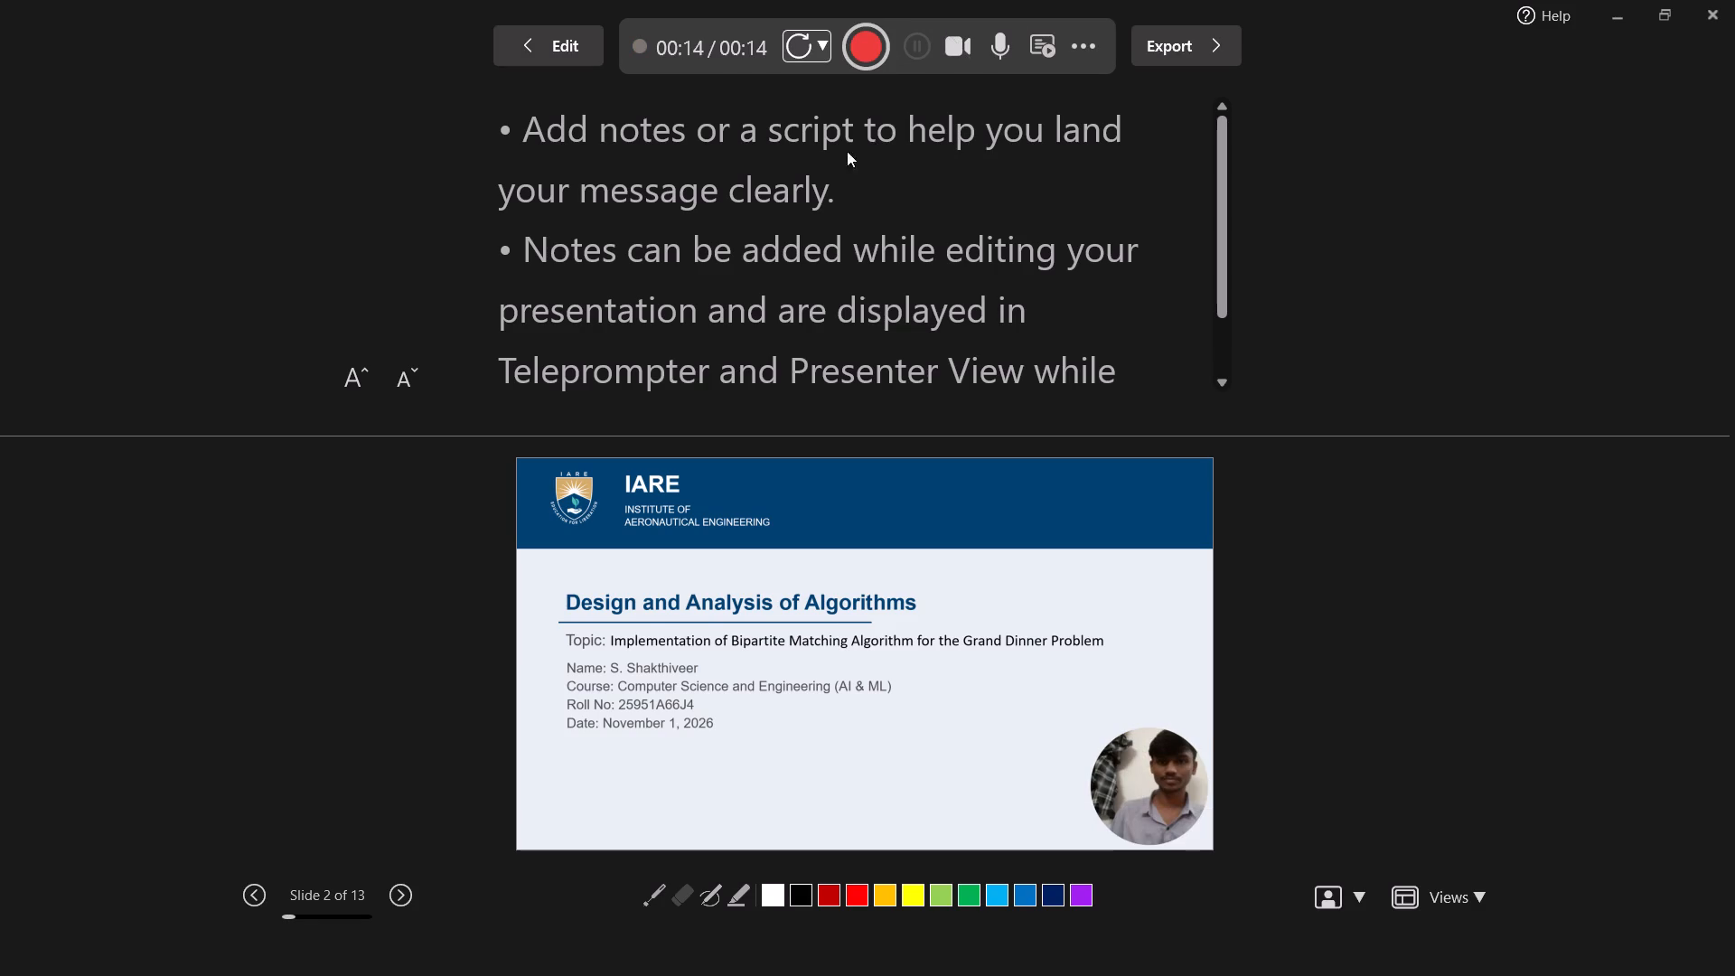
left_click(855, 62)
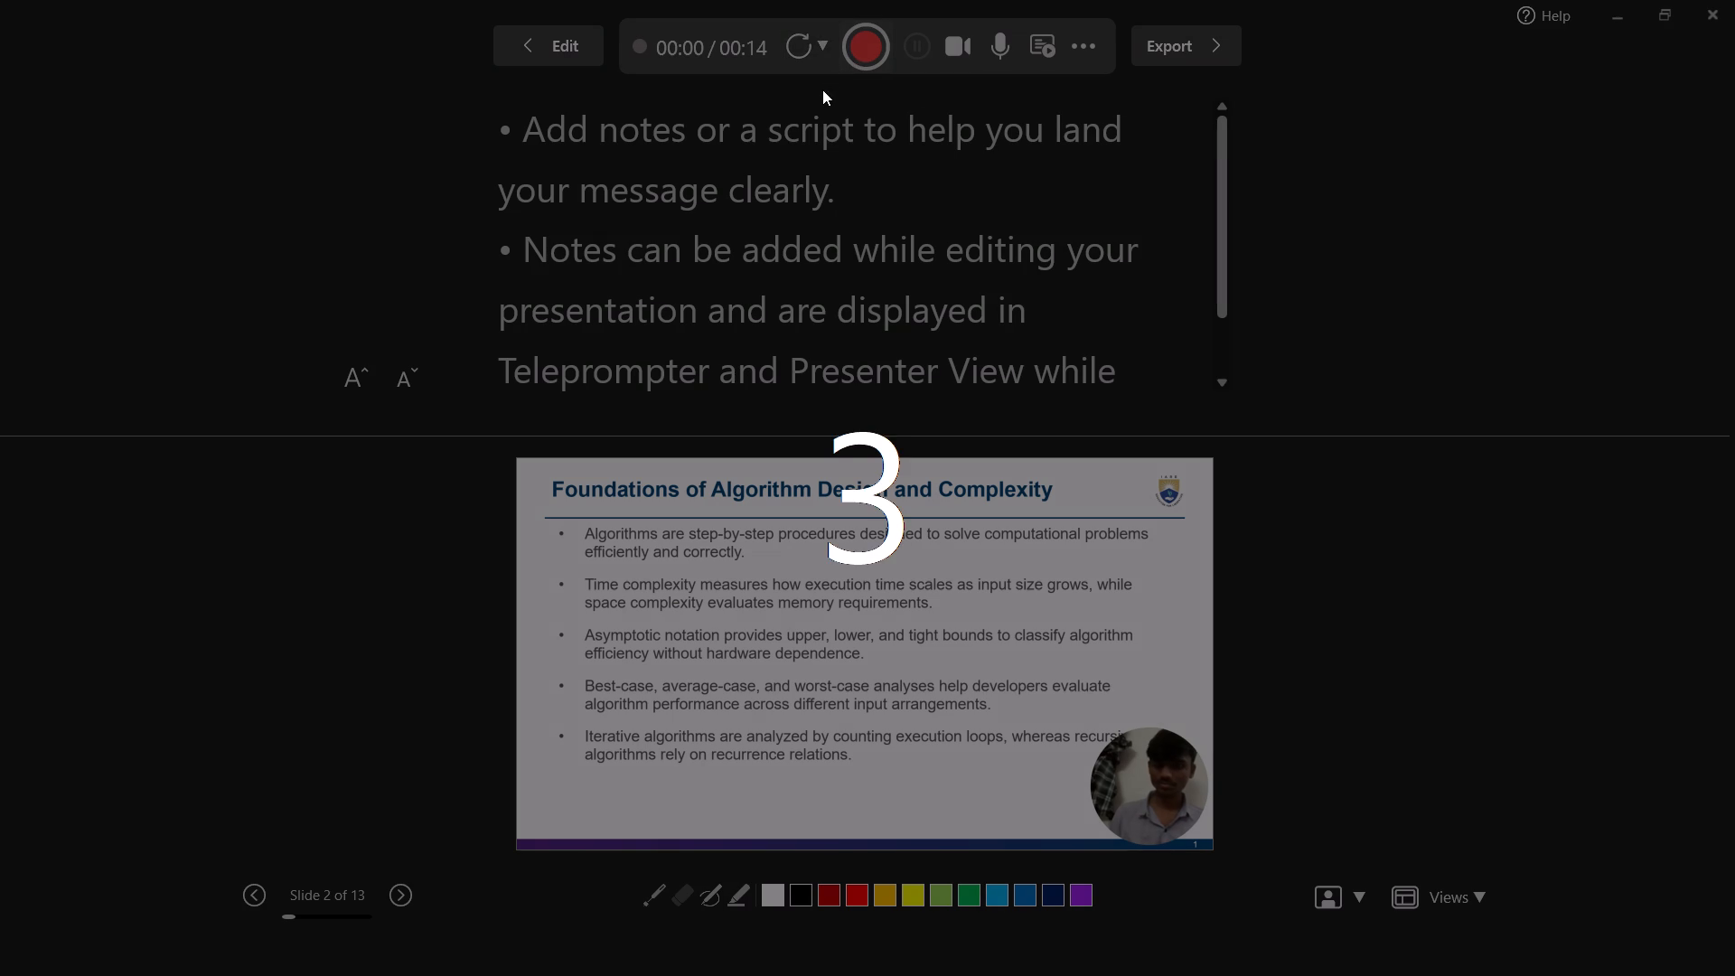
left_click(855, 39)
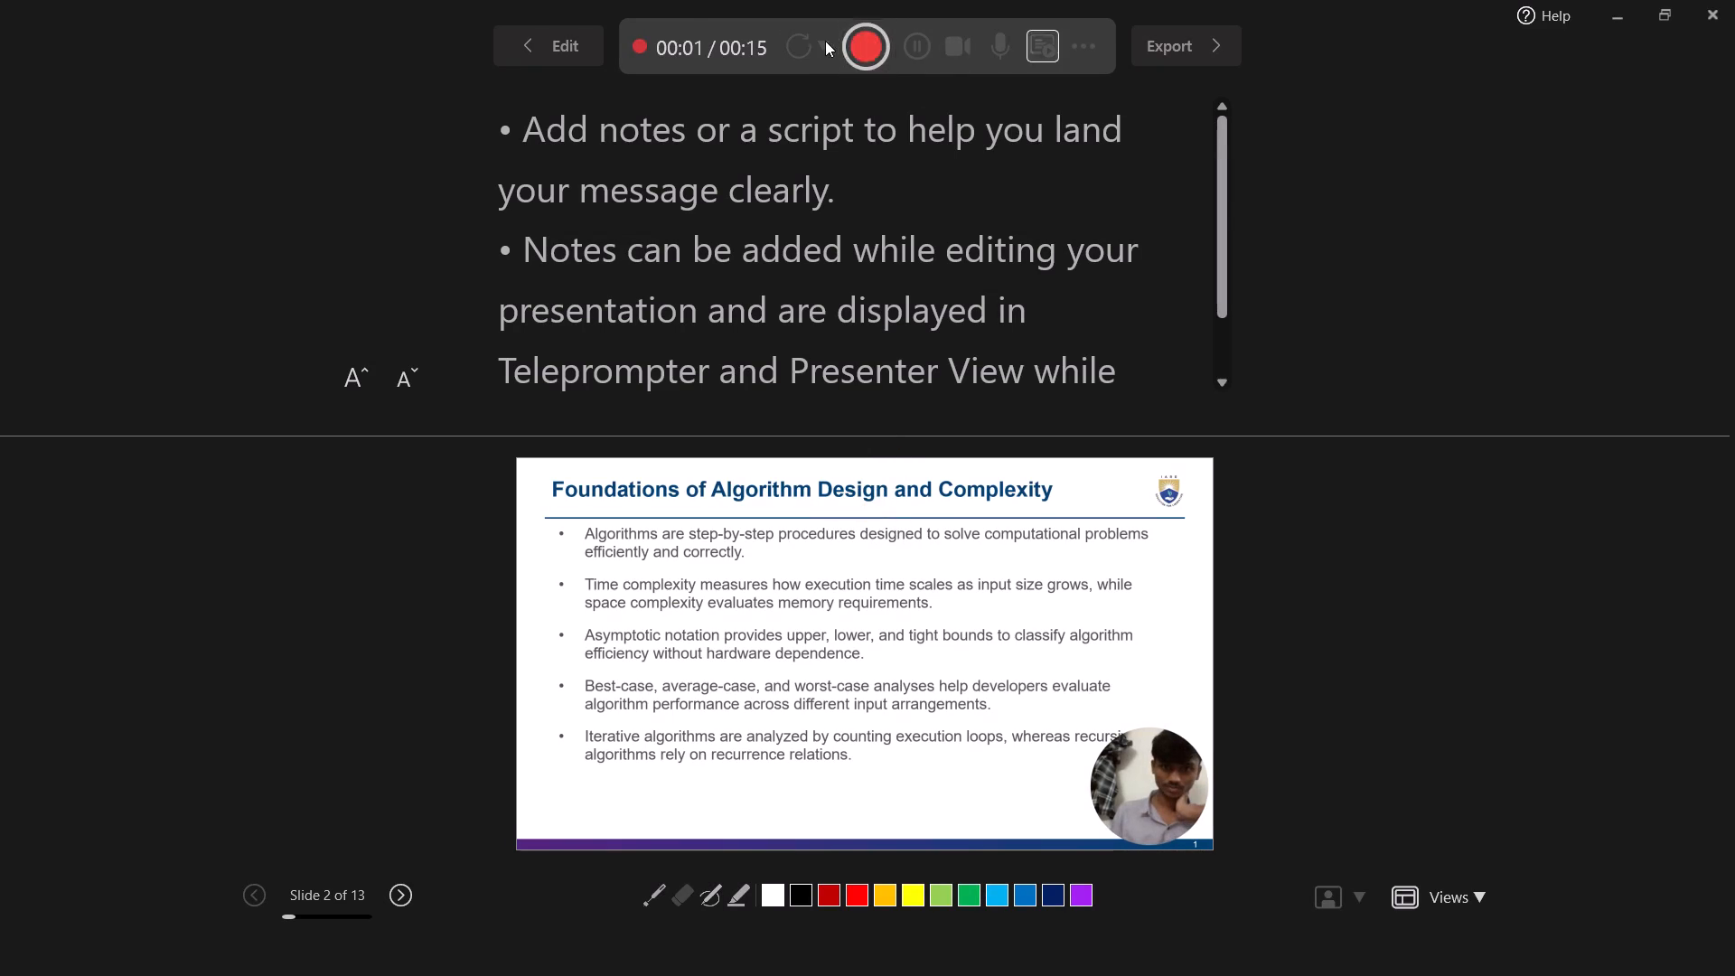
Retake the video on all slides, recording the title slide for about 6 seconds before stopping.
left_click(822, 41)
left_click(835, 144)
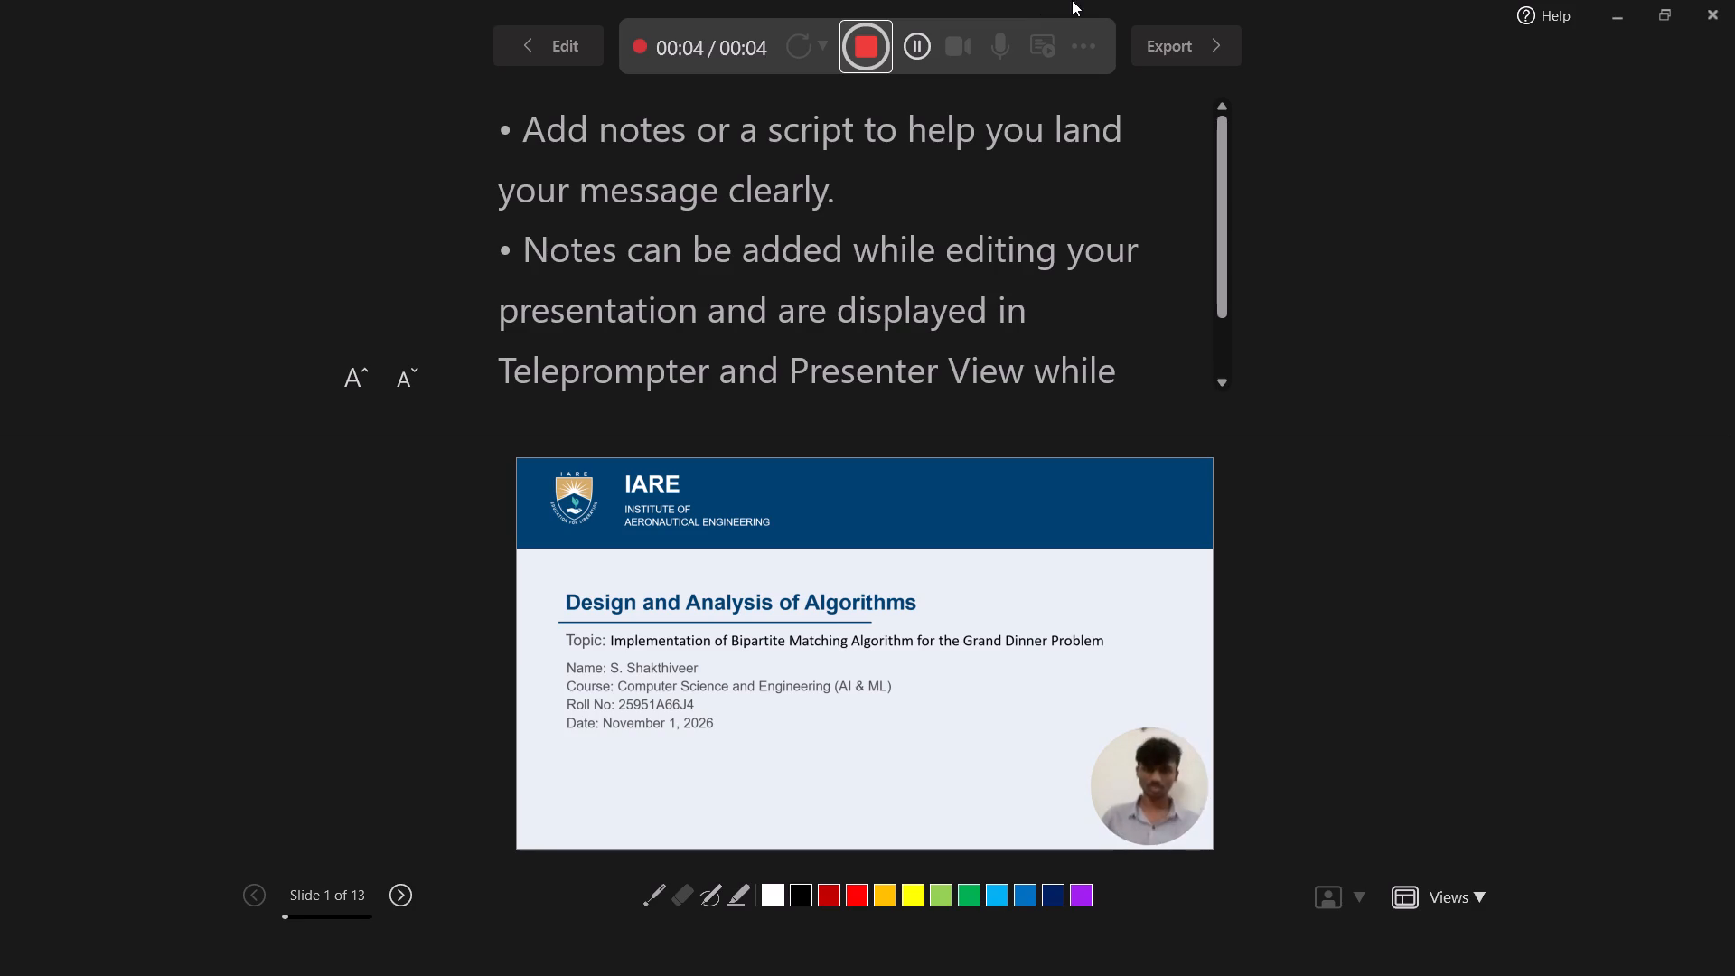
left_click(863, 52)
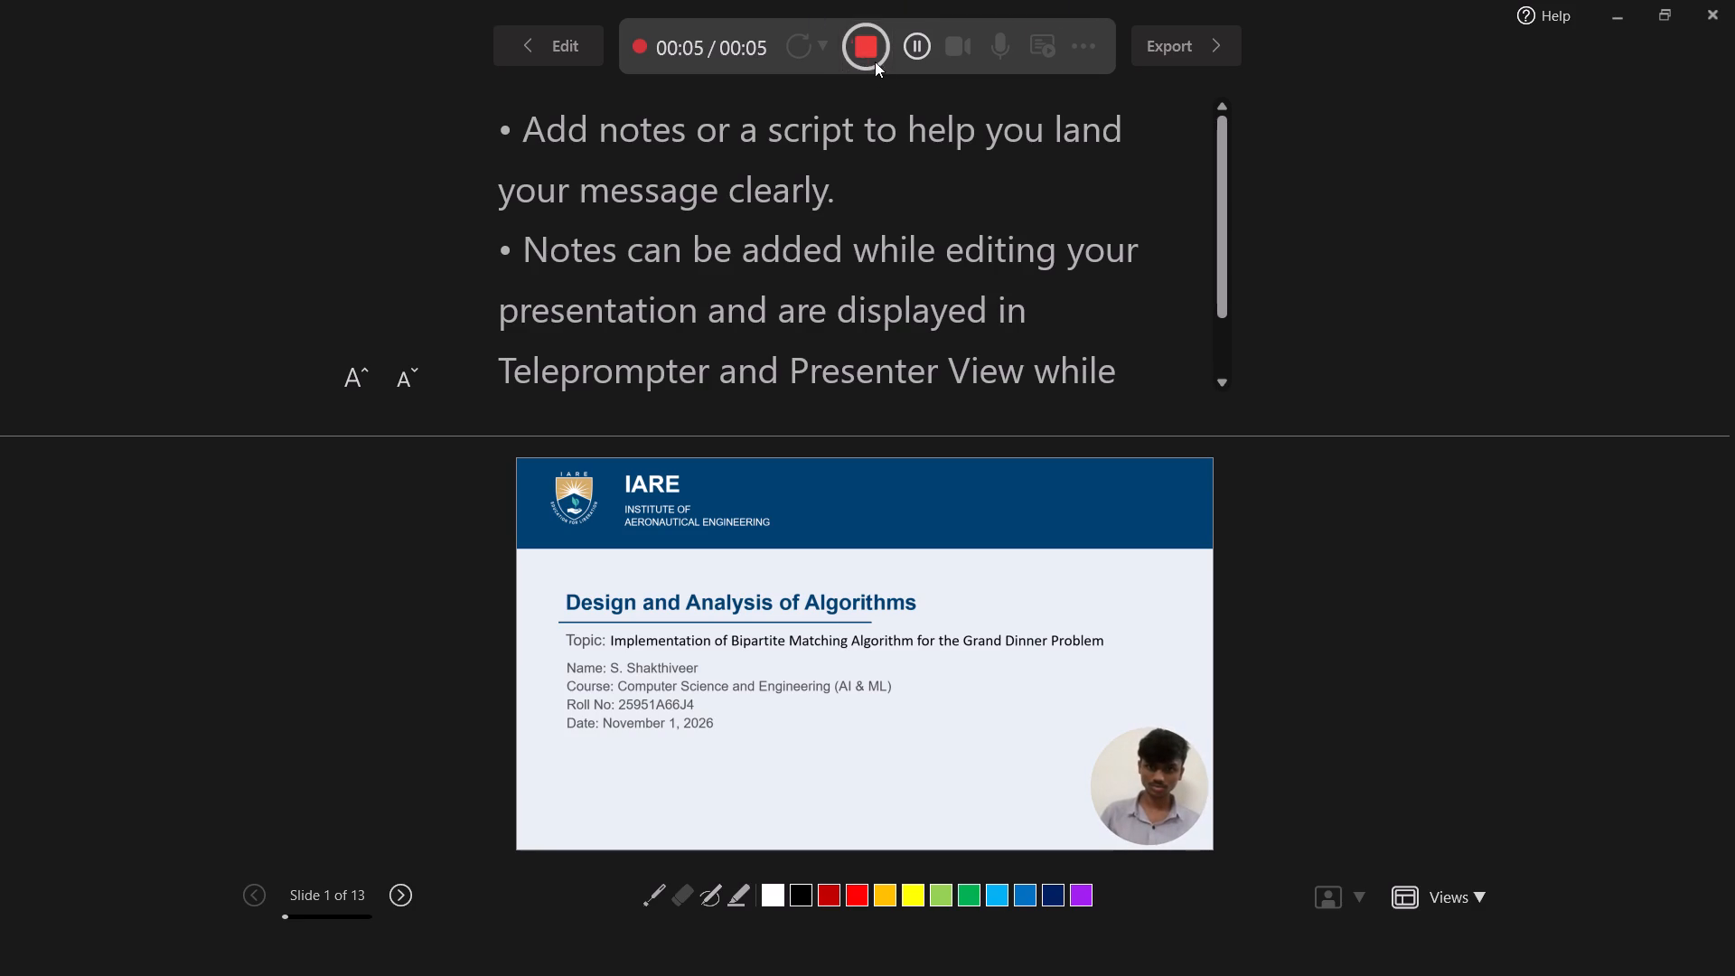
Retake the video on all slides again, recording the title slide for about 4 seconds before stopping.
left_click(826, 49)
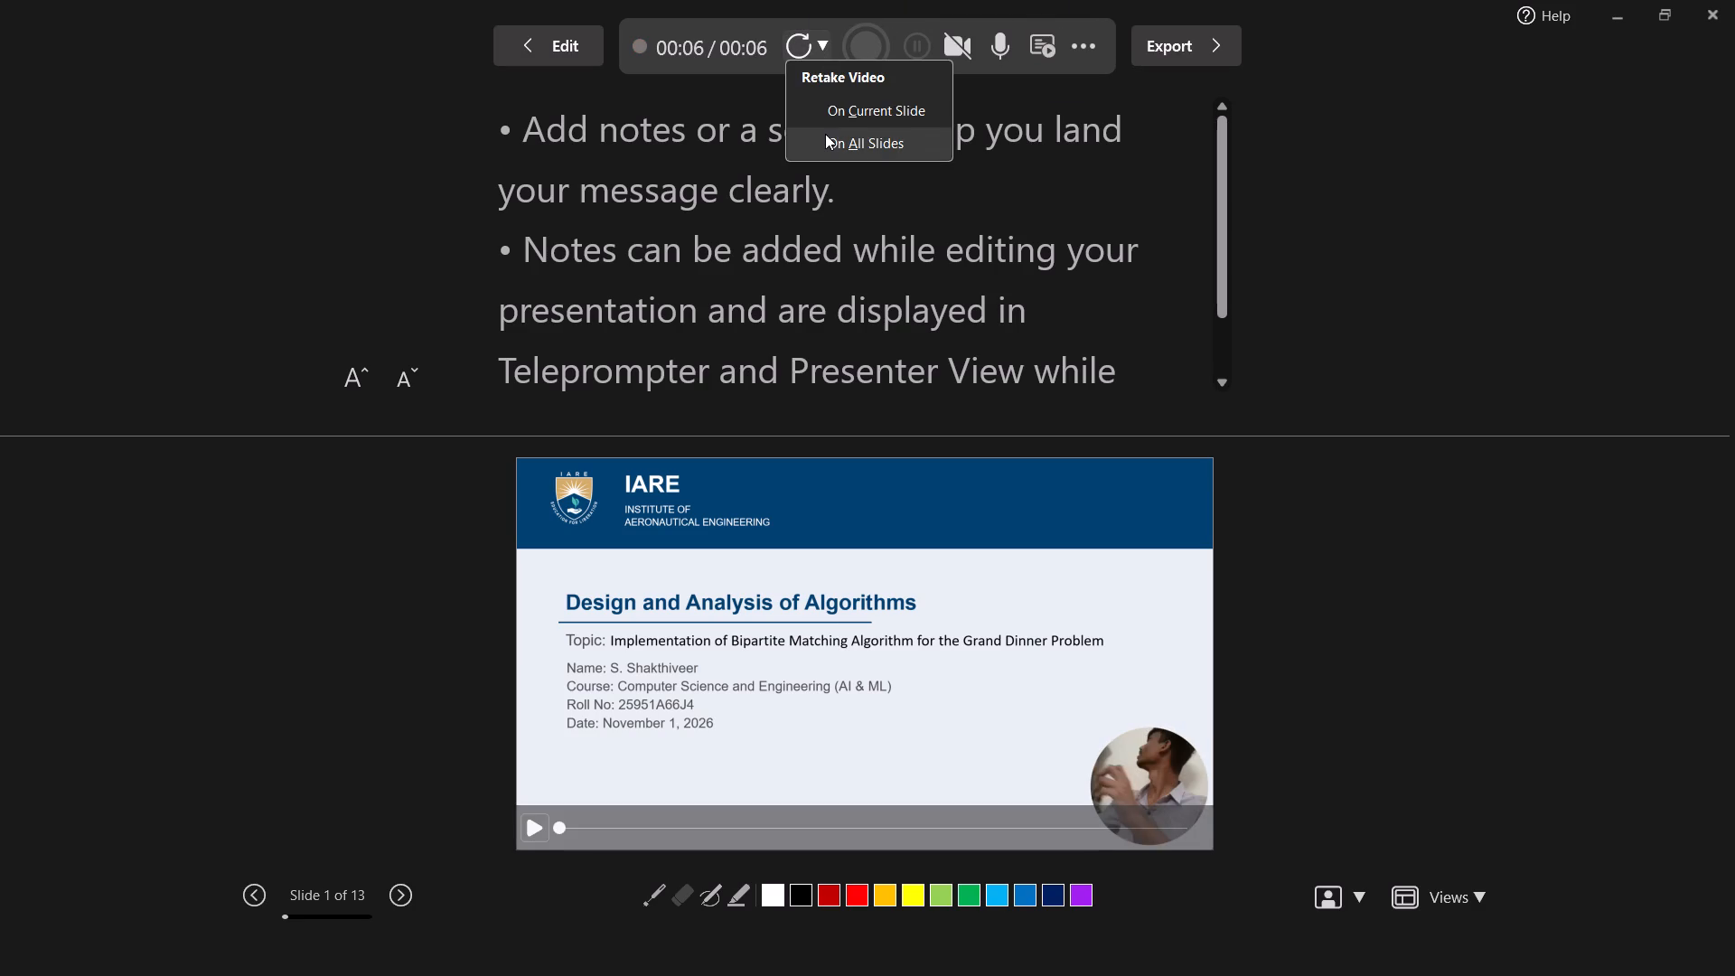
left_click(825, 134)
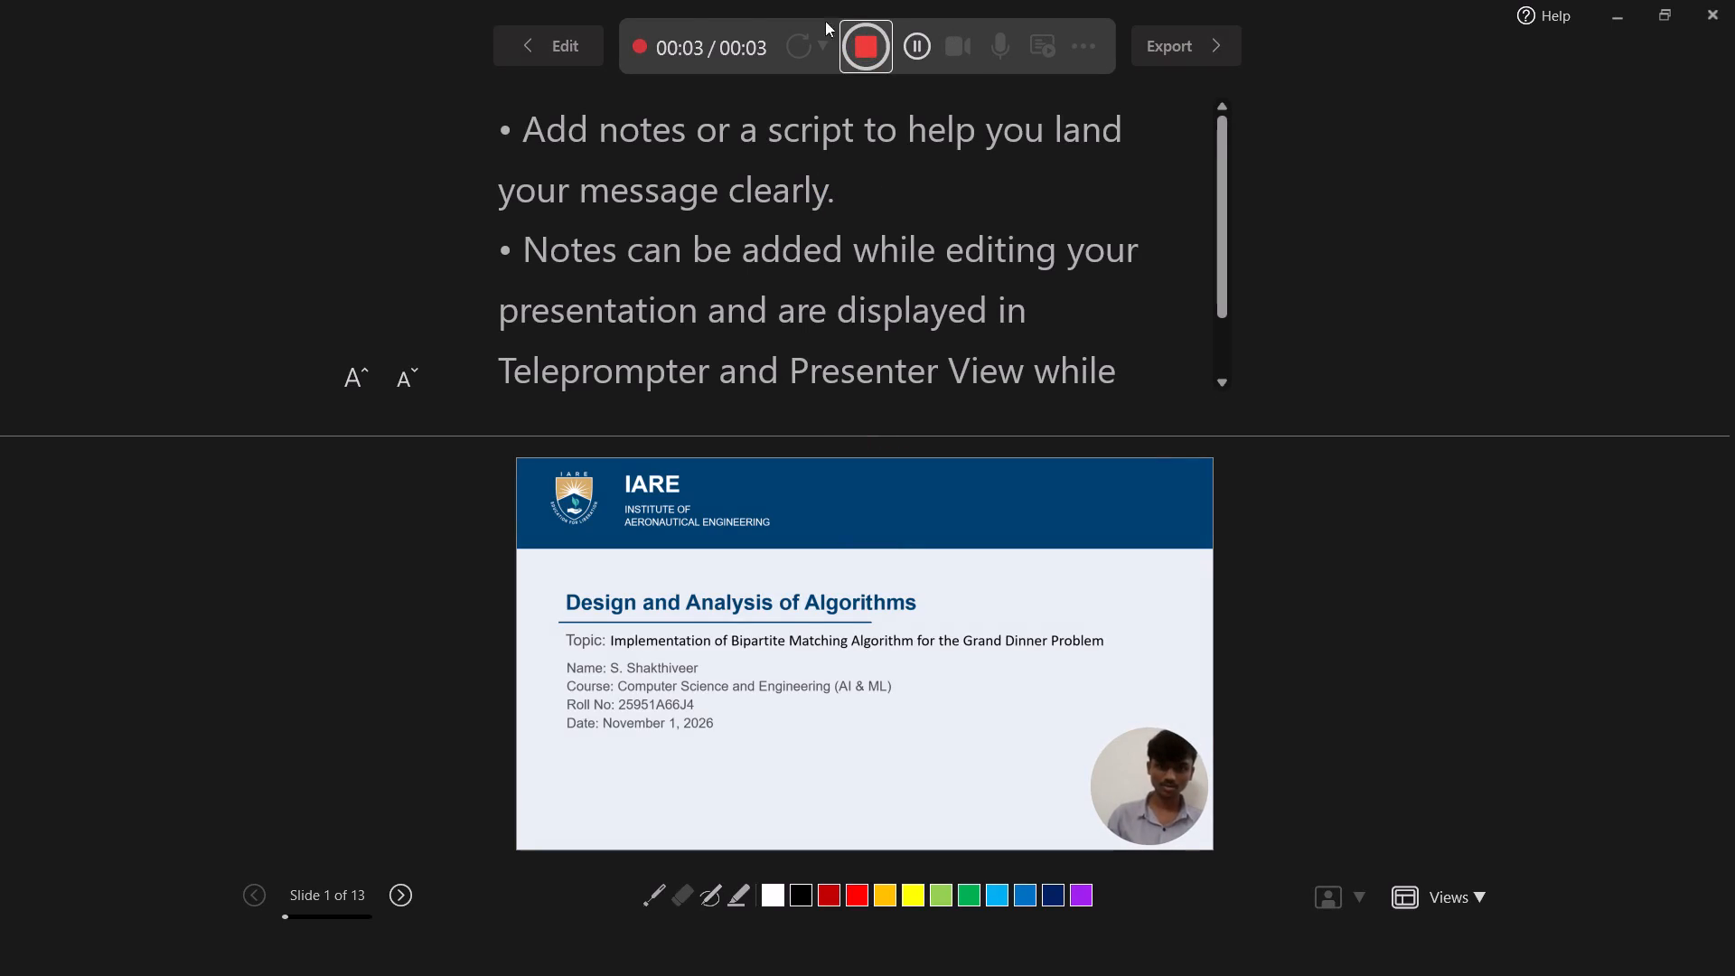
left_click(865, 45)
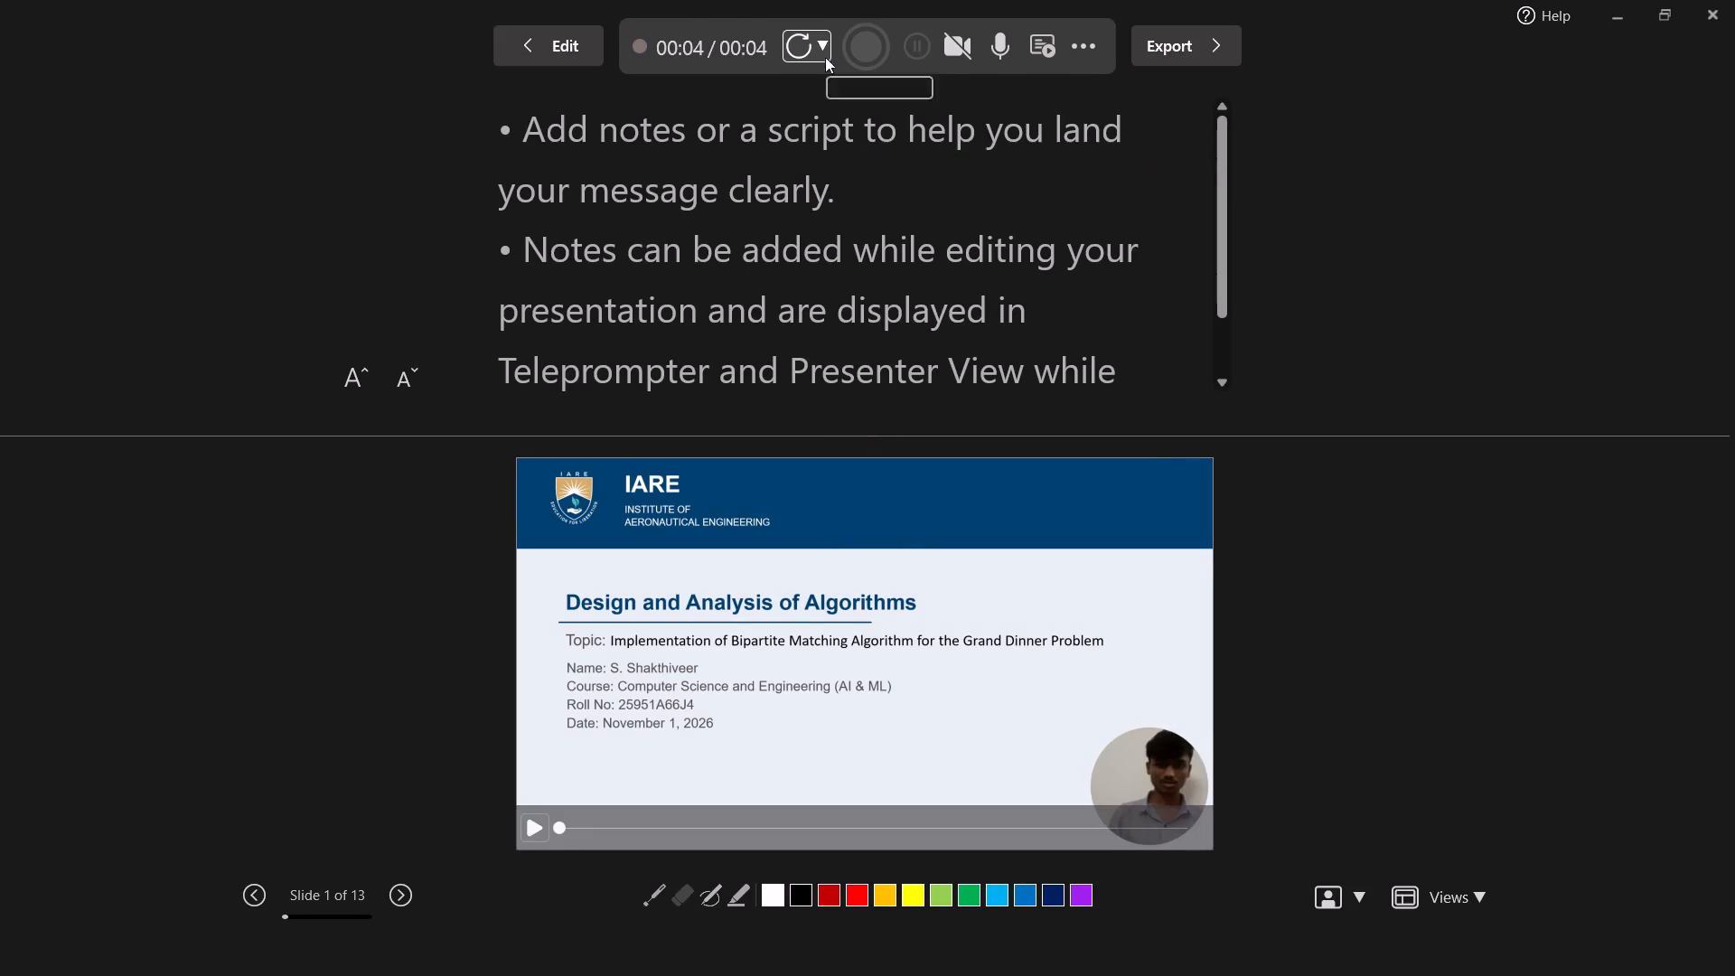
Retake the video on all slides, recording the title slide introduction for about 10 seconds before stopping.
left_click(819, 52)
left_click(819, 145)
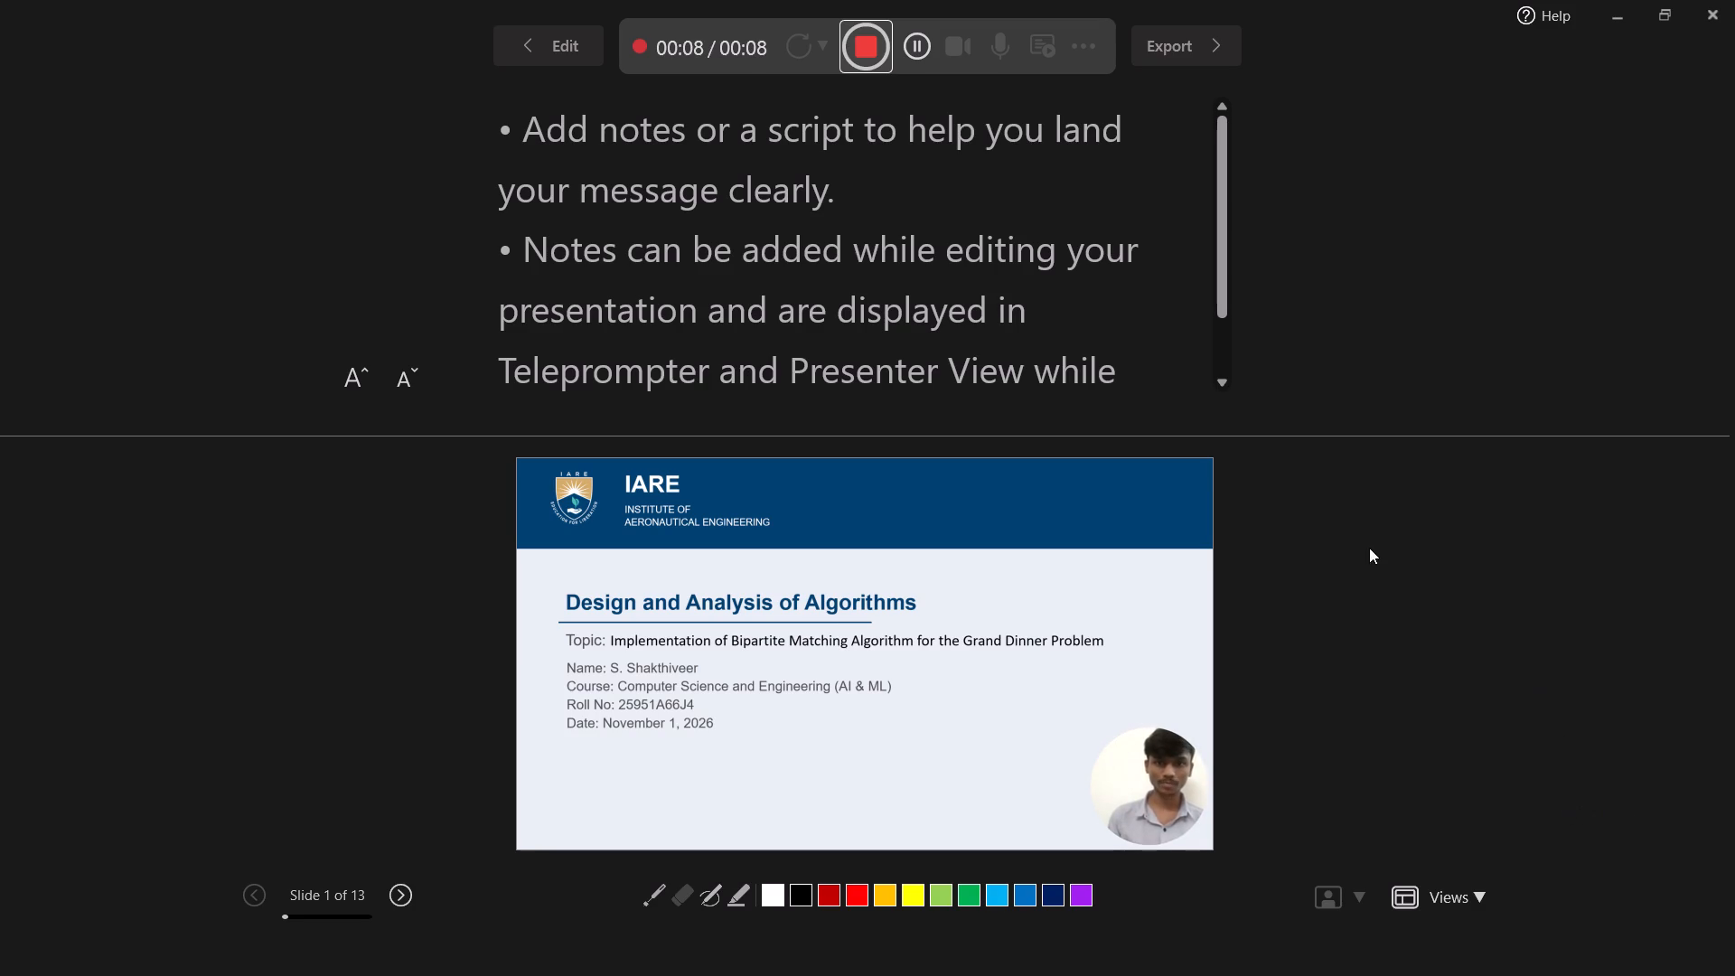
left_click_drag(853, 71, 860, 51)
left_click(861, 41)
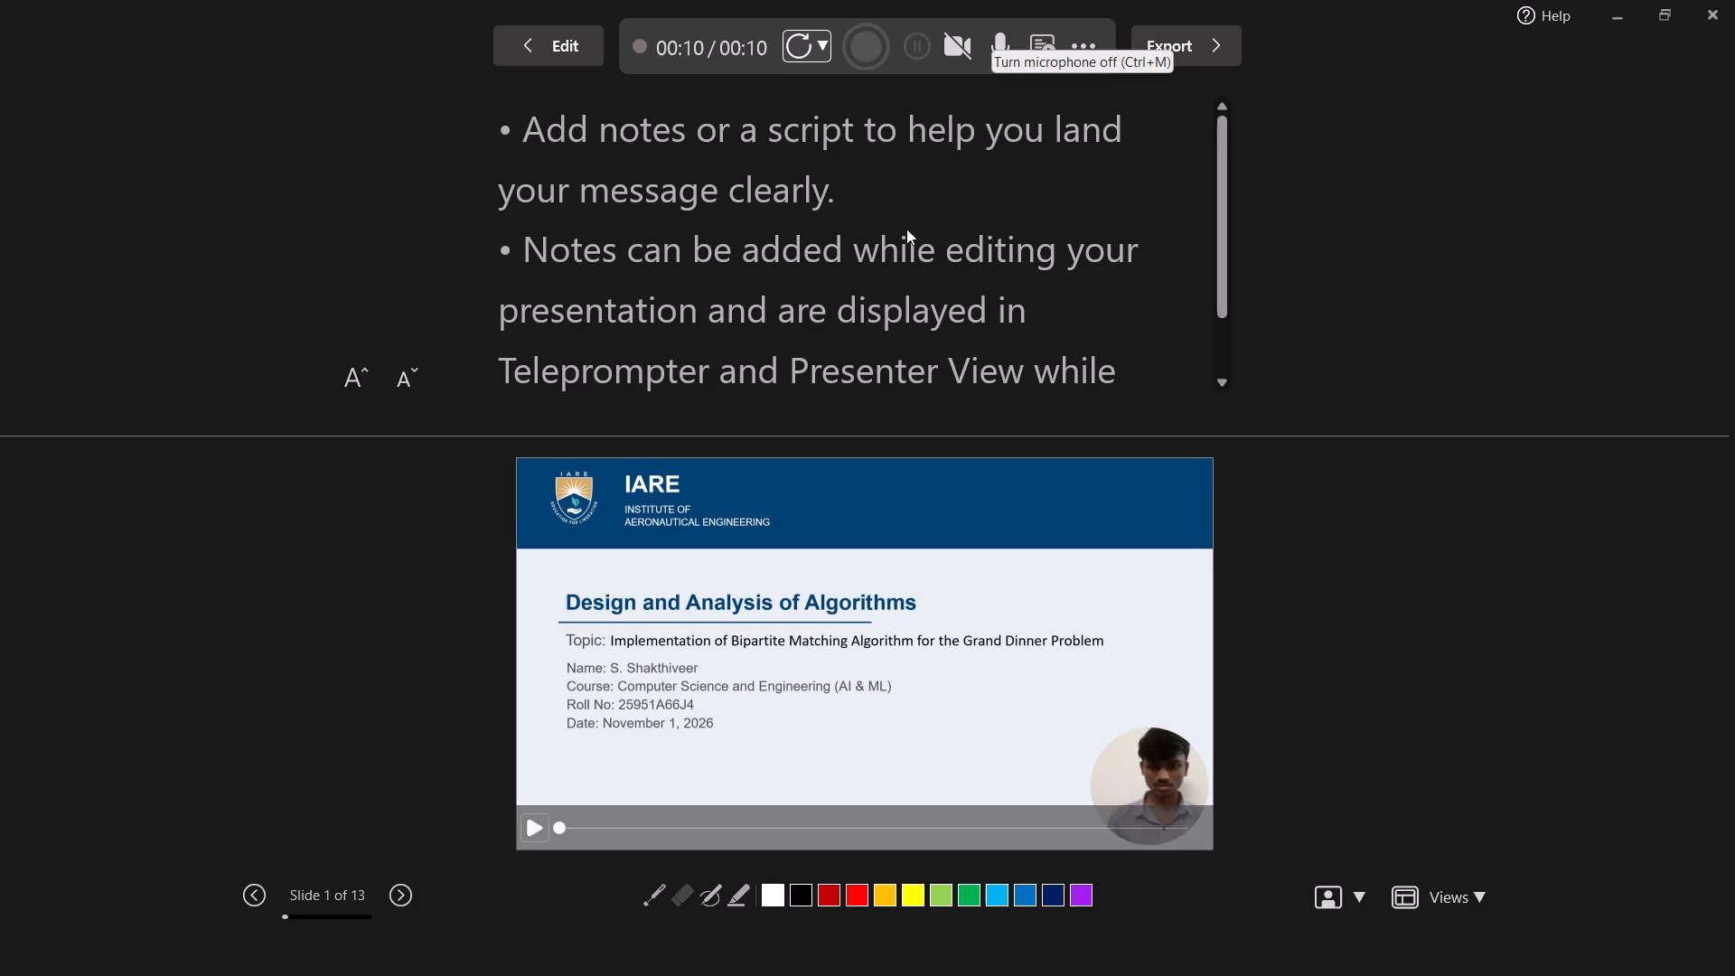
Advance to slide 2, "Foundations of Algorithm Design and Complexity", and start recording its camera video.
key("Down")
scroll(724, 262, "down", 1)
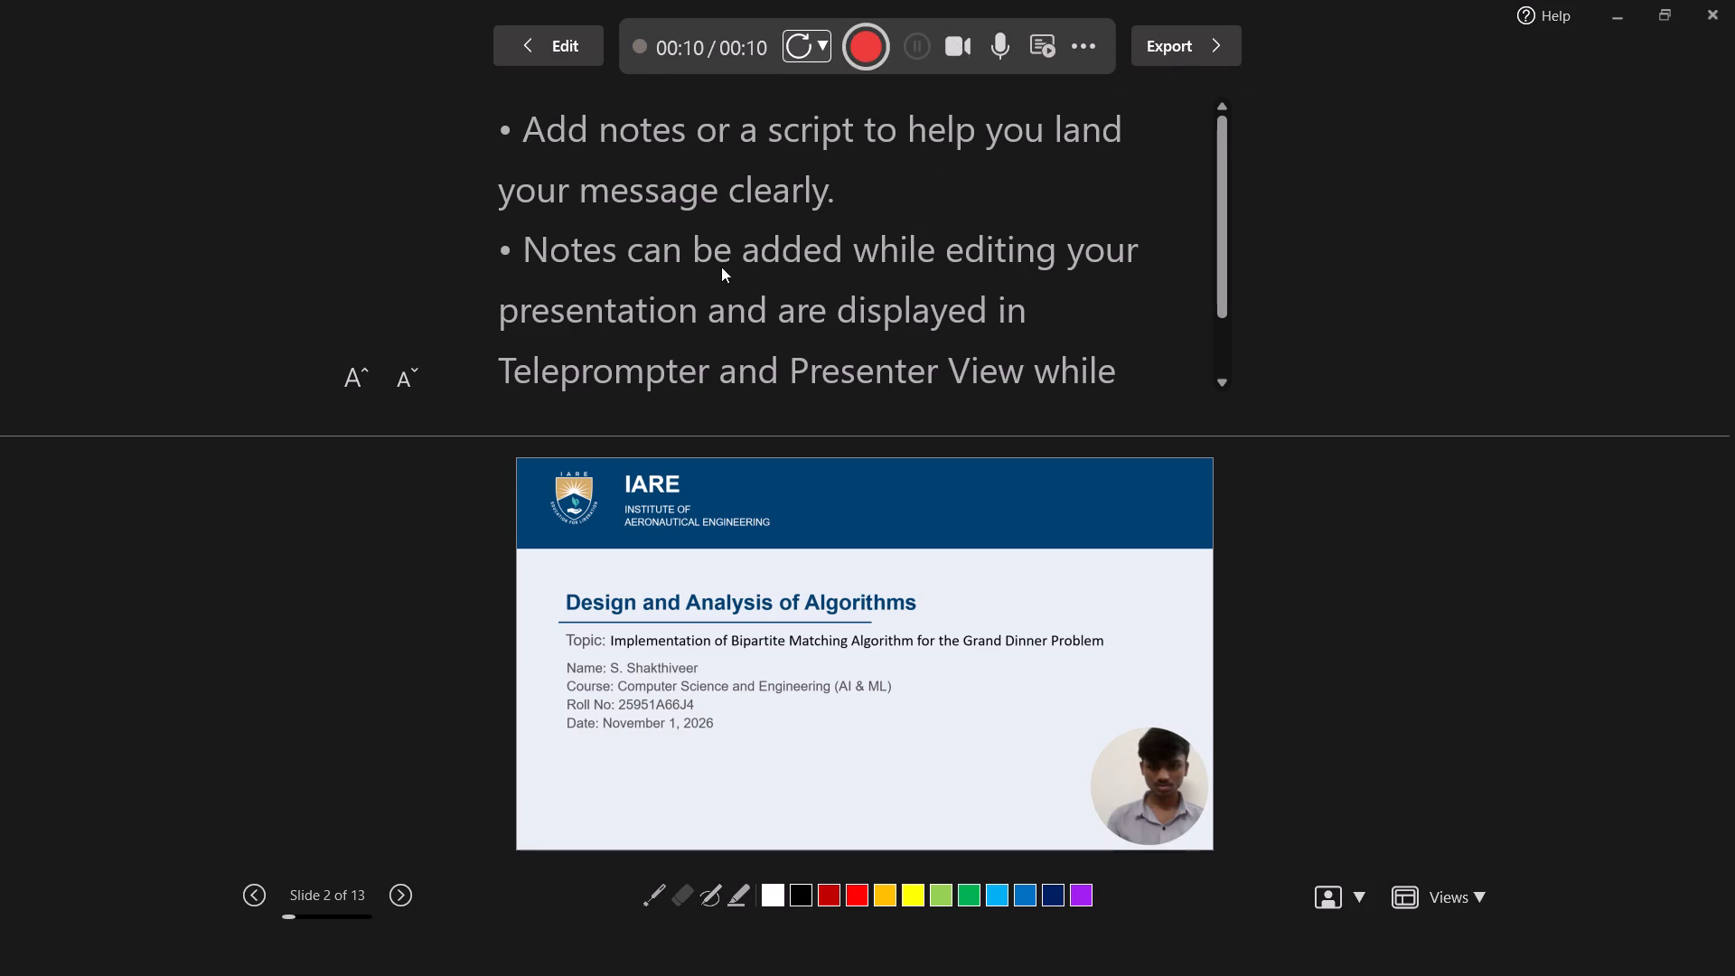
left_click(413, 545)
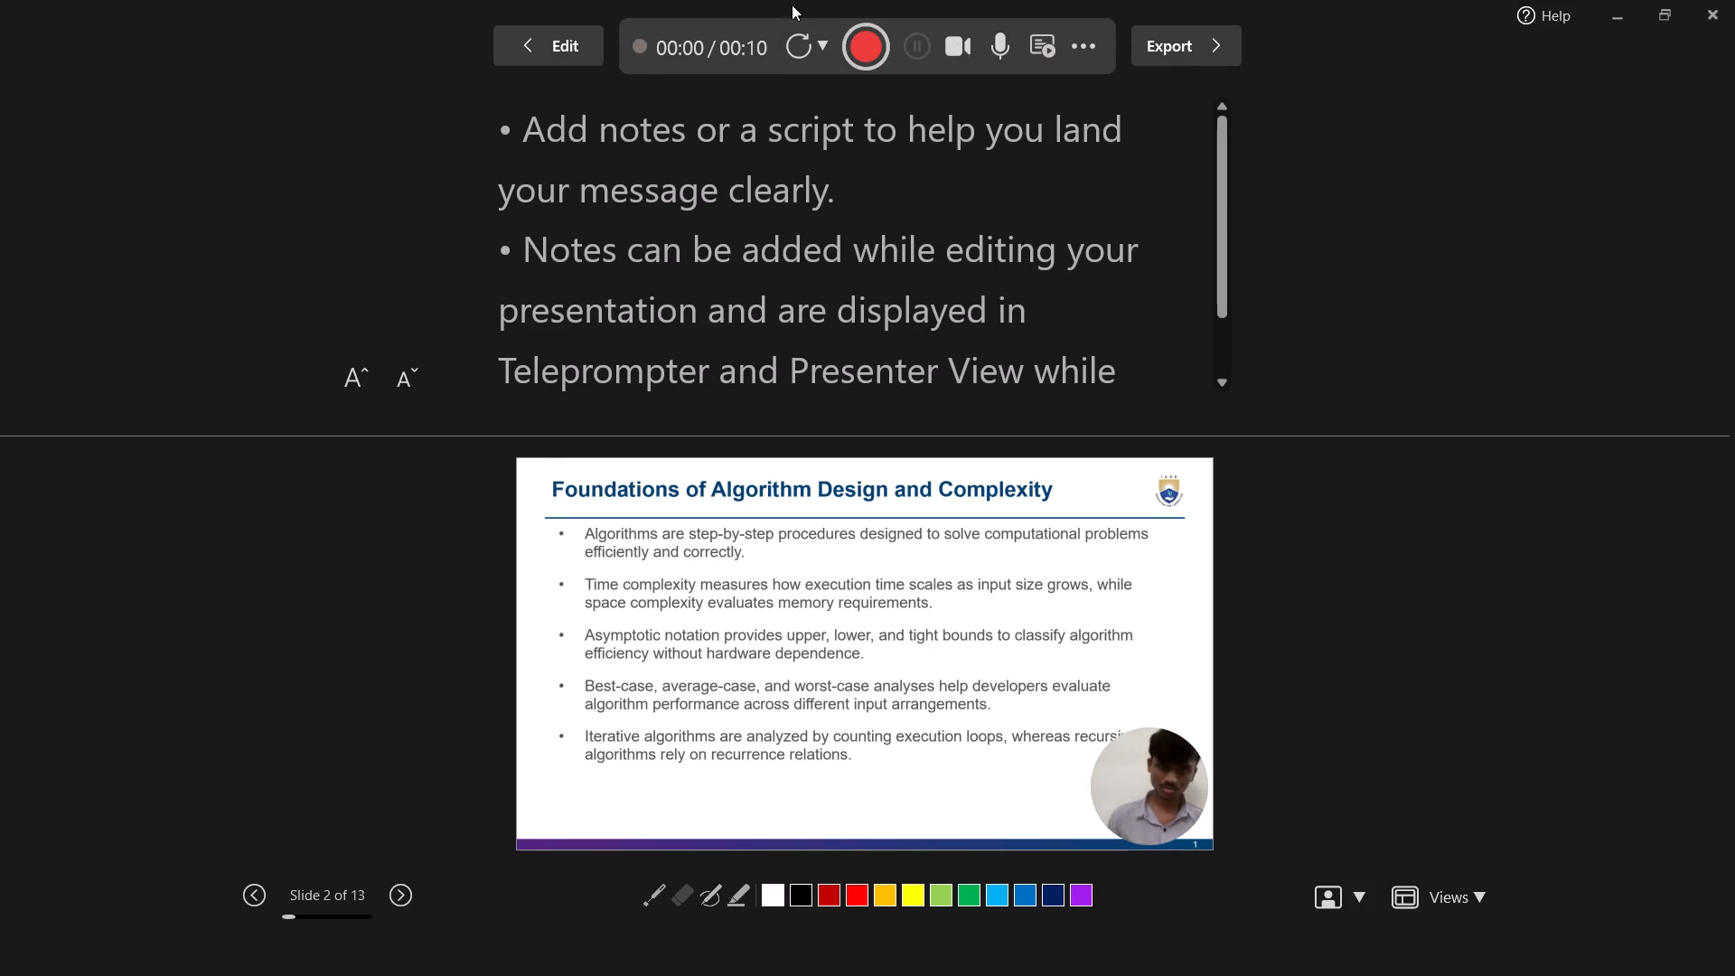
left_click(861, 49)
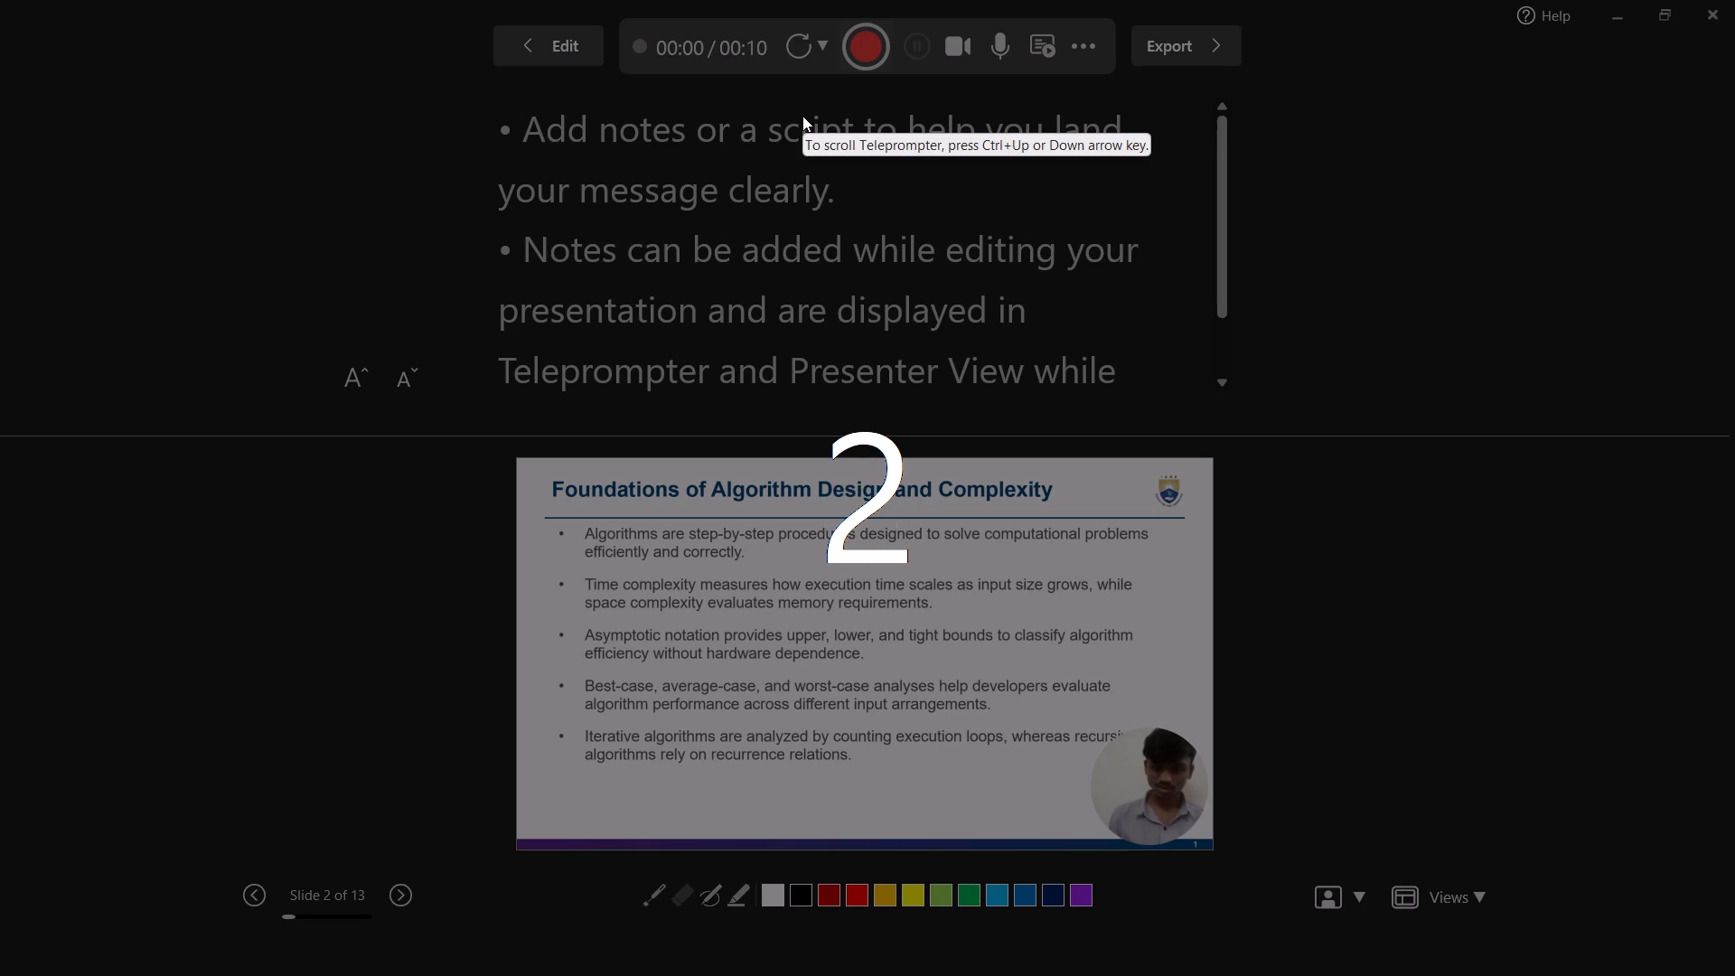
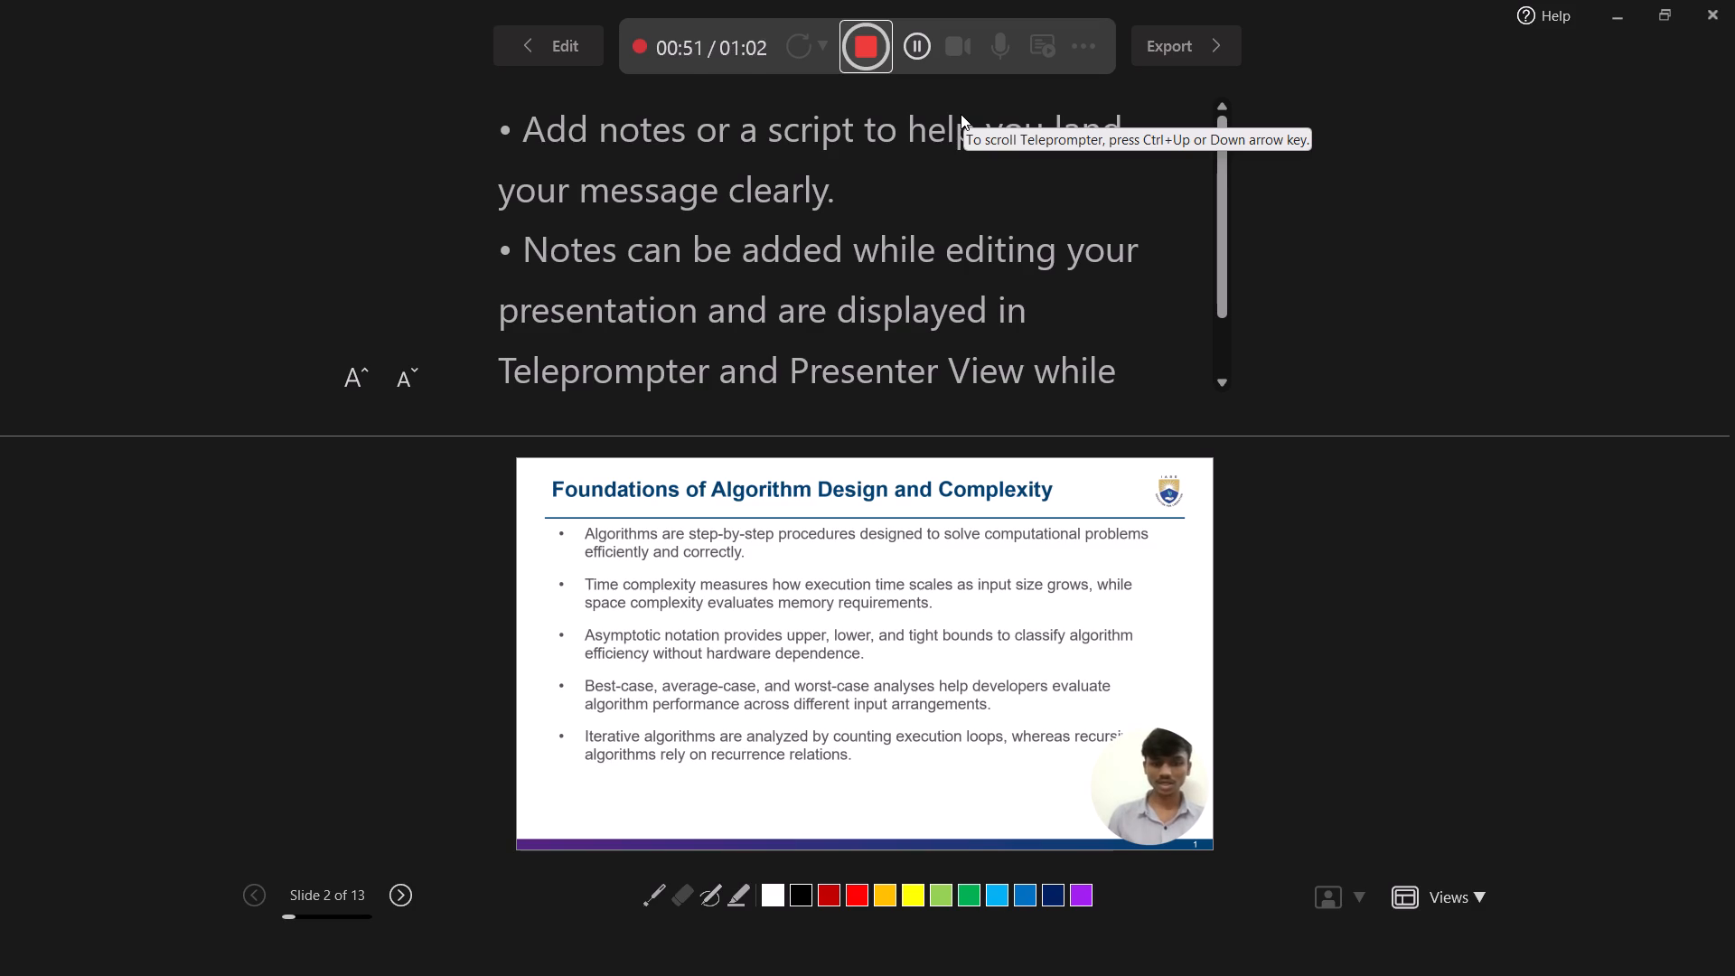
Stop the camera recording of slide 2, "Foundations of Algorithm Design and Complexity", at about 53 seconds.
left_click(849, 37)
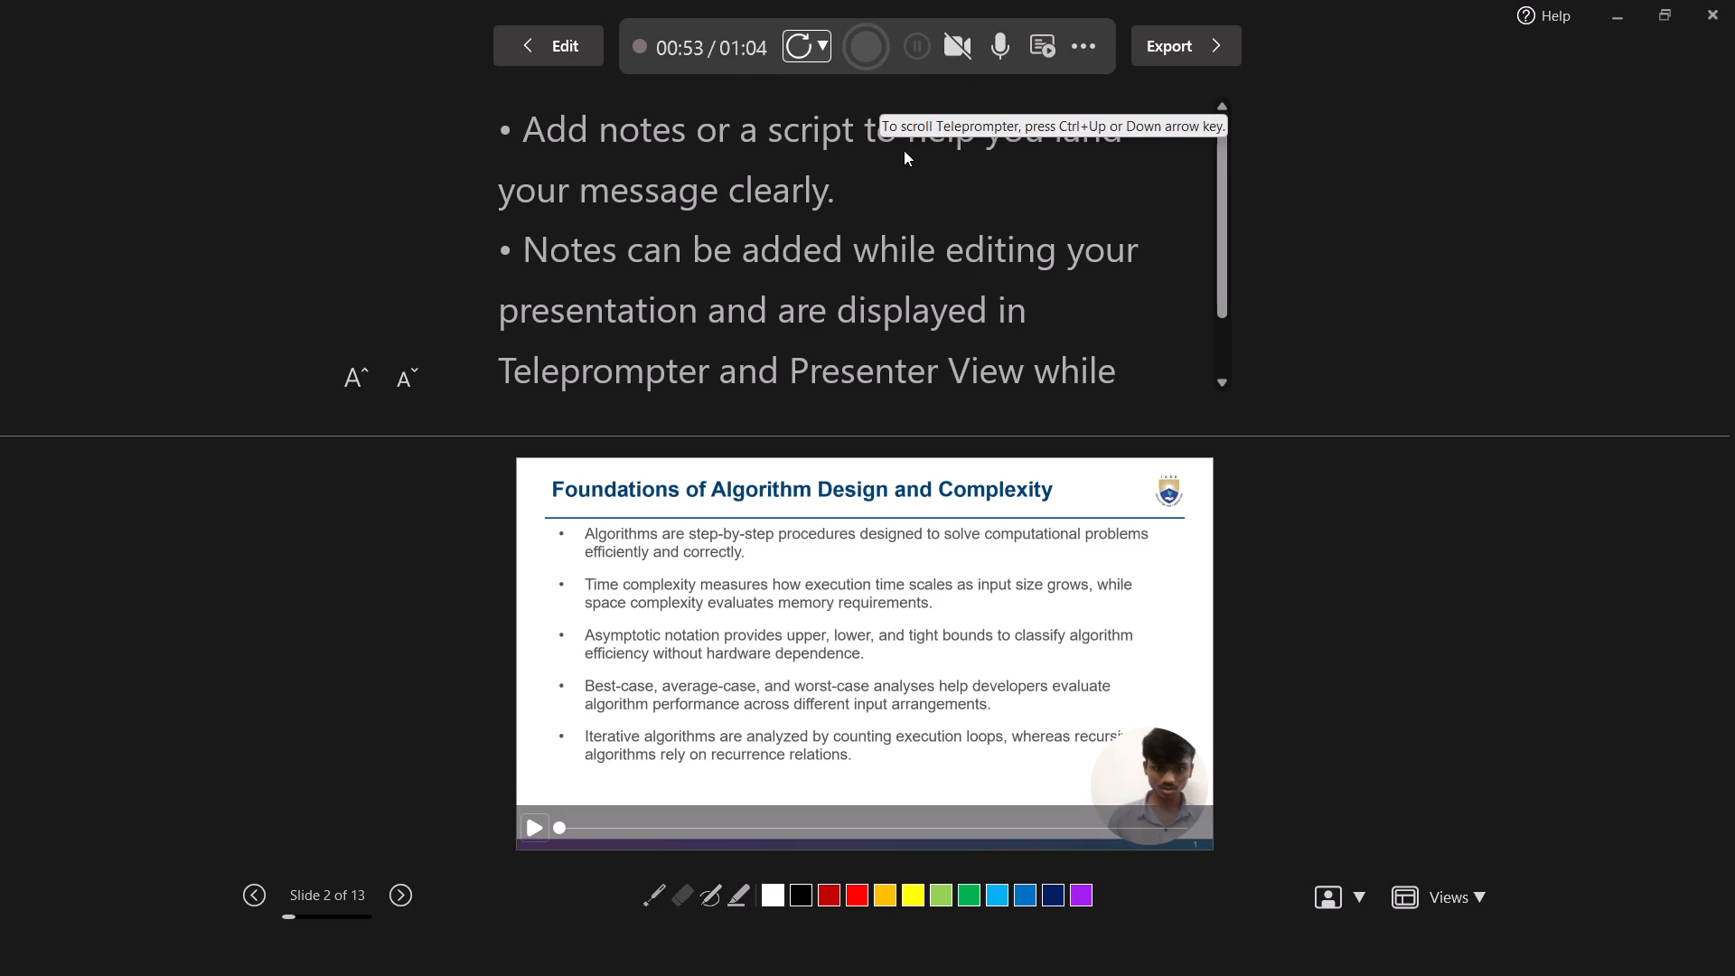
Go to slide 3, "Divide-and-Conquer Strategy", and start recording its camera video.
key("Right")
key("Down")
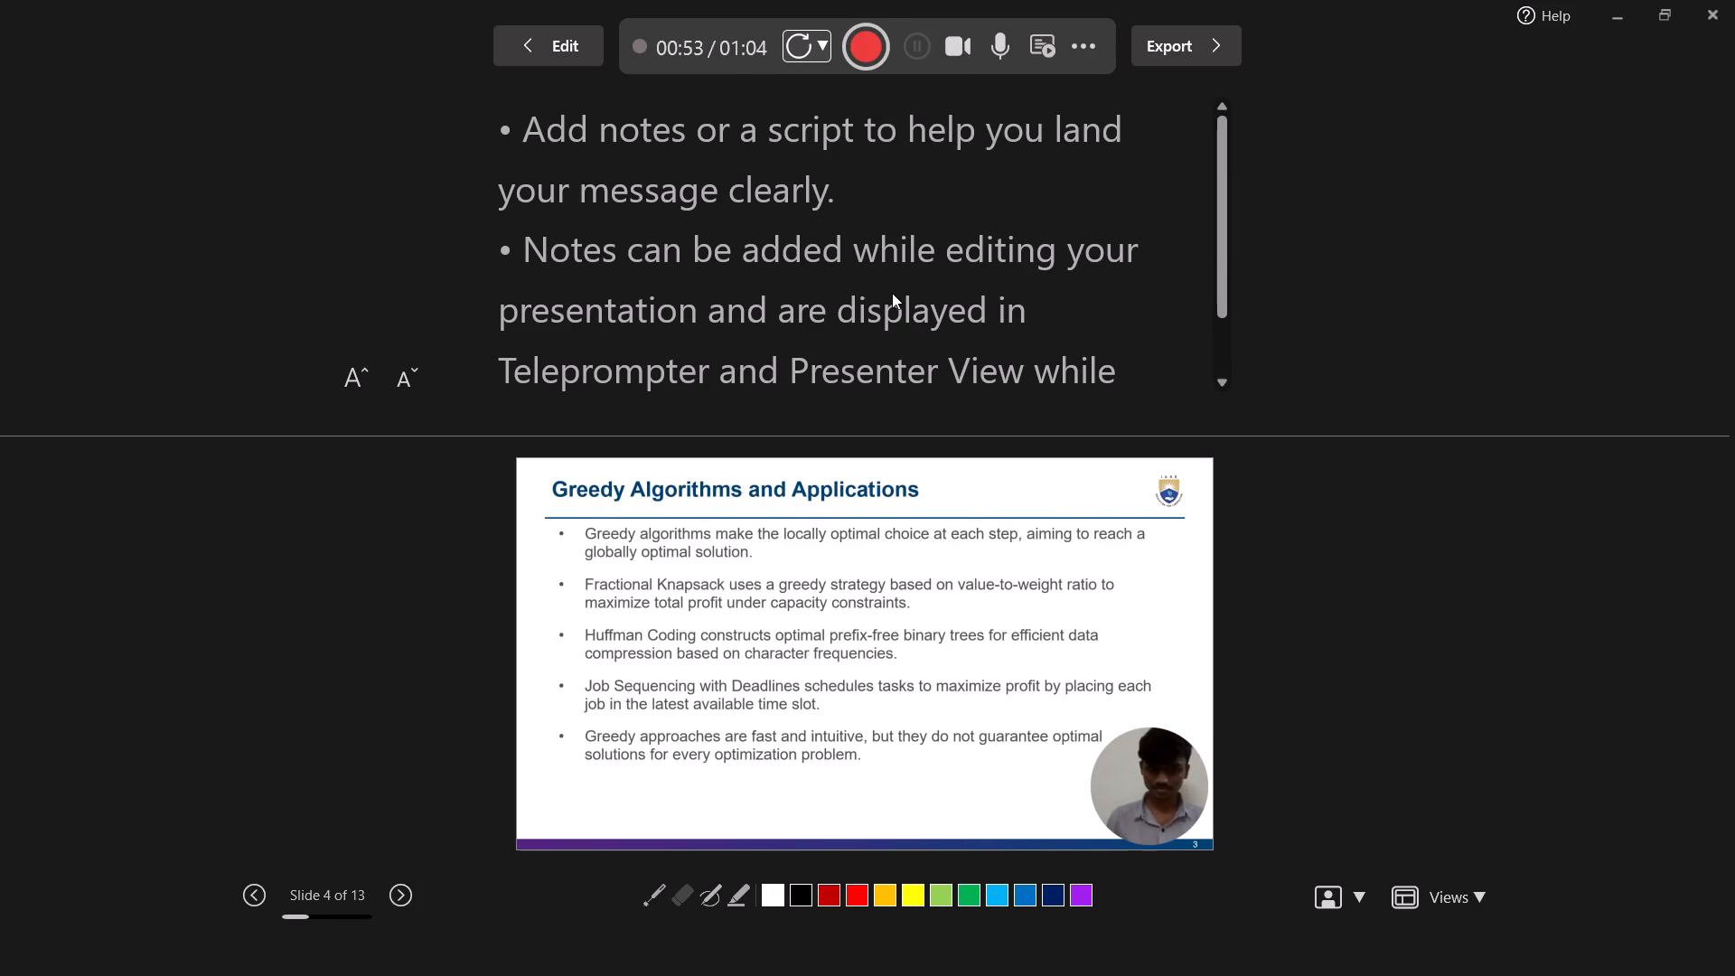
key("Up")
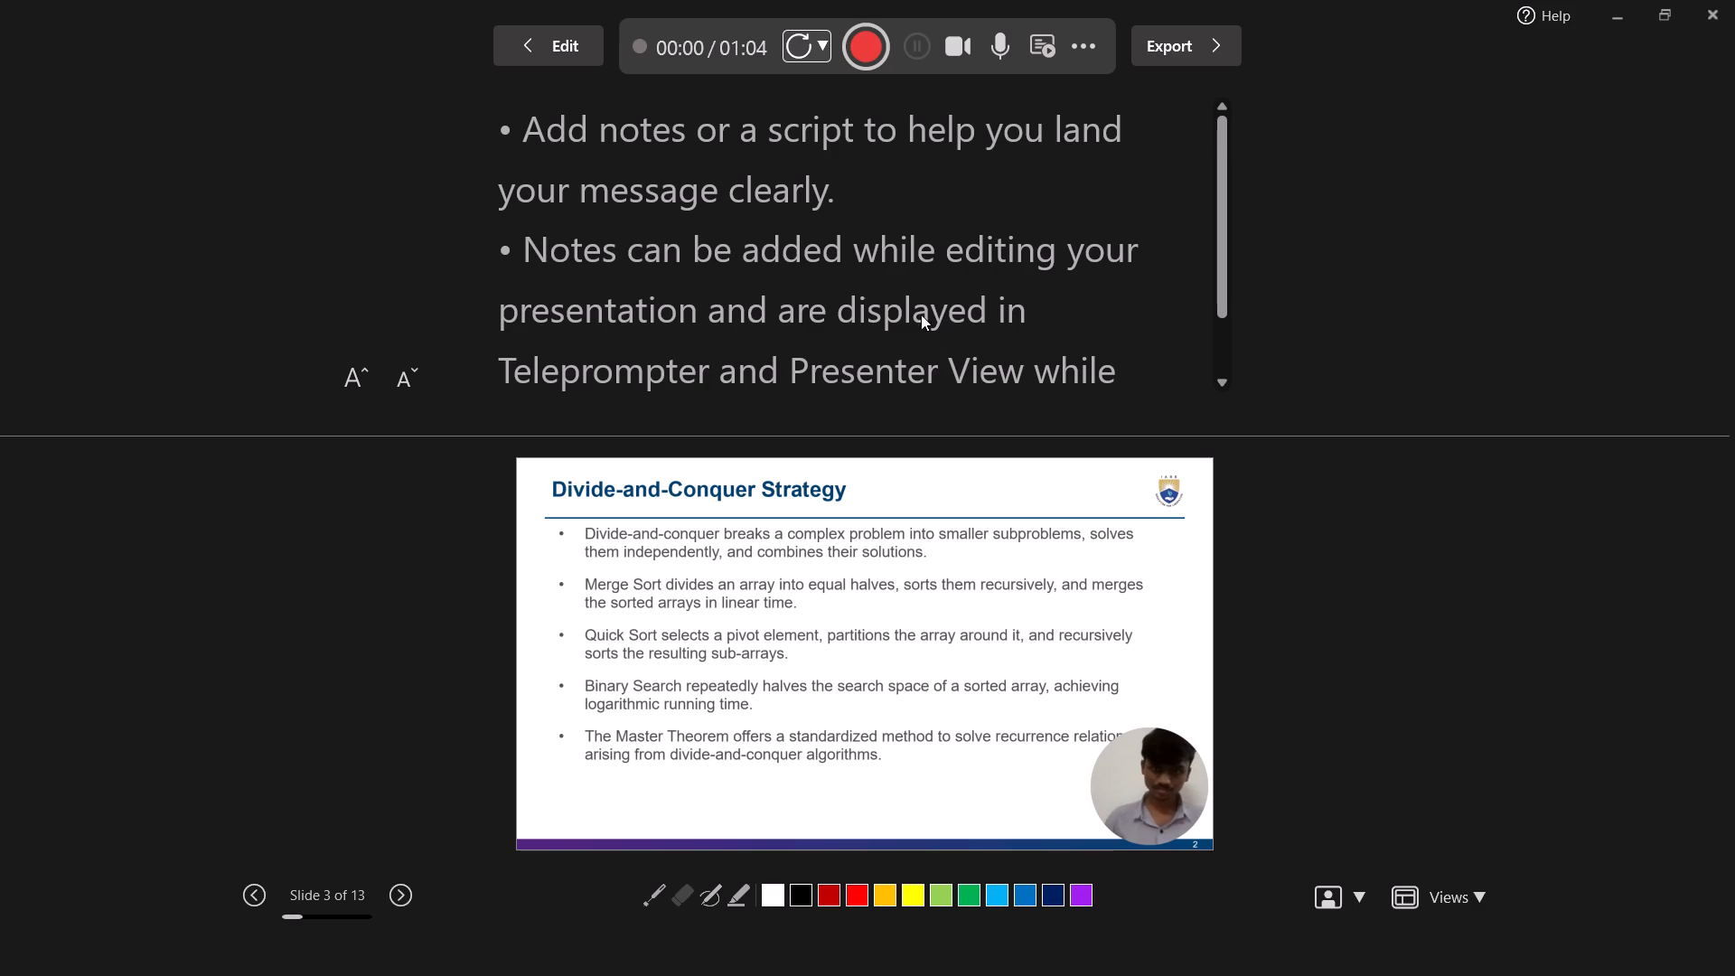
left_click(869, 67)
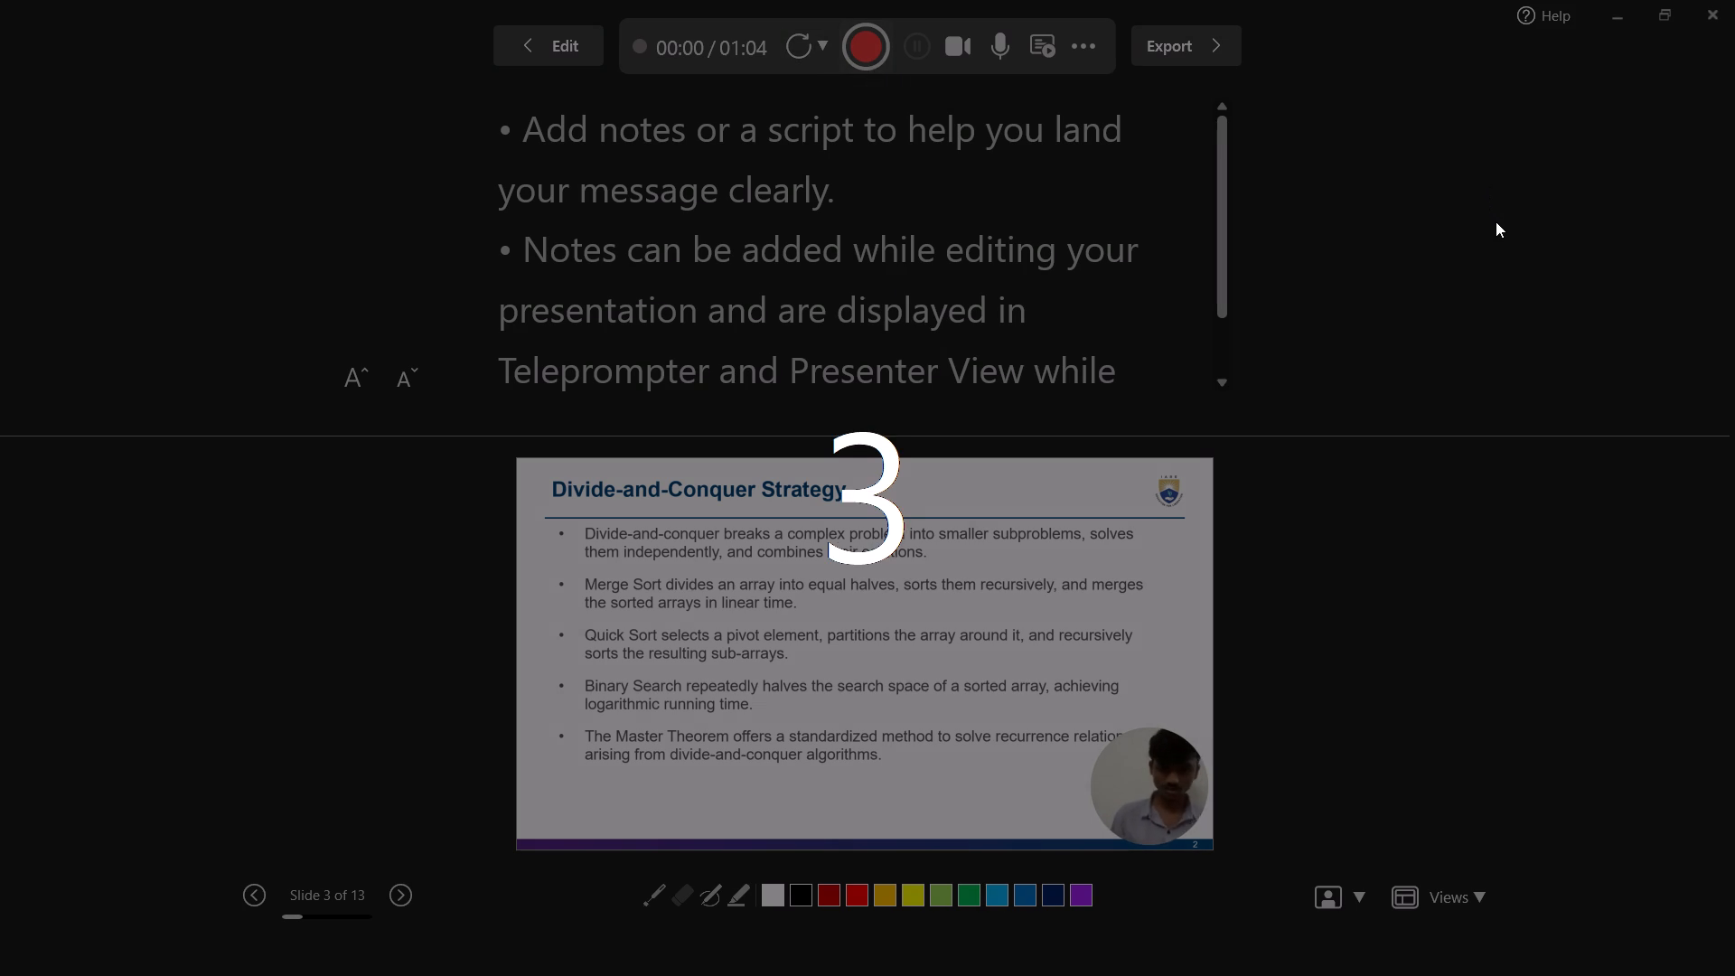
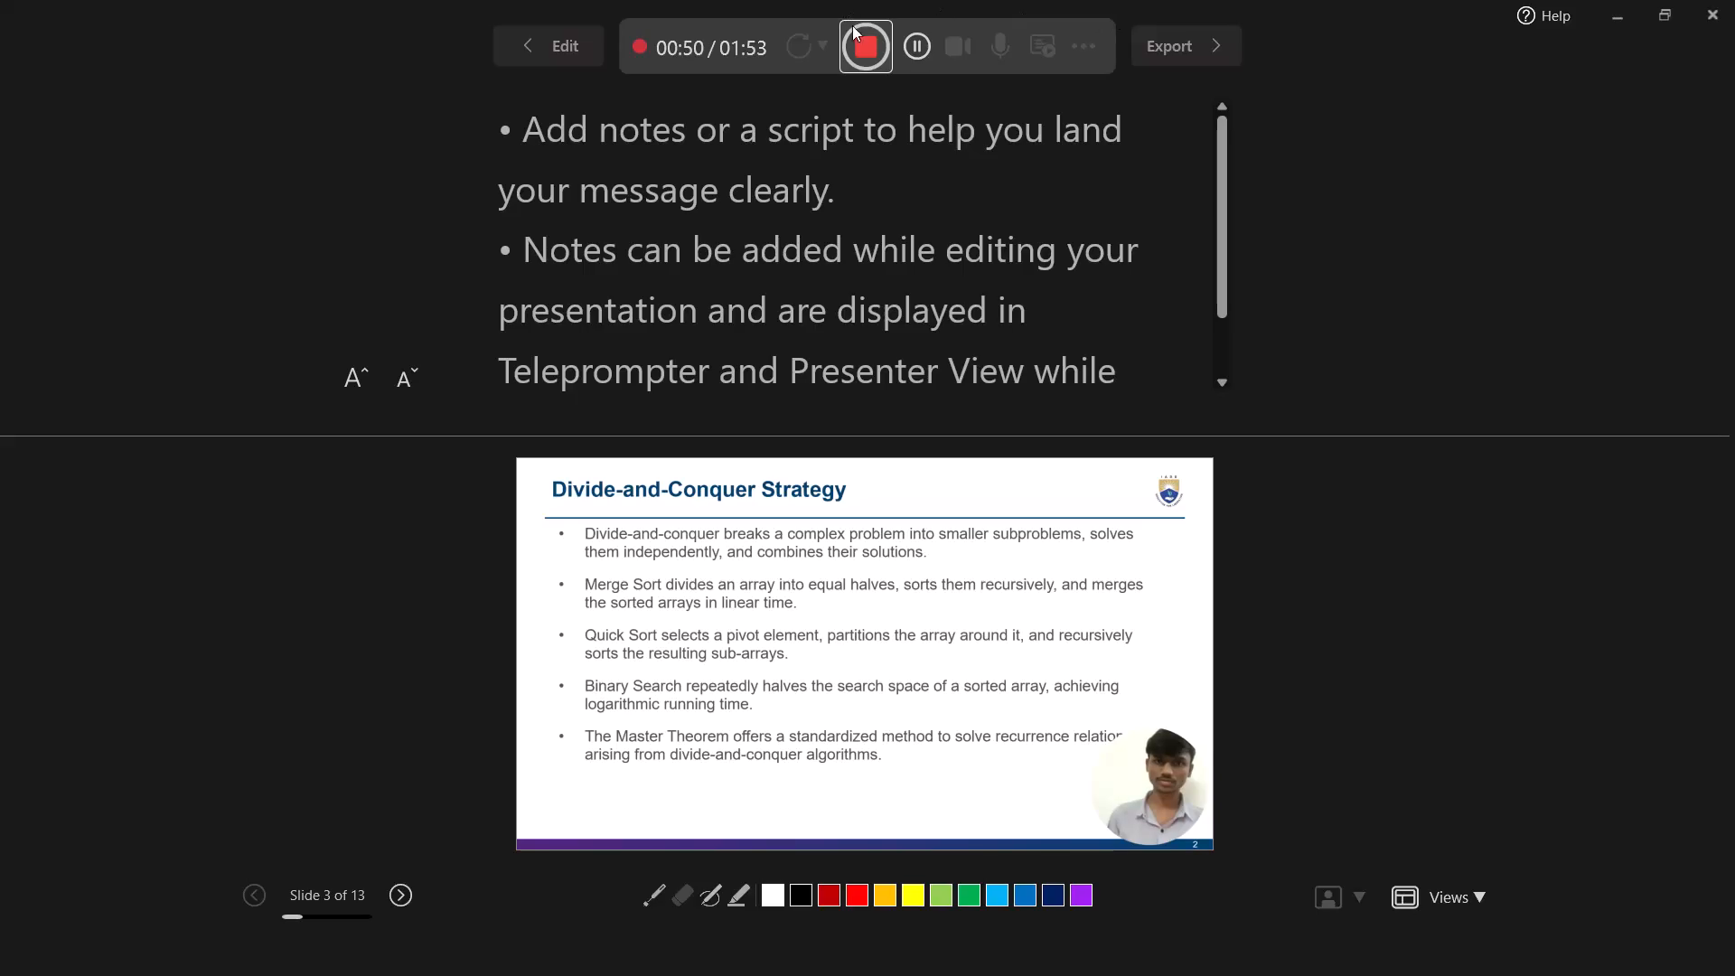
Stop the camera recording of slide 3, "Divide-and-Conquer Strategy", at about 51 seconds.
left_click(856, 52)
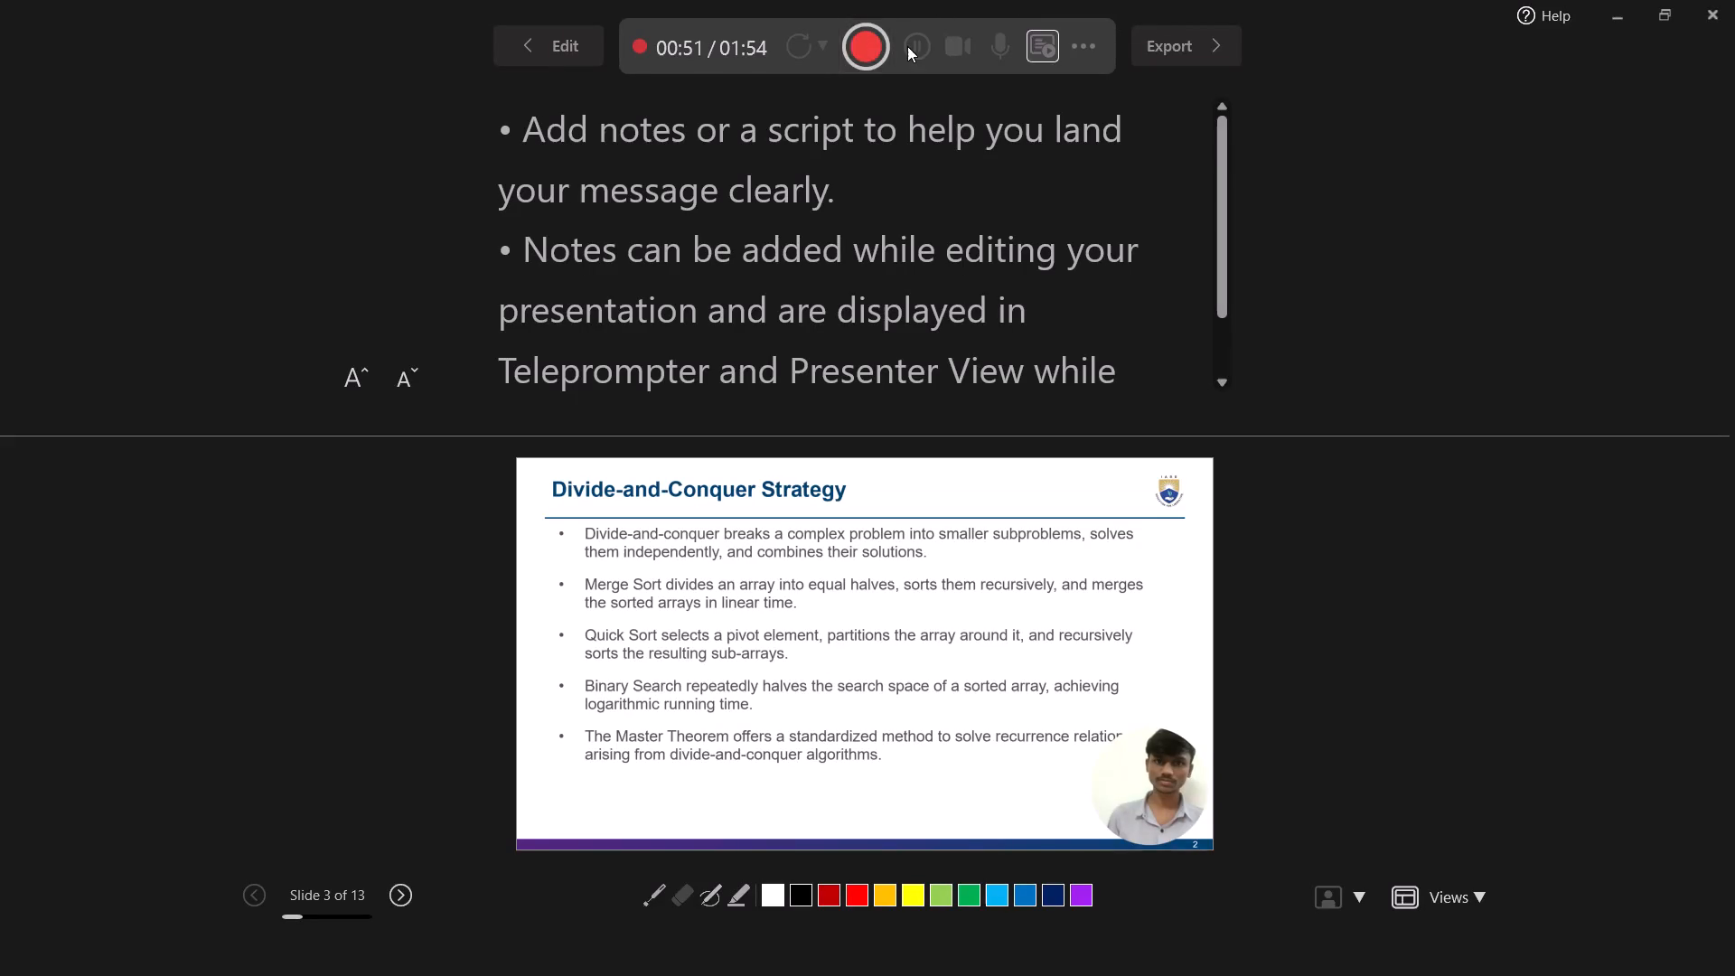
Go to slide 4, "Greedy Algorithms and Applications", and start recording its camera video.
key("Down")
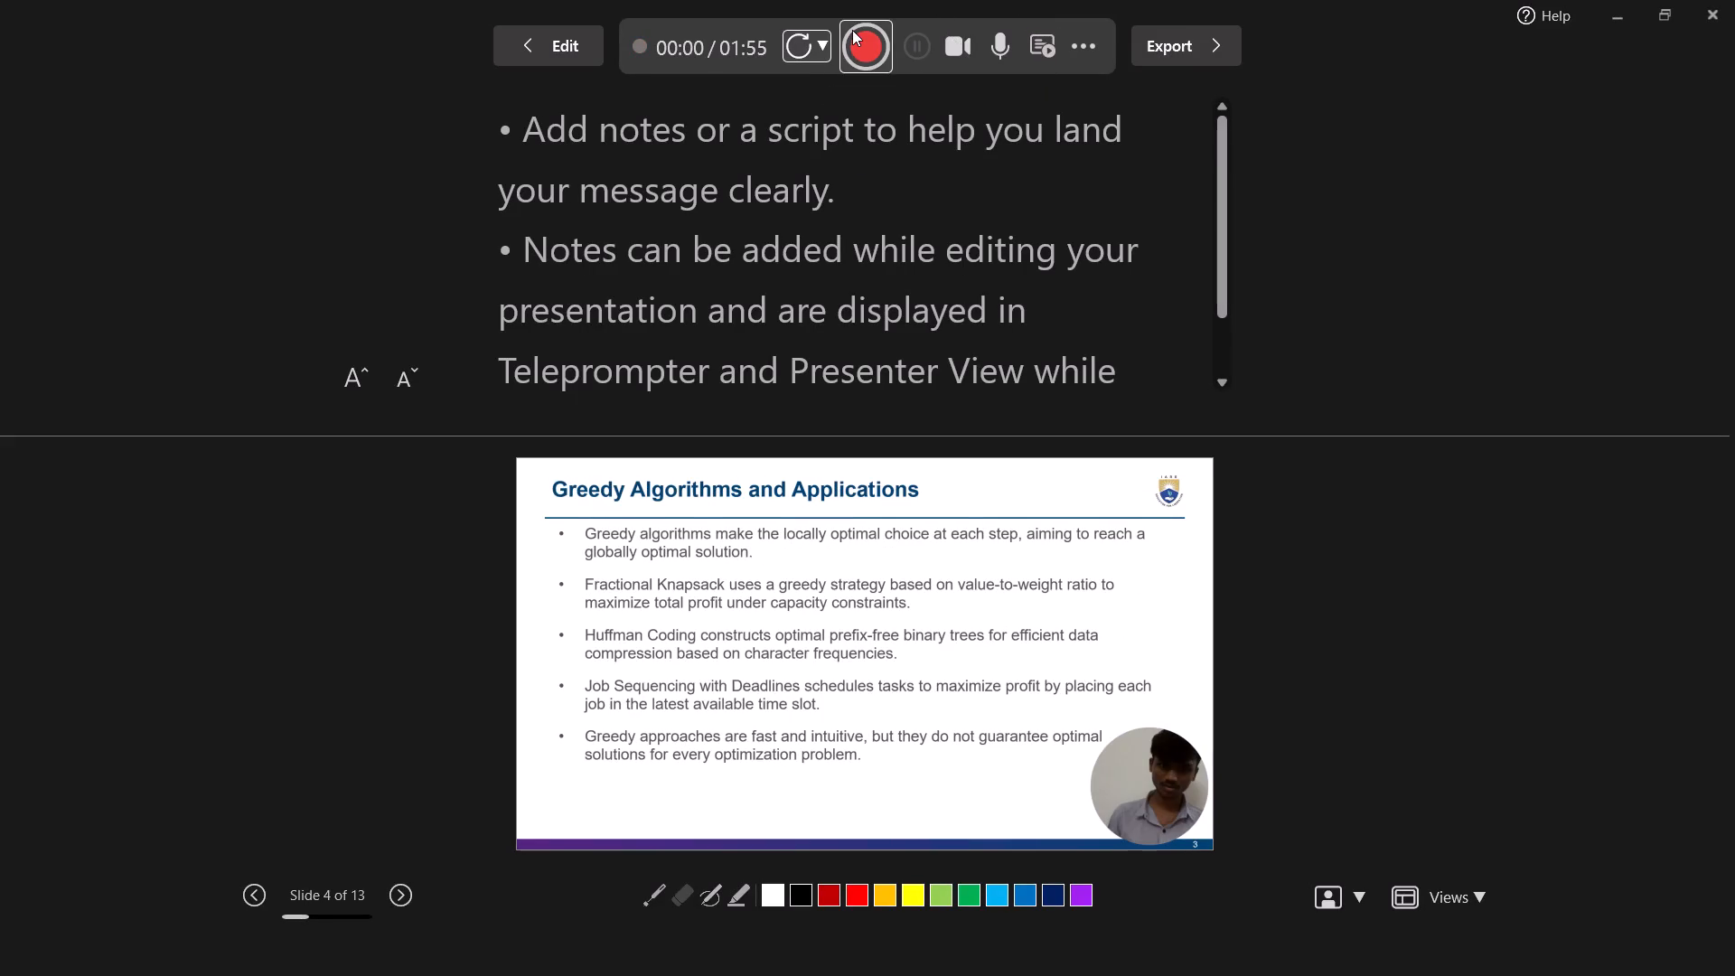
left_click(852, 30)
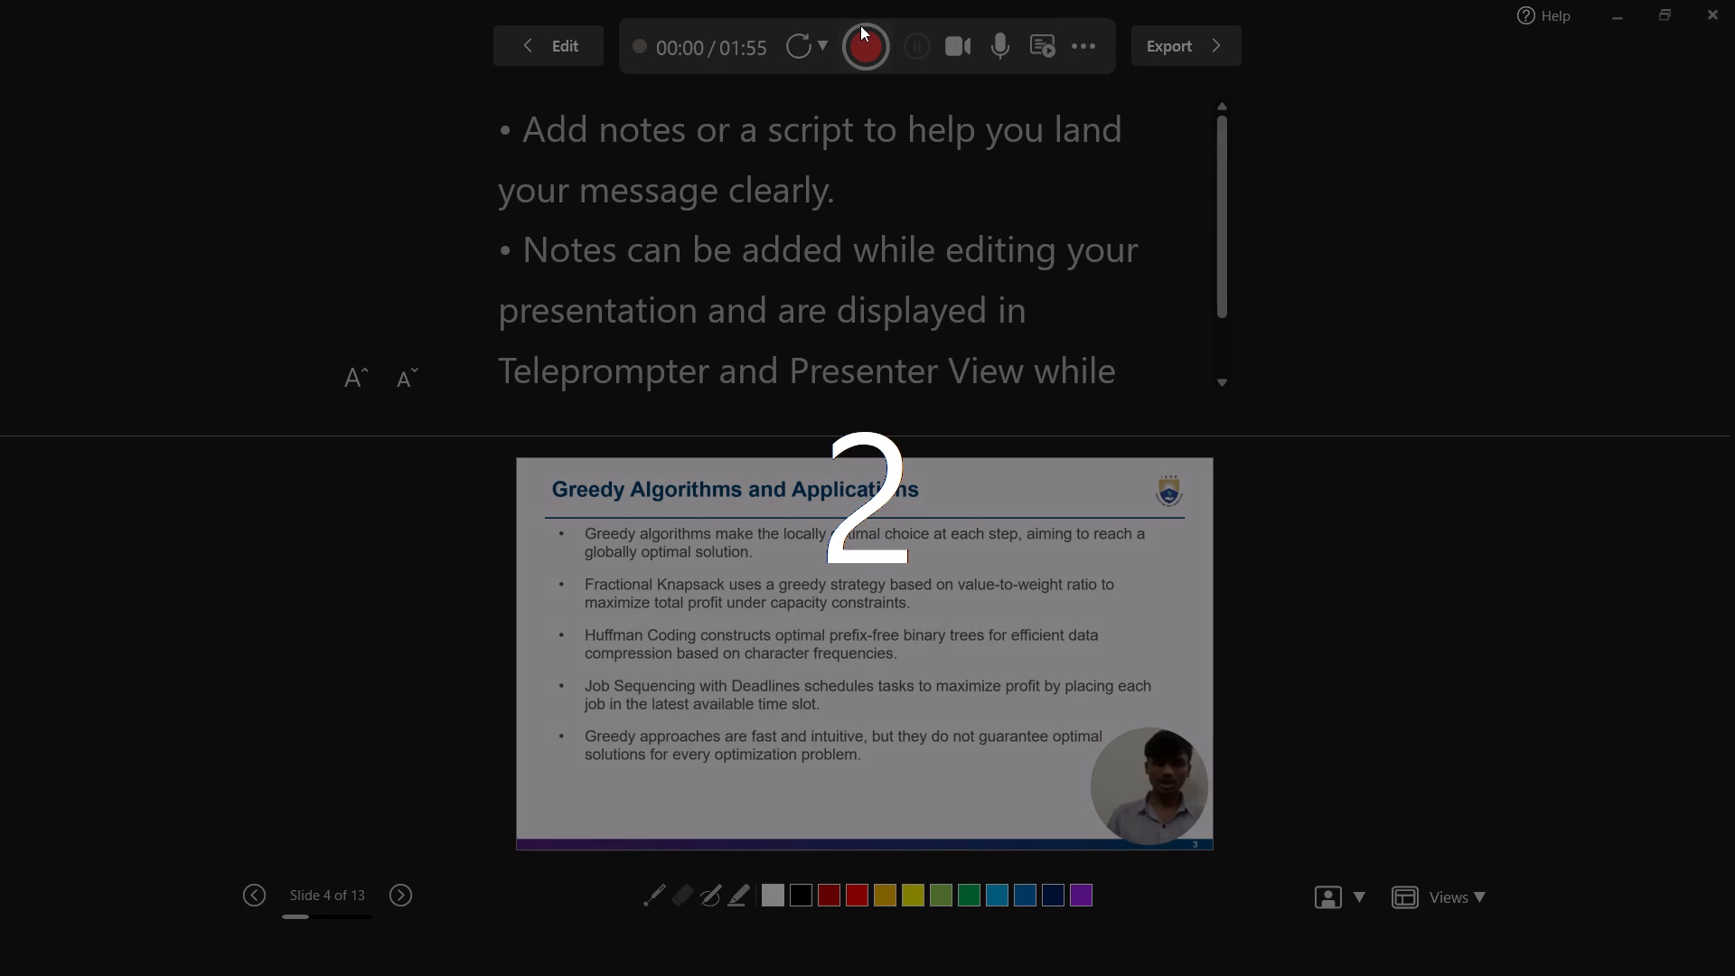
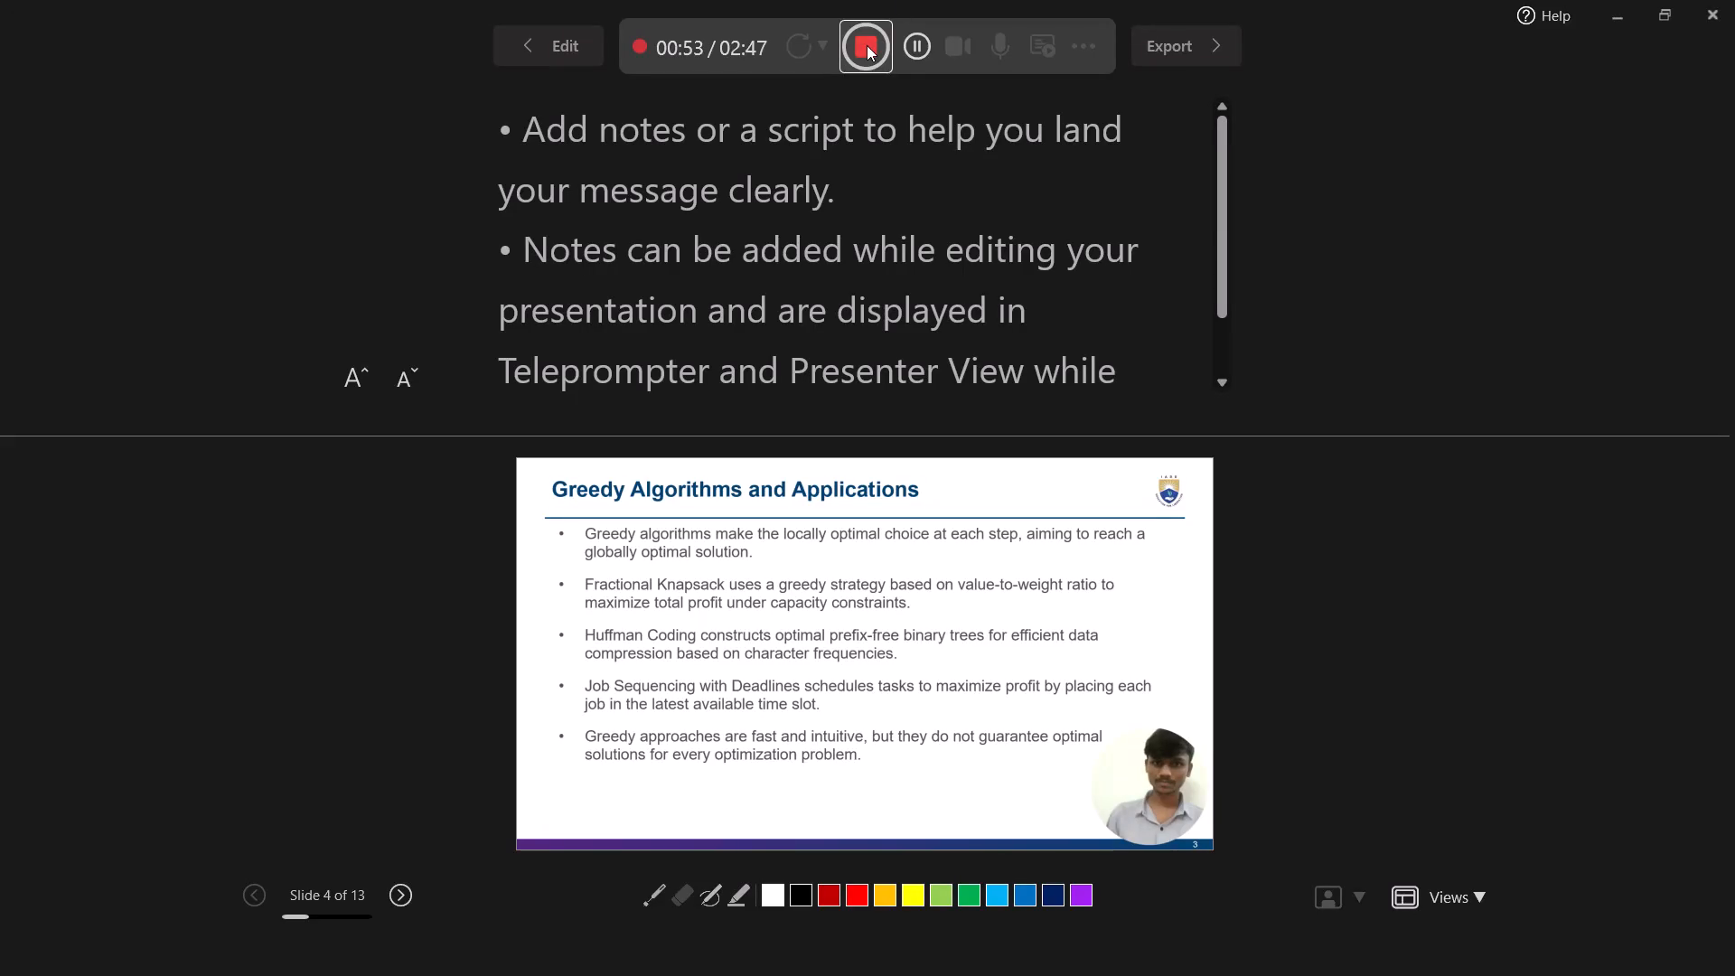
End the camera recording of slide 4, "Greedy Algorithms and Applications", at about 54 seconds by advancing to slide 5.
key("Down")
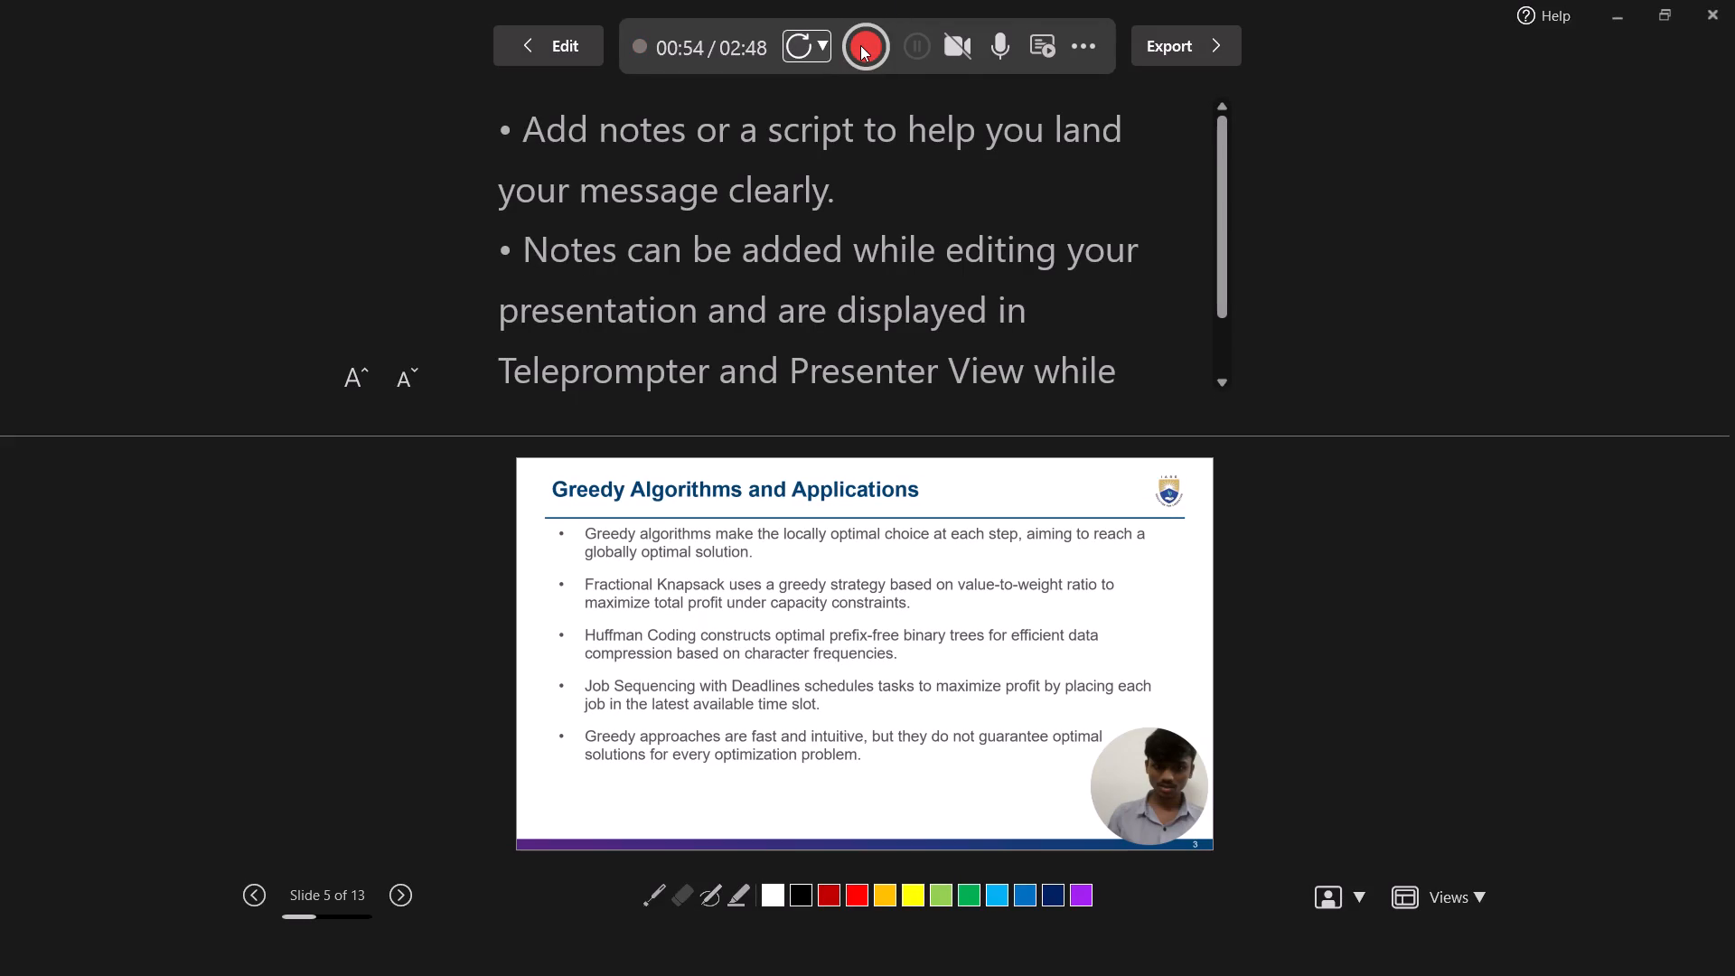
Start recording the camera video for slide 5, "Dynamic Programming Principles".
left_click(859, 46)
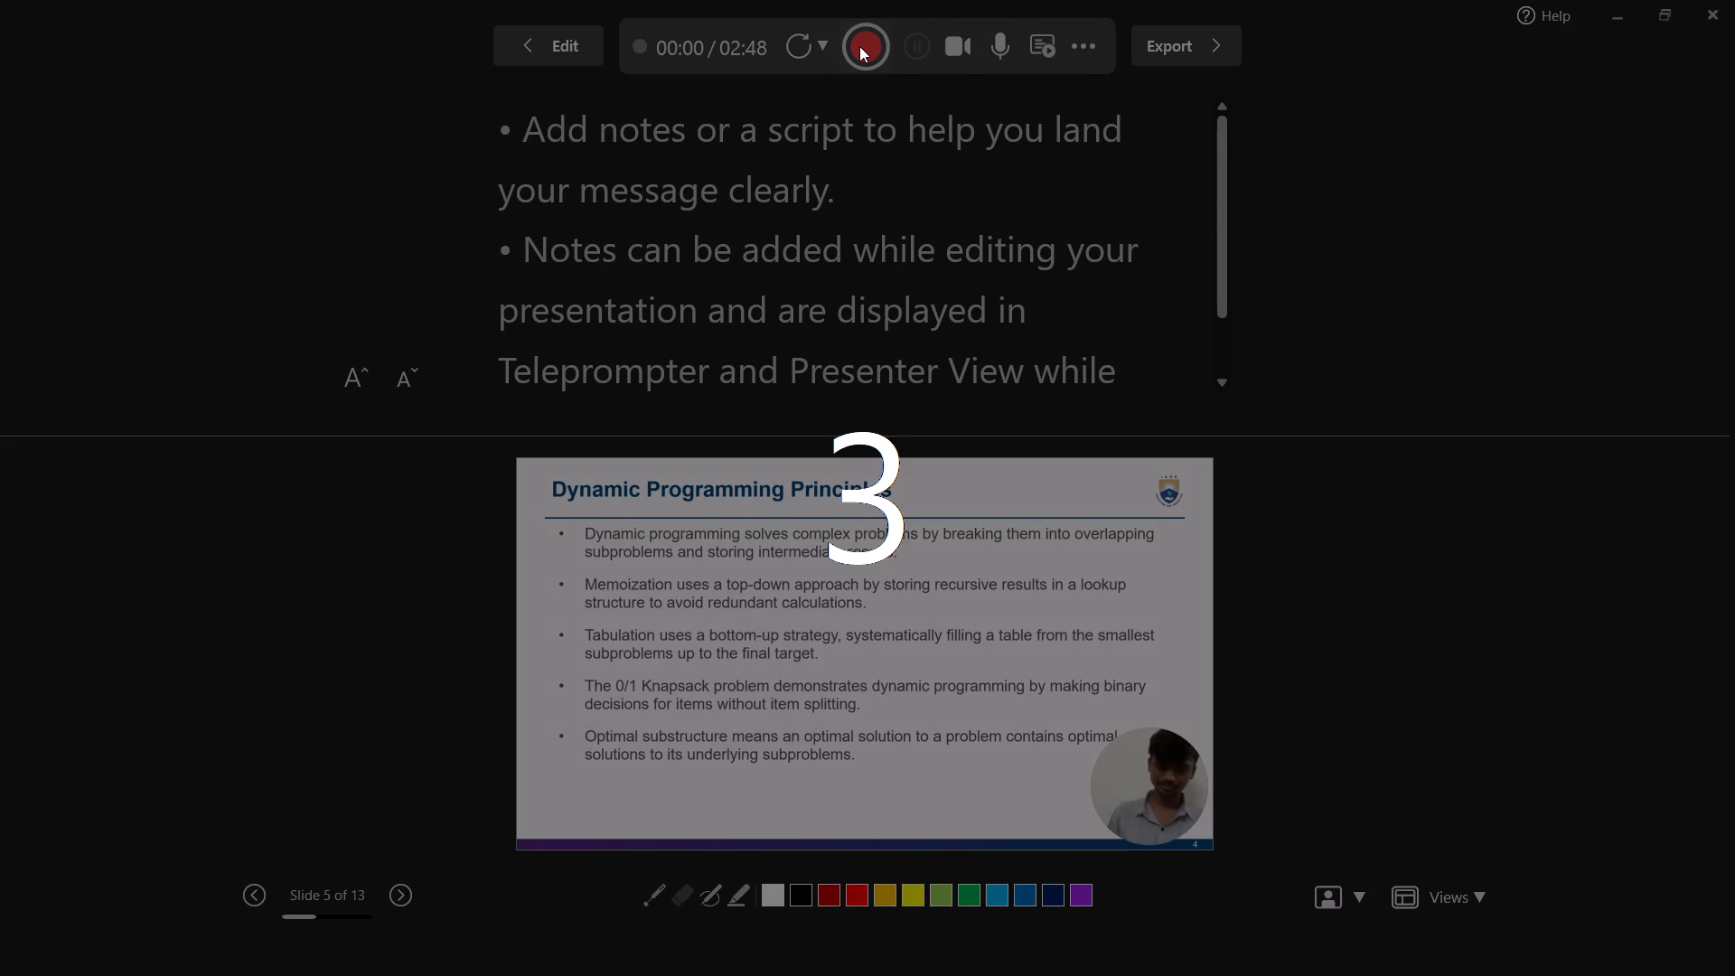
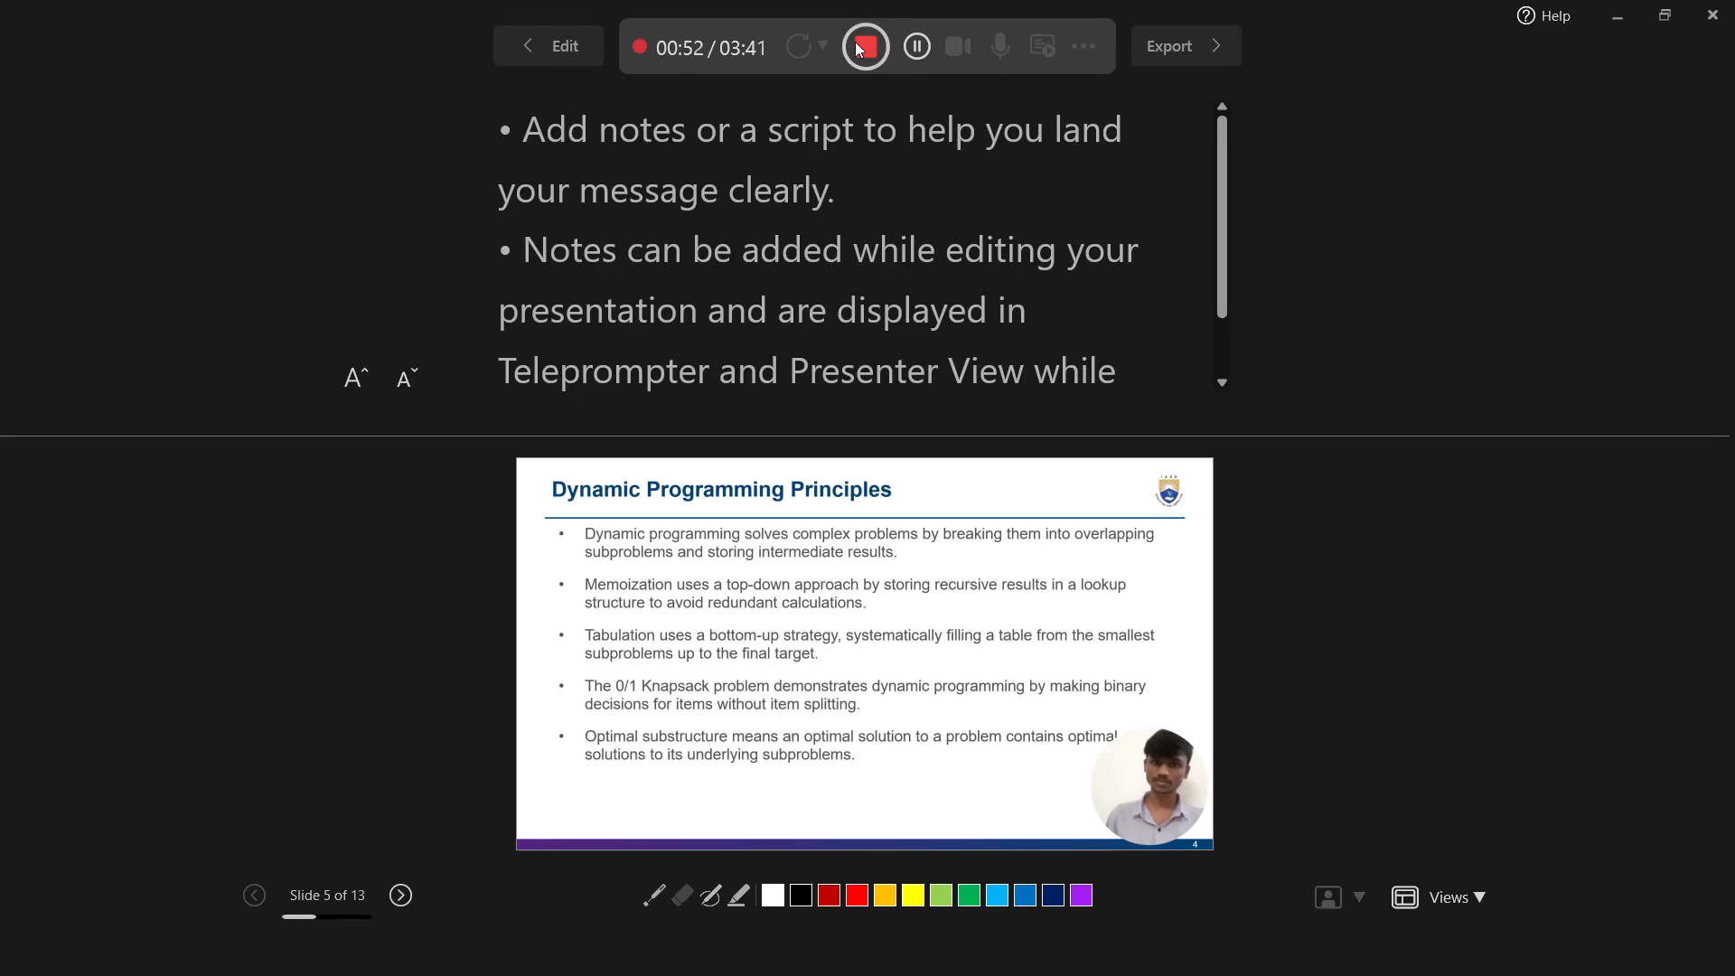
End the camera recording of slide 5, "Dynamic Programming Principles", at about 54 seconds and advance to slide 6.
left_click(855, 42)
key("Down")
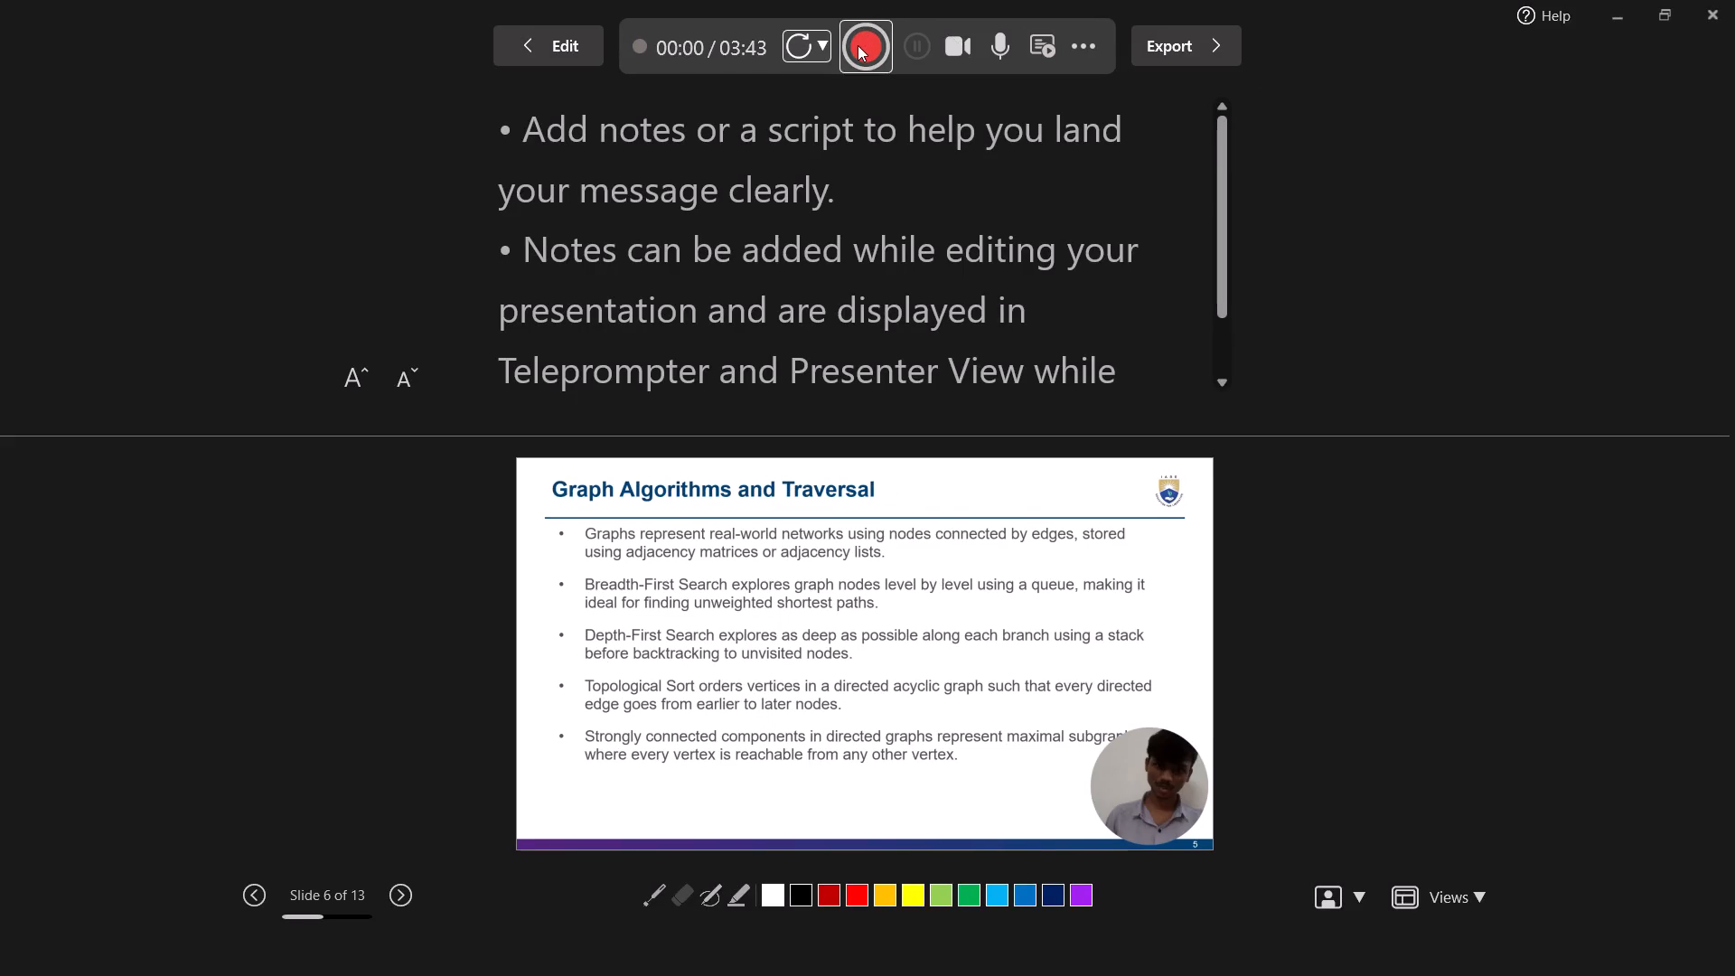
Start recording the camera video for slide 6, "Graph Algorithms and Traversal".
left_click(858, 45)
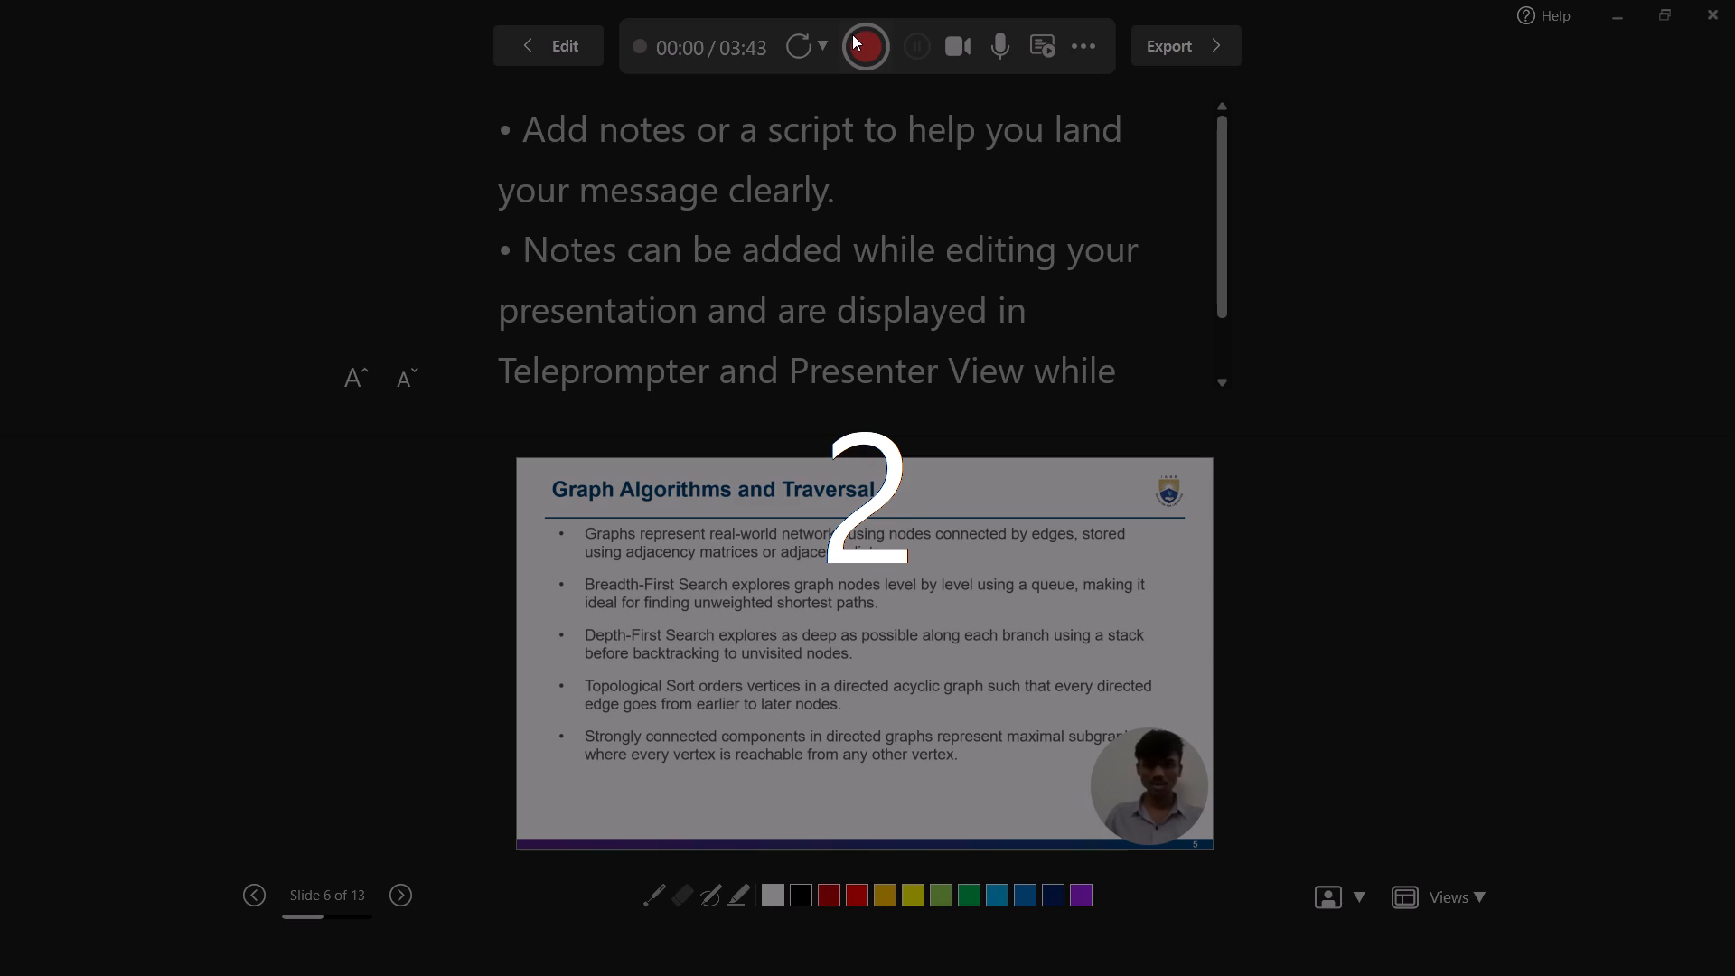
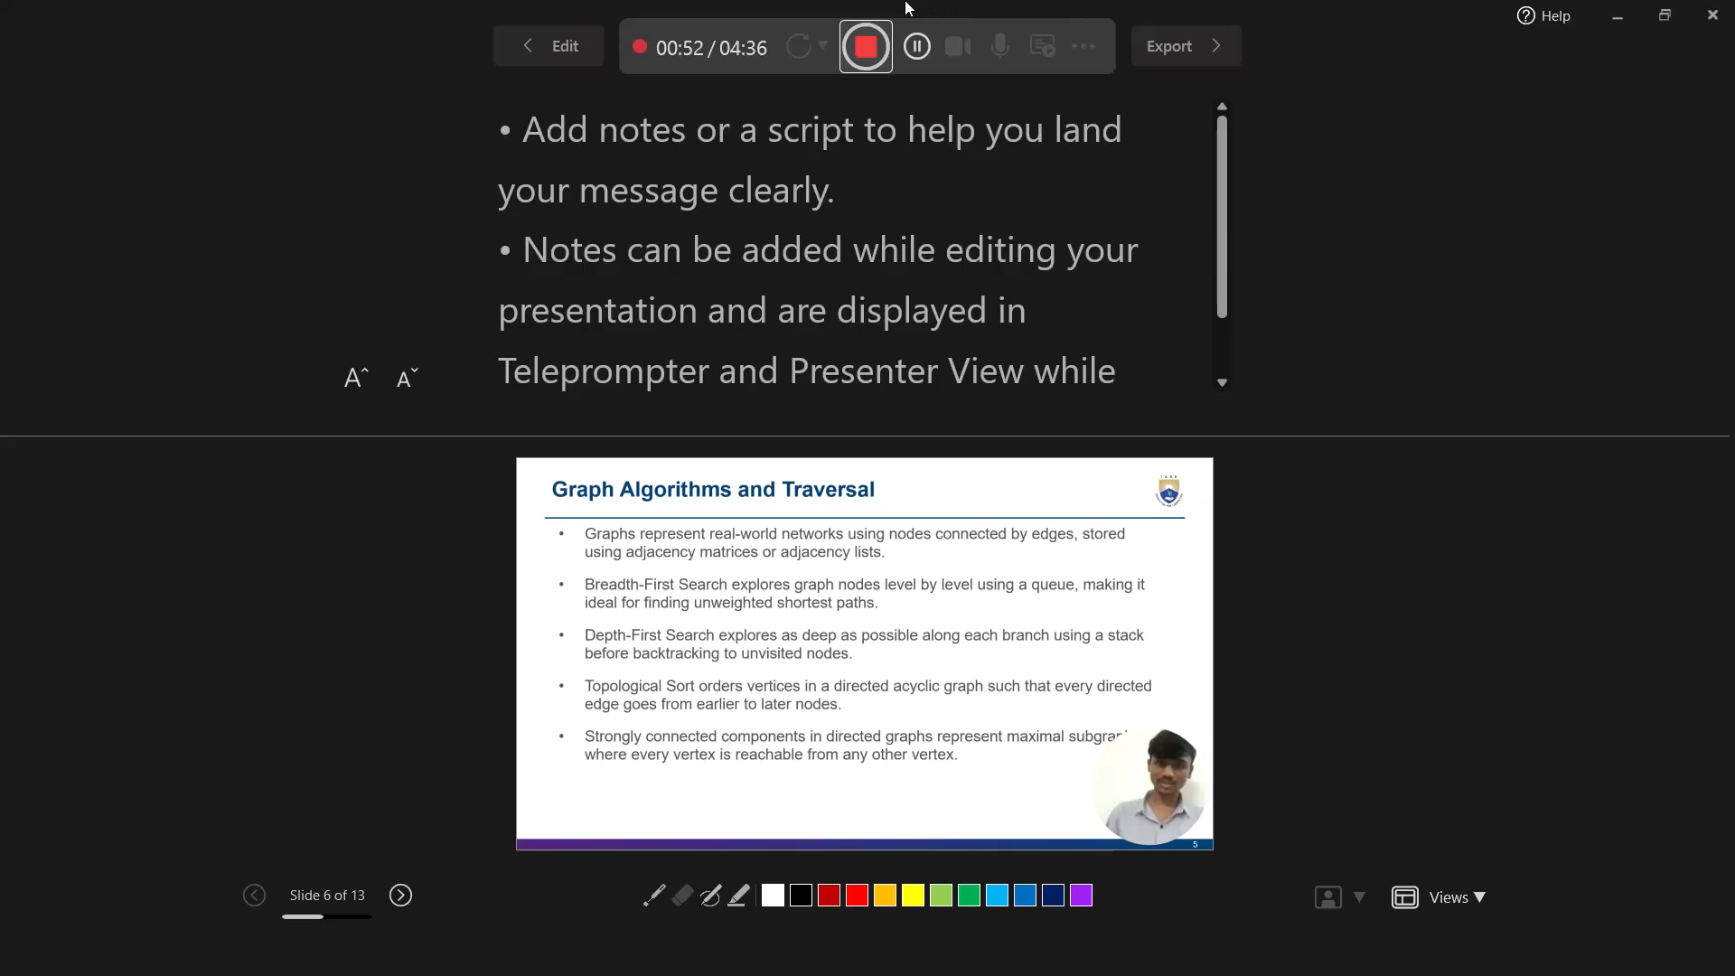
End the camera recording of slide 6, "Graph Algorithms and Traversal", at about 54 seconds and advance to slide 7.
left_click(874, 29)
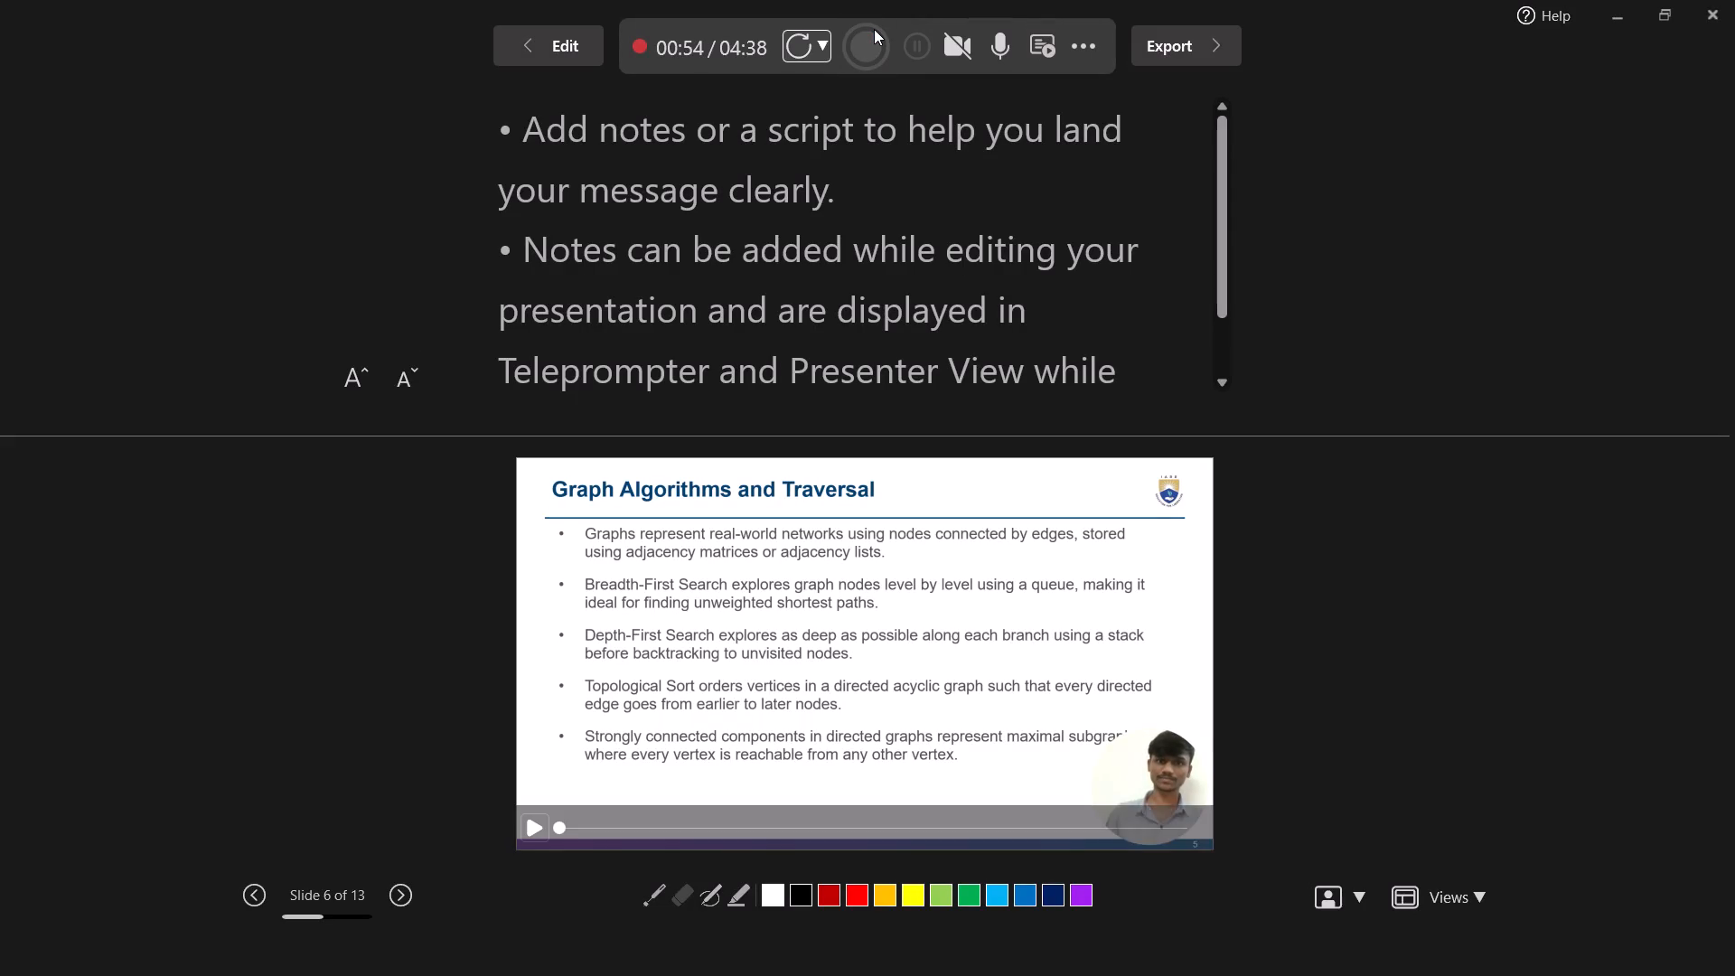
key("Down")
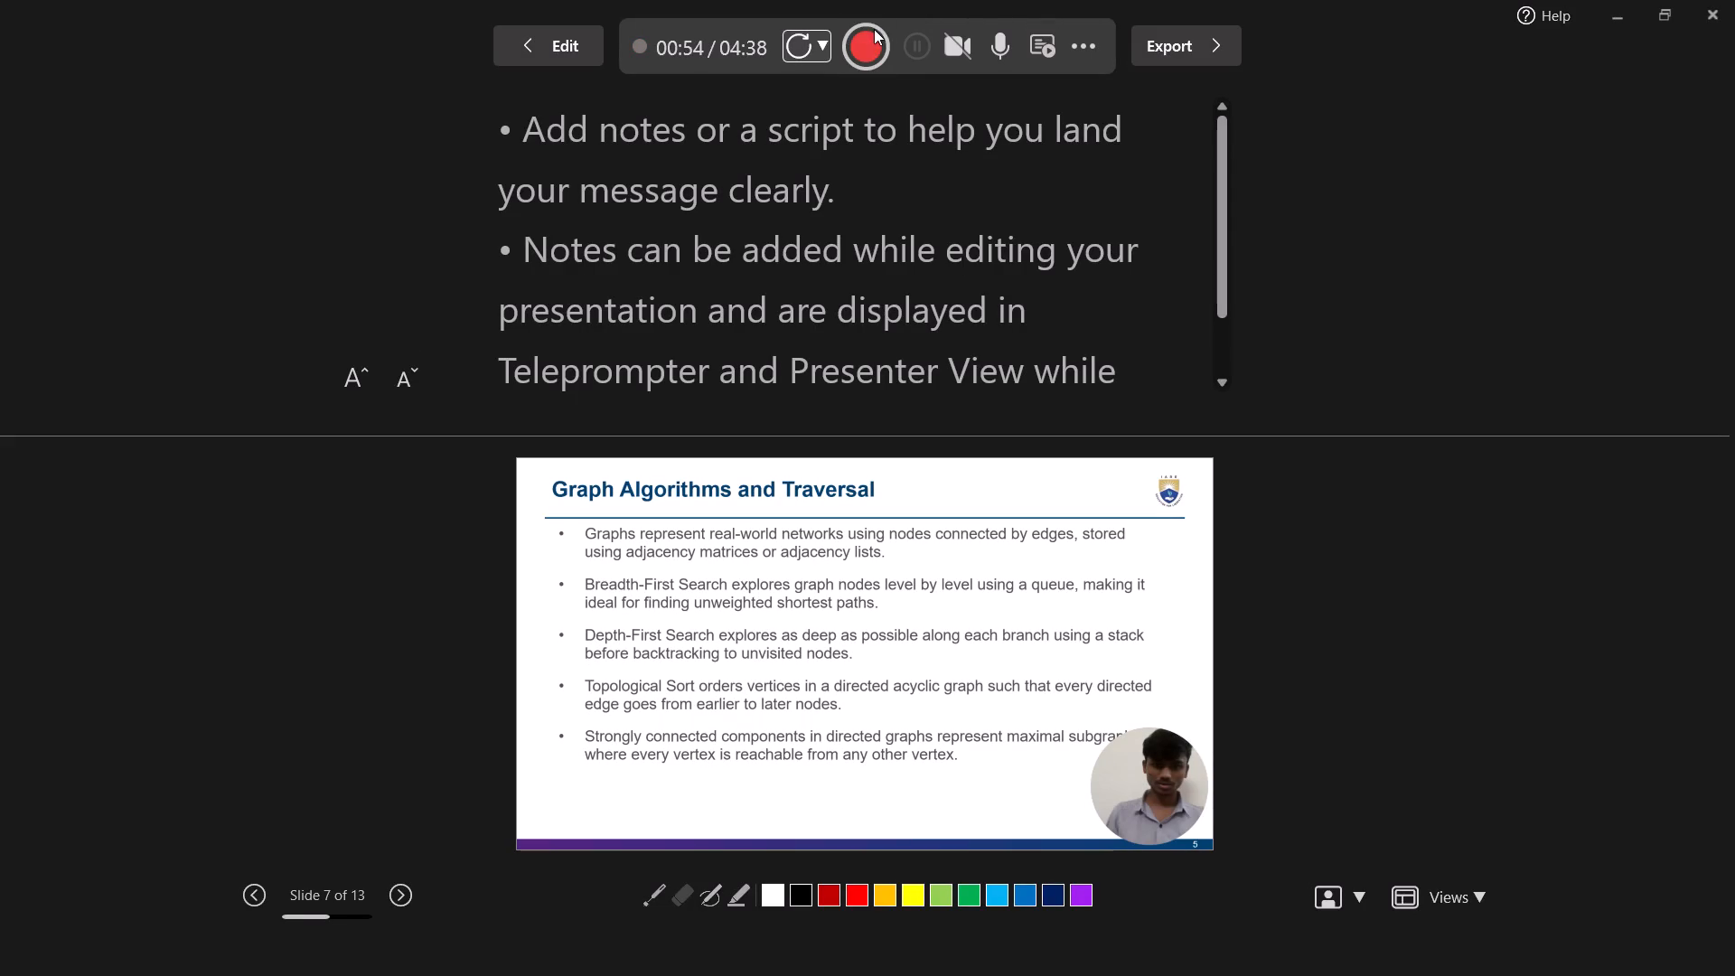
Start recording the camera video for slide 7, "Minimum Spanning Trees and Shortest Paths".
left_click_drag(875, 43, 892, 37)
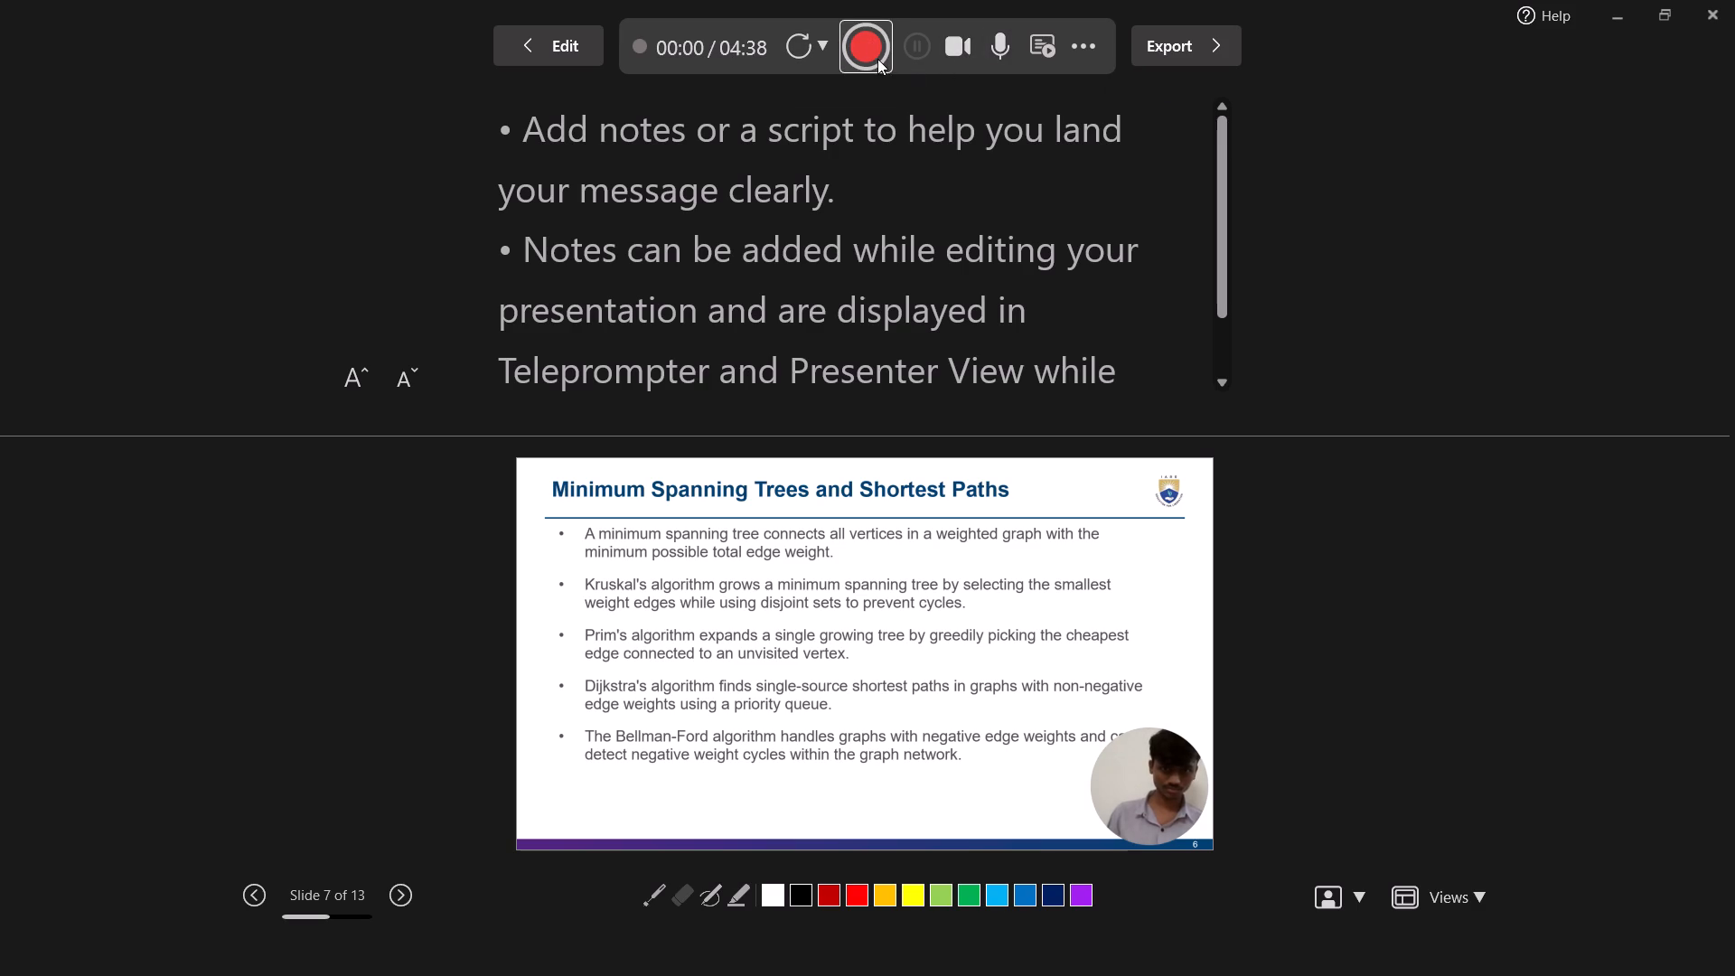
left_click(876, 58)
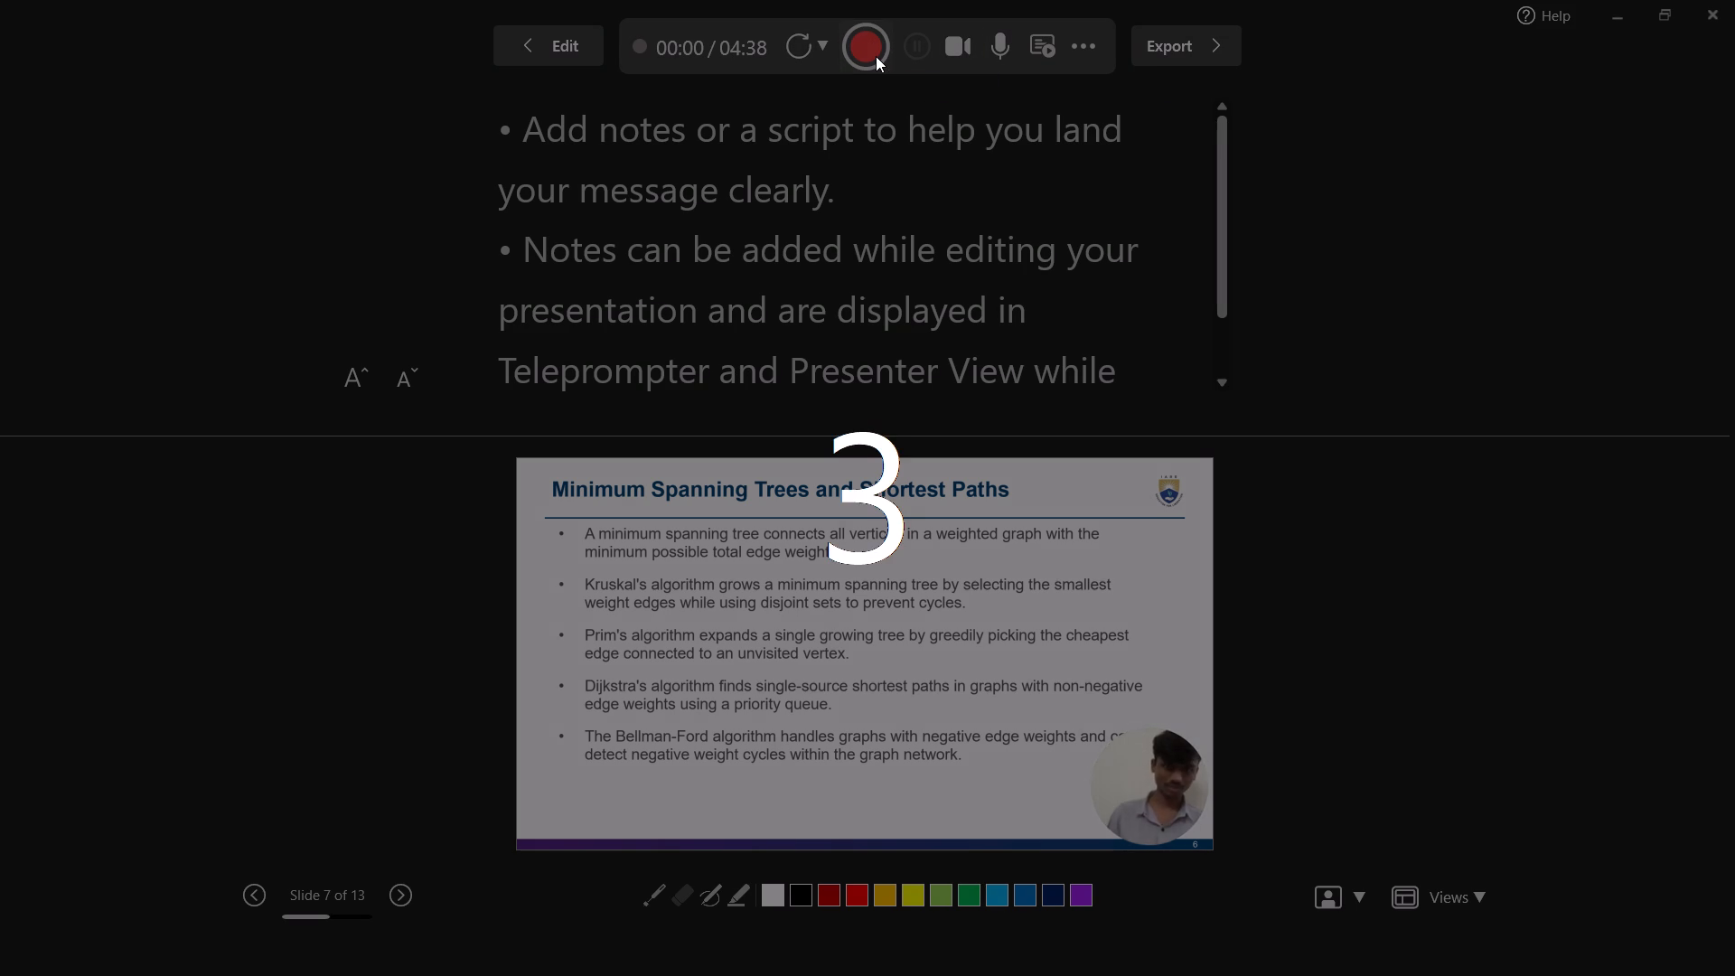
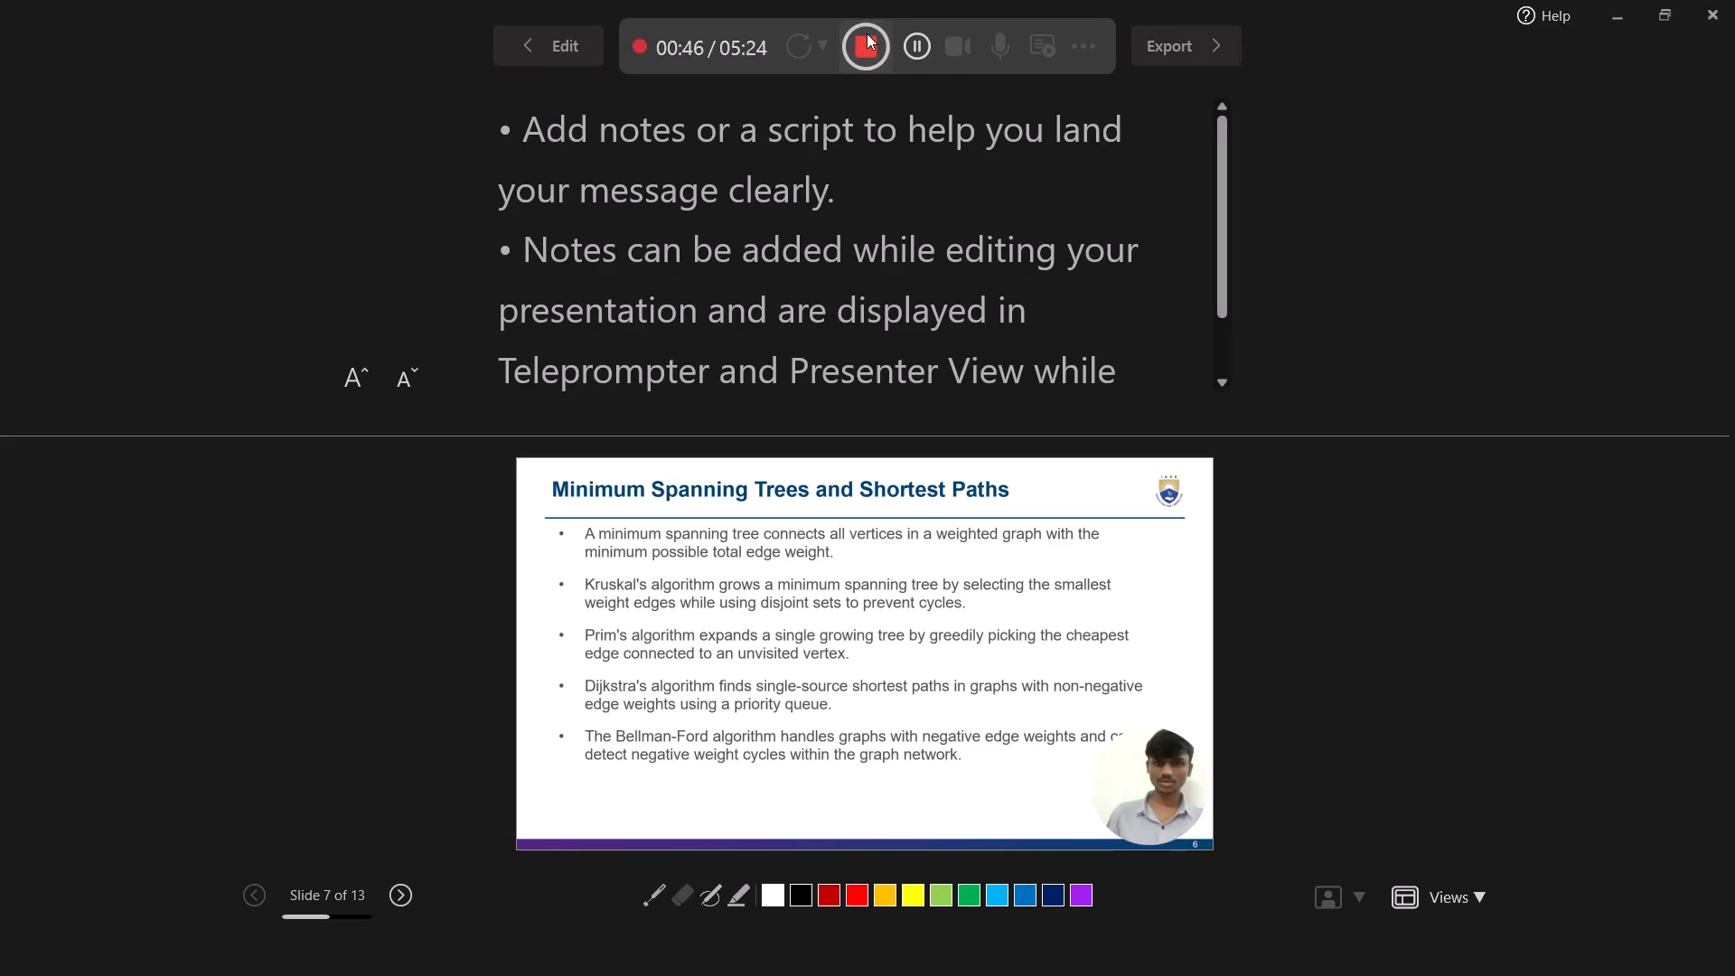
Start a retake of the camera video on the current slide only, slide 7, "Minimum Spanning Trees and Shortest Paths".
left_click(822, 52)
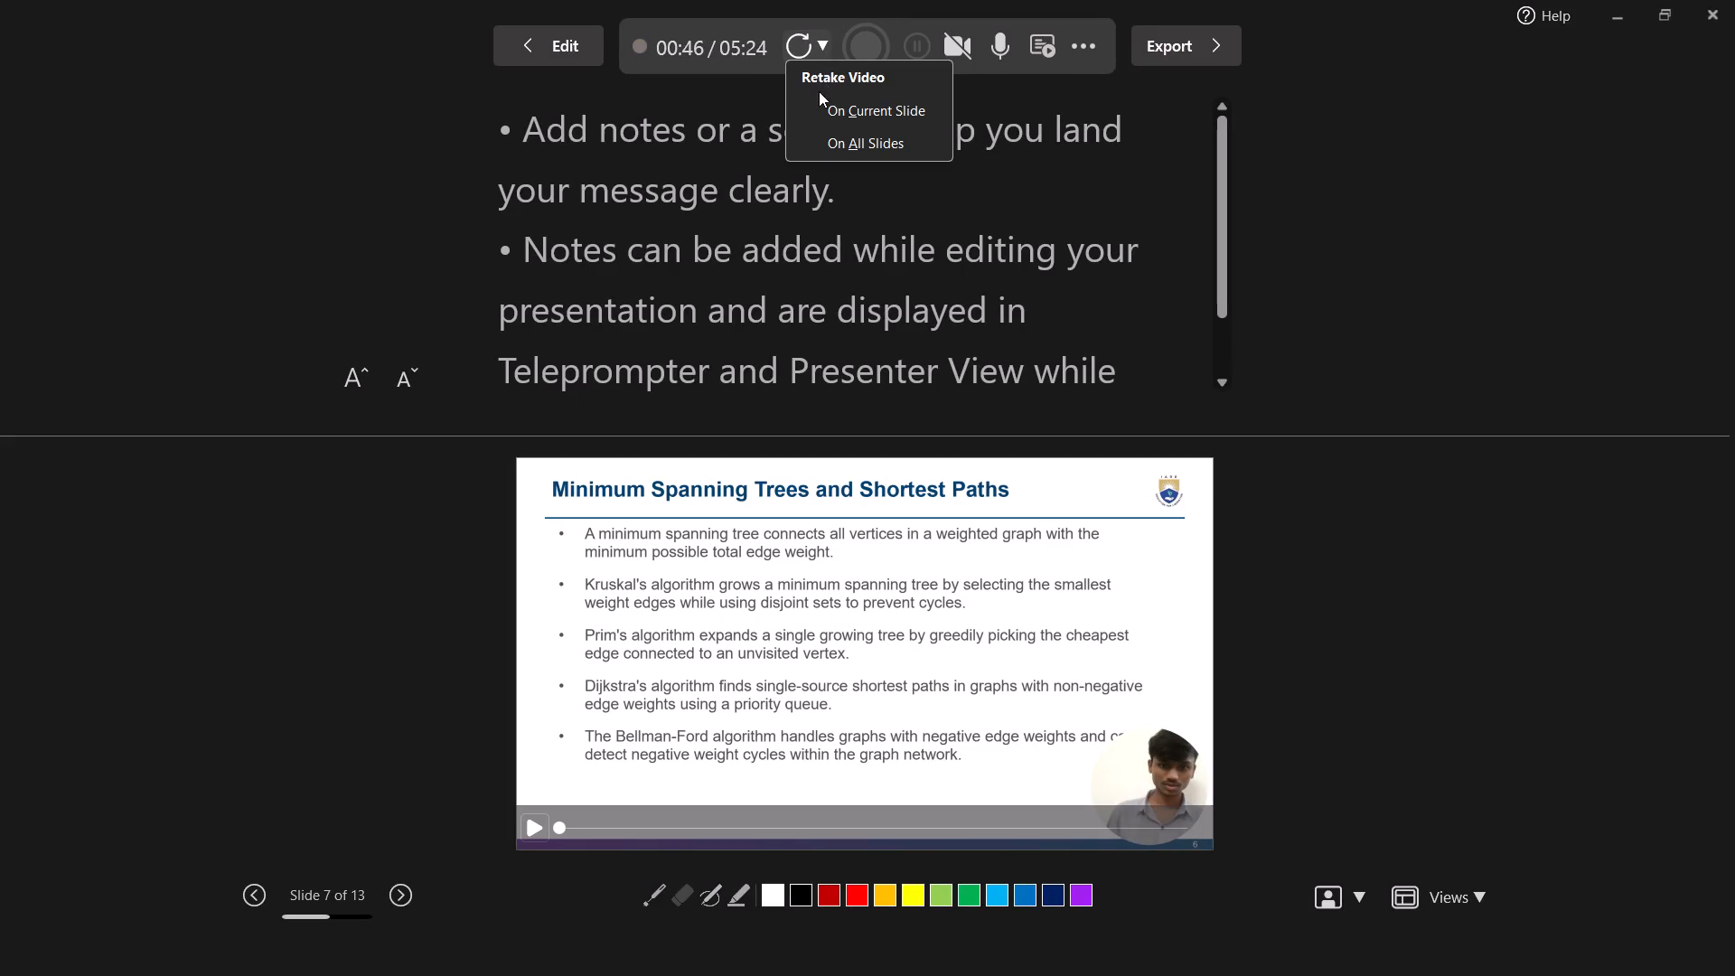
left_click(817, 106)
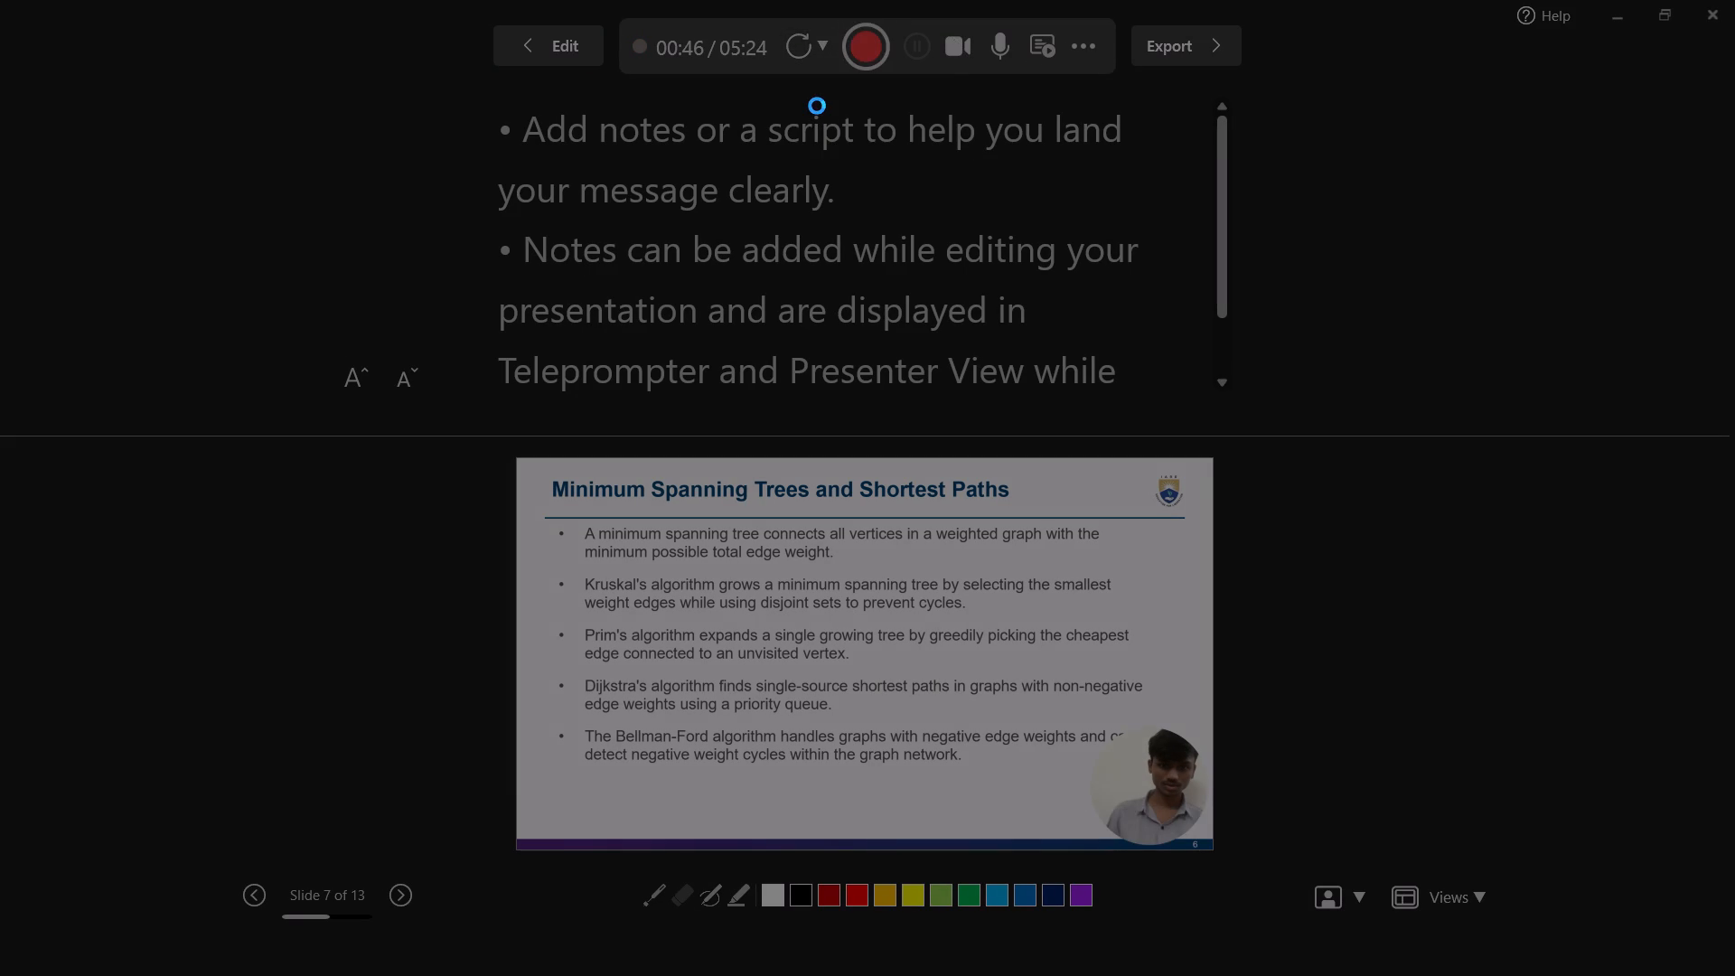
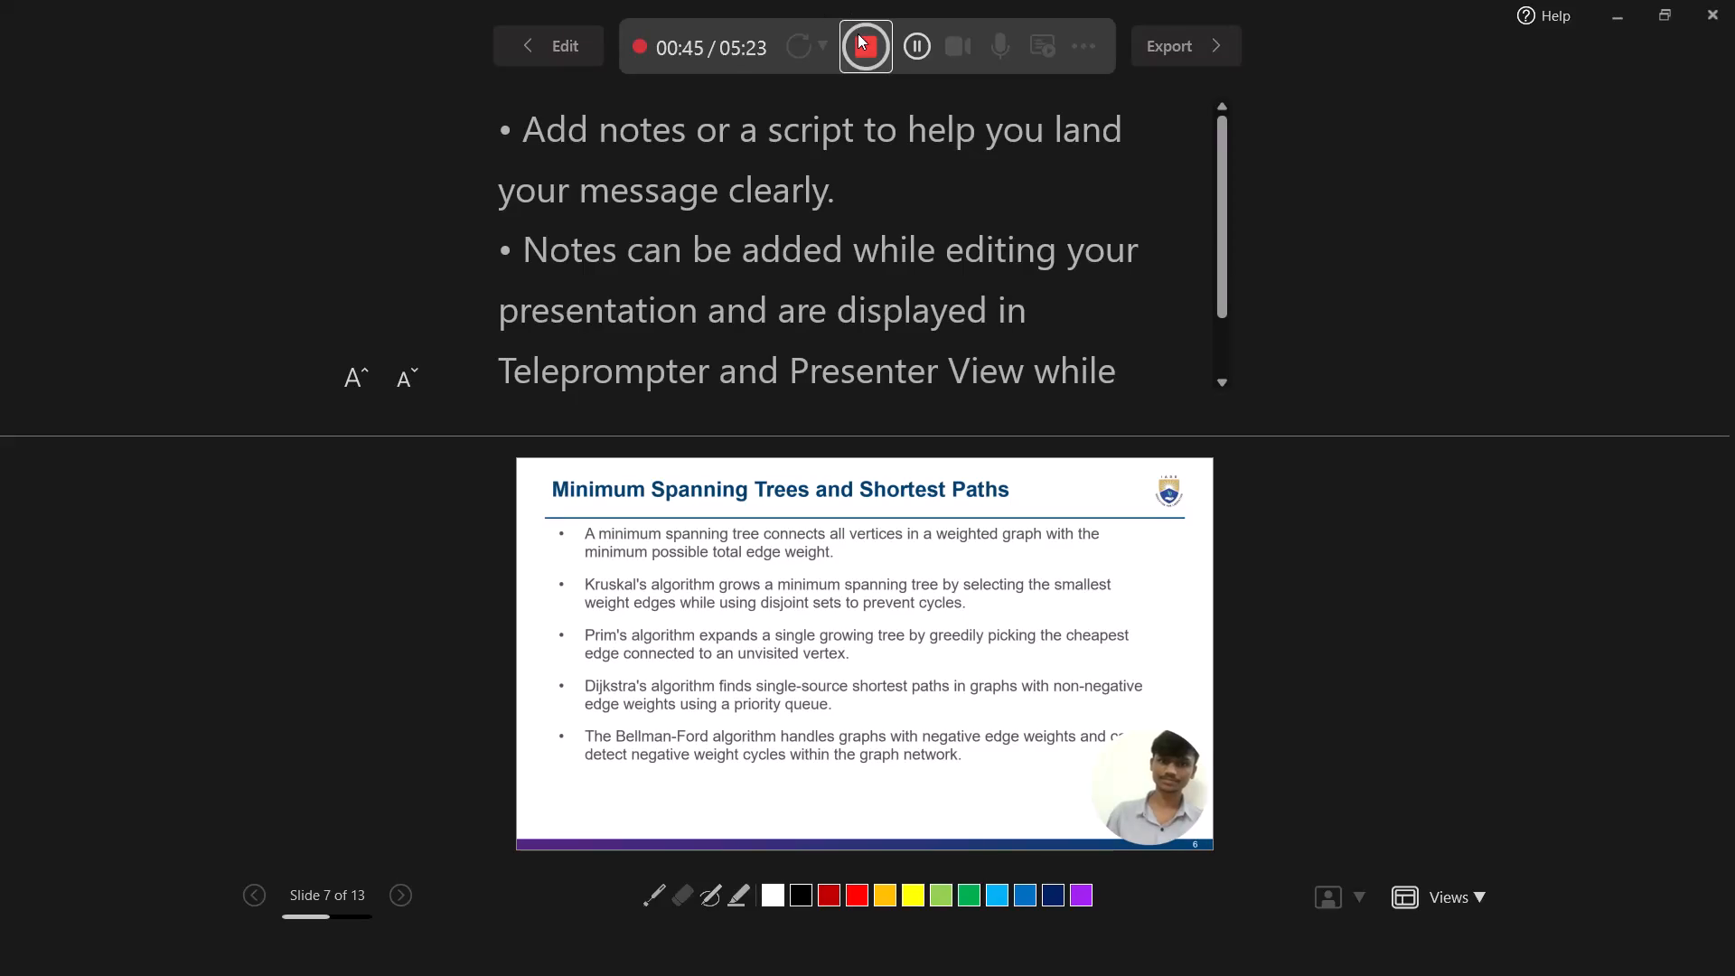
Stop the camera recording on slide 7, "Minimum Spanning Trees and Shortest Paths".
left_click(858, 33)
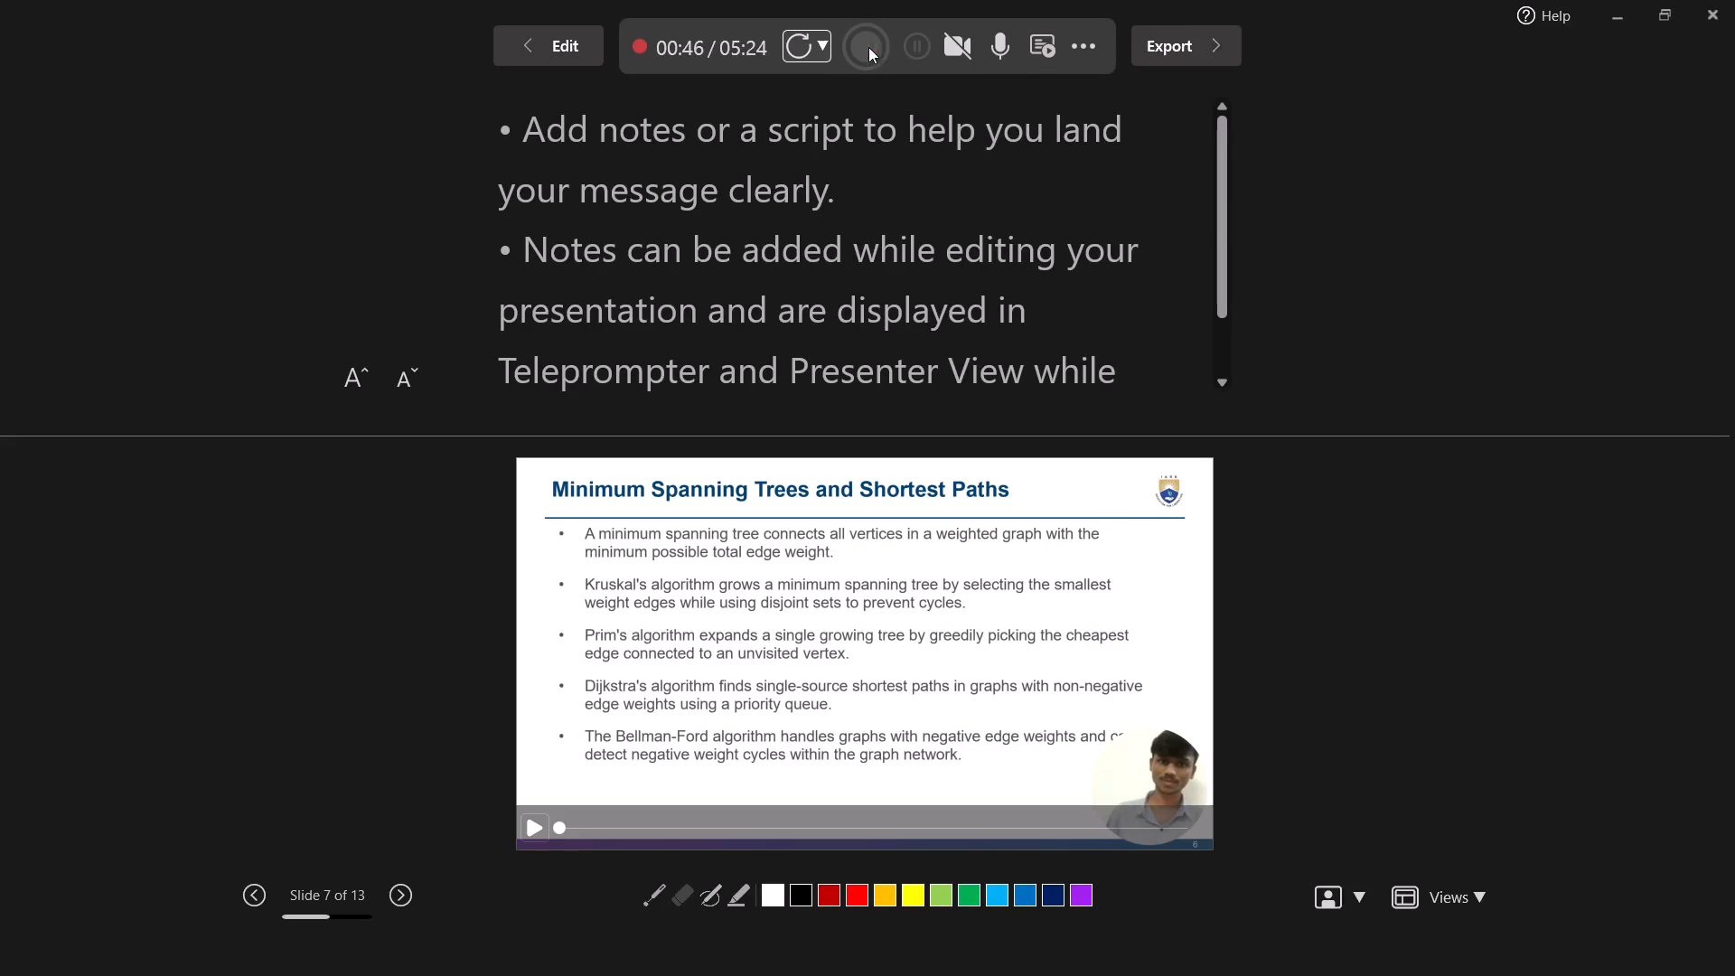
Advance to slide 8, "Backtracking Strategy", and start recording its camera video.
key("Down")
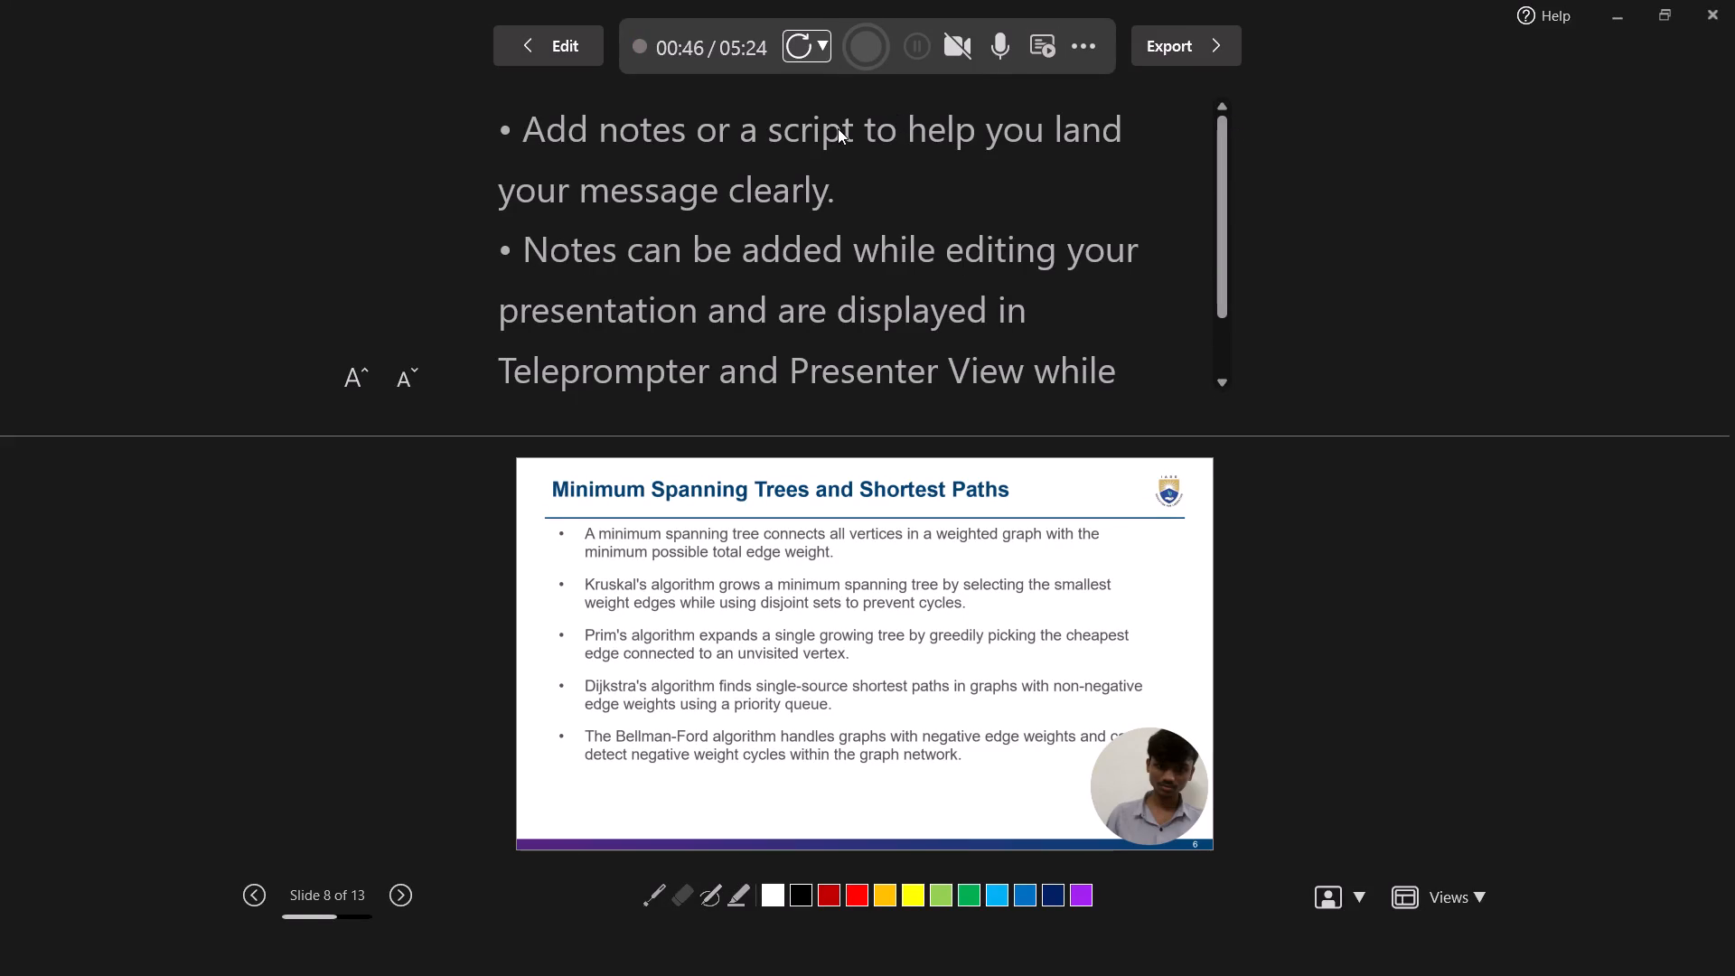
left_click(881, 42)
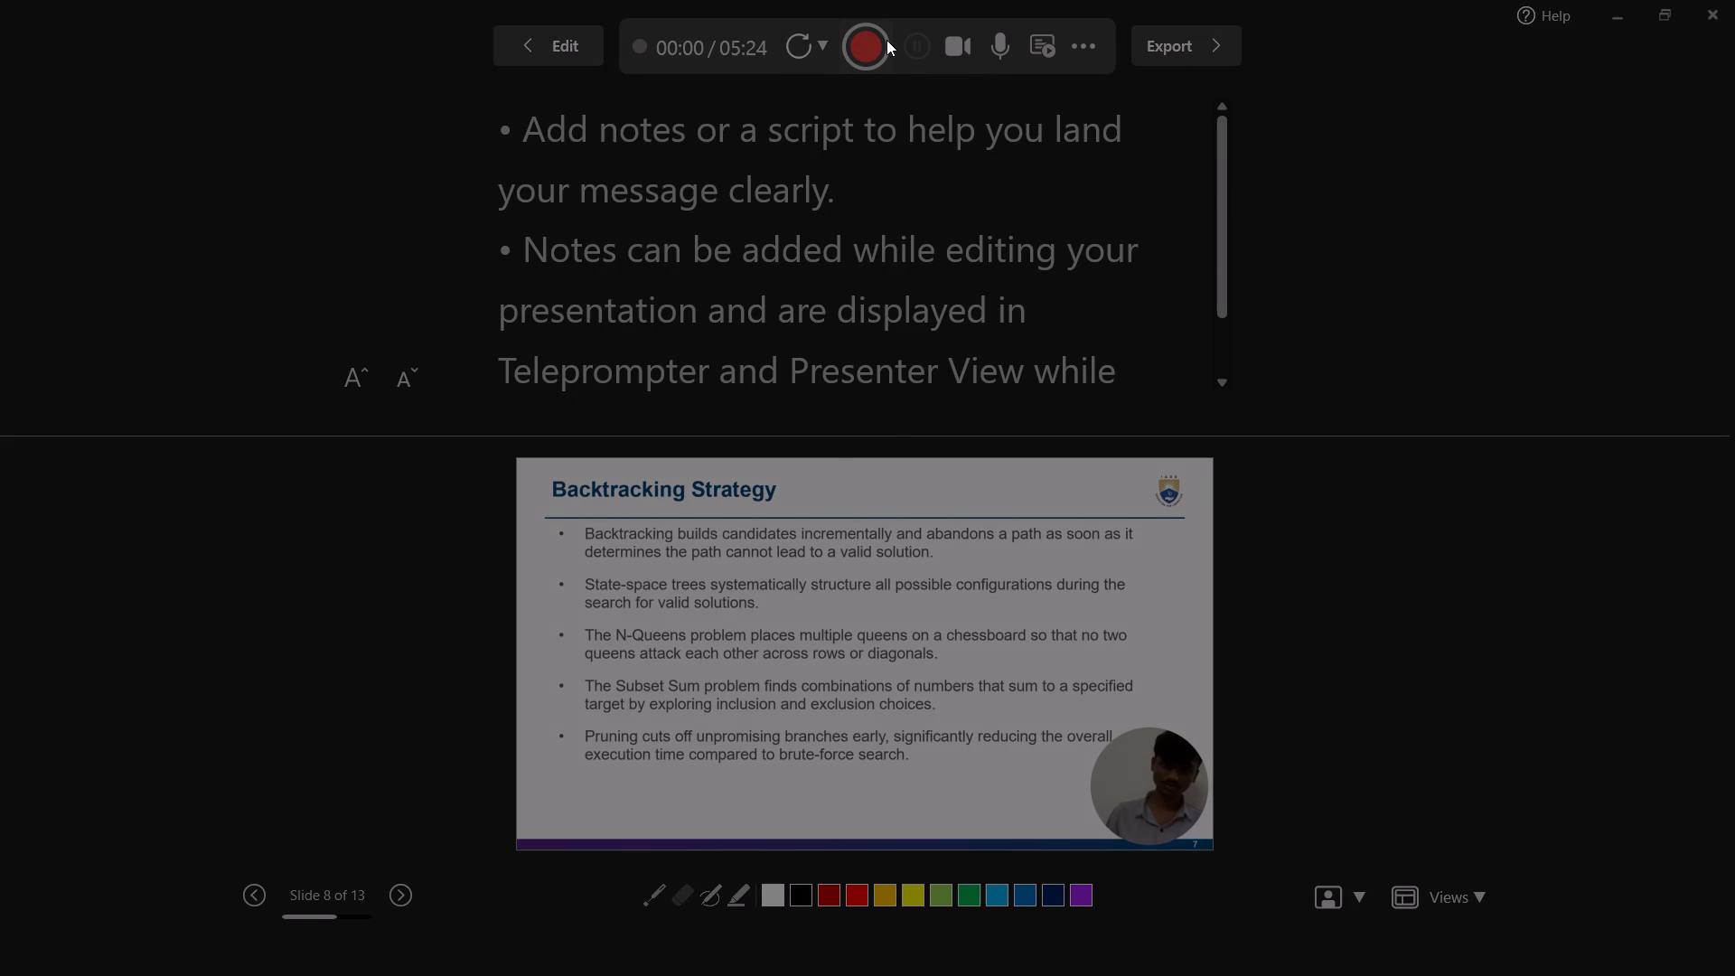
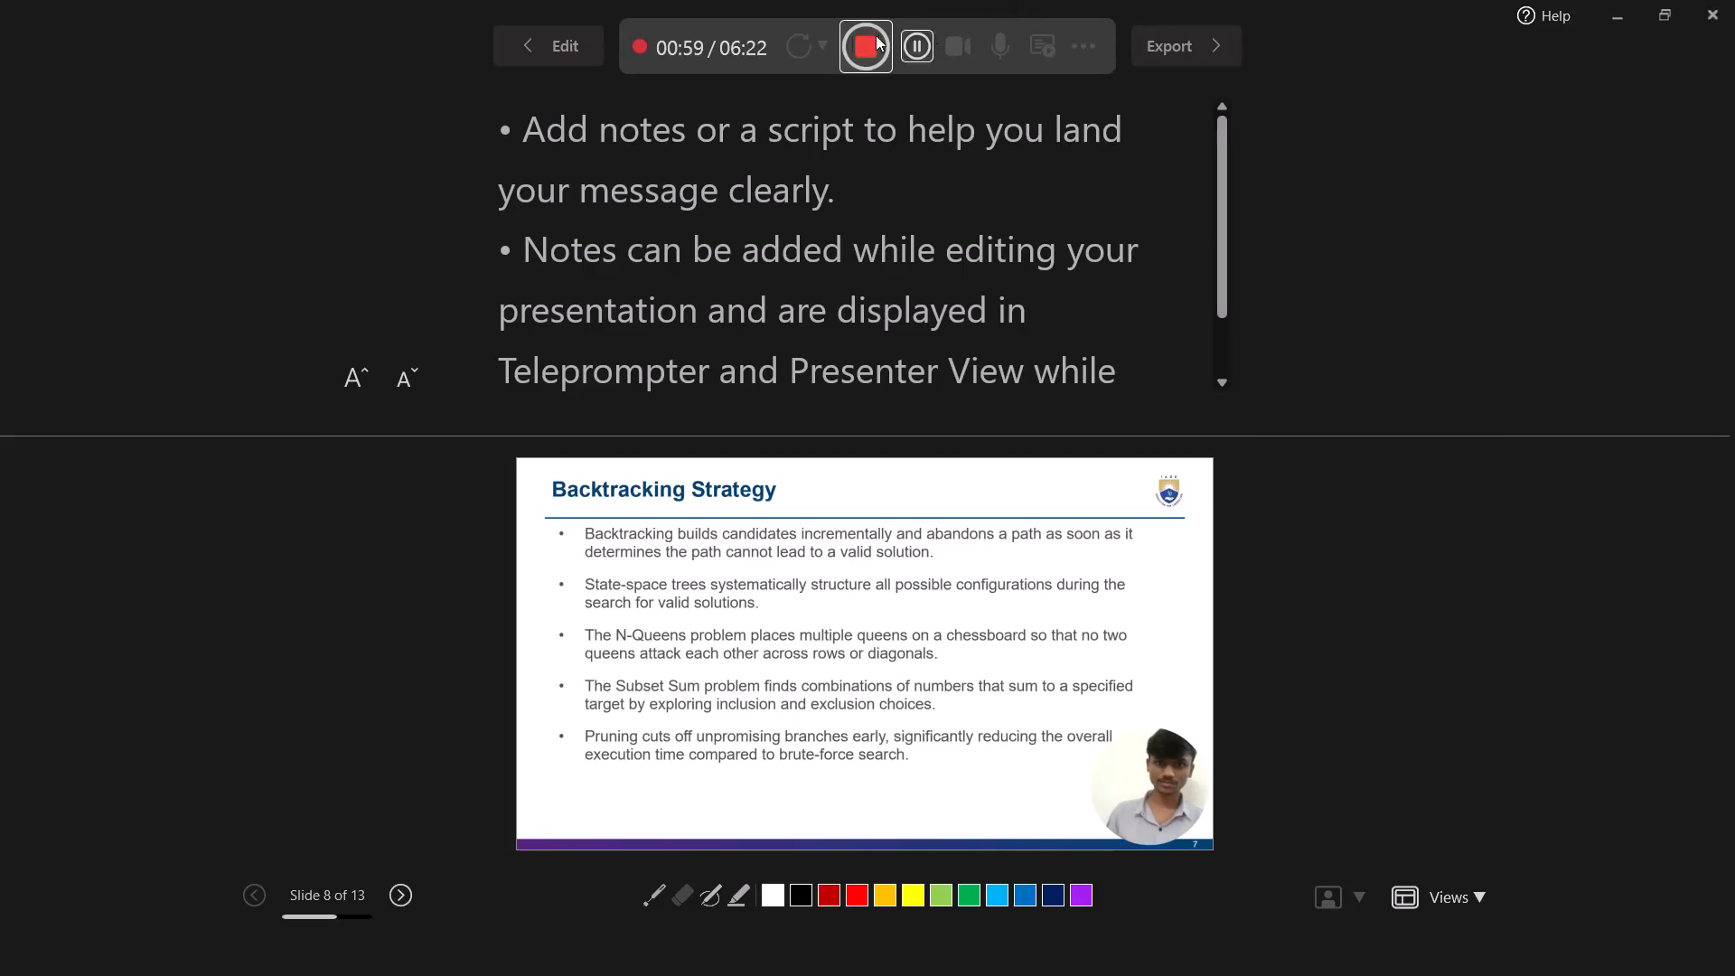
Stop the camera recording on slide 8, "Backtracking Strategy".
left_click(834, 37)
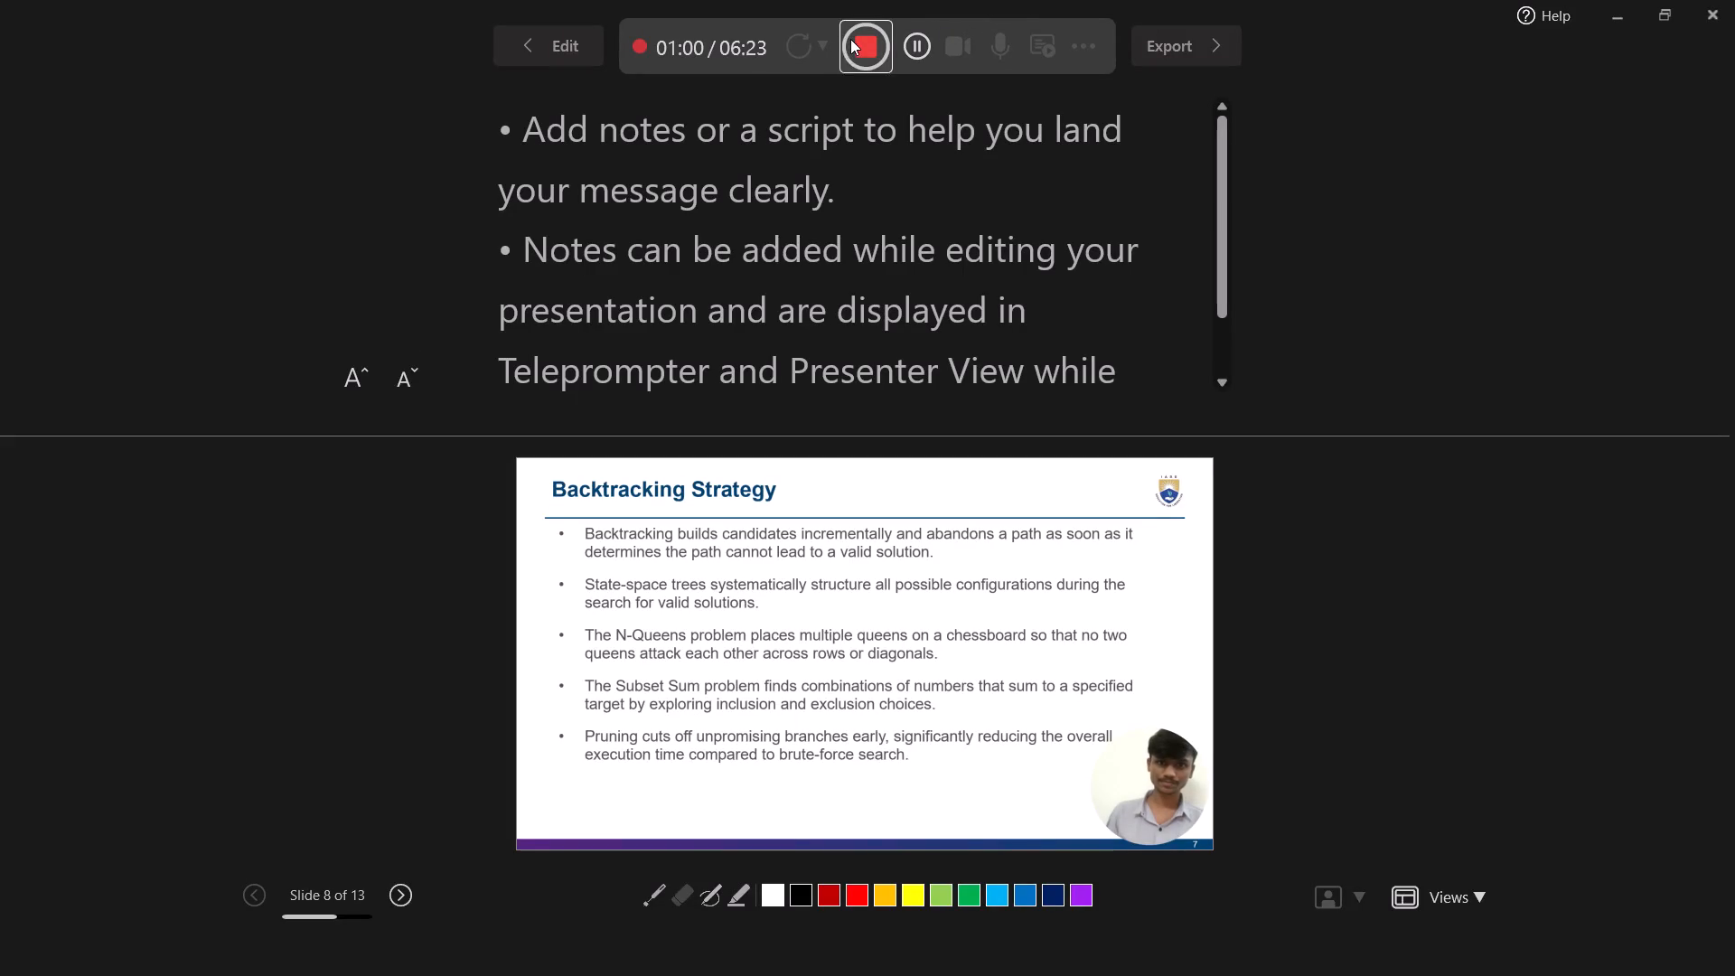
left_click(850, 39)
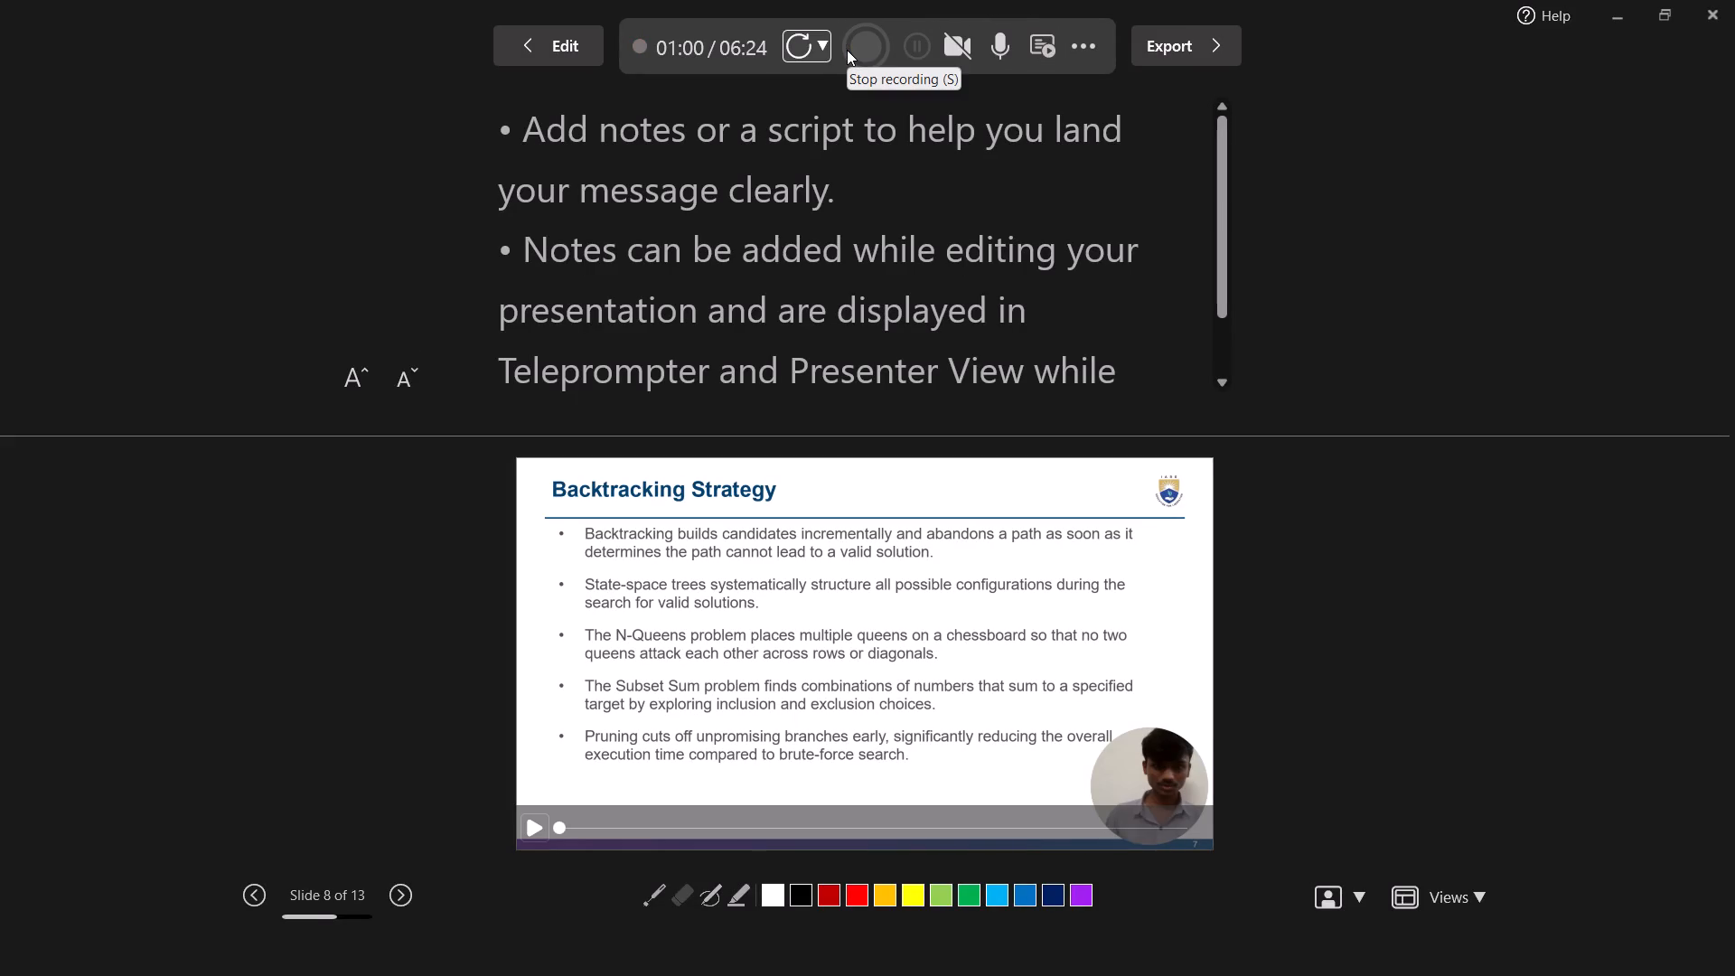
Advance to slide 9, "Branch and Bound Technique", and start recording its camera video.
key("Down")
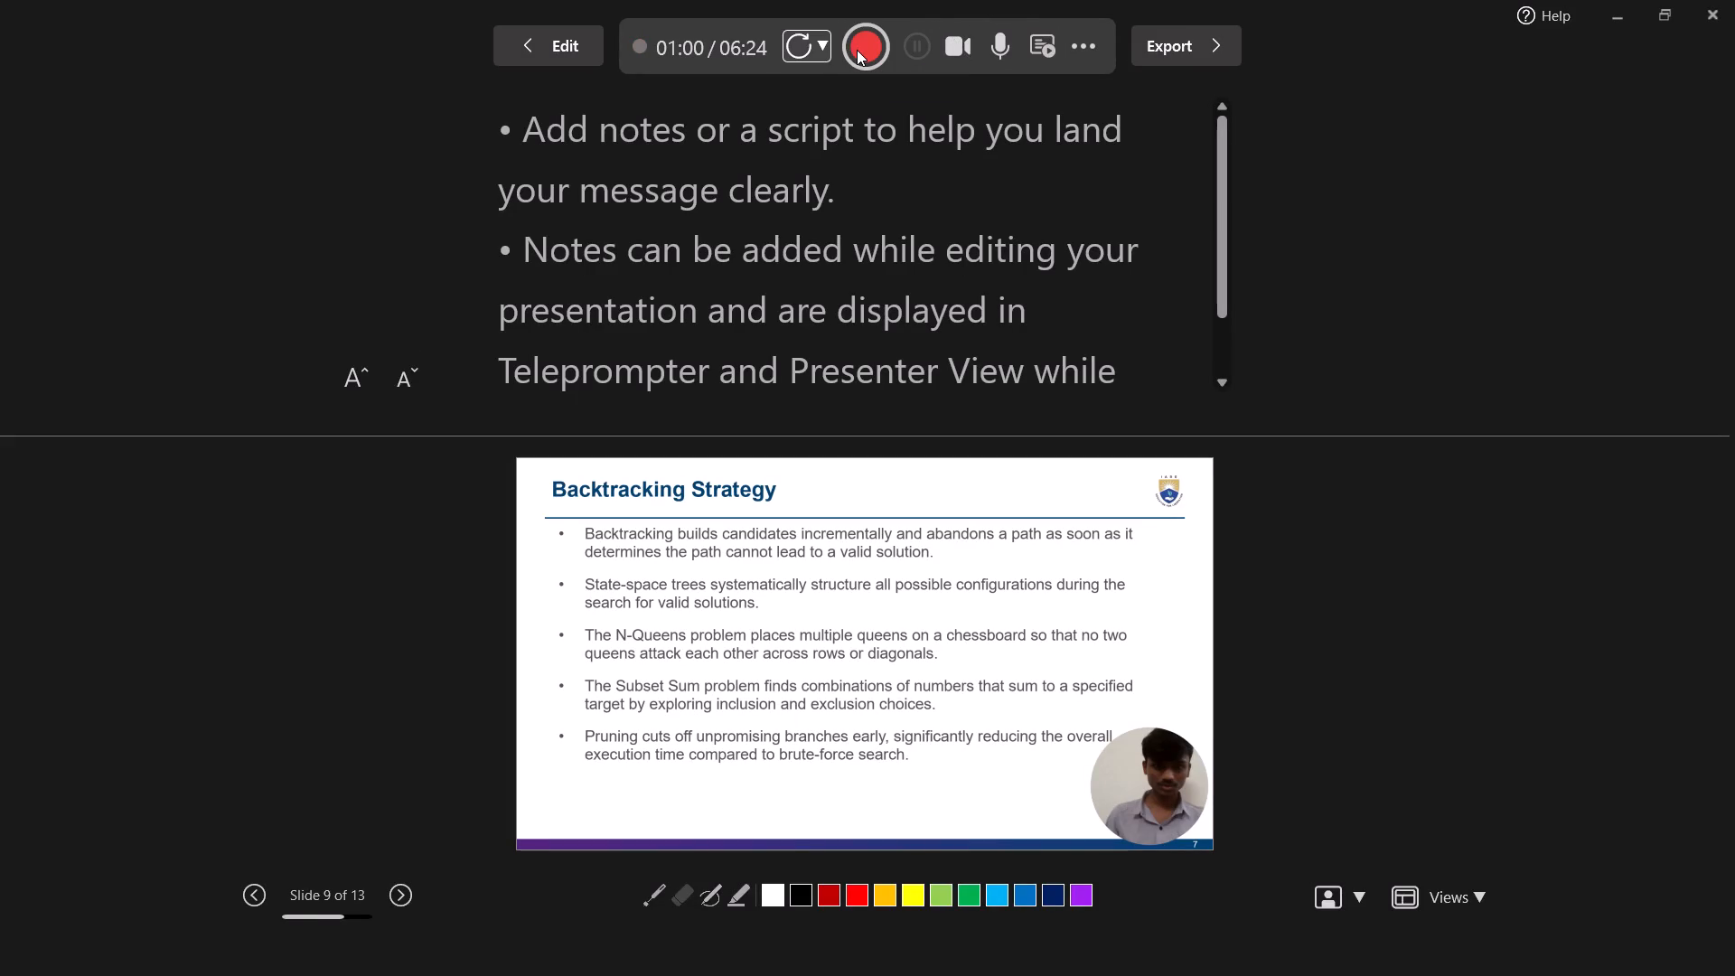
left_click(857, 50)
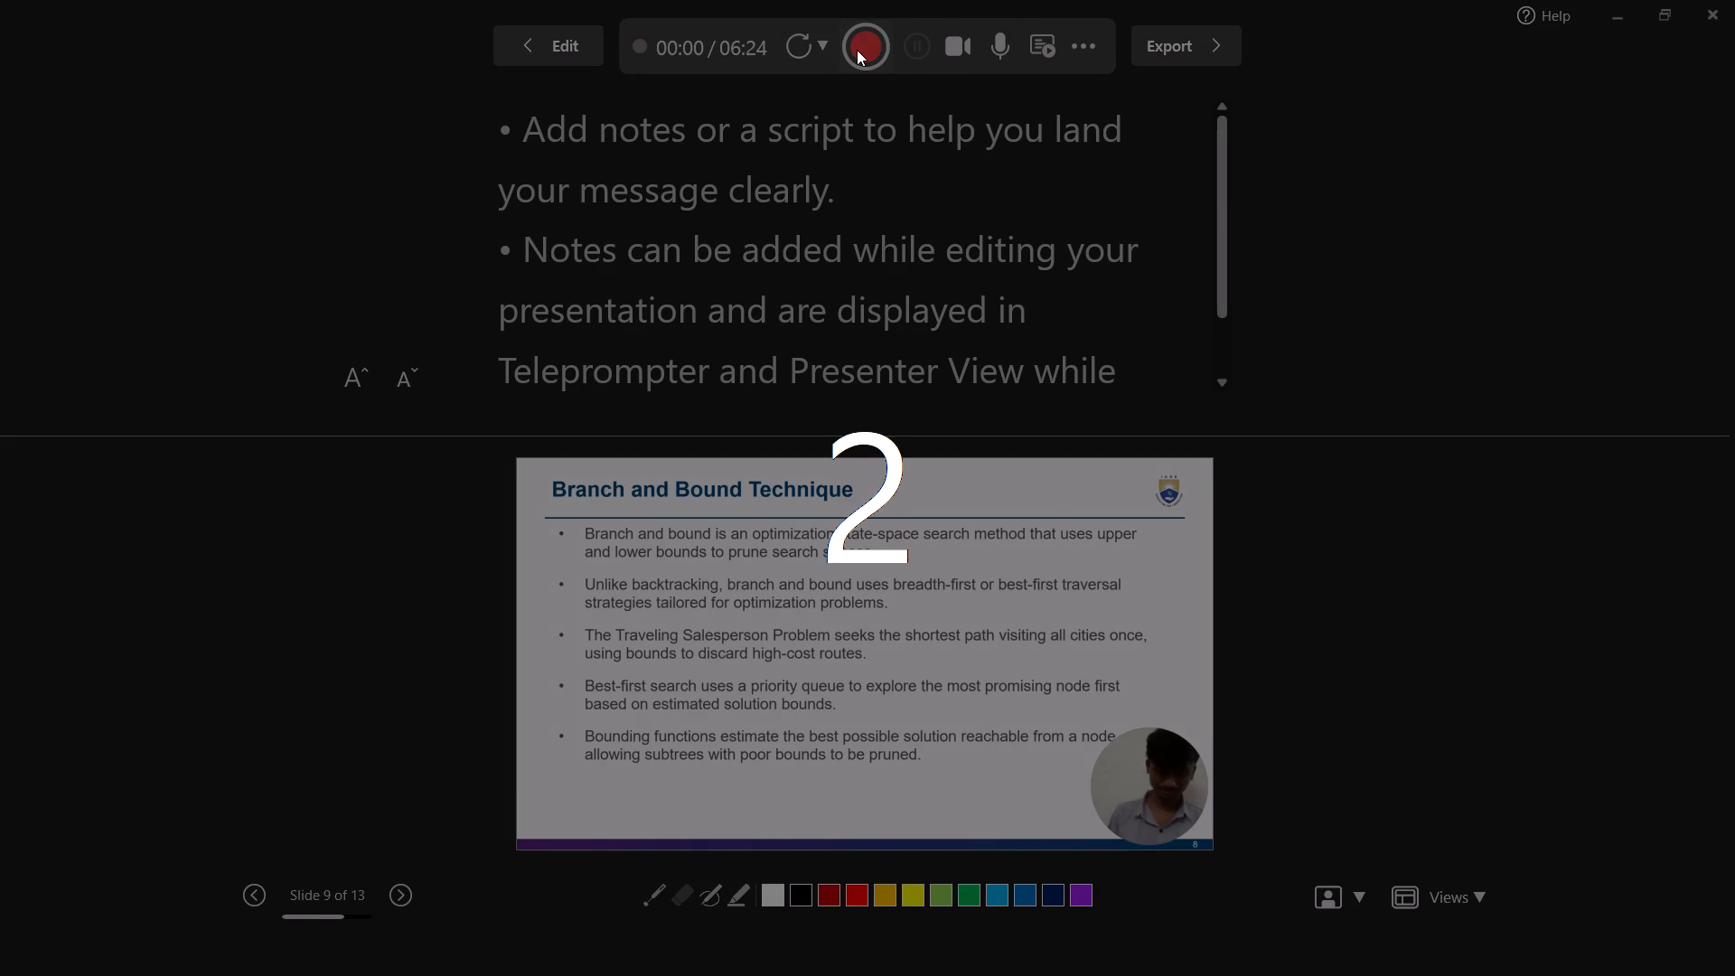
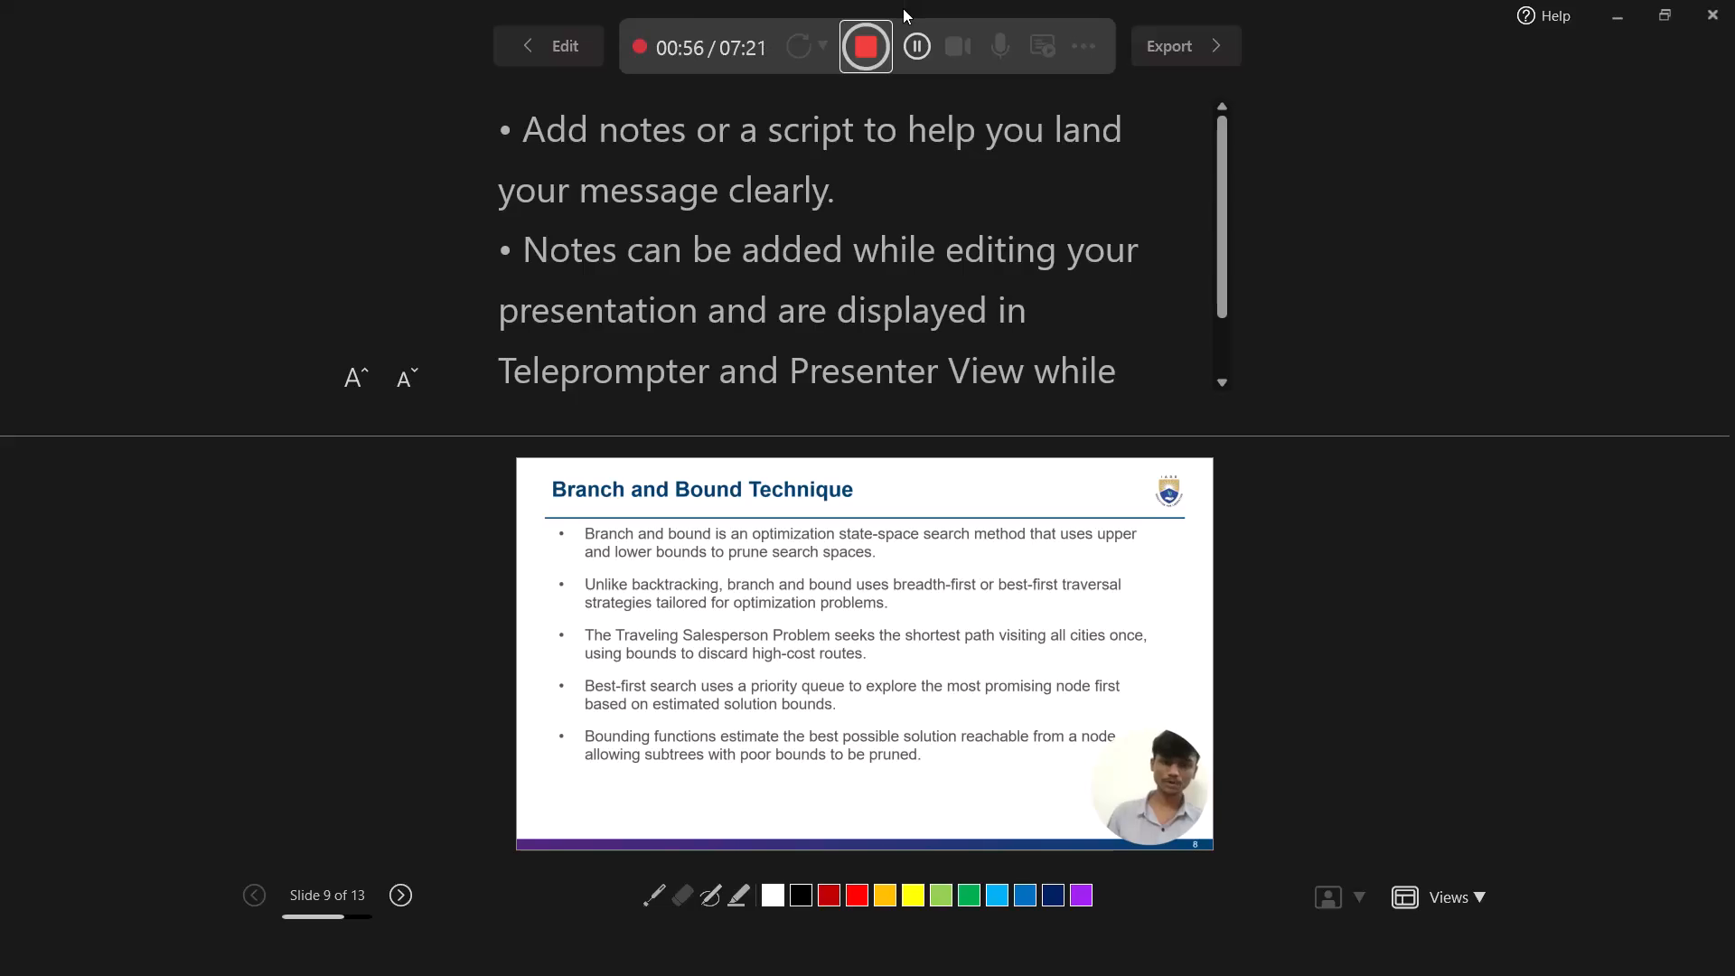
Stop the camera recording on slide 9, "Branch and Bound Technique".
left_click(860, 43)
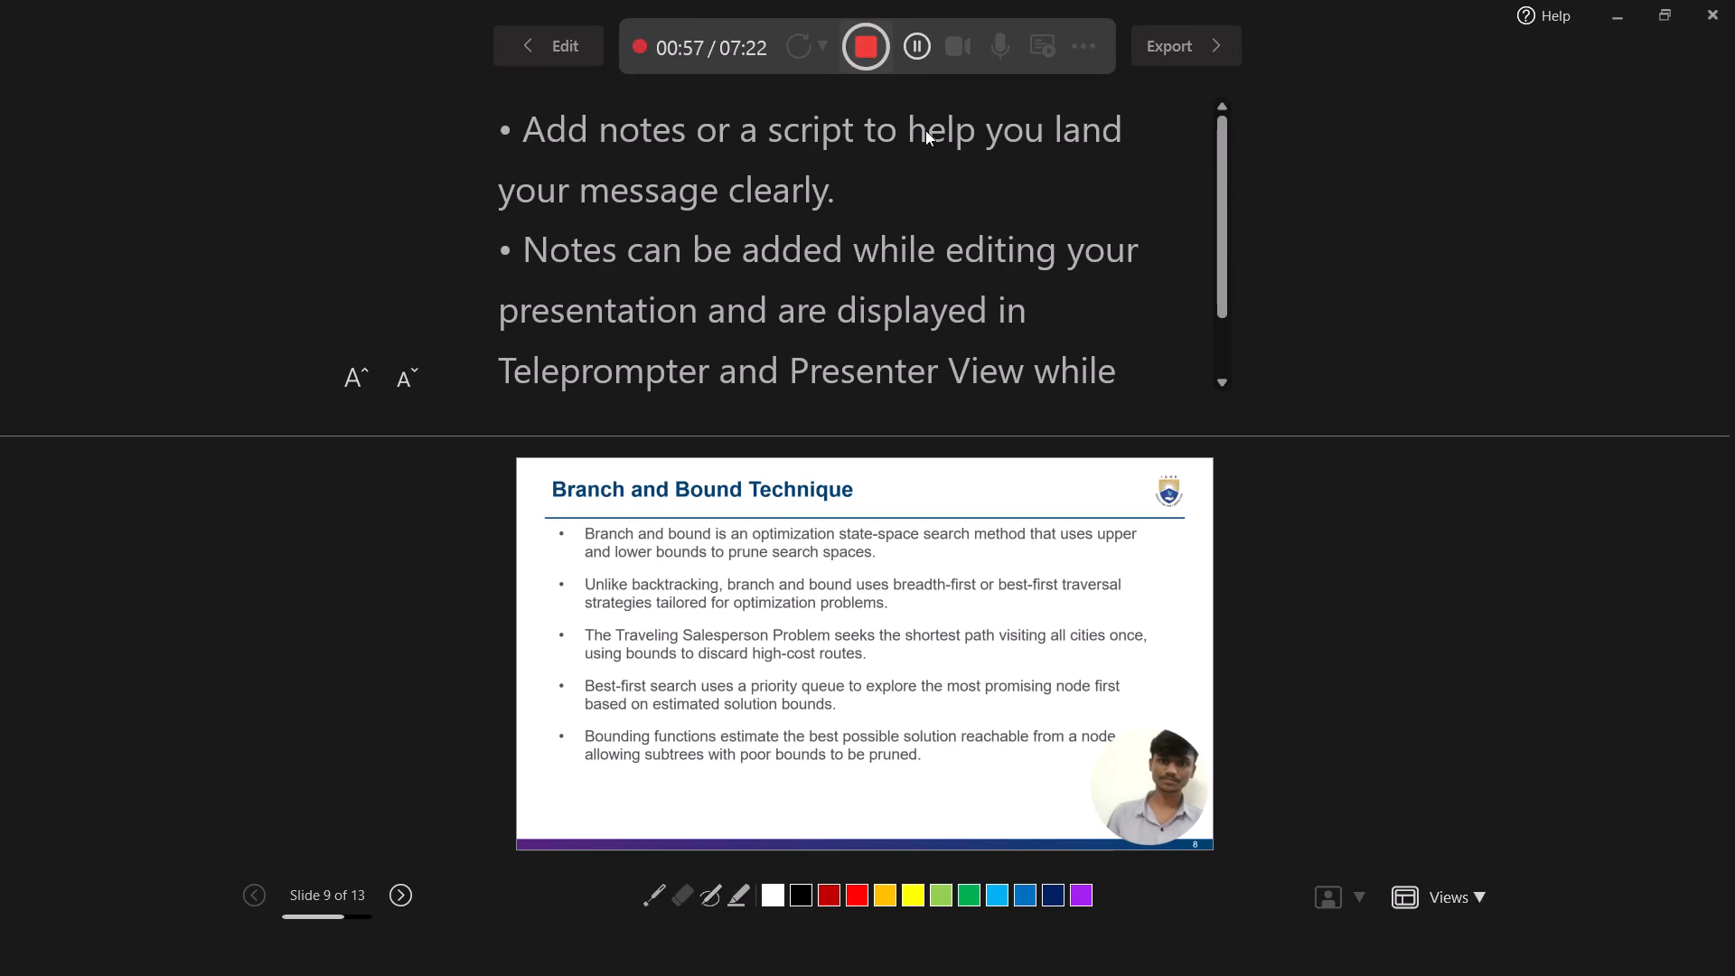
Advance to slide 10, "String Matching Algorithms", and start recording its camera video.
key("Down")
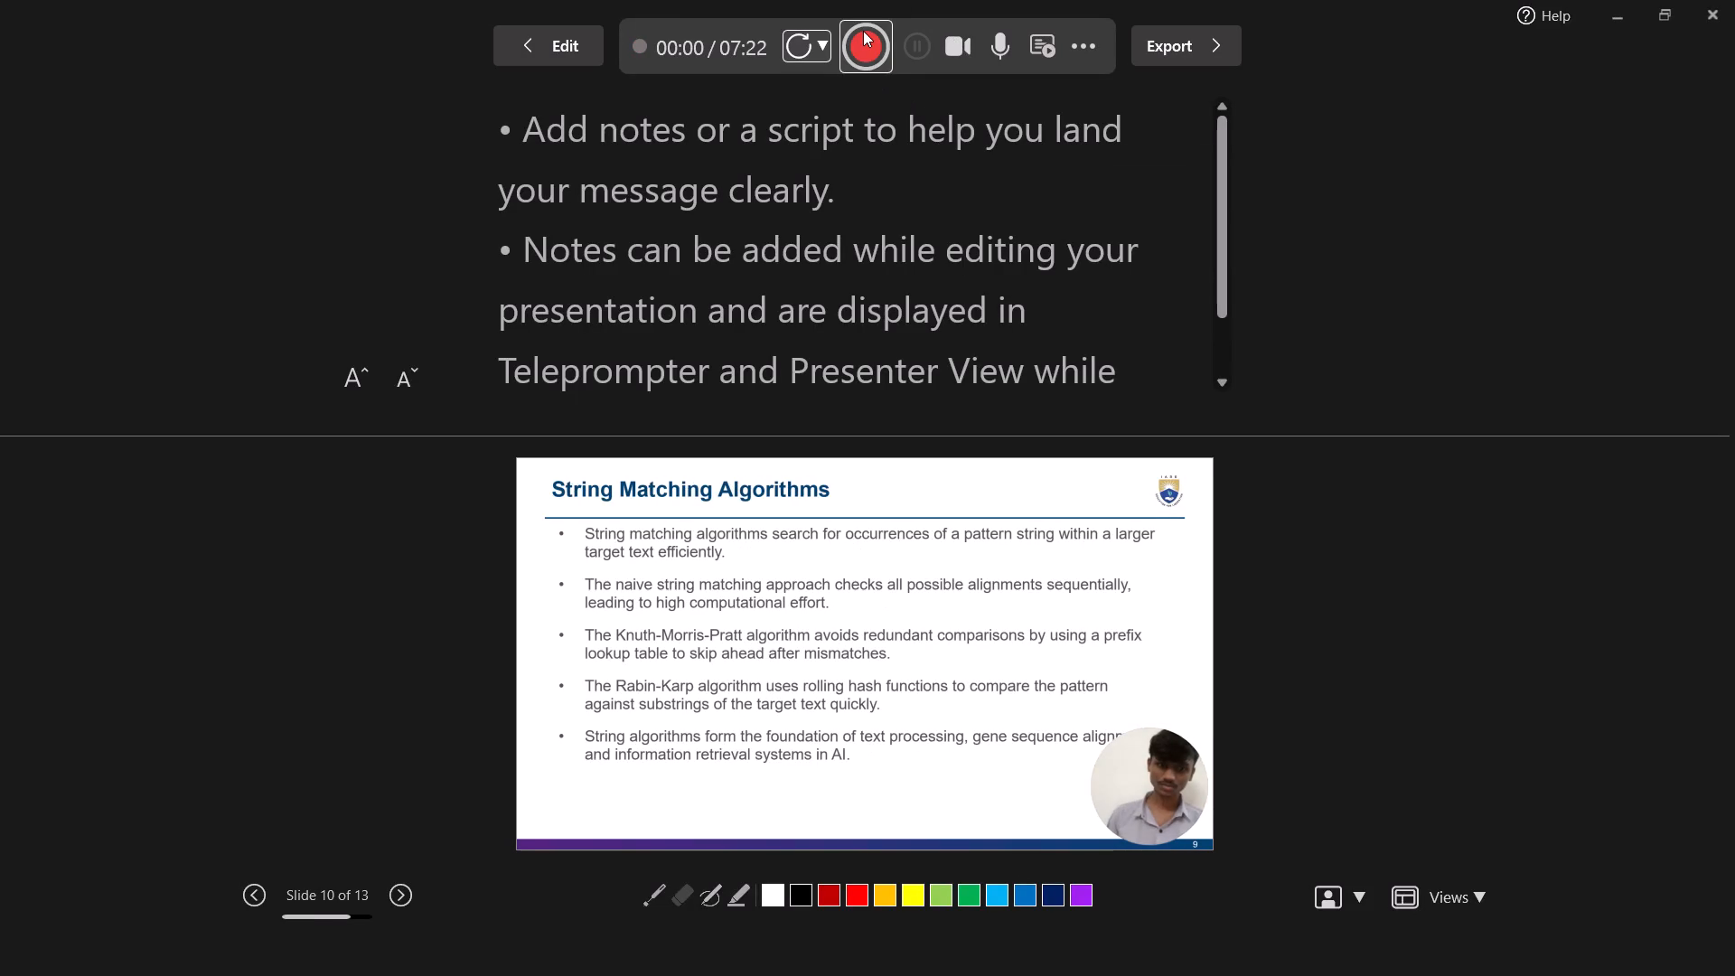
left_click(863, 31)
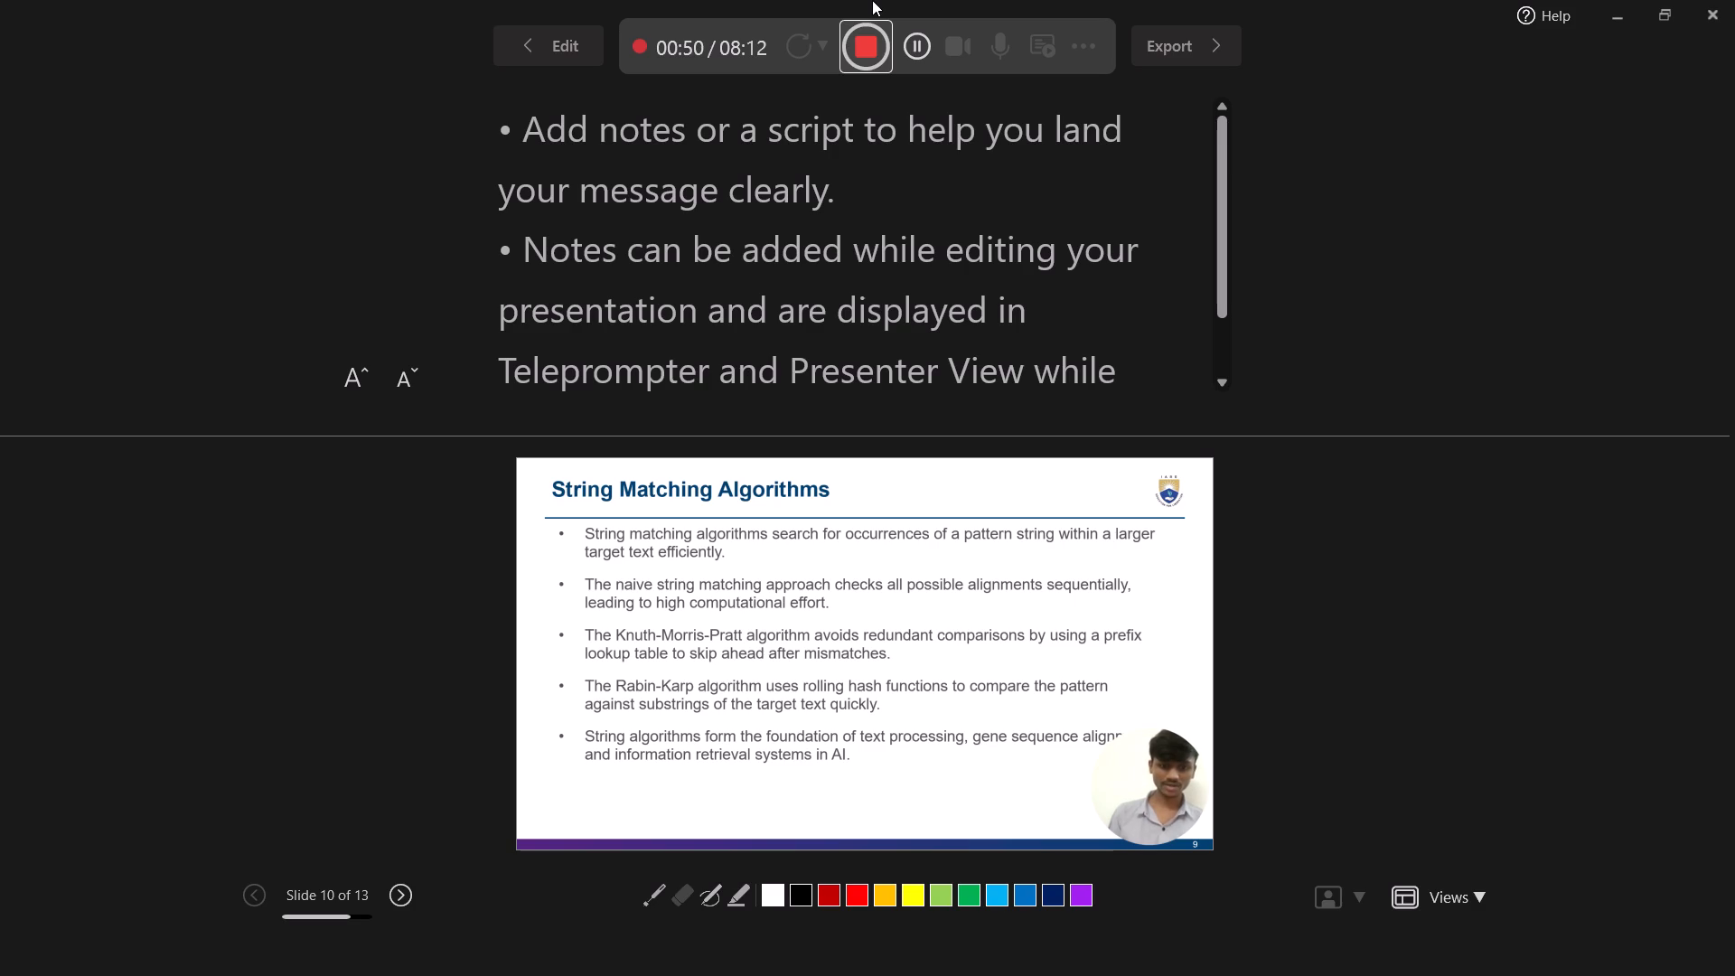
Stop the camera recording on slide 10, "String Matching Algorithms".
left_click(875, 36)
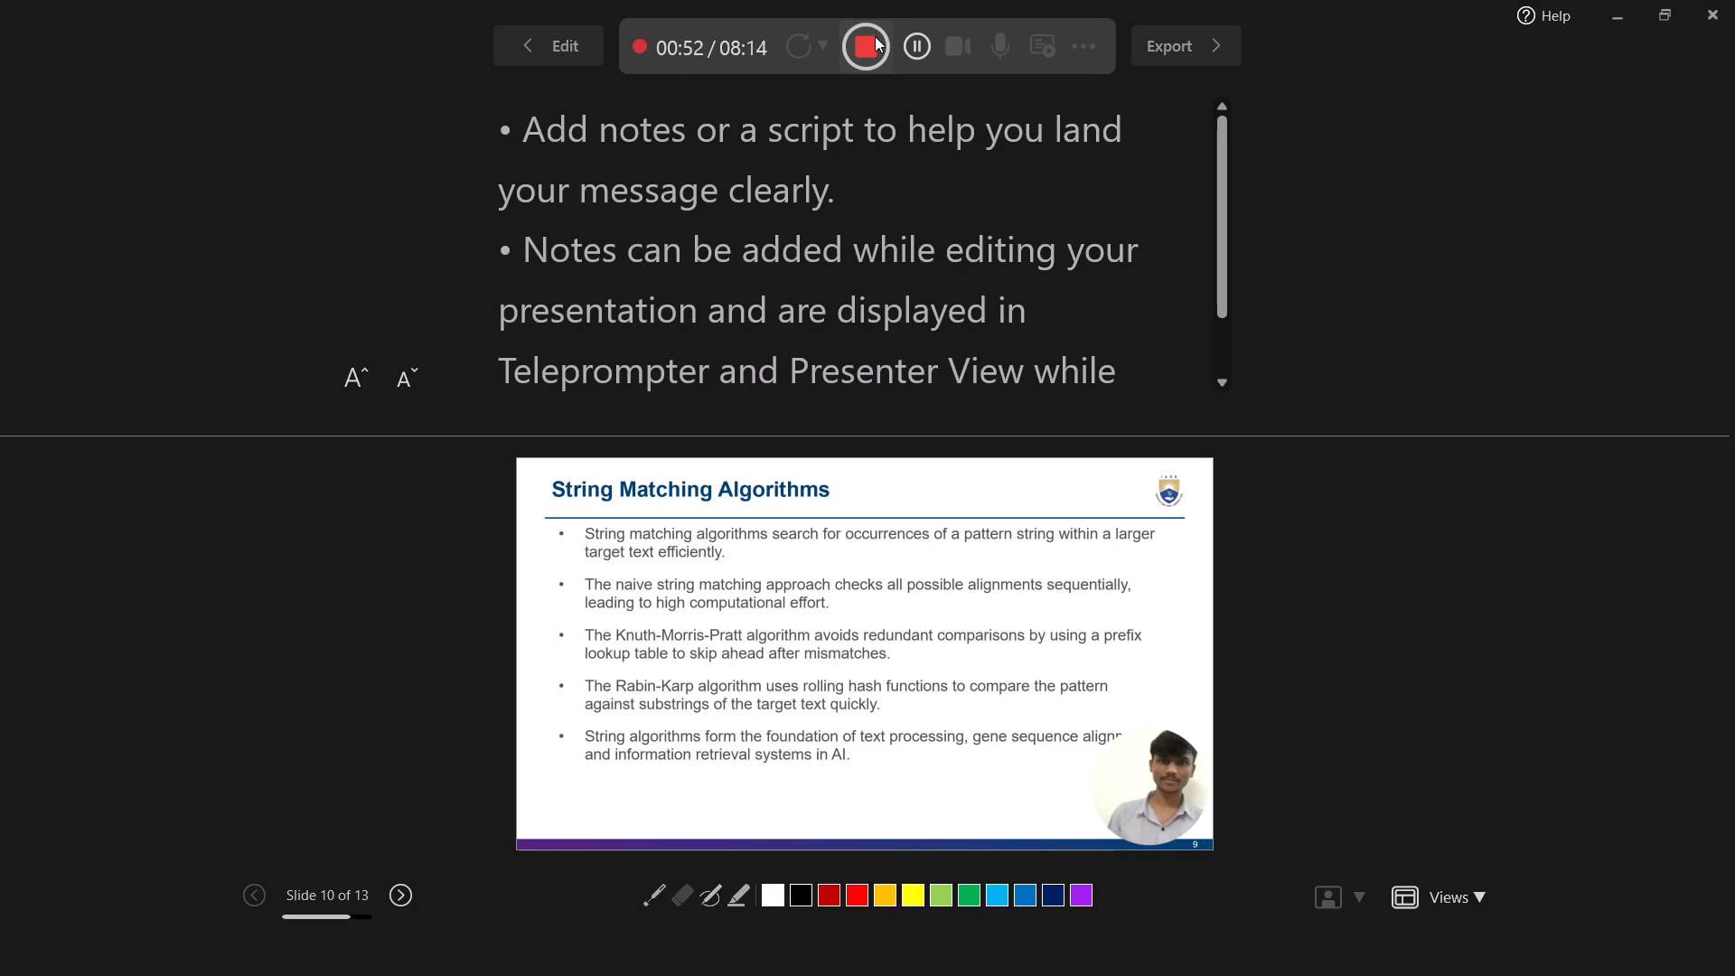
Advance to slide 11, "NP-Completeness and Computational Complexity", and start recording its camera video.
key("Down")
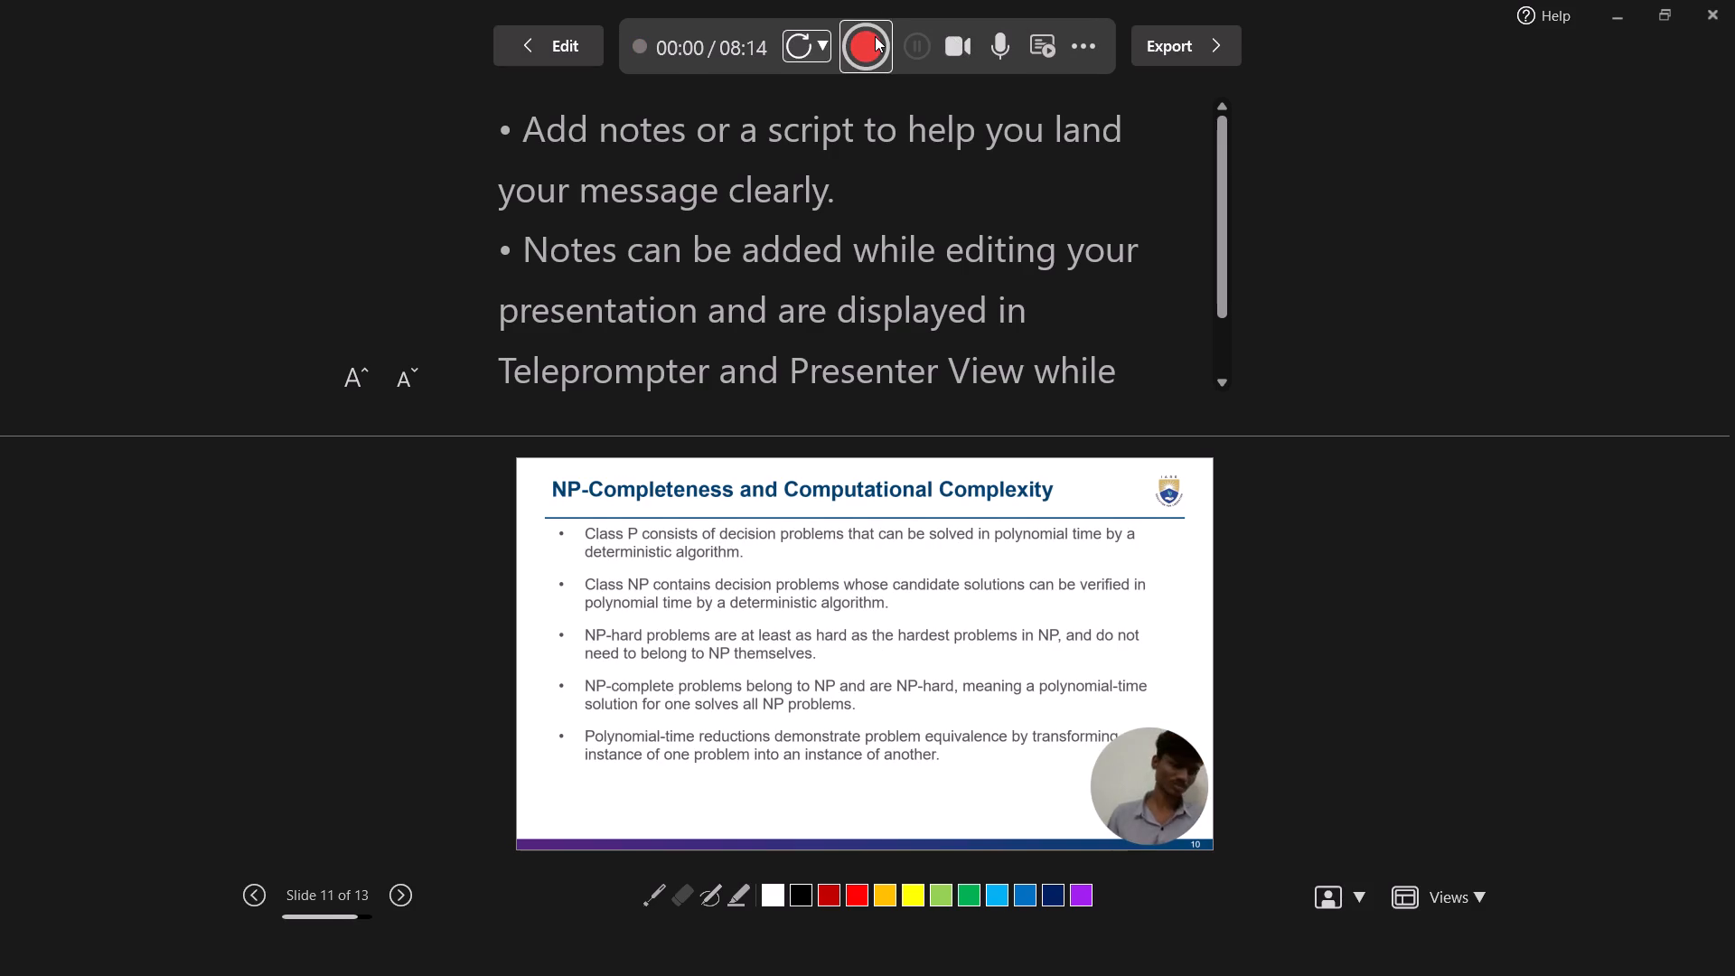
left_click(875, 36)
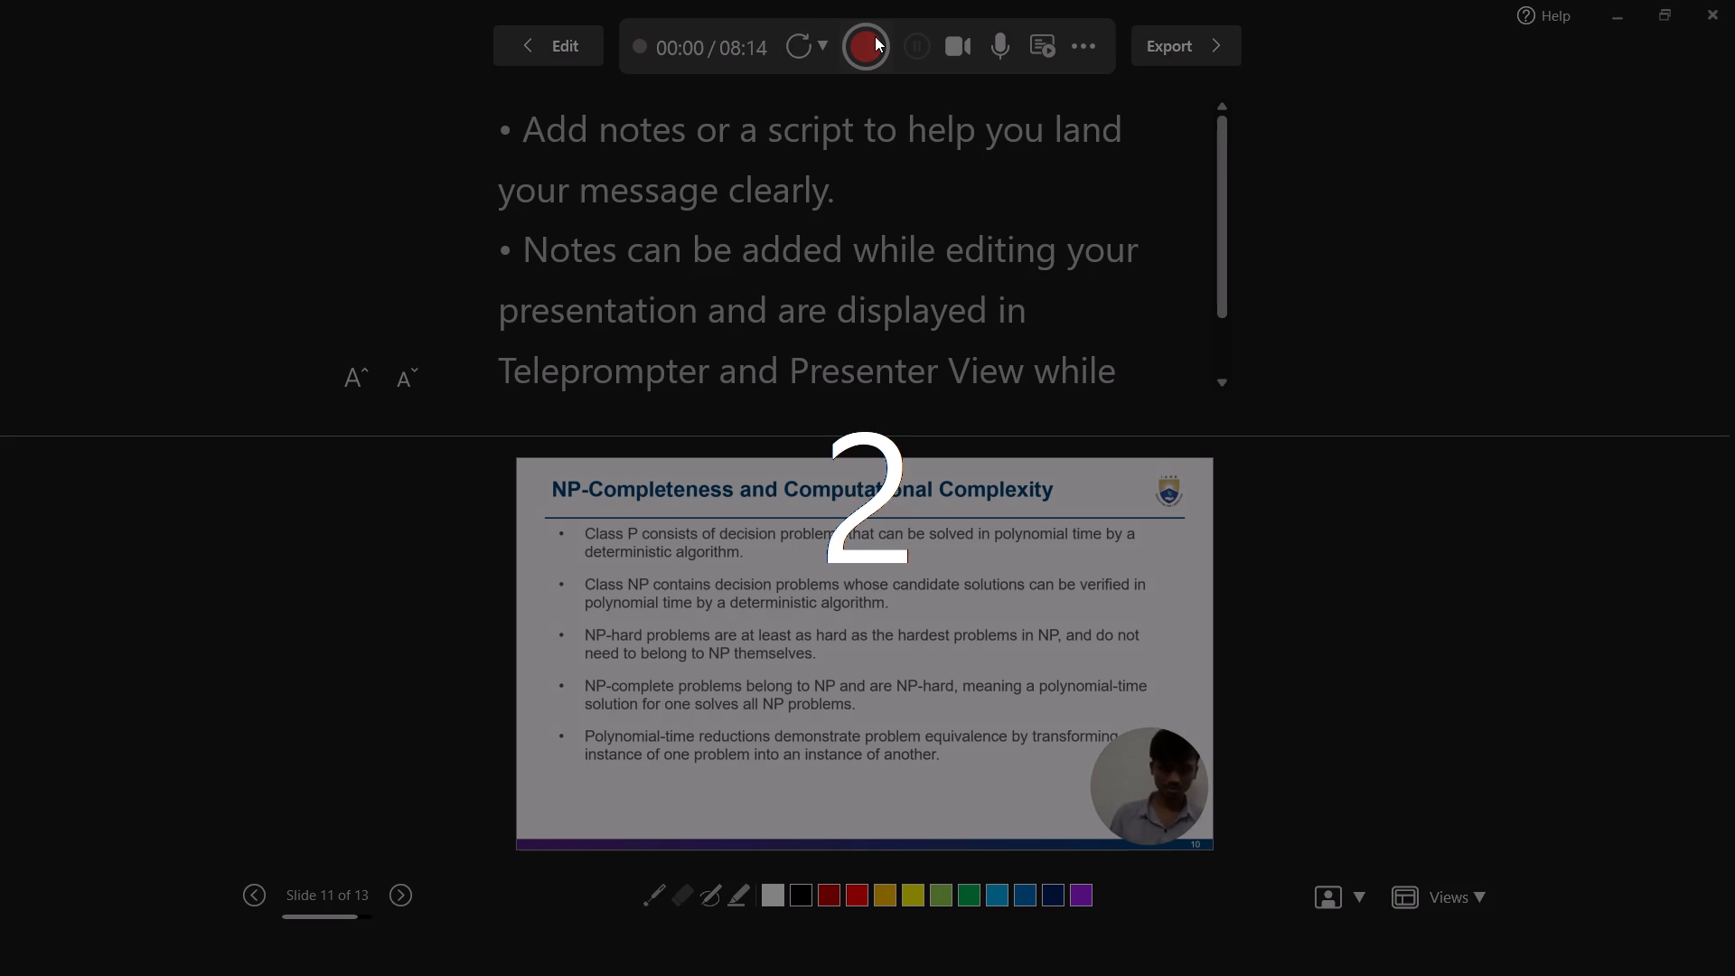
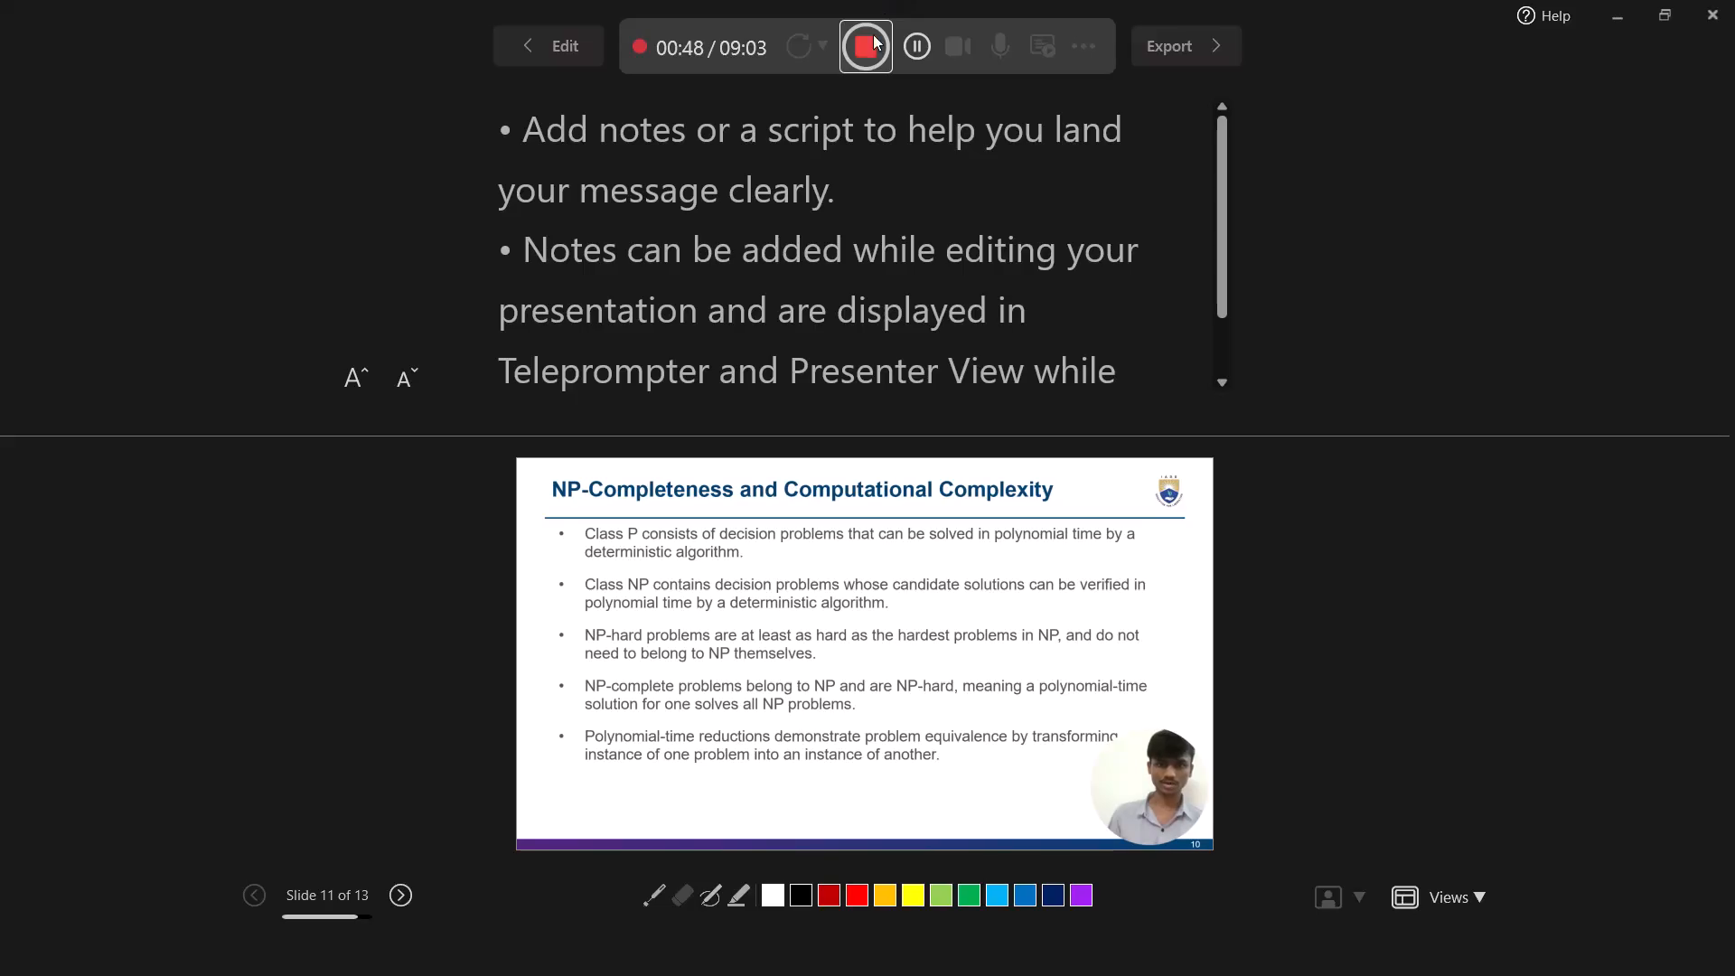
Stop the camera recording on slide 11, "NP-Completeness and Computational Complexity", and advance to slide 12, "Randomized and Approximation Algorithms".
left_click(859, 47)
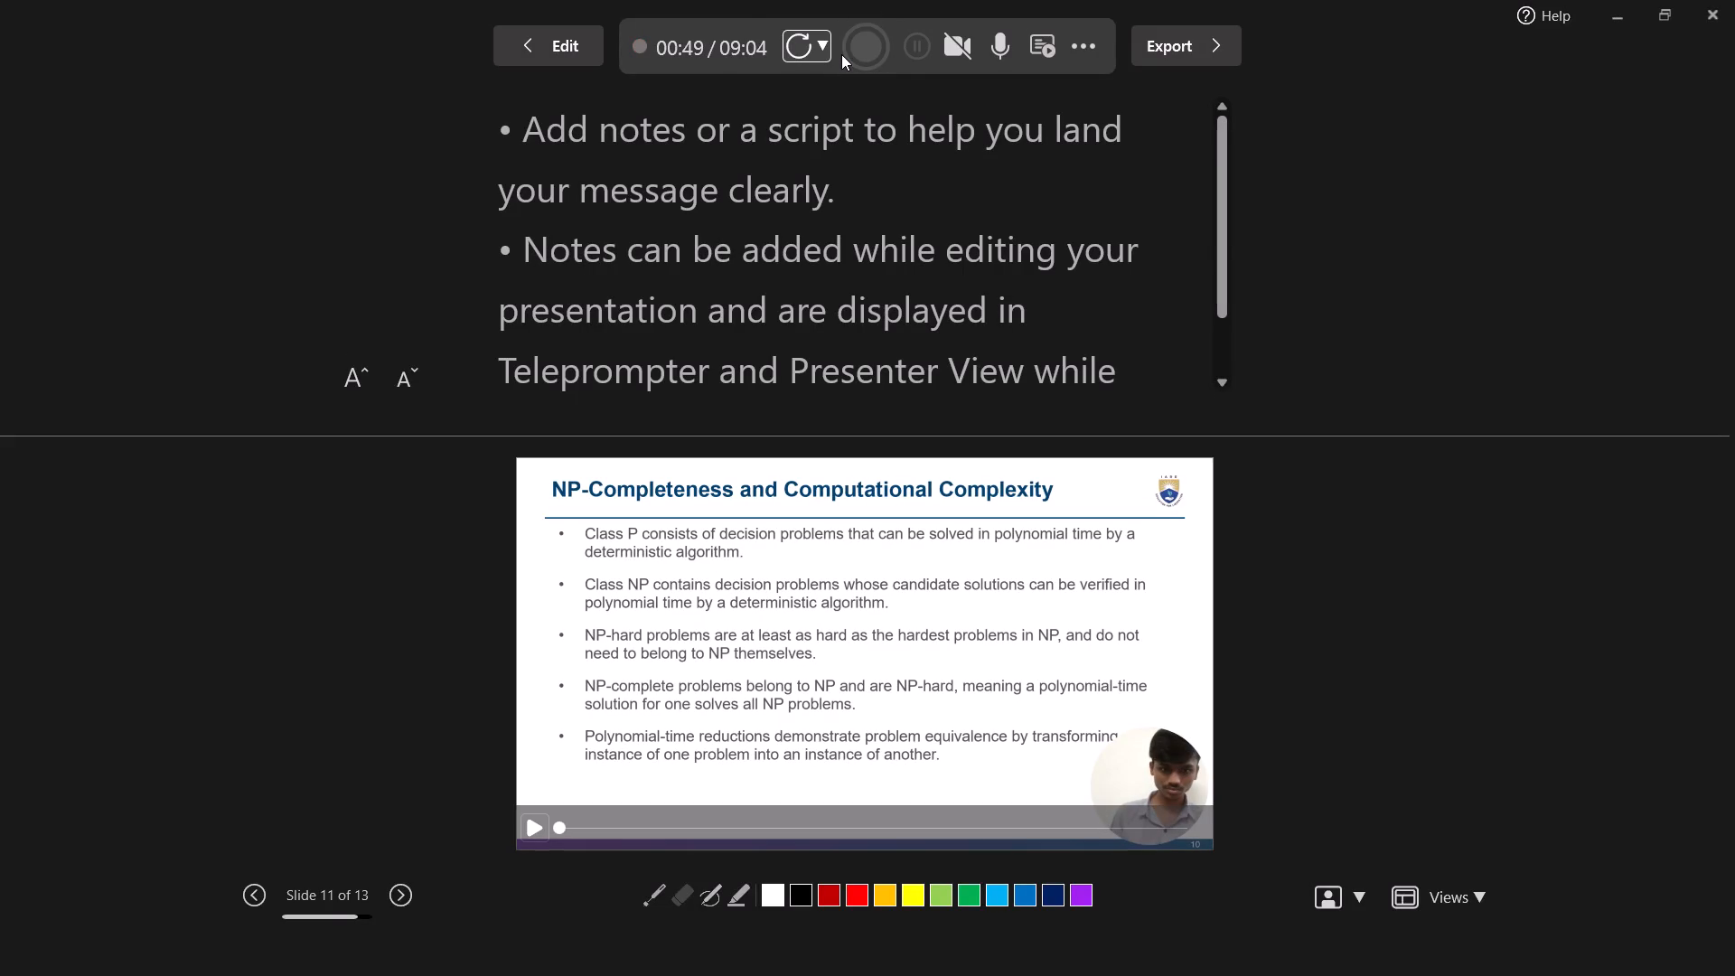
key("Down")
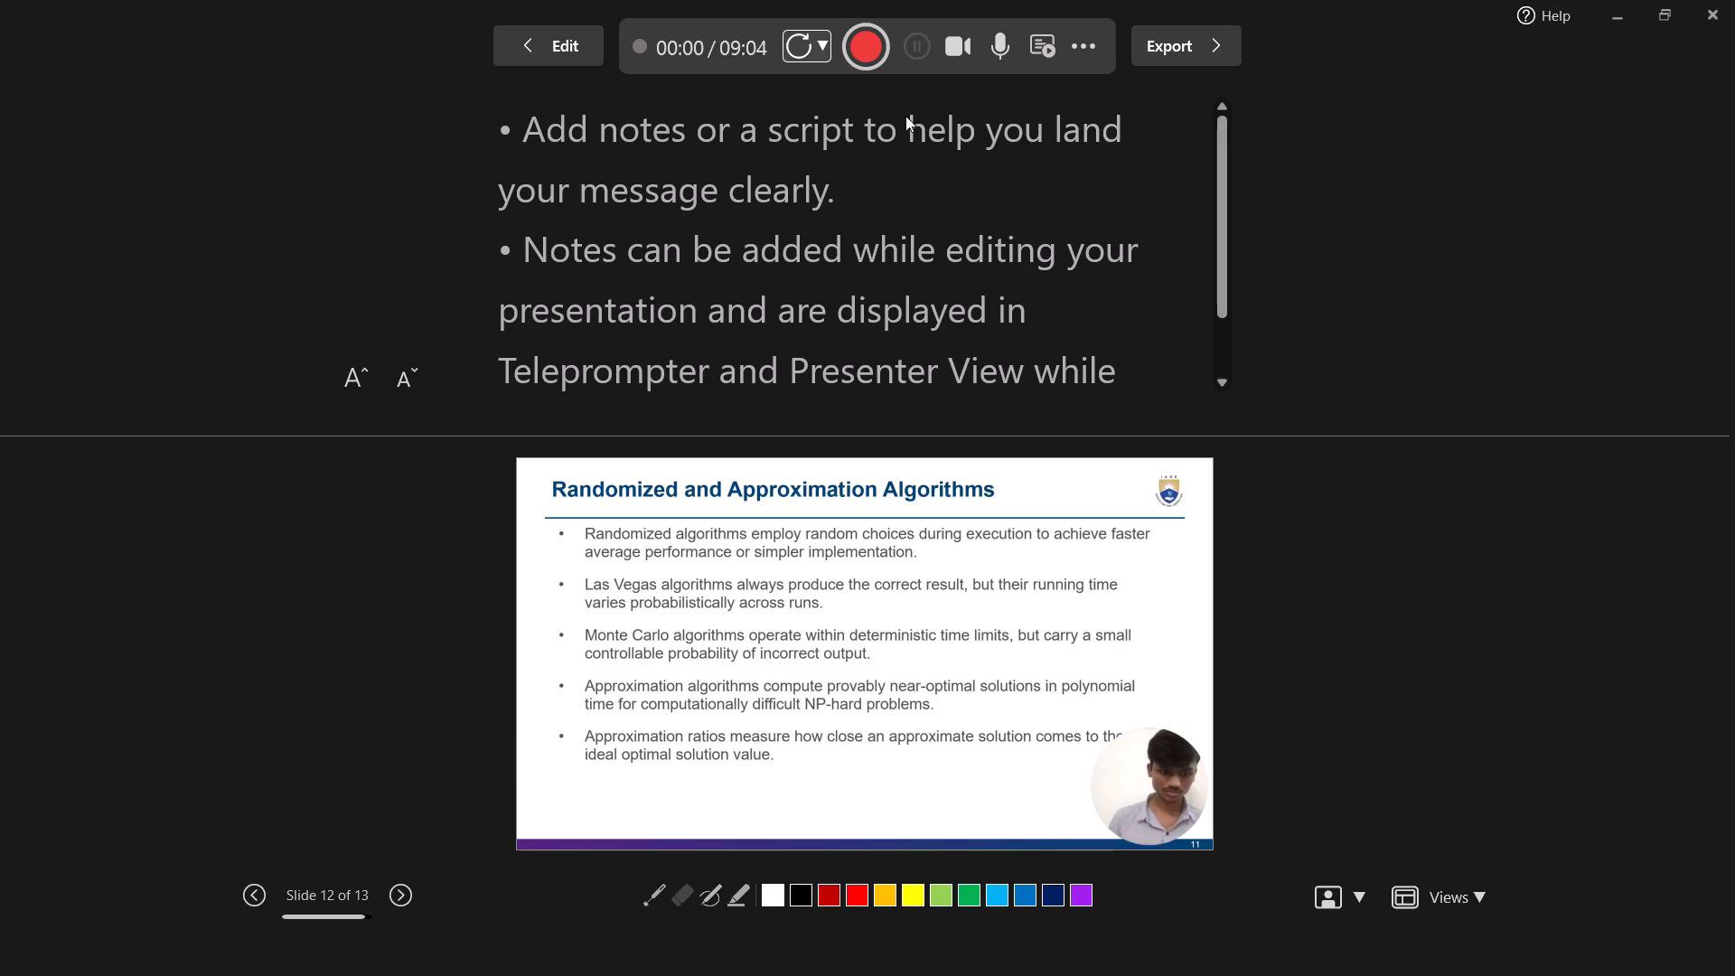
Go back through the recorded slides to slide 1, the "Design and Analysis of Algorithms" title slide.
triple_click(253, 892)
triple_click(253, 892)
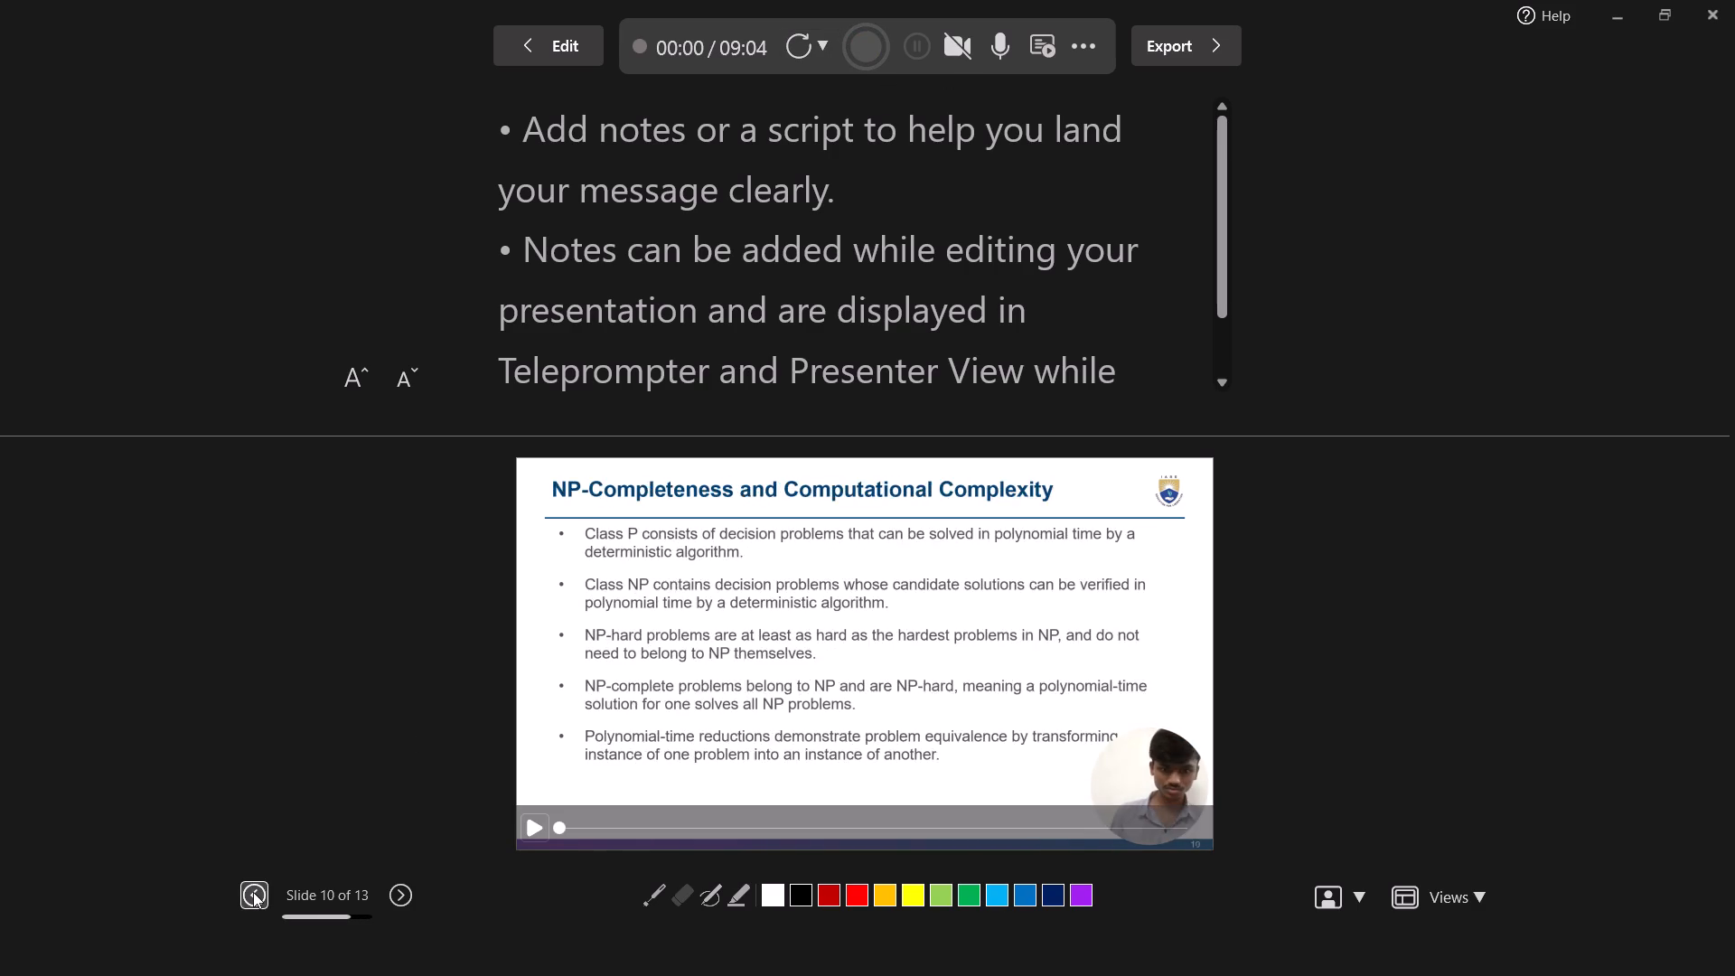
triple_click(253, 892)
left_click(253, 888)
left_click(253, 881)
triple_click(257, 870)
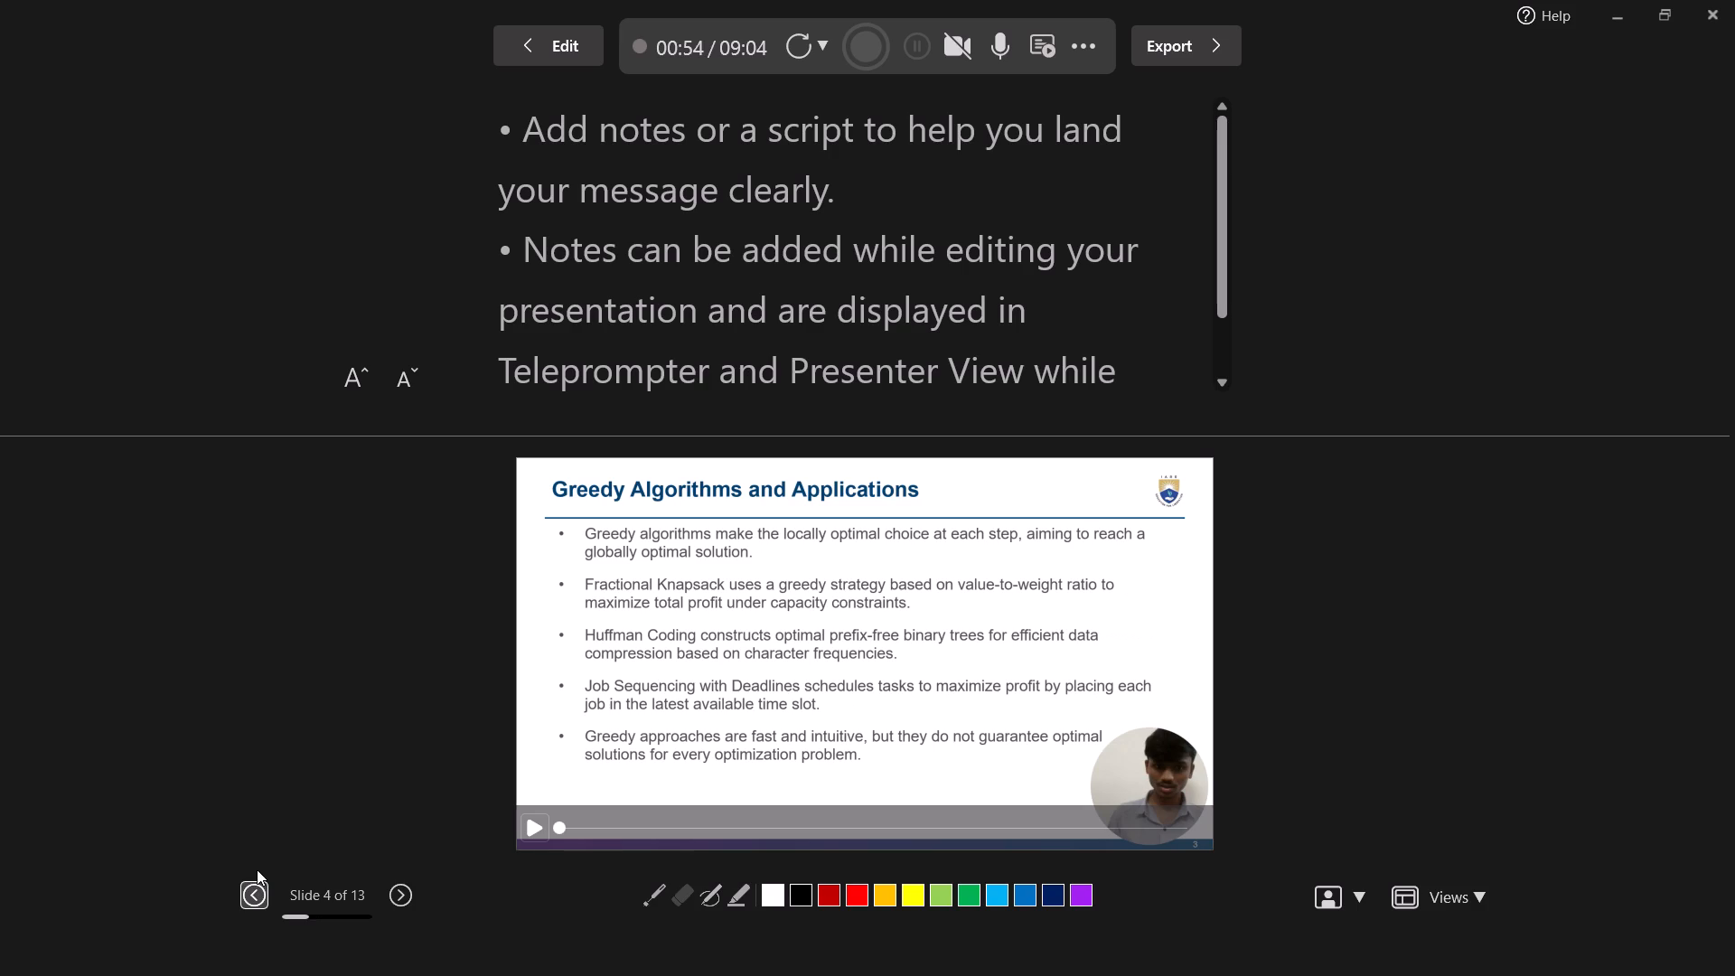
left_click(257, 869)
triple_click(251, 879)
left_click_drag(251, 884, 249, 914)
left_click(249, 914)
left_click(257, 887)
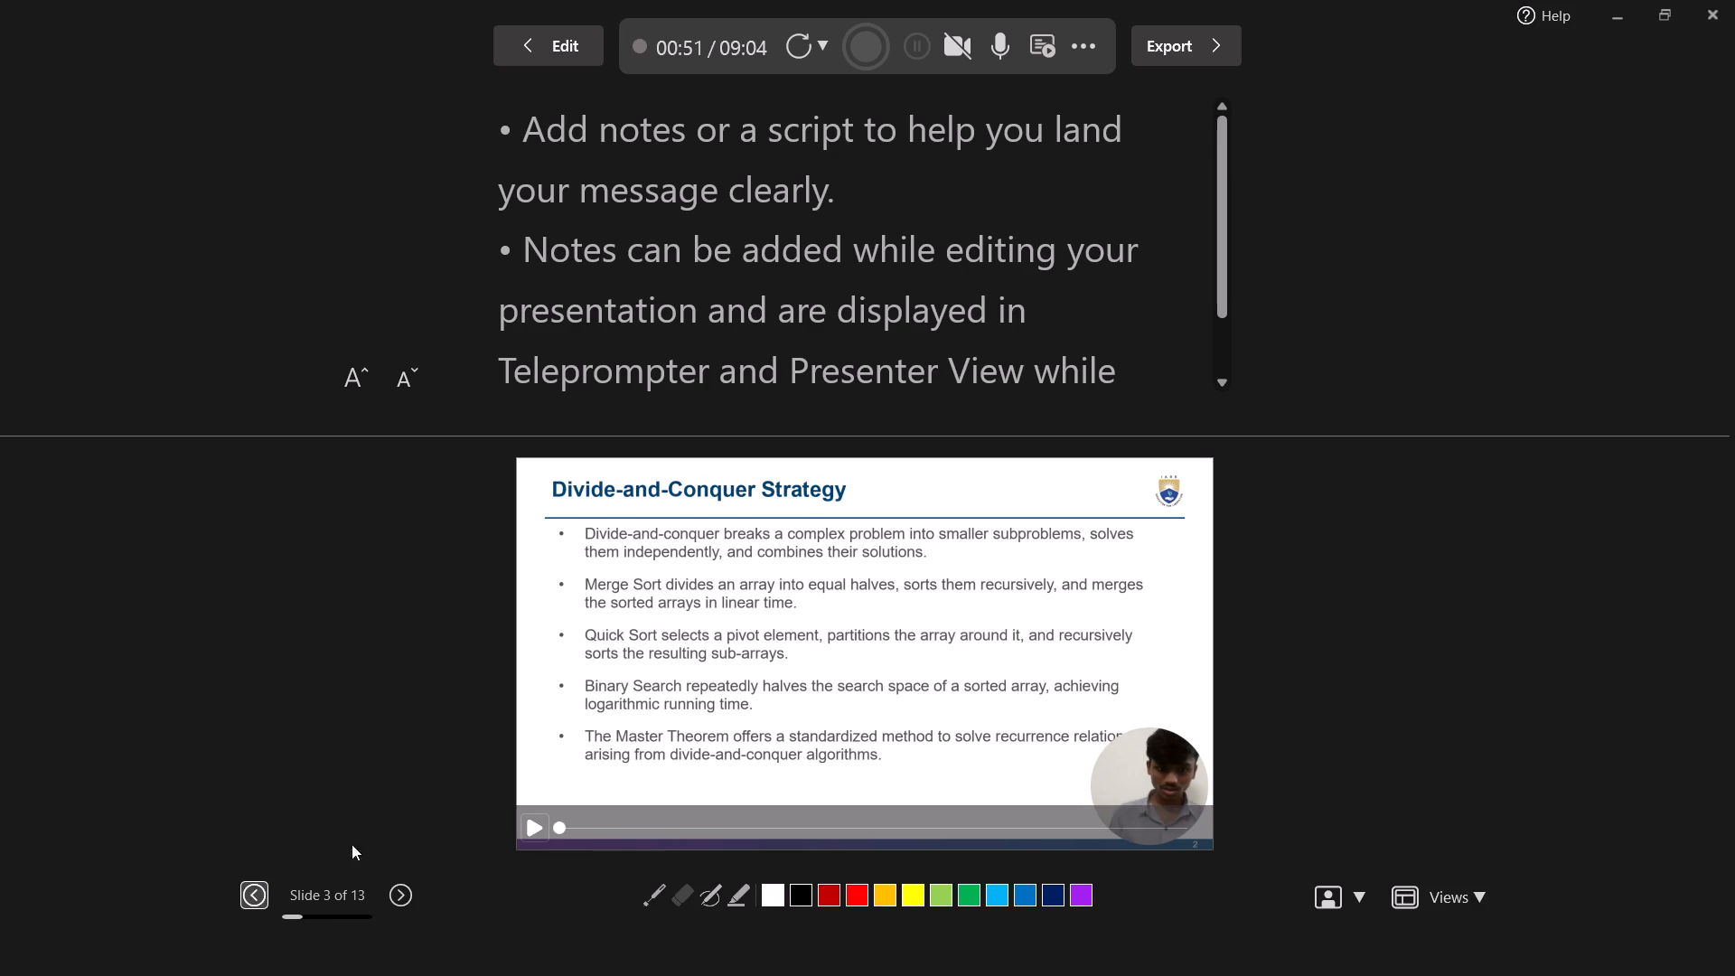
left_click(244, 896)
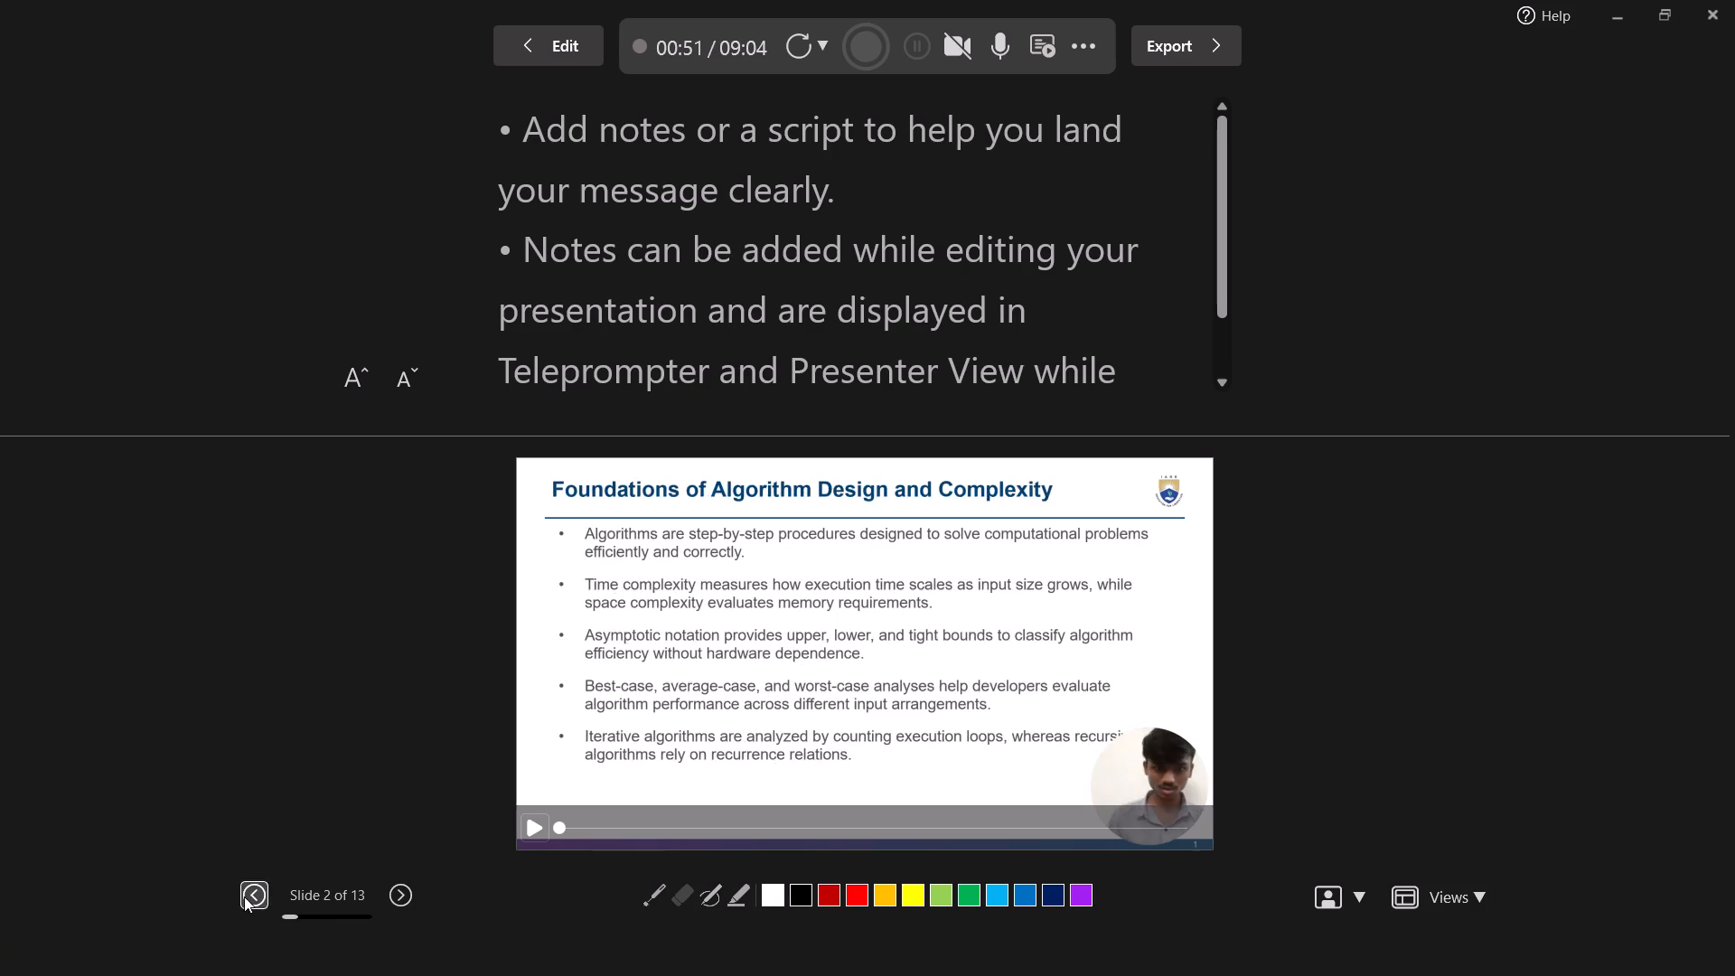
left_click(244, 896)
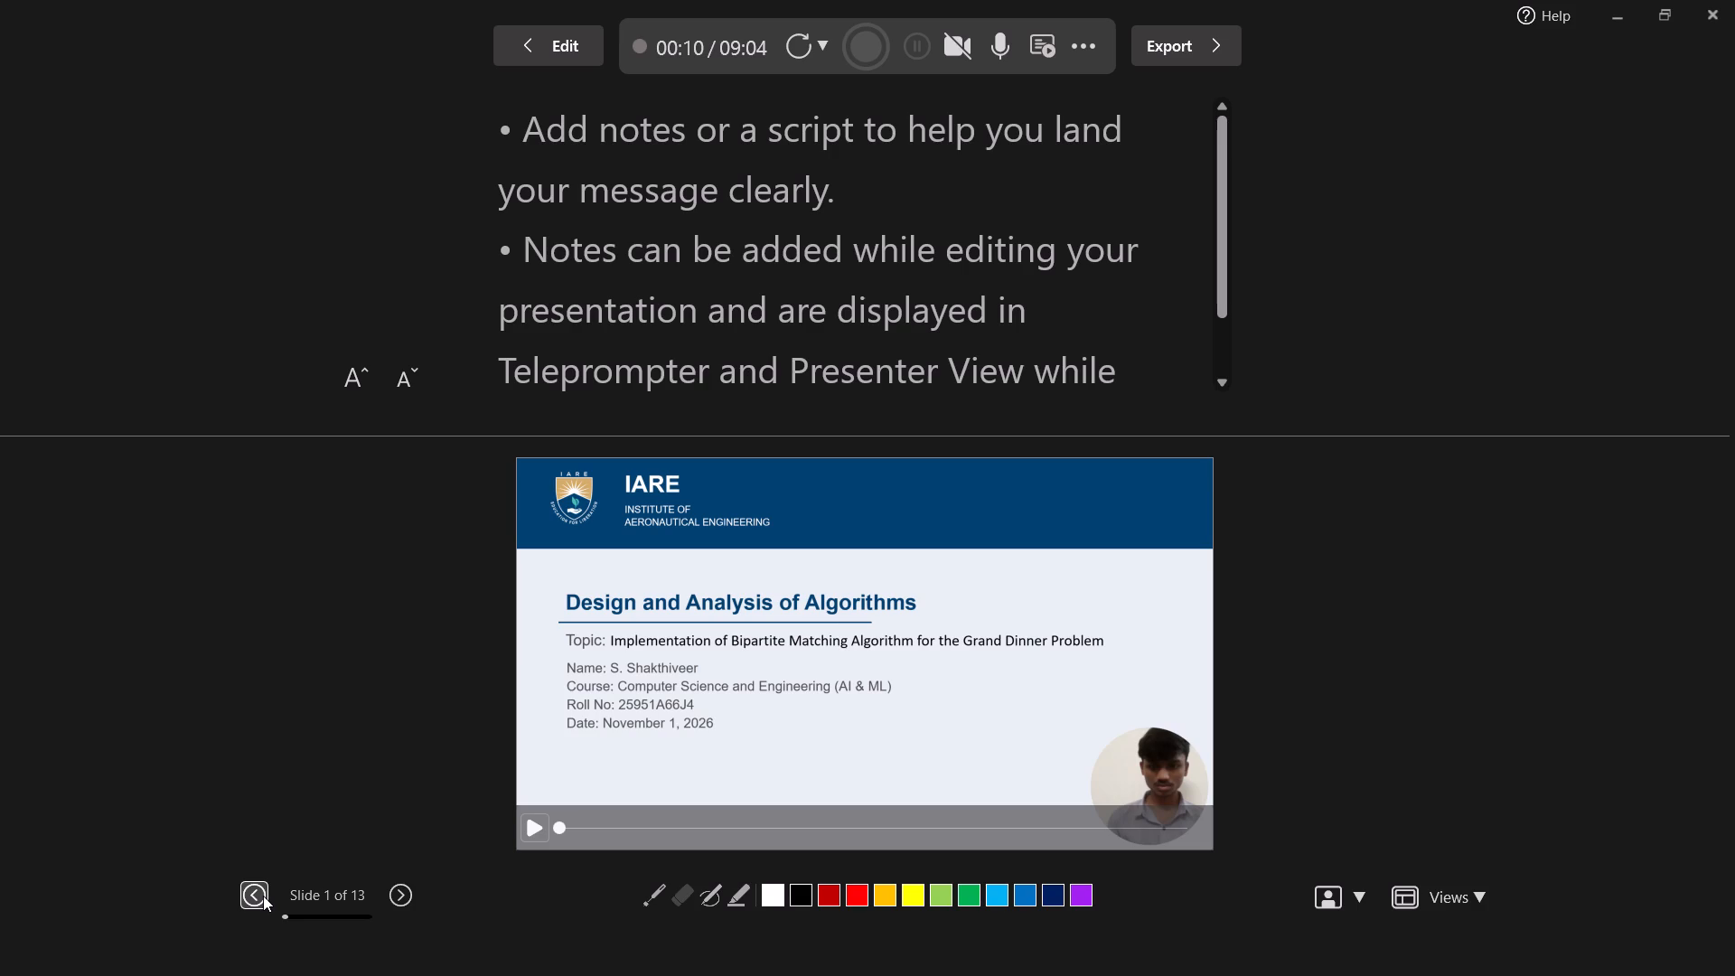
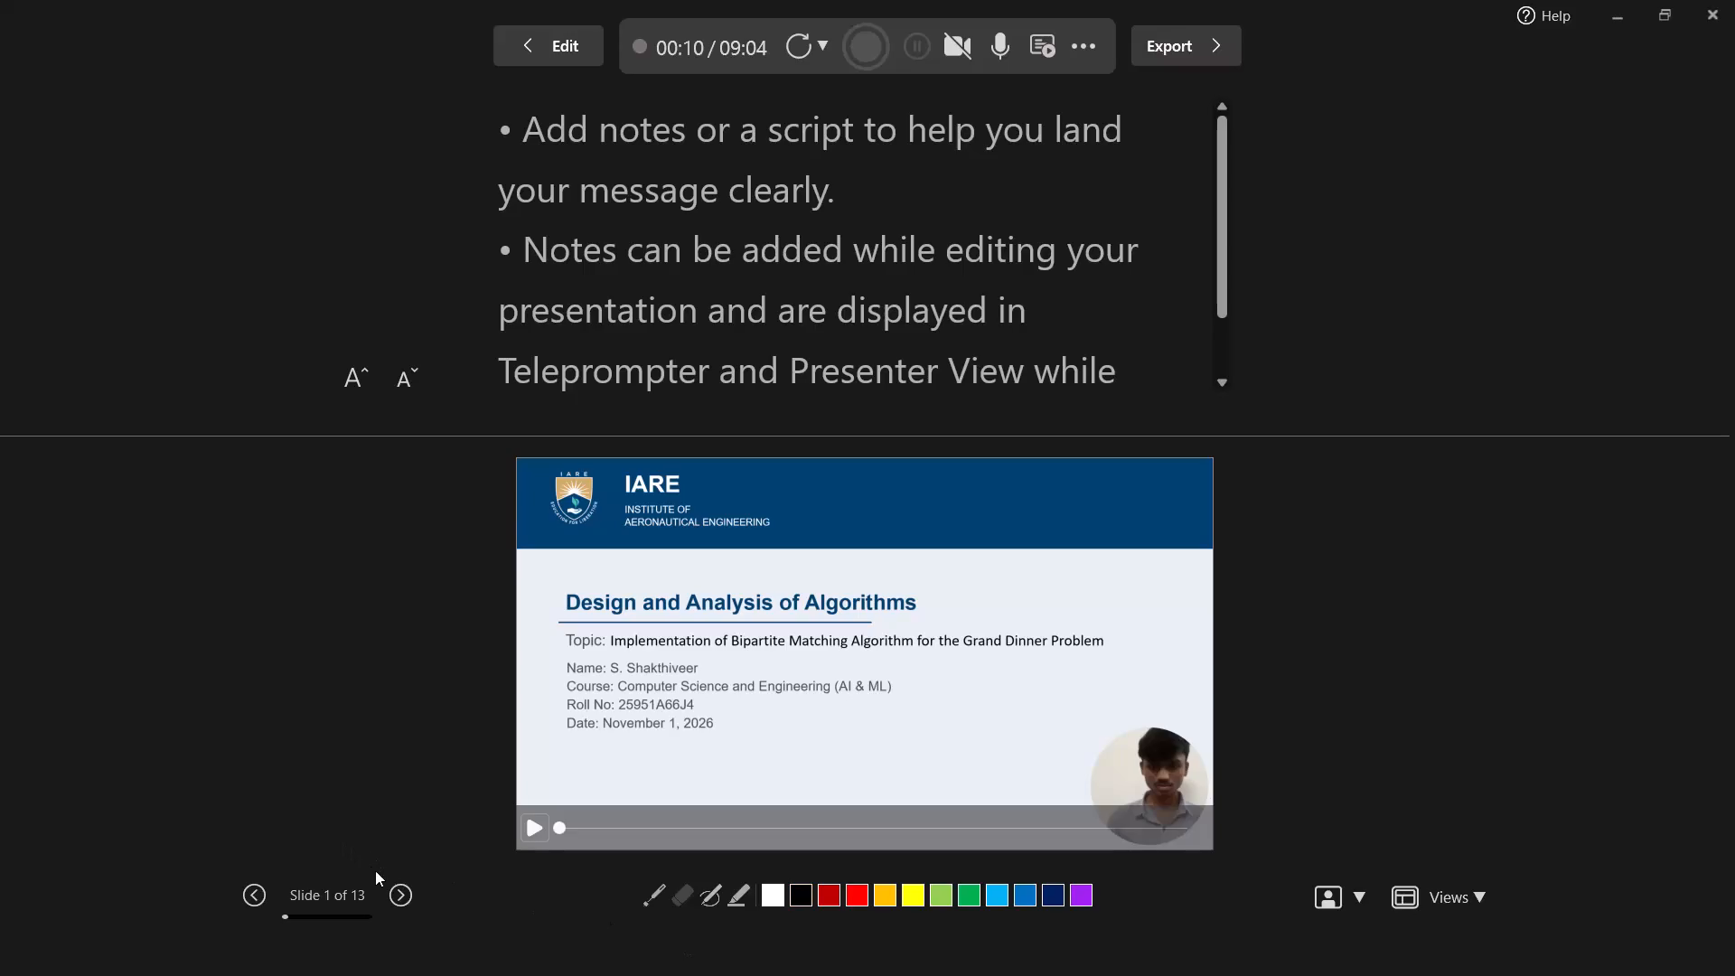
Return to slide 12, "Randomized and Approximation Algorithms", and record it with camera video.
left_click(247, 894)
triple_click(401, 889)
triple_click(402, 889)
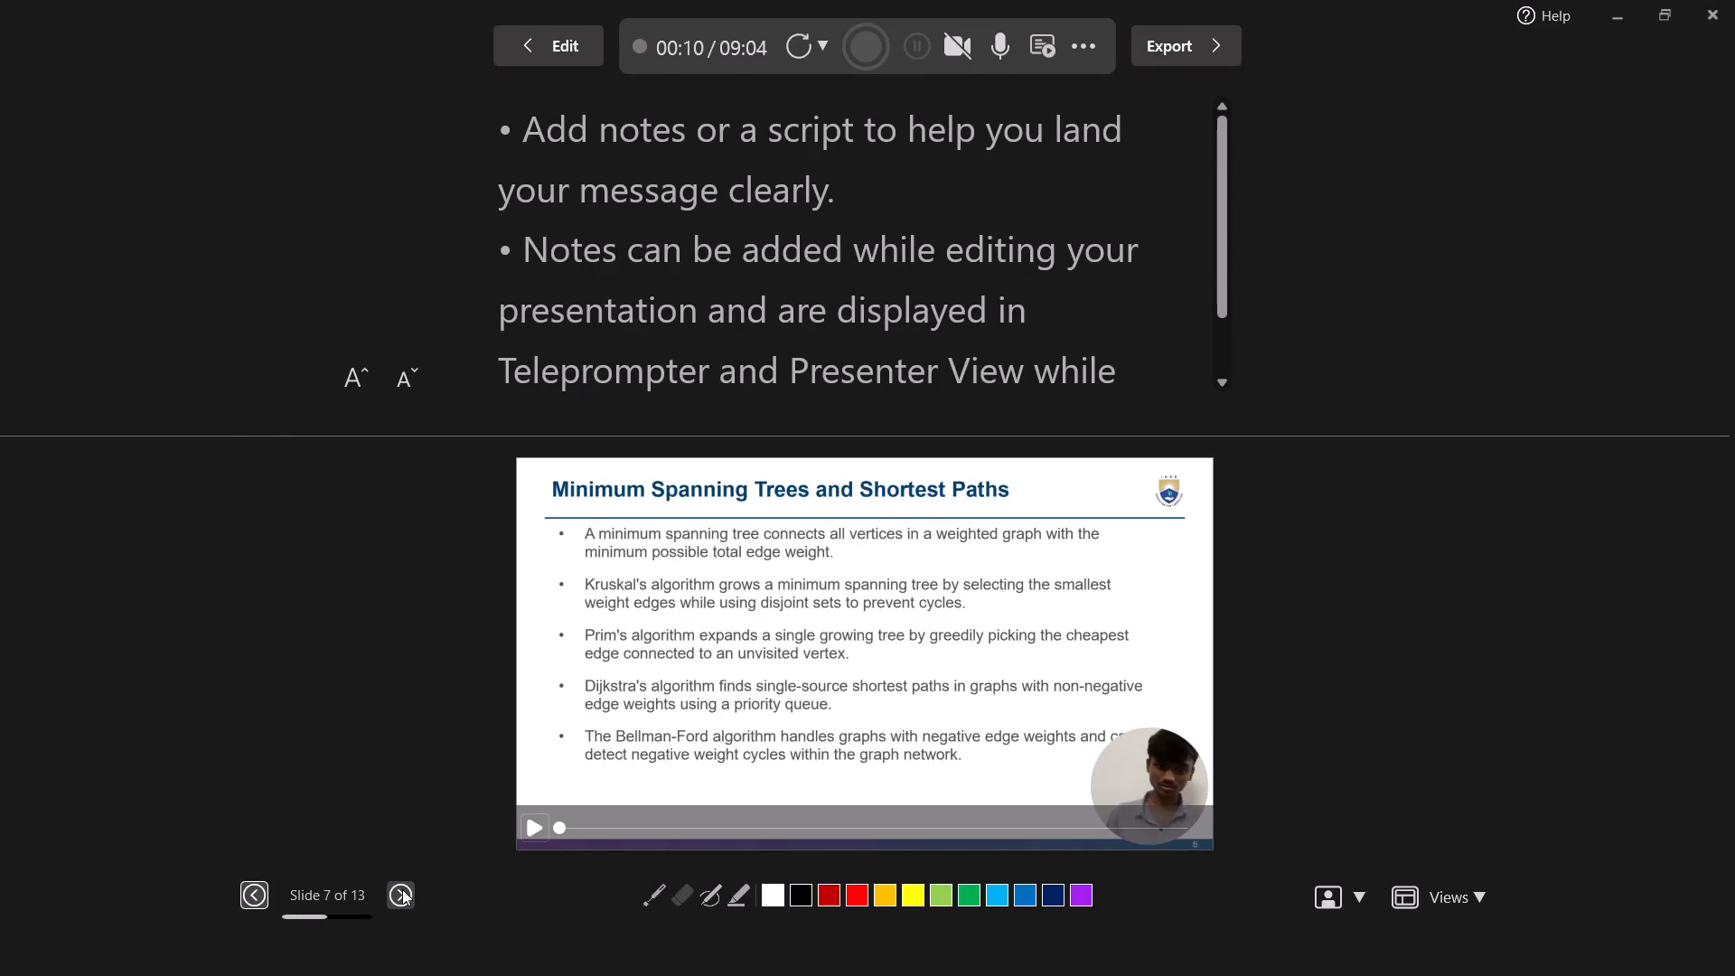
triple_click(402, 889)
double_click(402, 889)
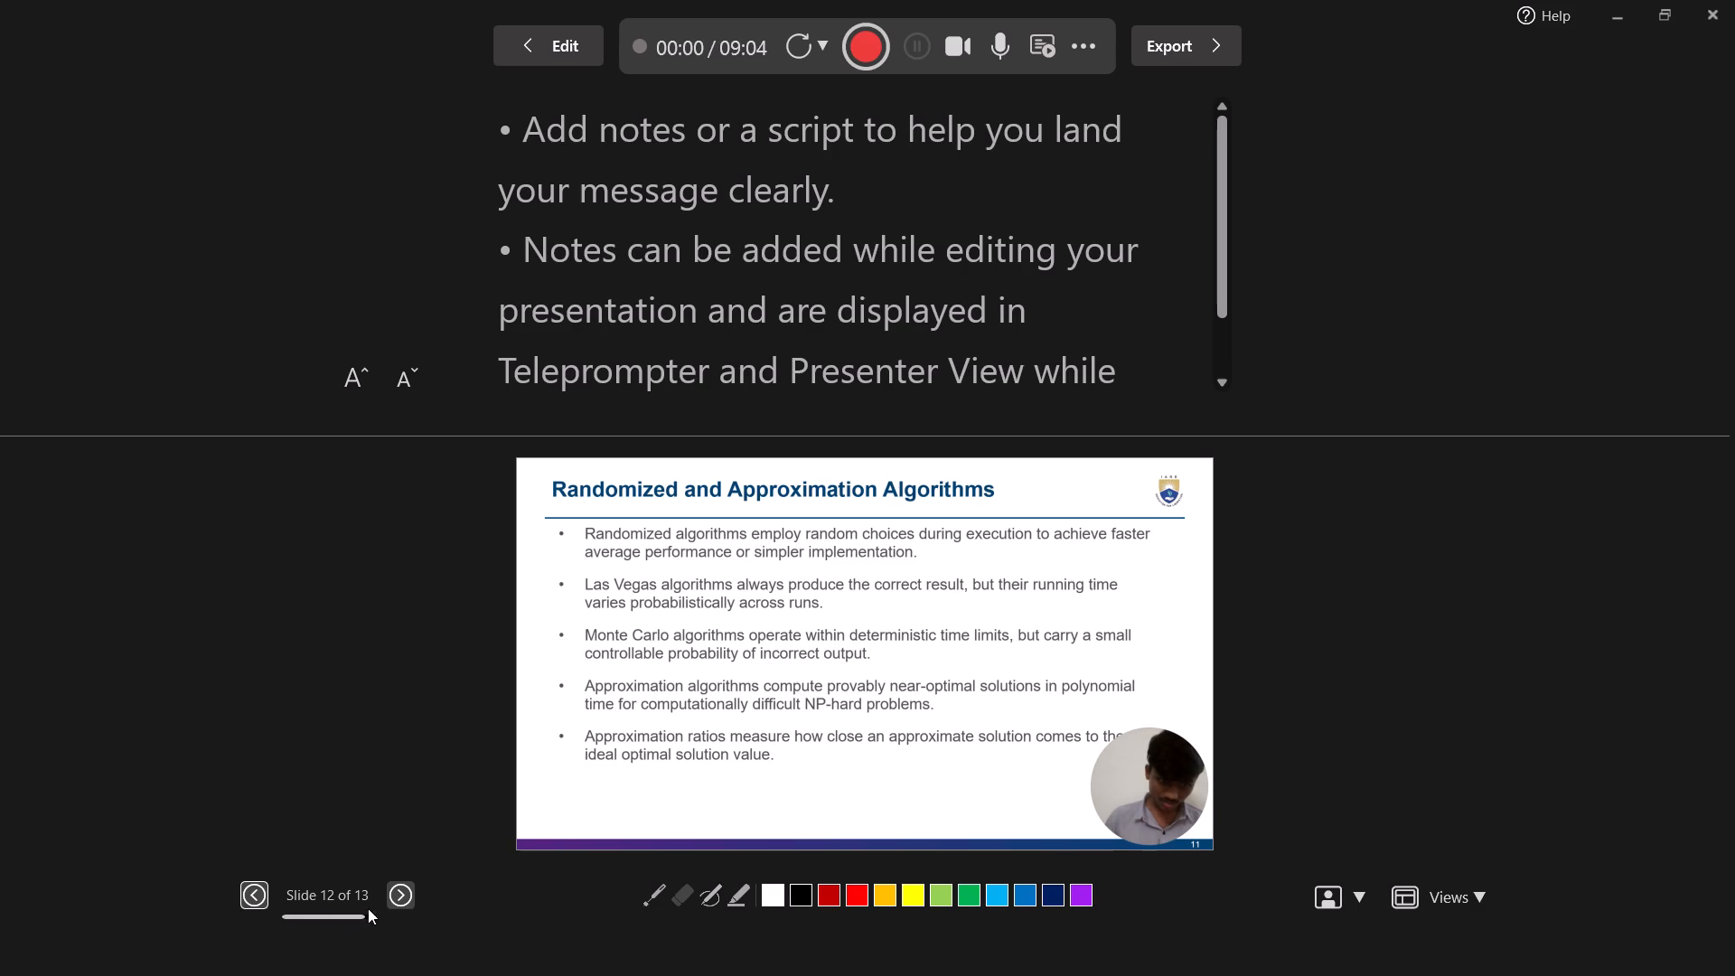
left_click(389, 892)
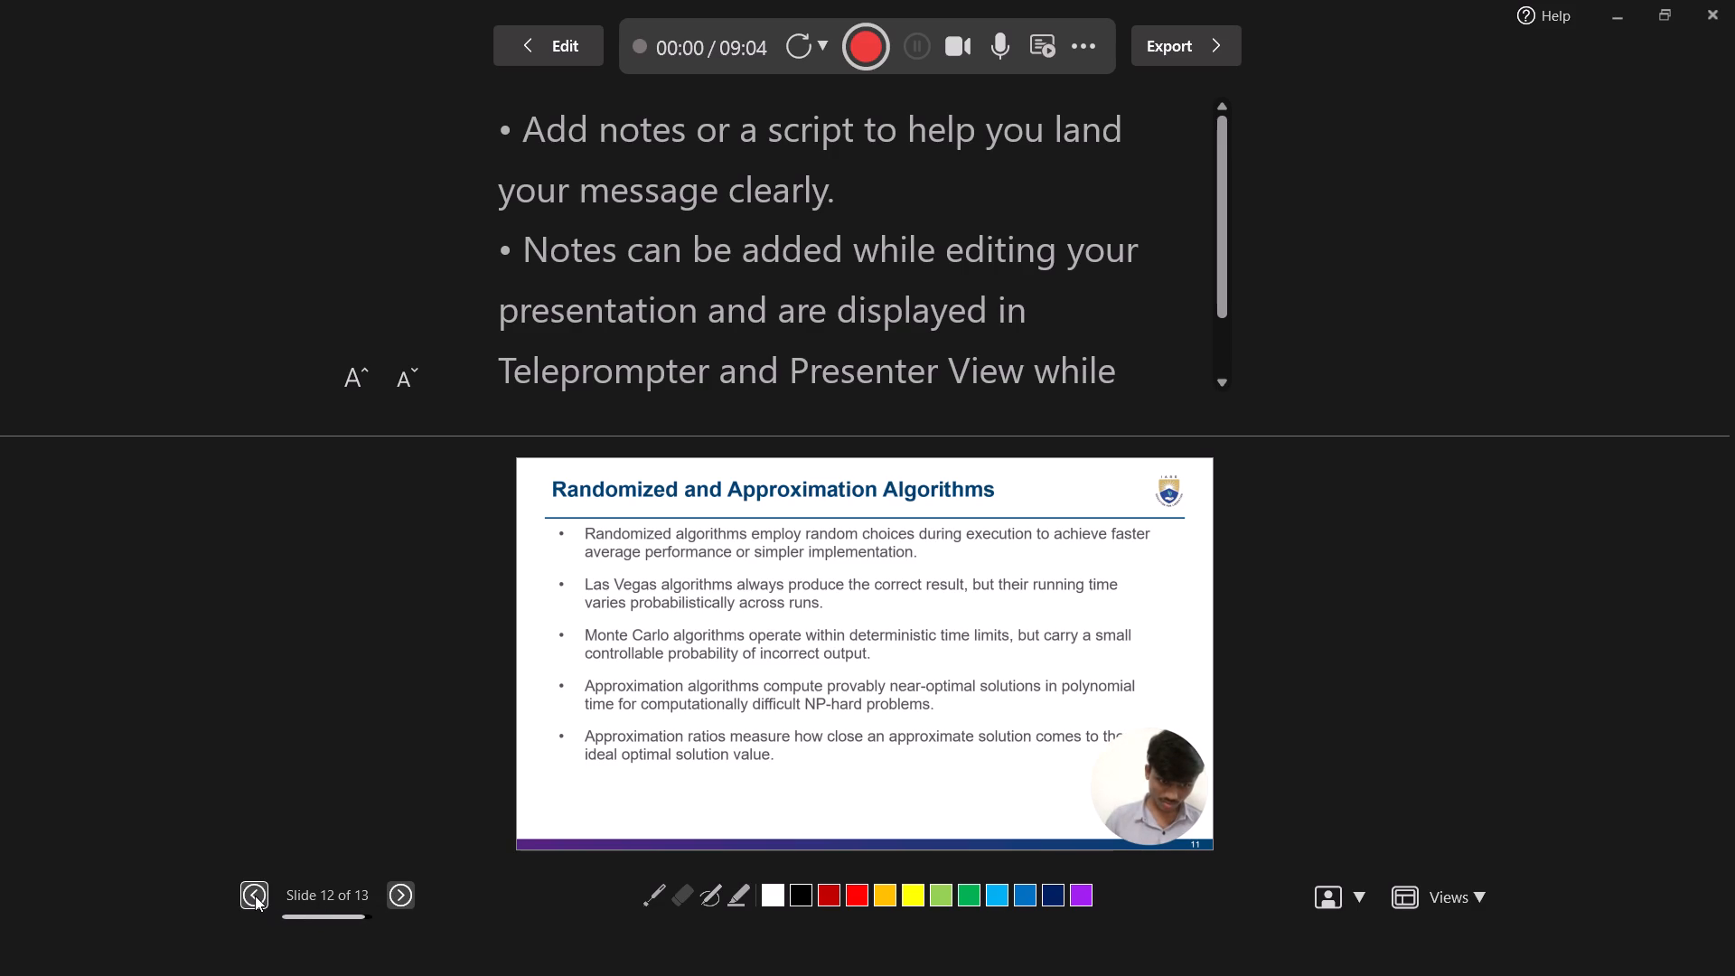
left_click(255, 896)
left_click(398, 888)
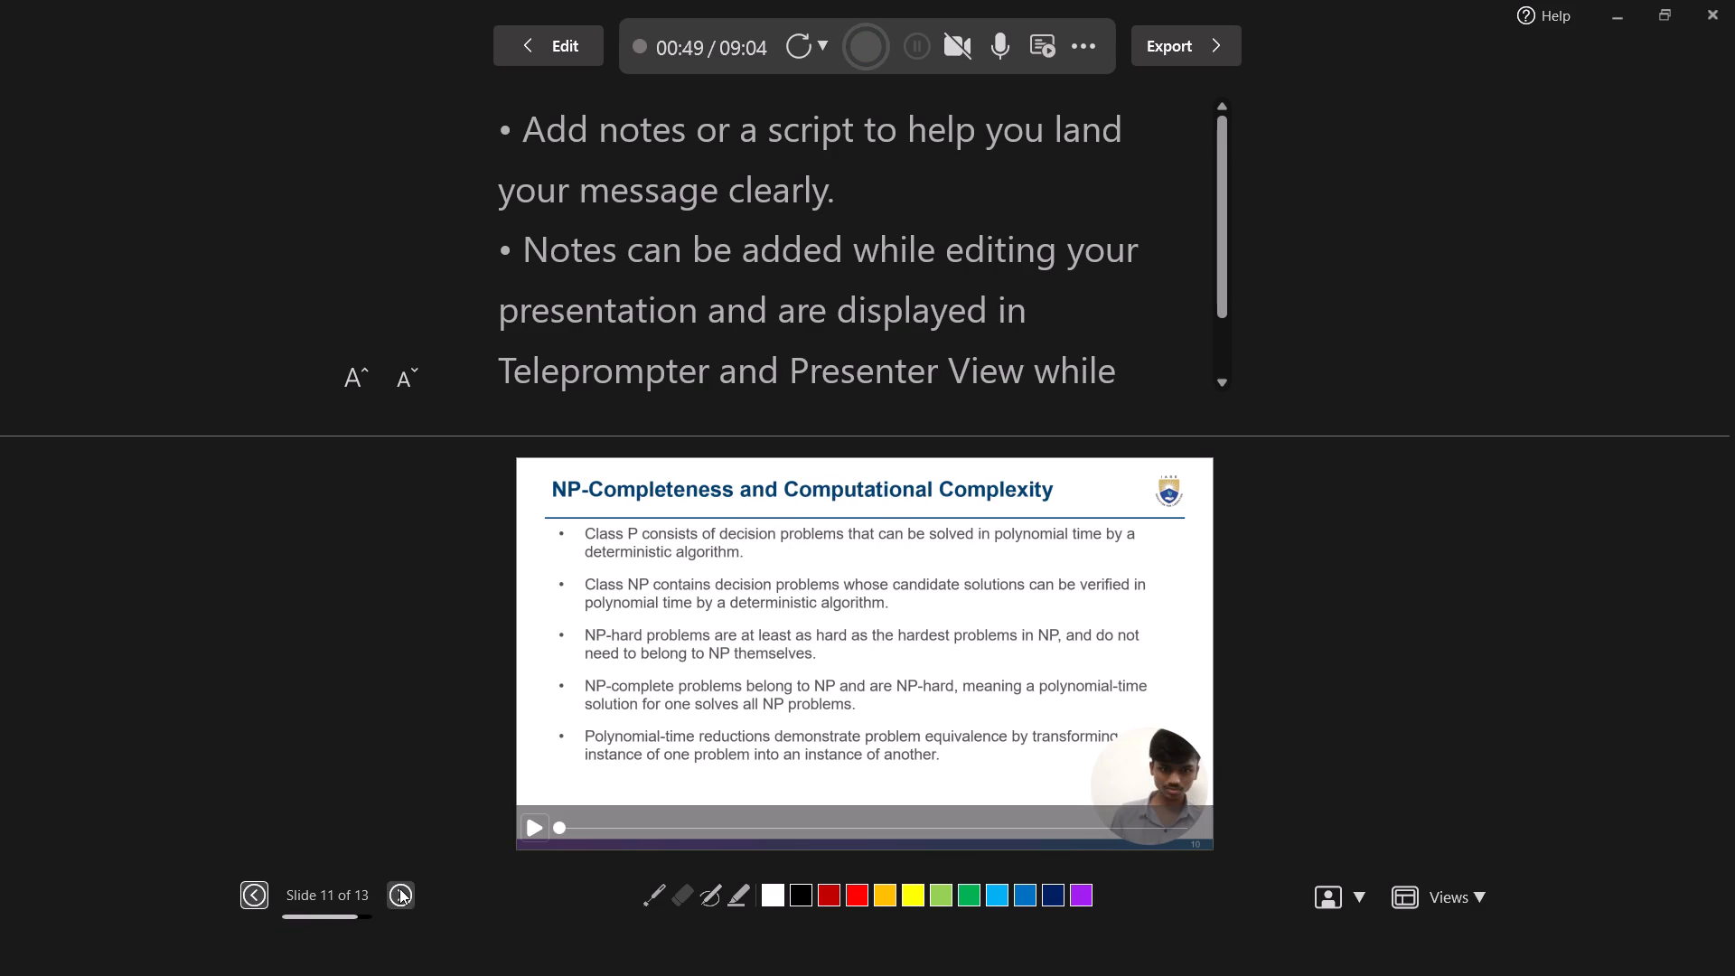
key("a")
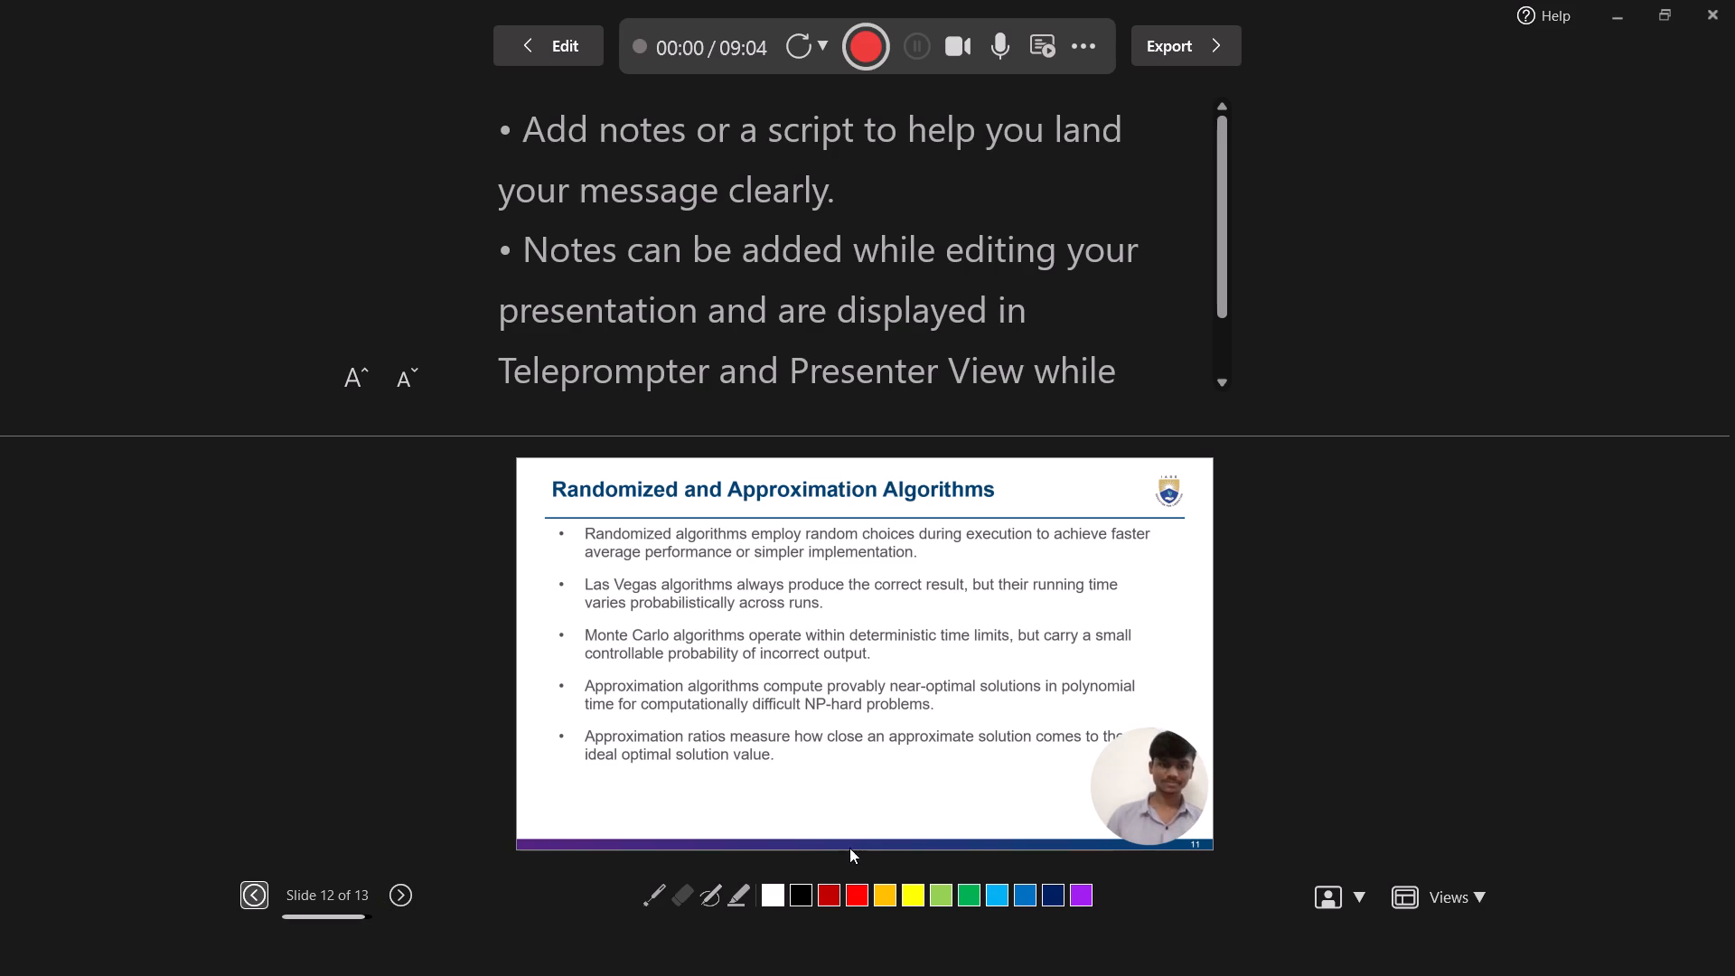
left_click(848, 36)
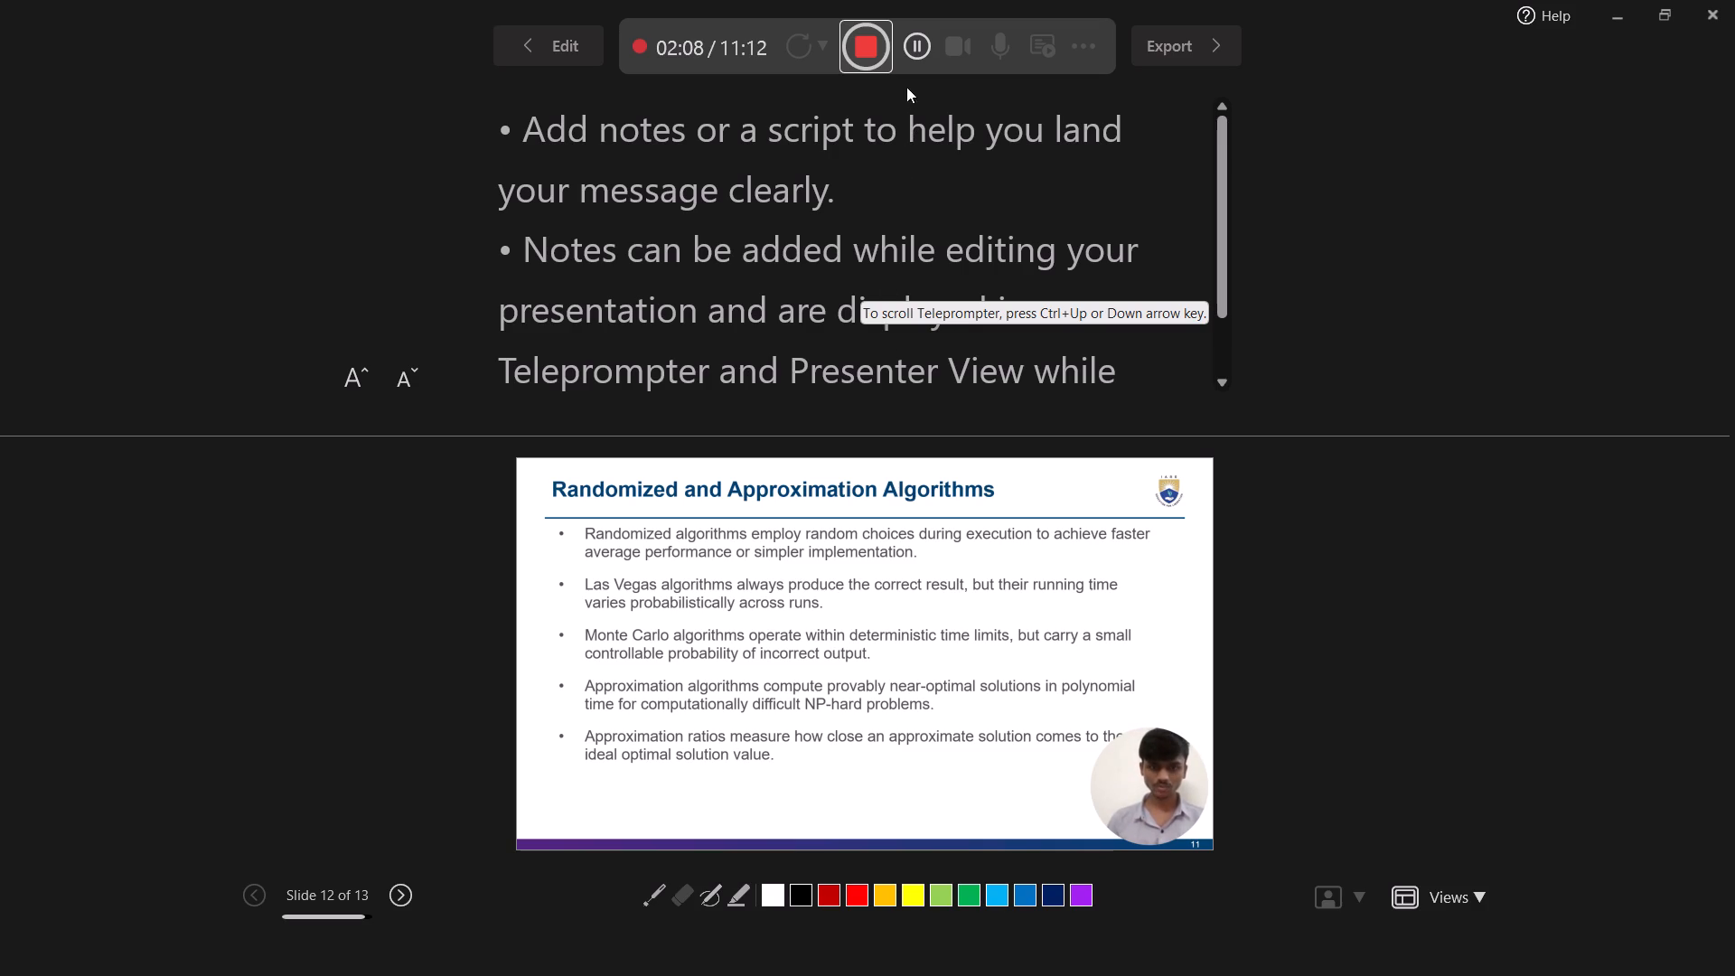
left_click(871, 52)
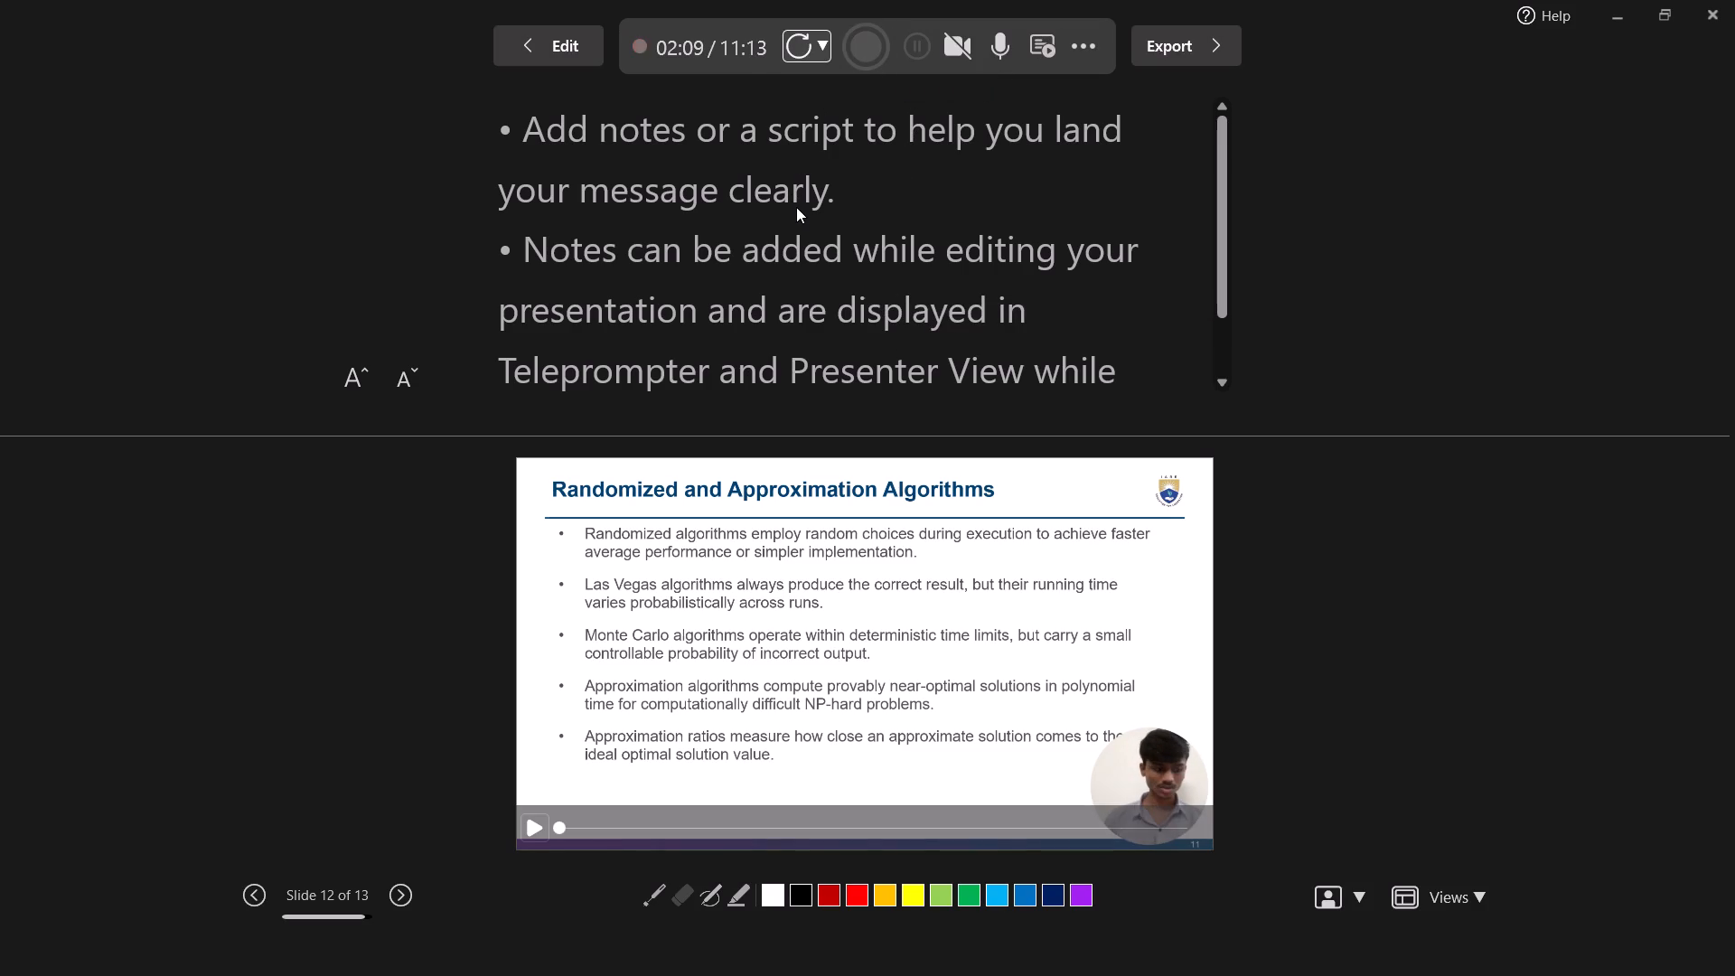
Advance to slide 13, "Course Summary and Key Takeaways".
key("Down")
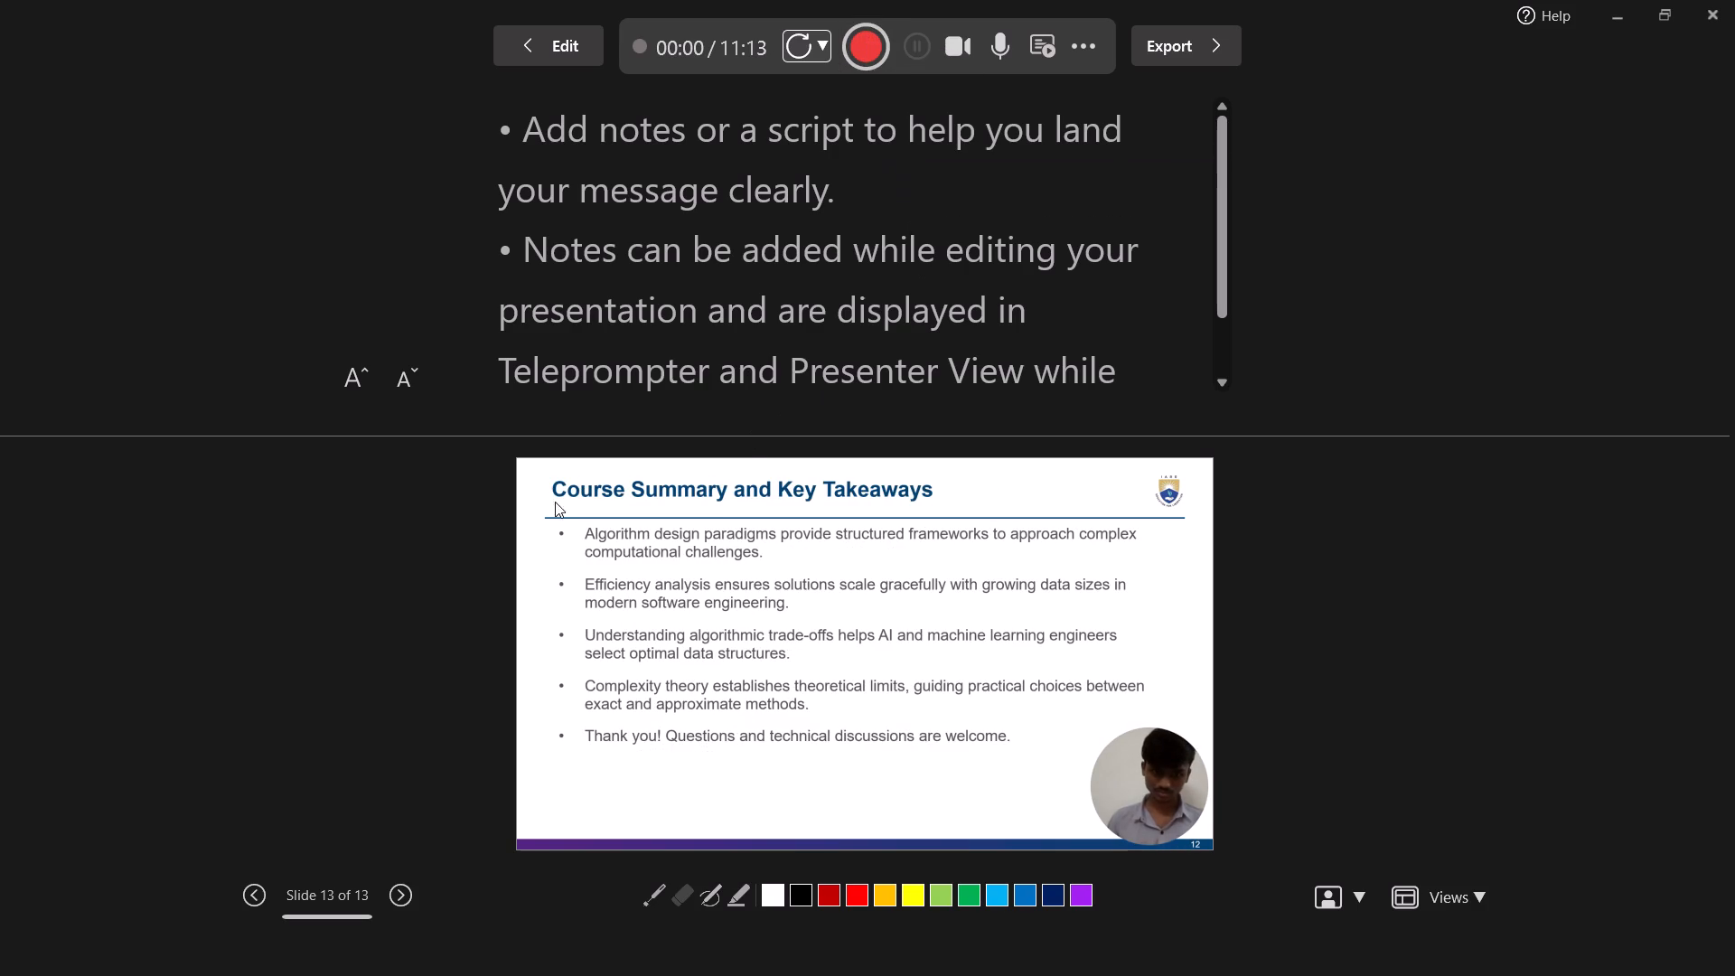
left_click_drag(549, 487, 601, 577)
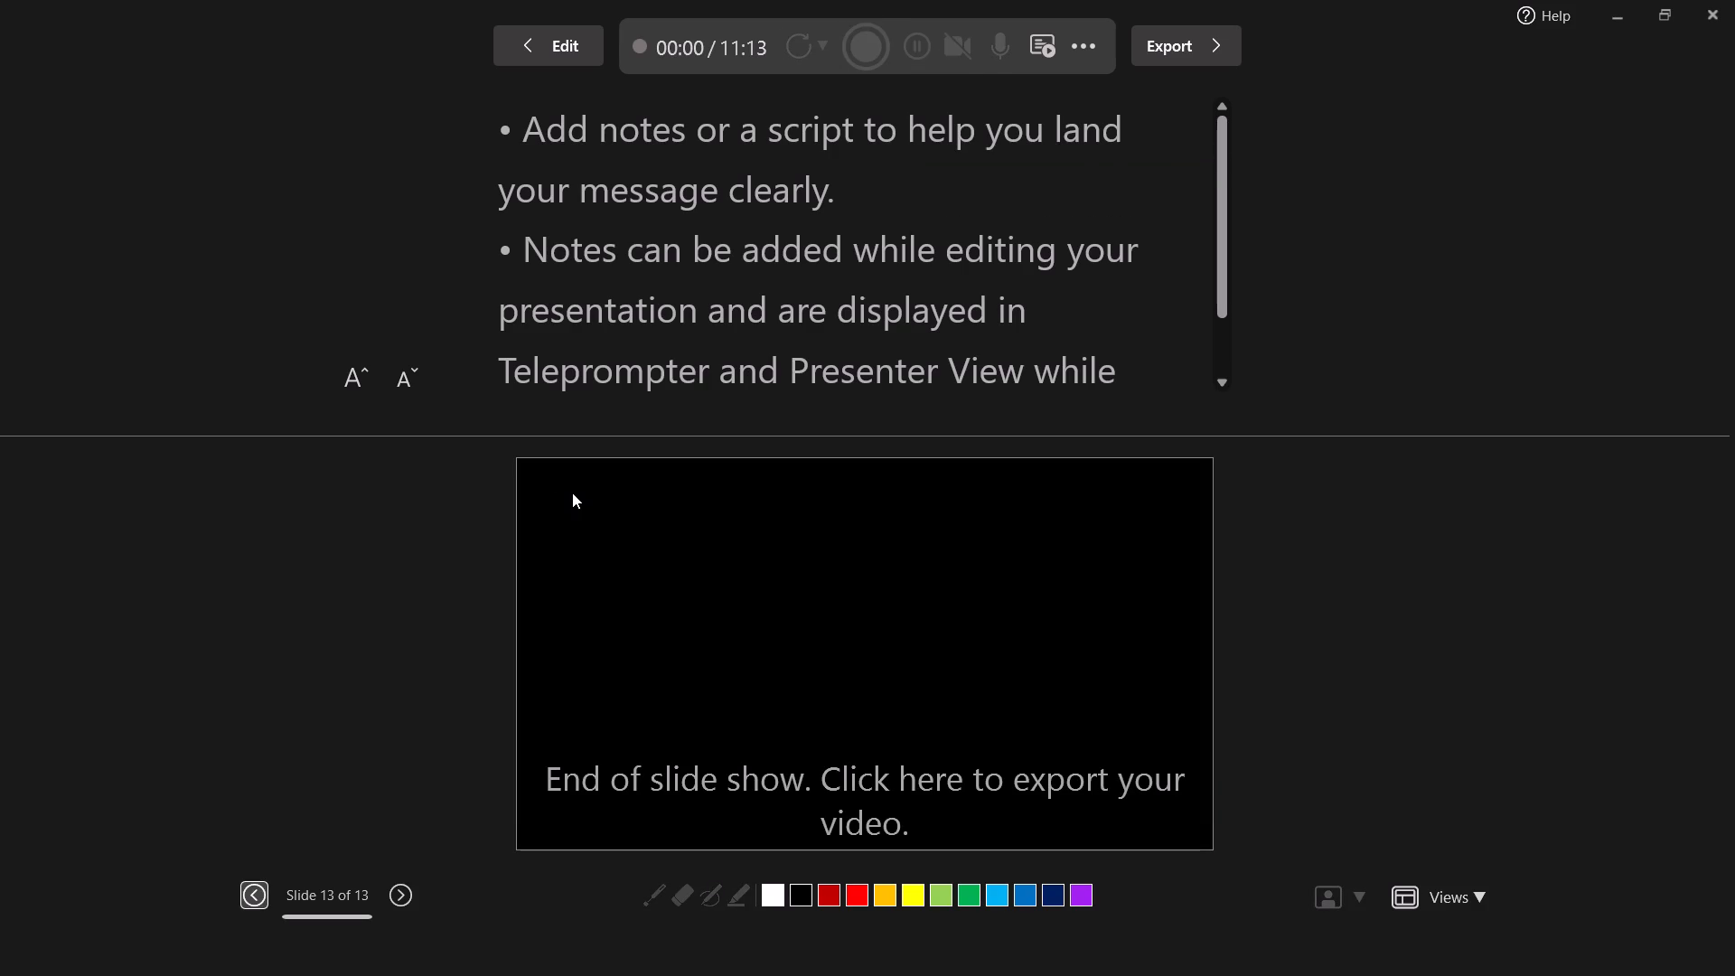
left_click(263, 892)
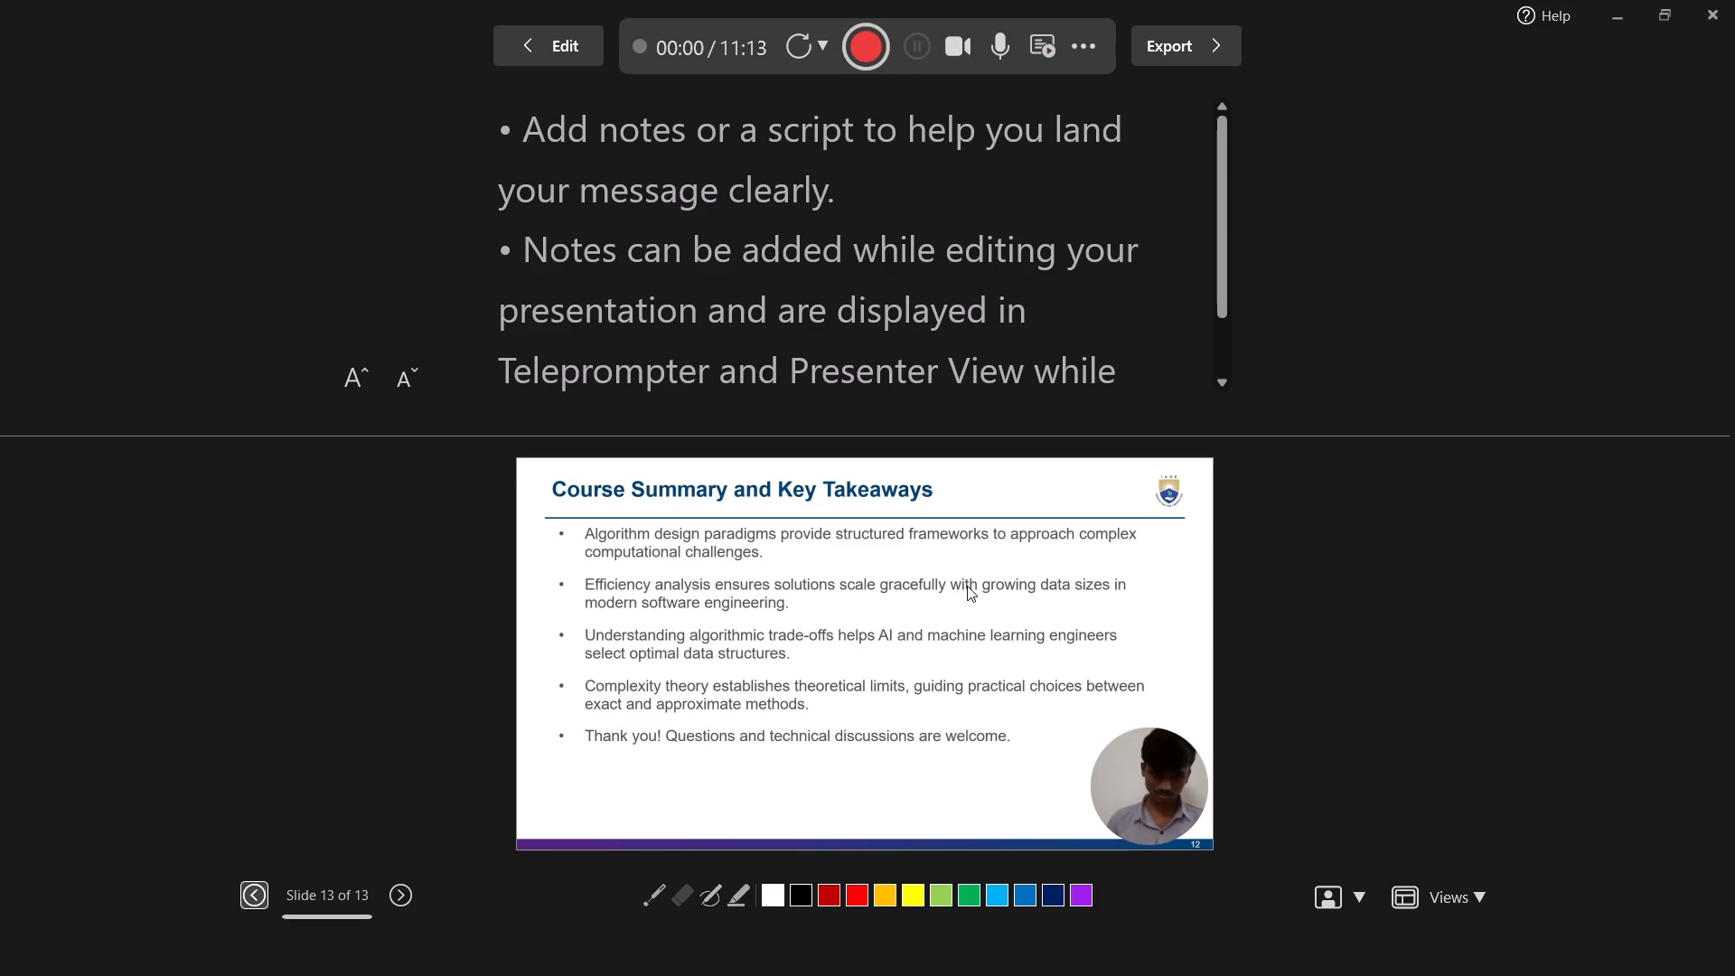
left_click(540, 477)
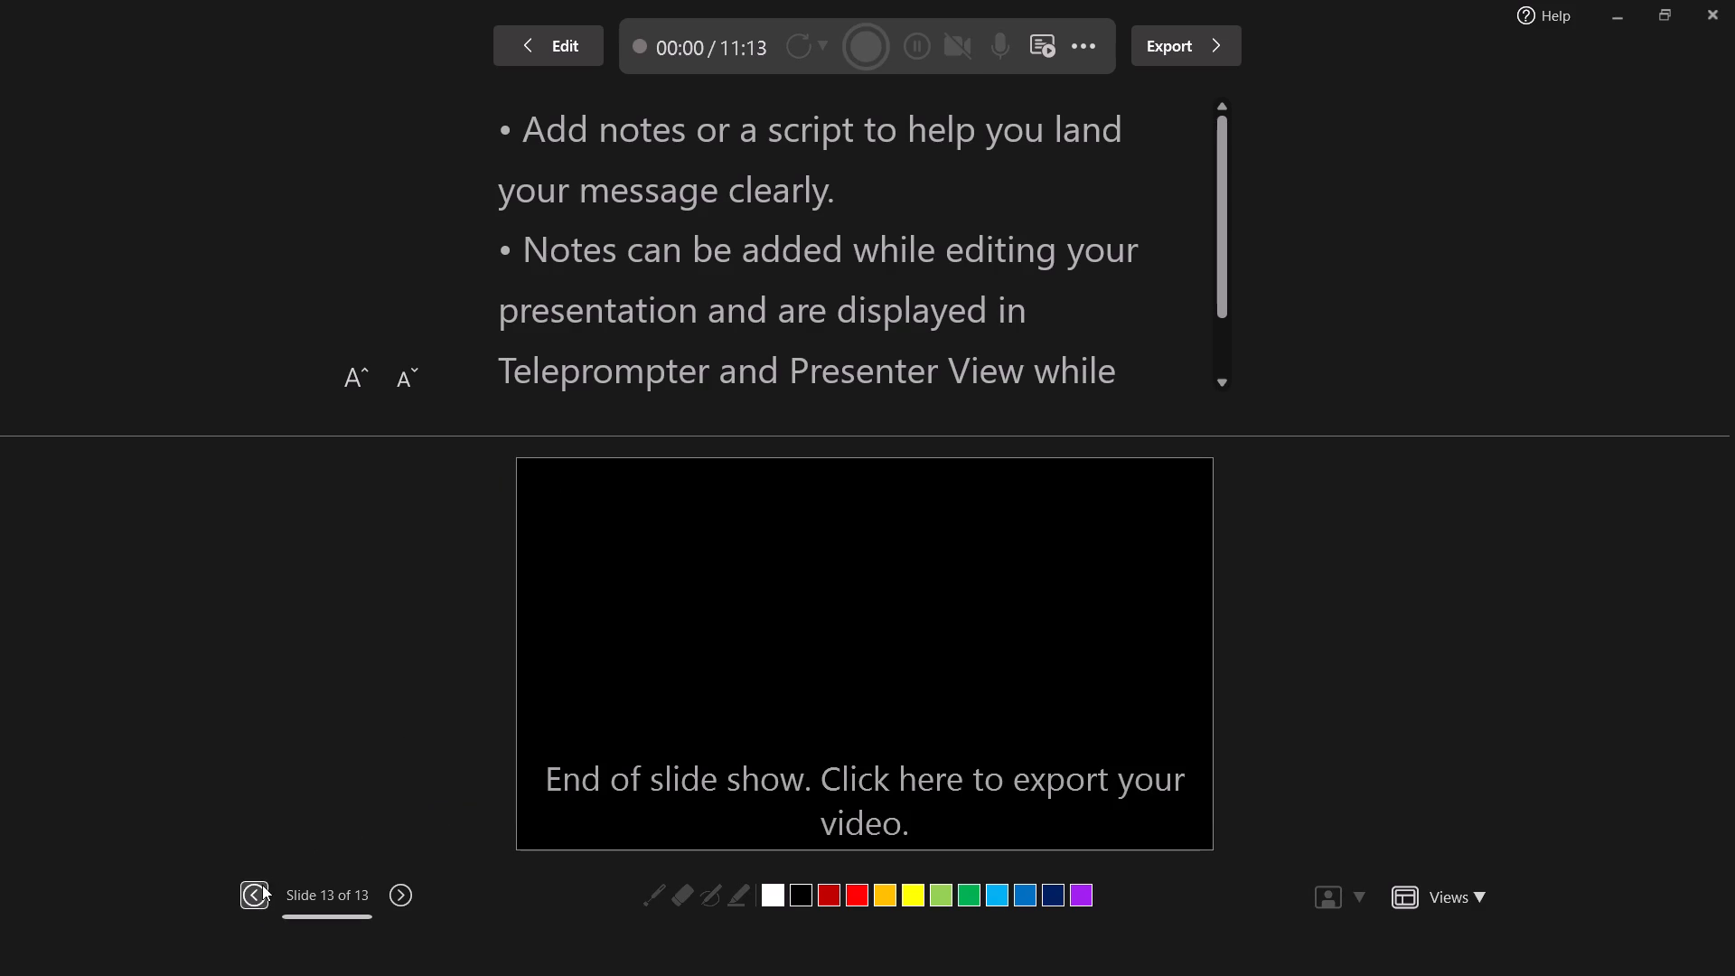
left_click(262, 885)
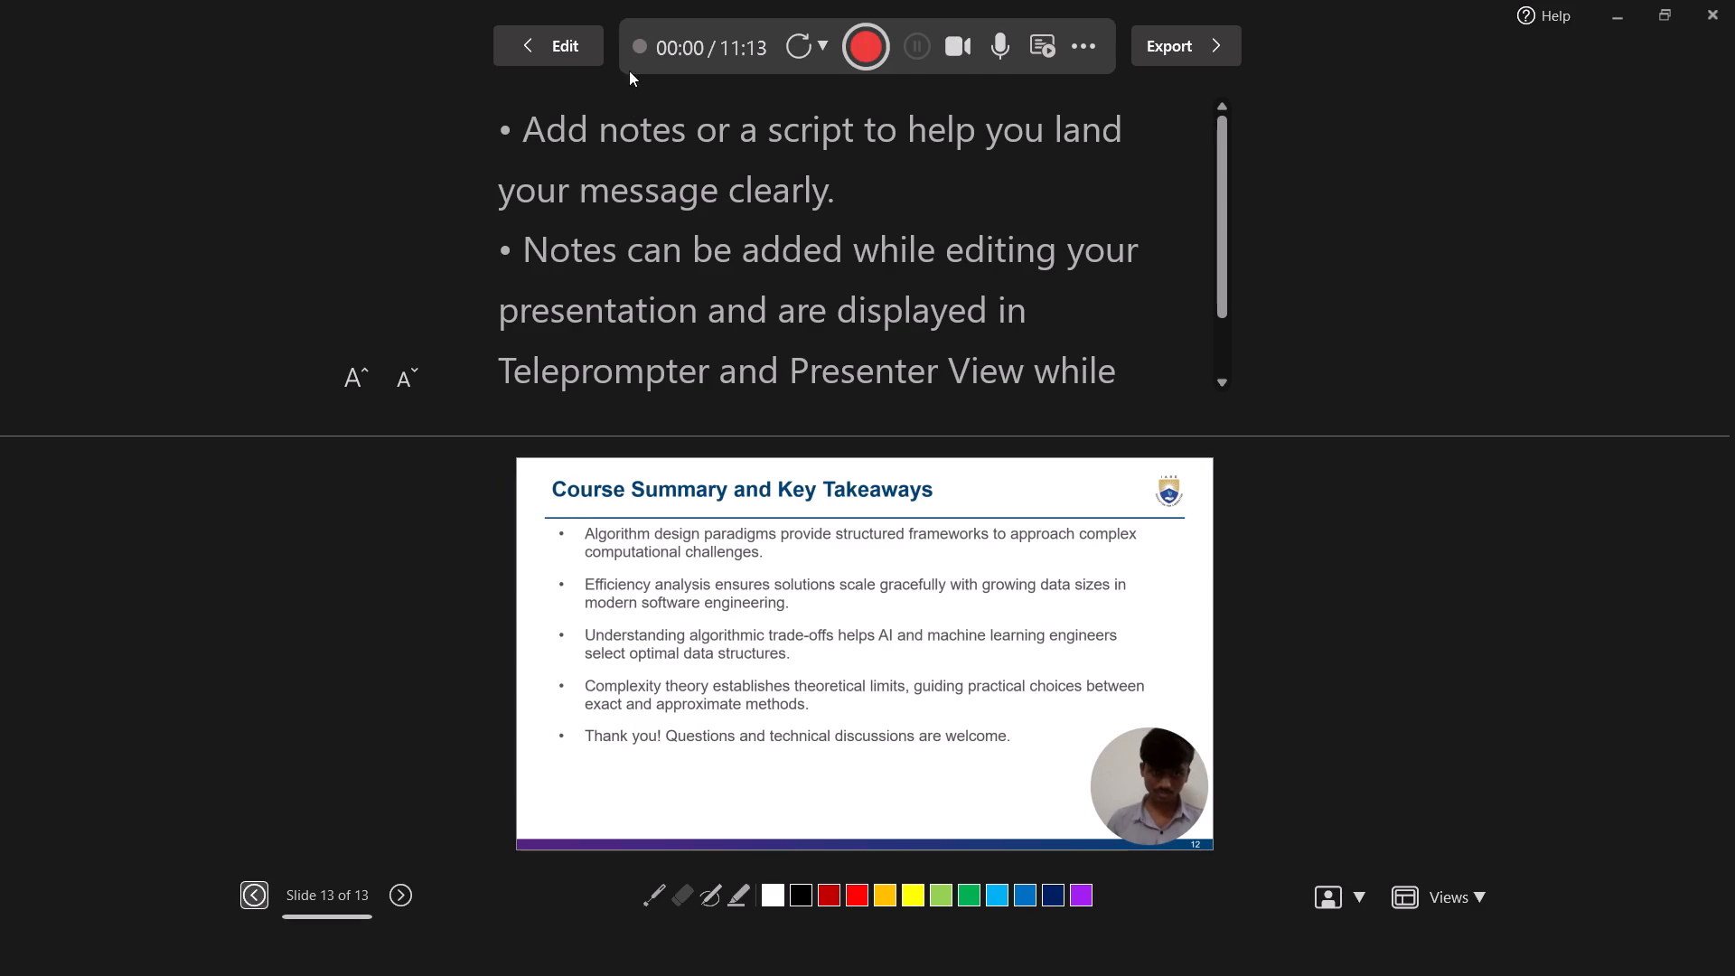
Return to slide editing and delete the "Course Summary and Key Takeaways" title and the line beneath it from slide 13.
left_click(554, 58)
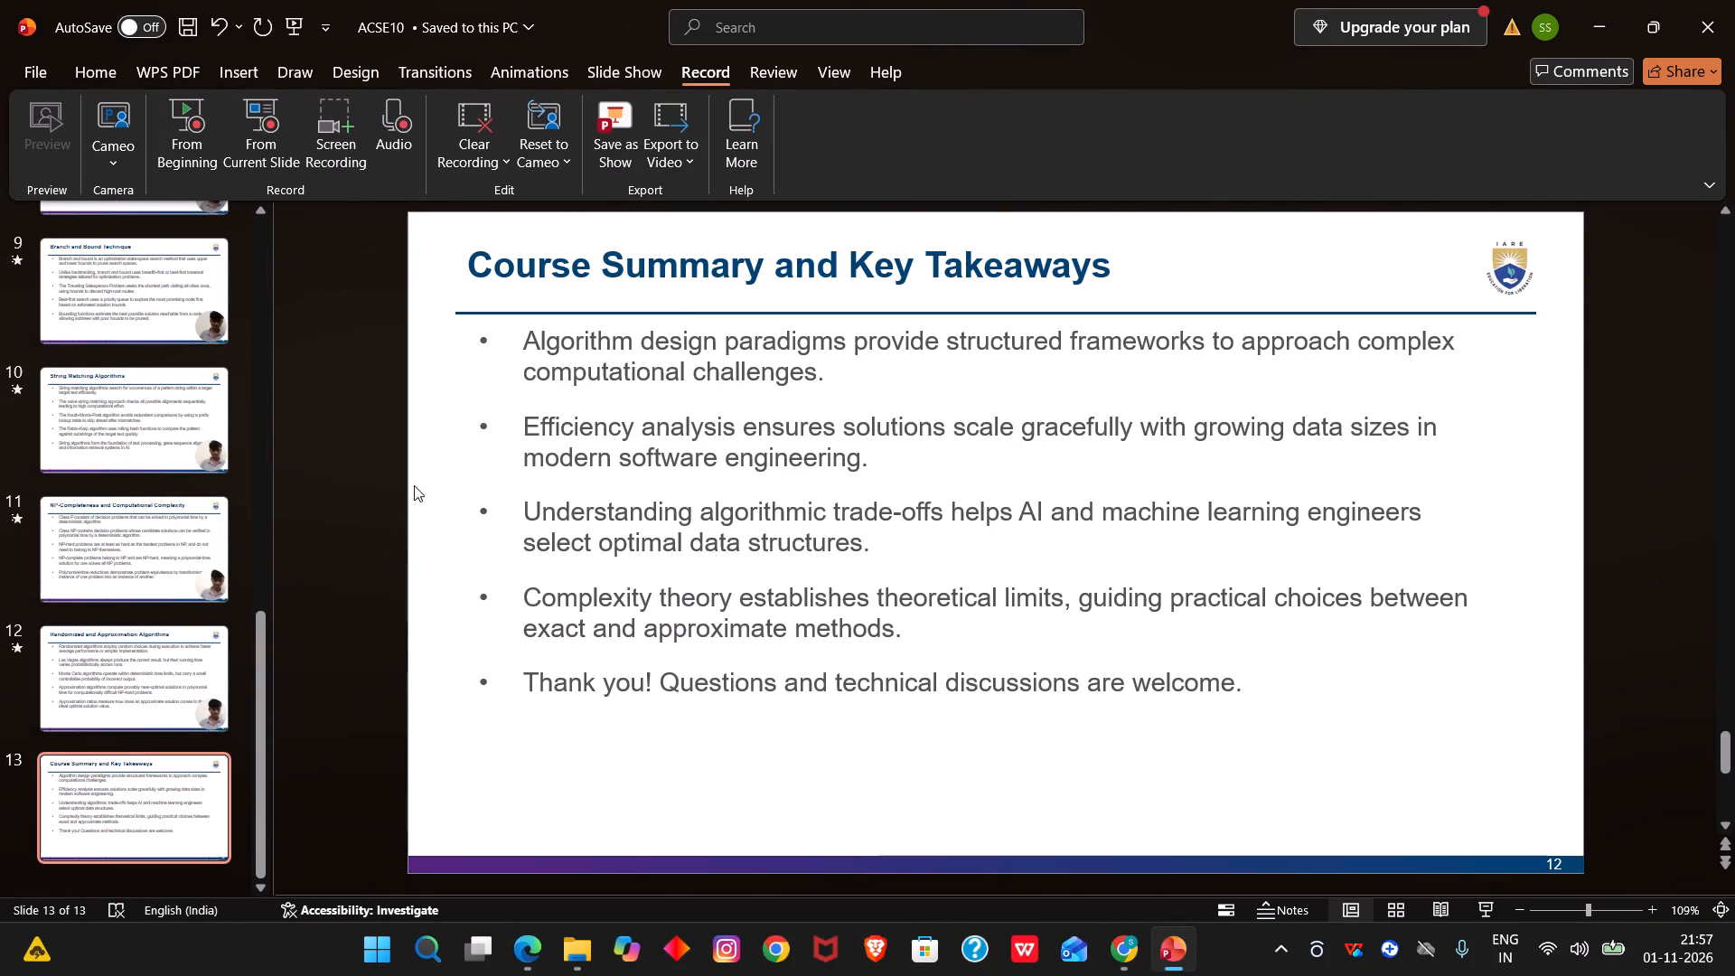
left_click_drag(461, 252, 538, 474)
key("BackSpace")
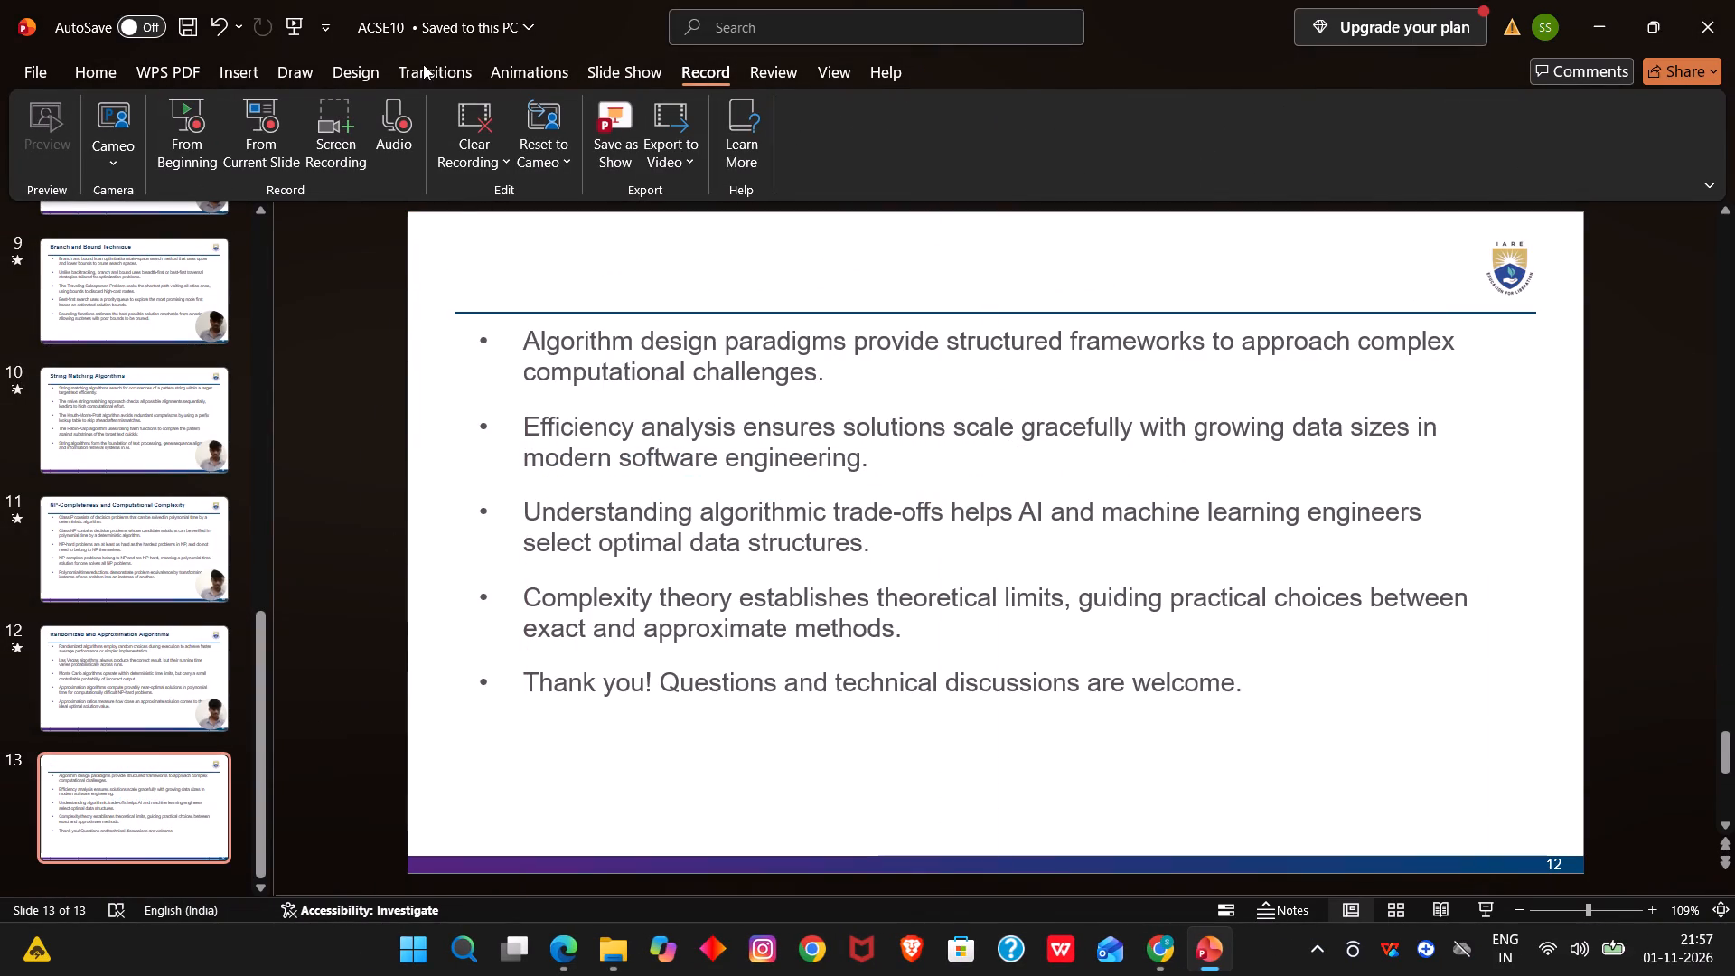
left_click_drag(453, 297, 783, 846)
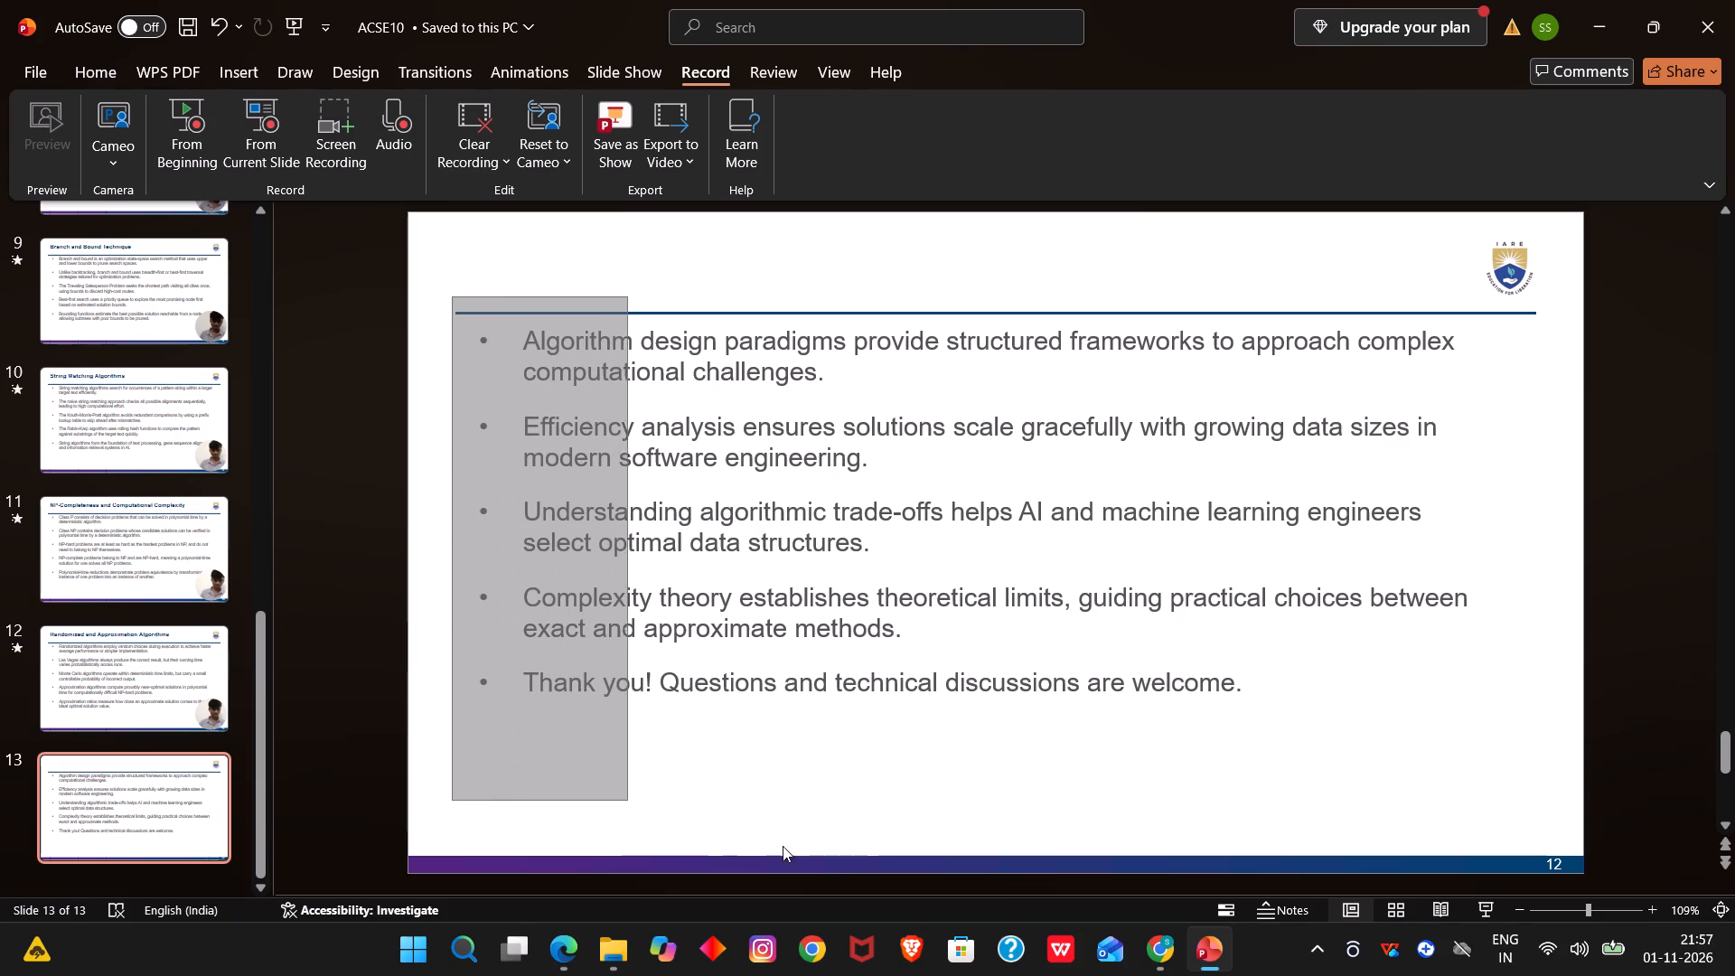
left_click_drag(783, 846, 1559, 738)
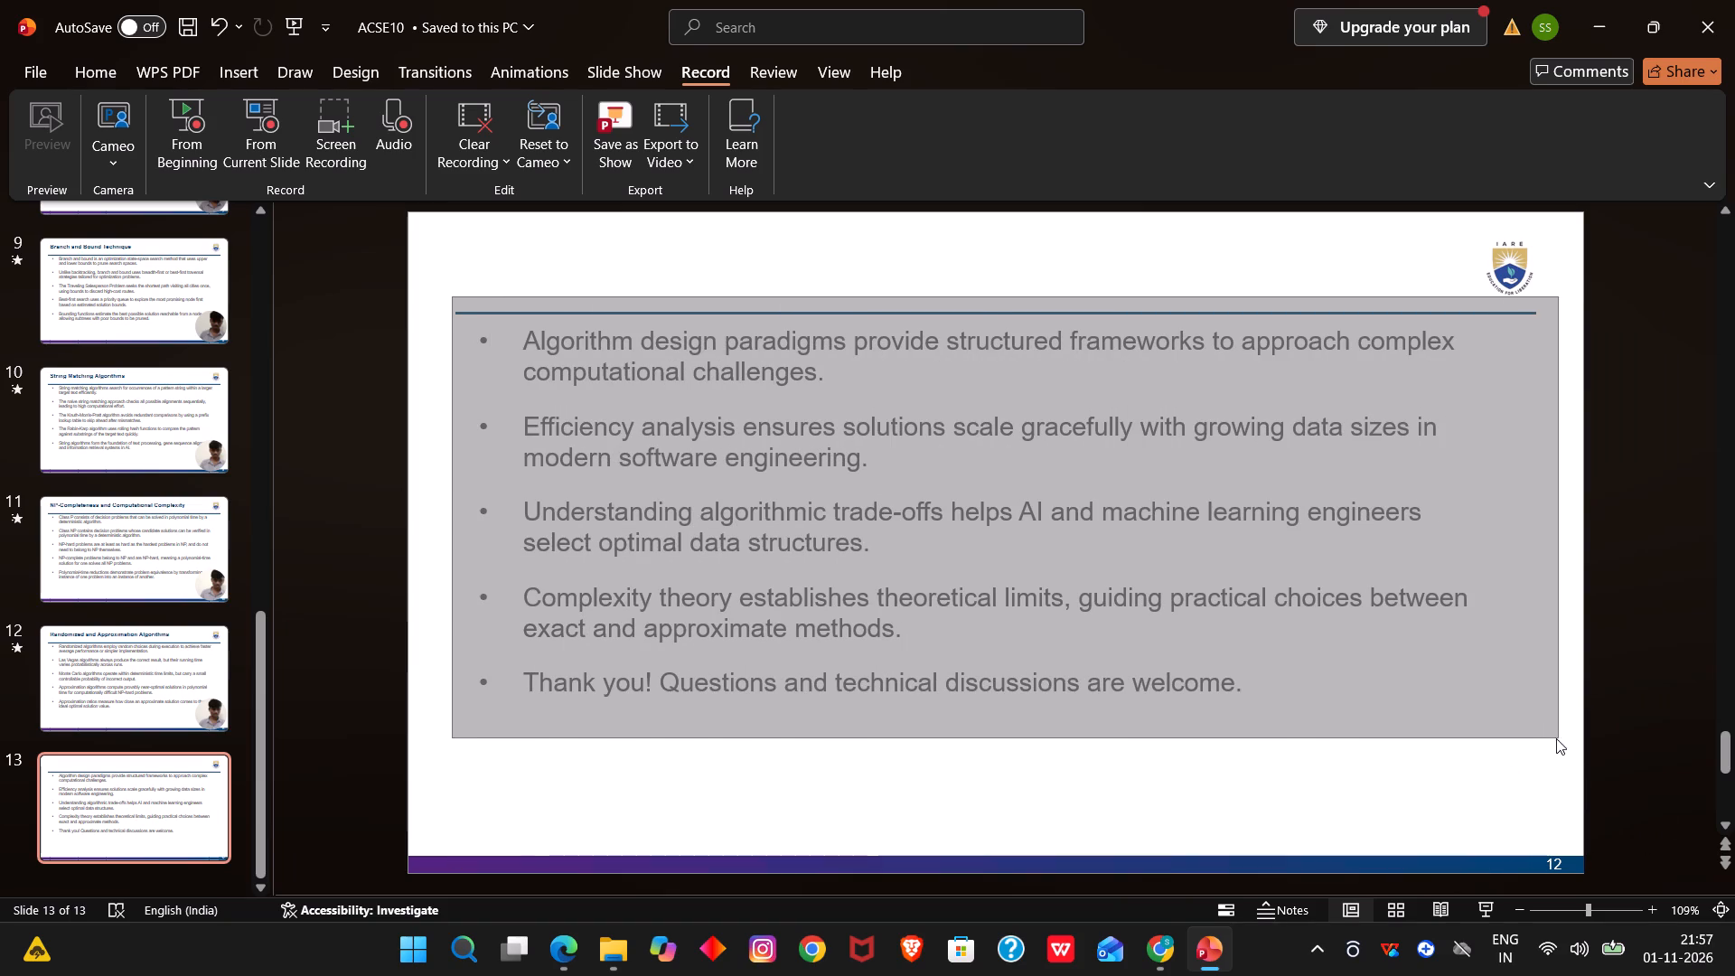
key("BackSpace")
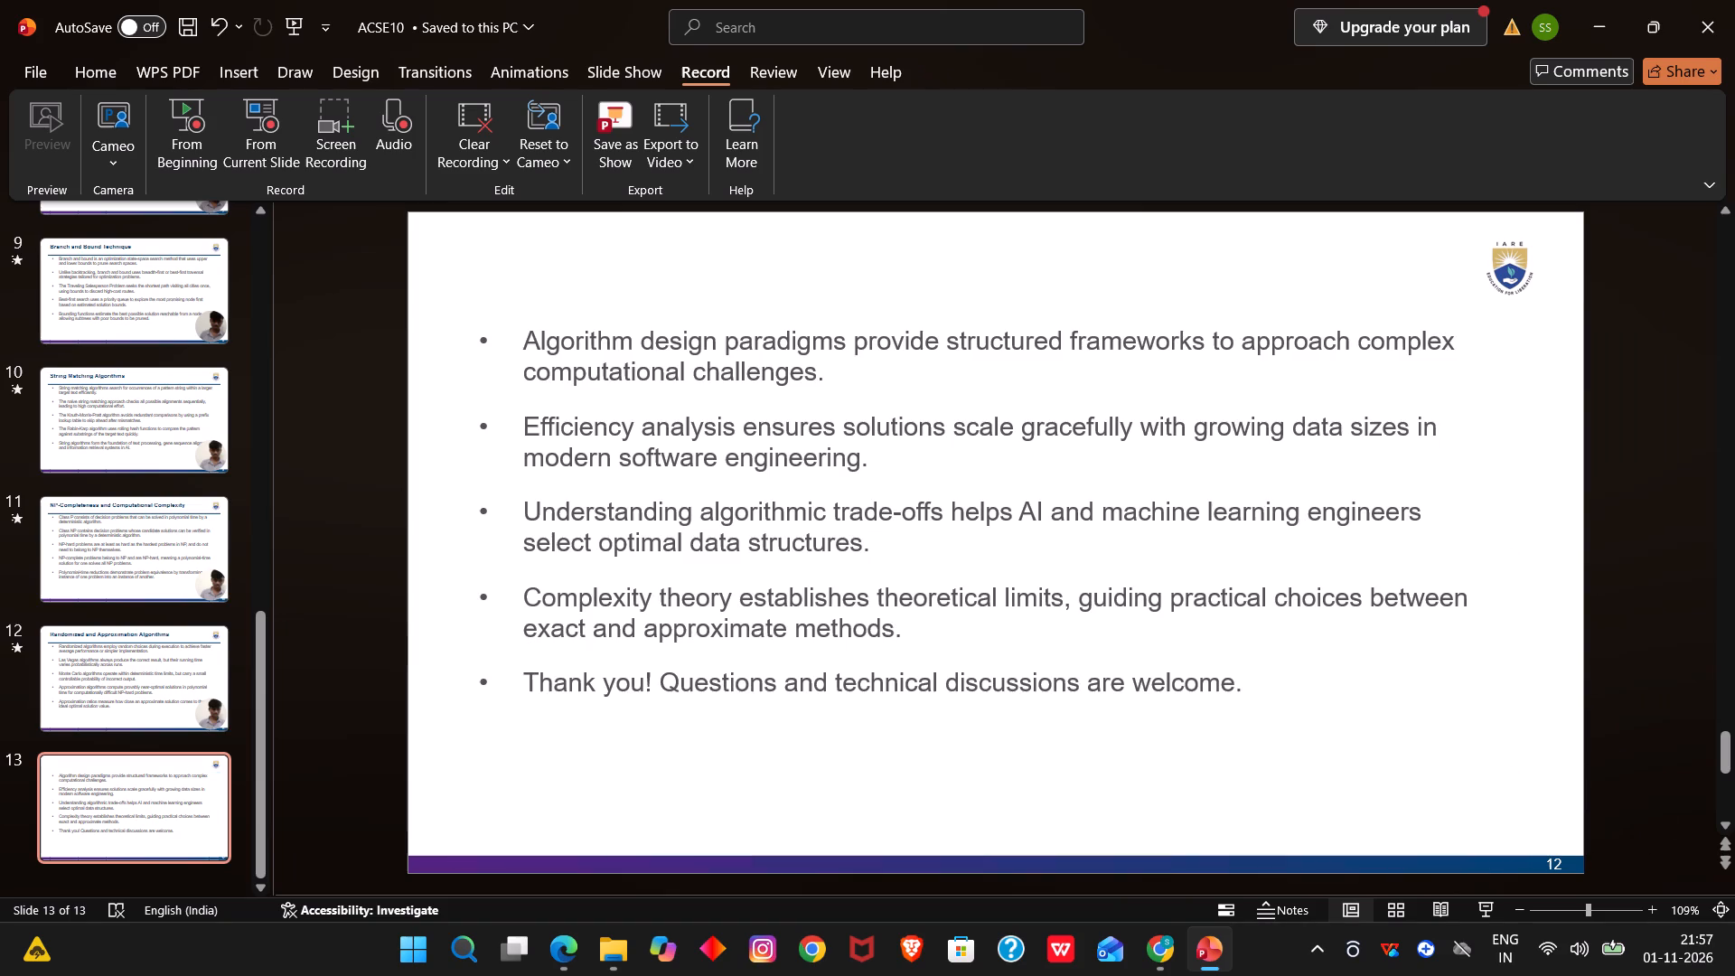
Delete all five bullet points from the body text box on slide 13.
left_click(498, 268)
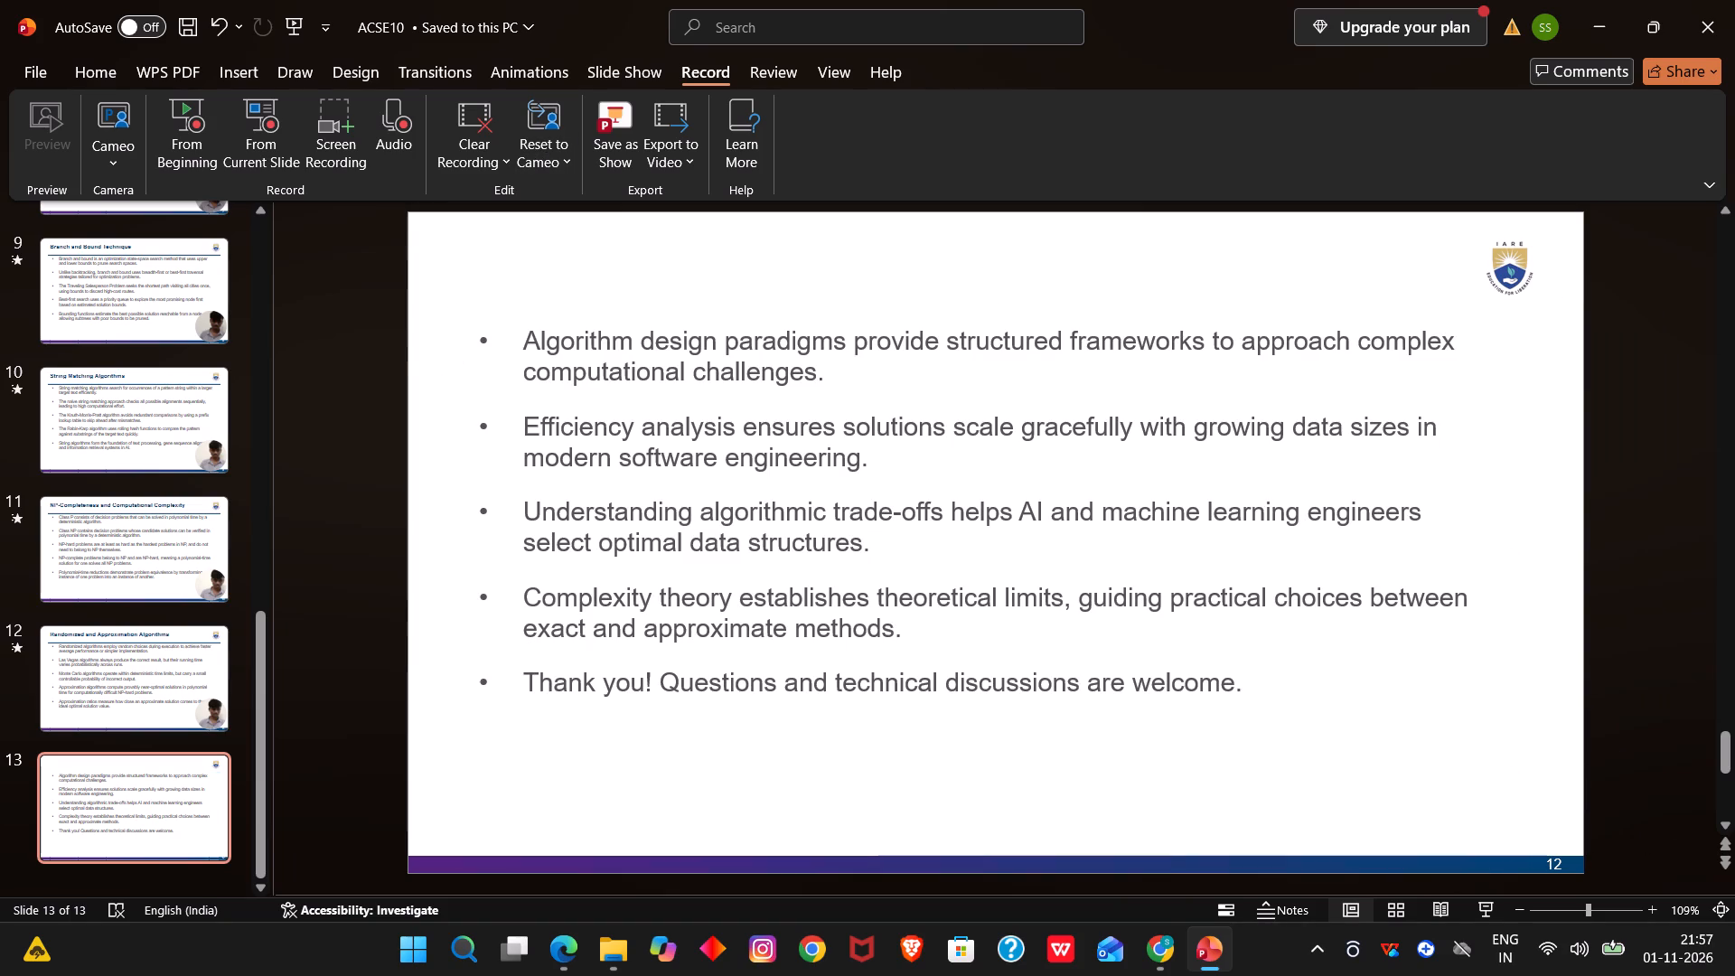
left_click(484, 338)
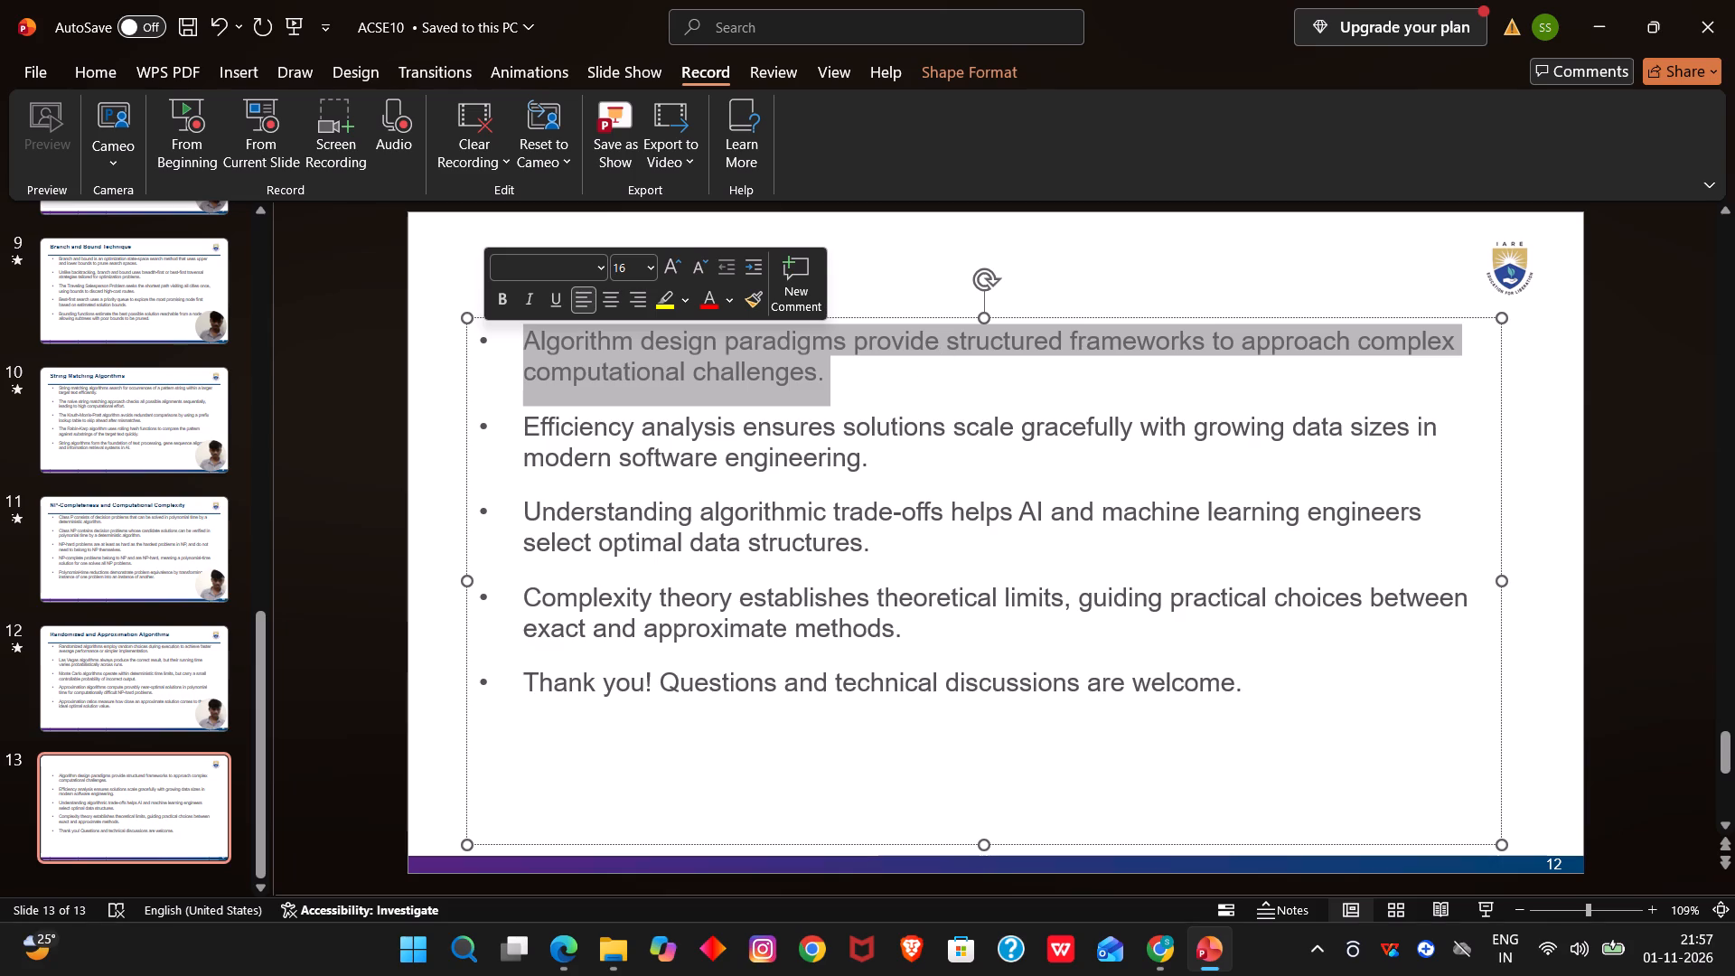
key("BackSpace")
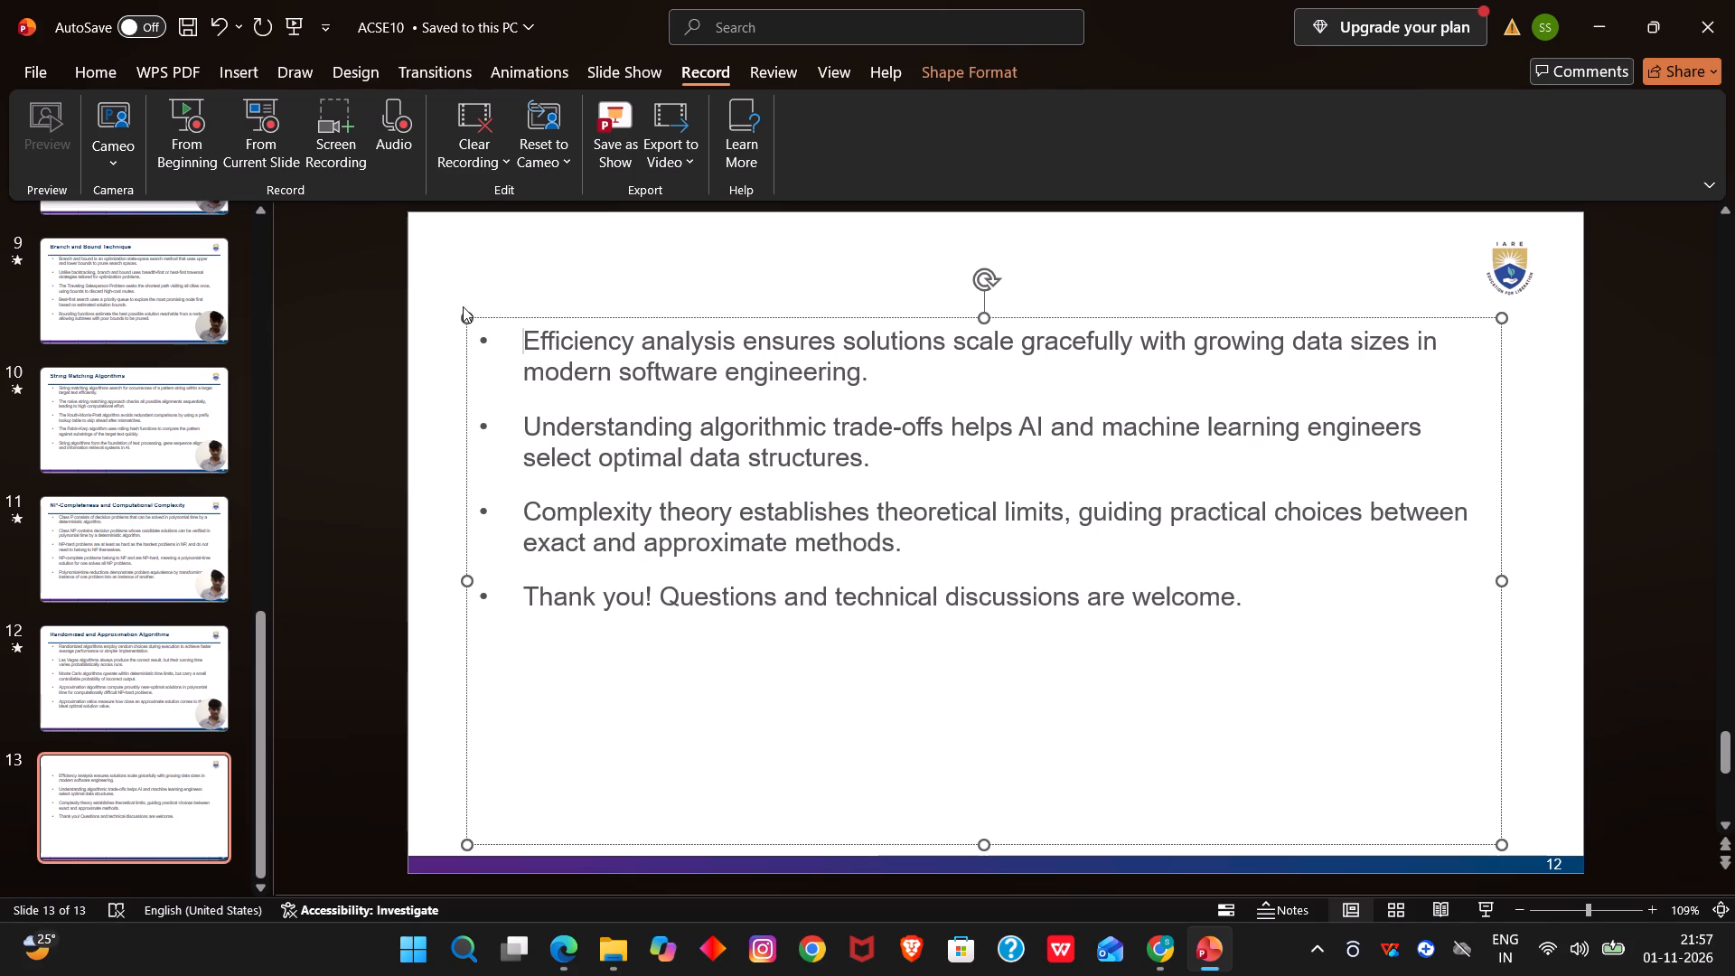
left_click(463, 321)
left_click(469, 321)
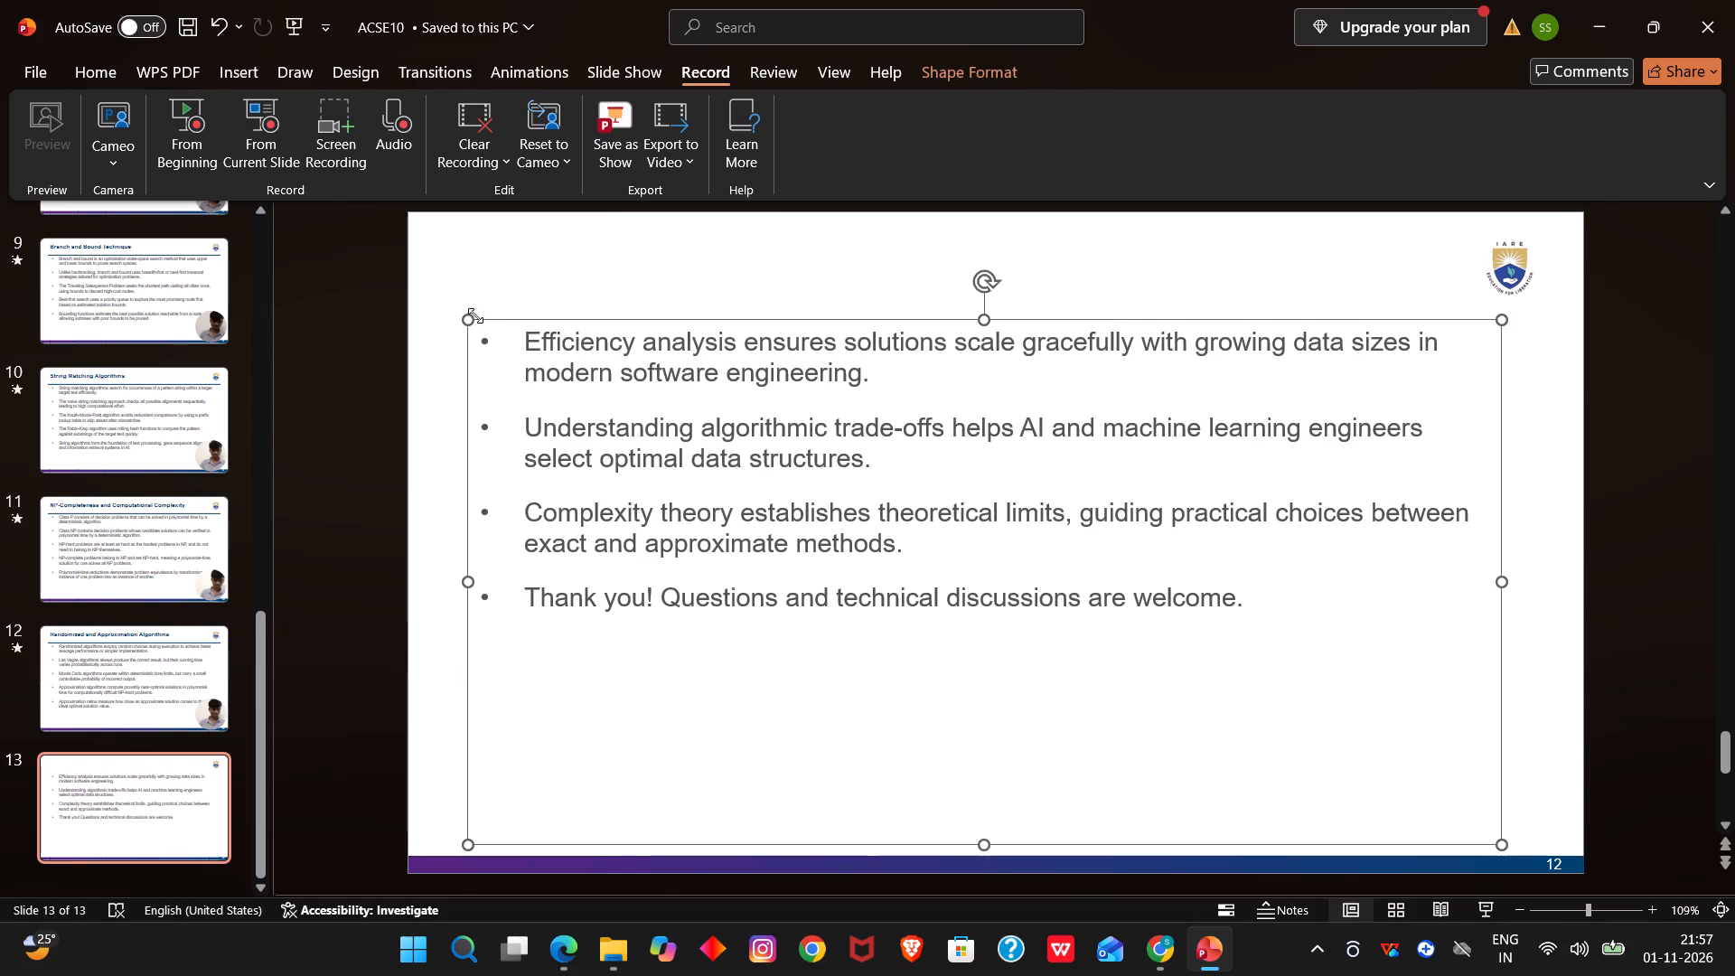
left_click(488, 327)
key("BackSpace")
double_click(496, 323)
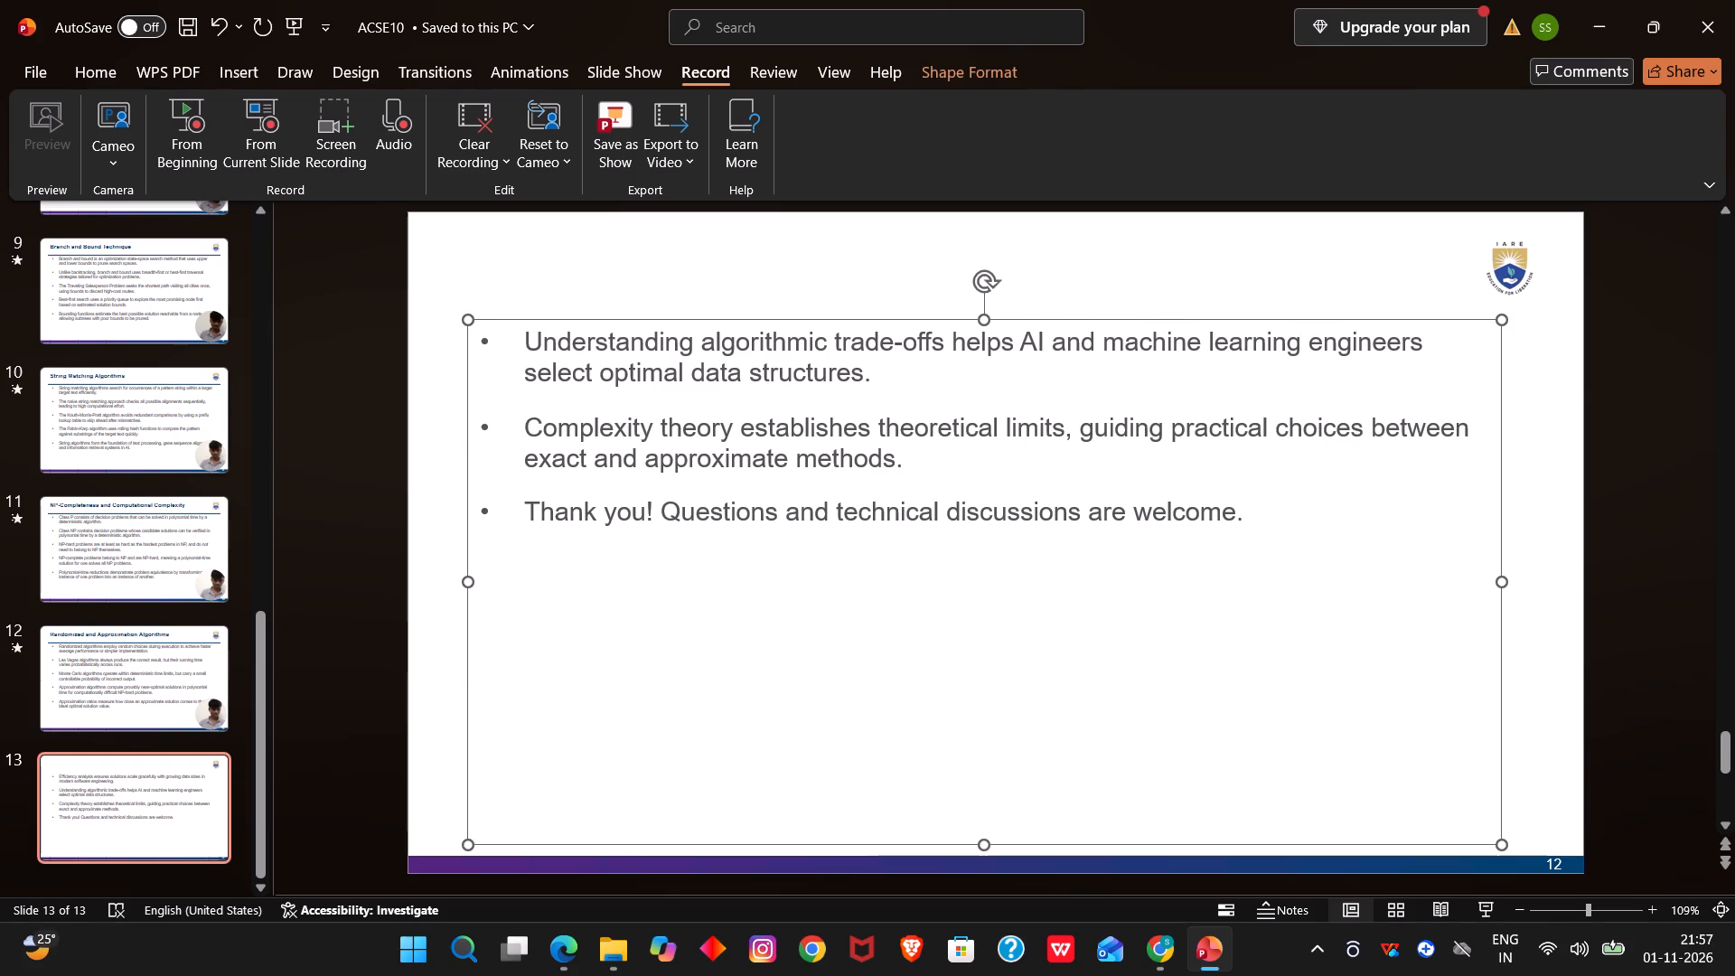
left_click(499, 361)
left_click(519, 332)
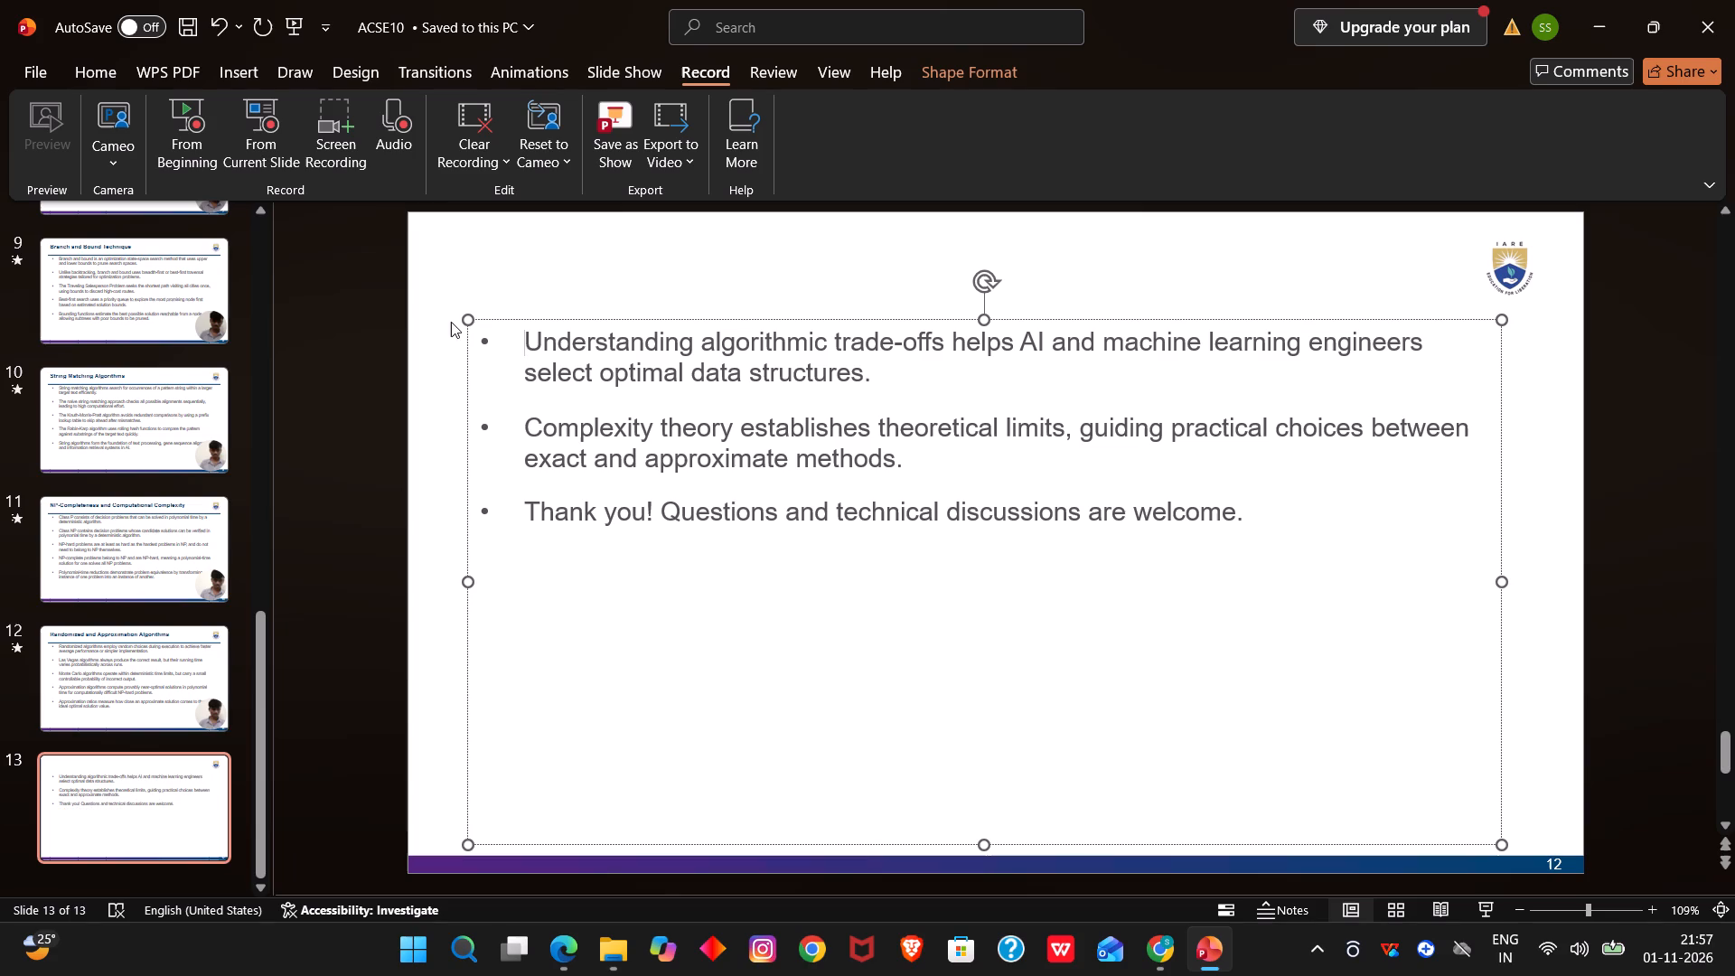
left_click(488, 341)
key("BackSpace")
left_click(488, 341)
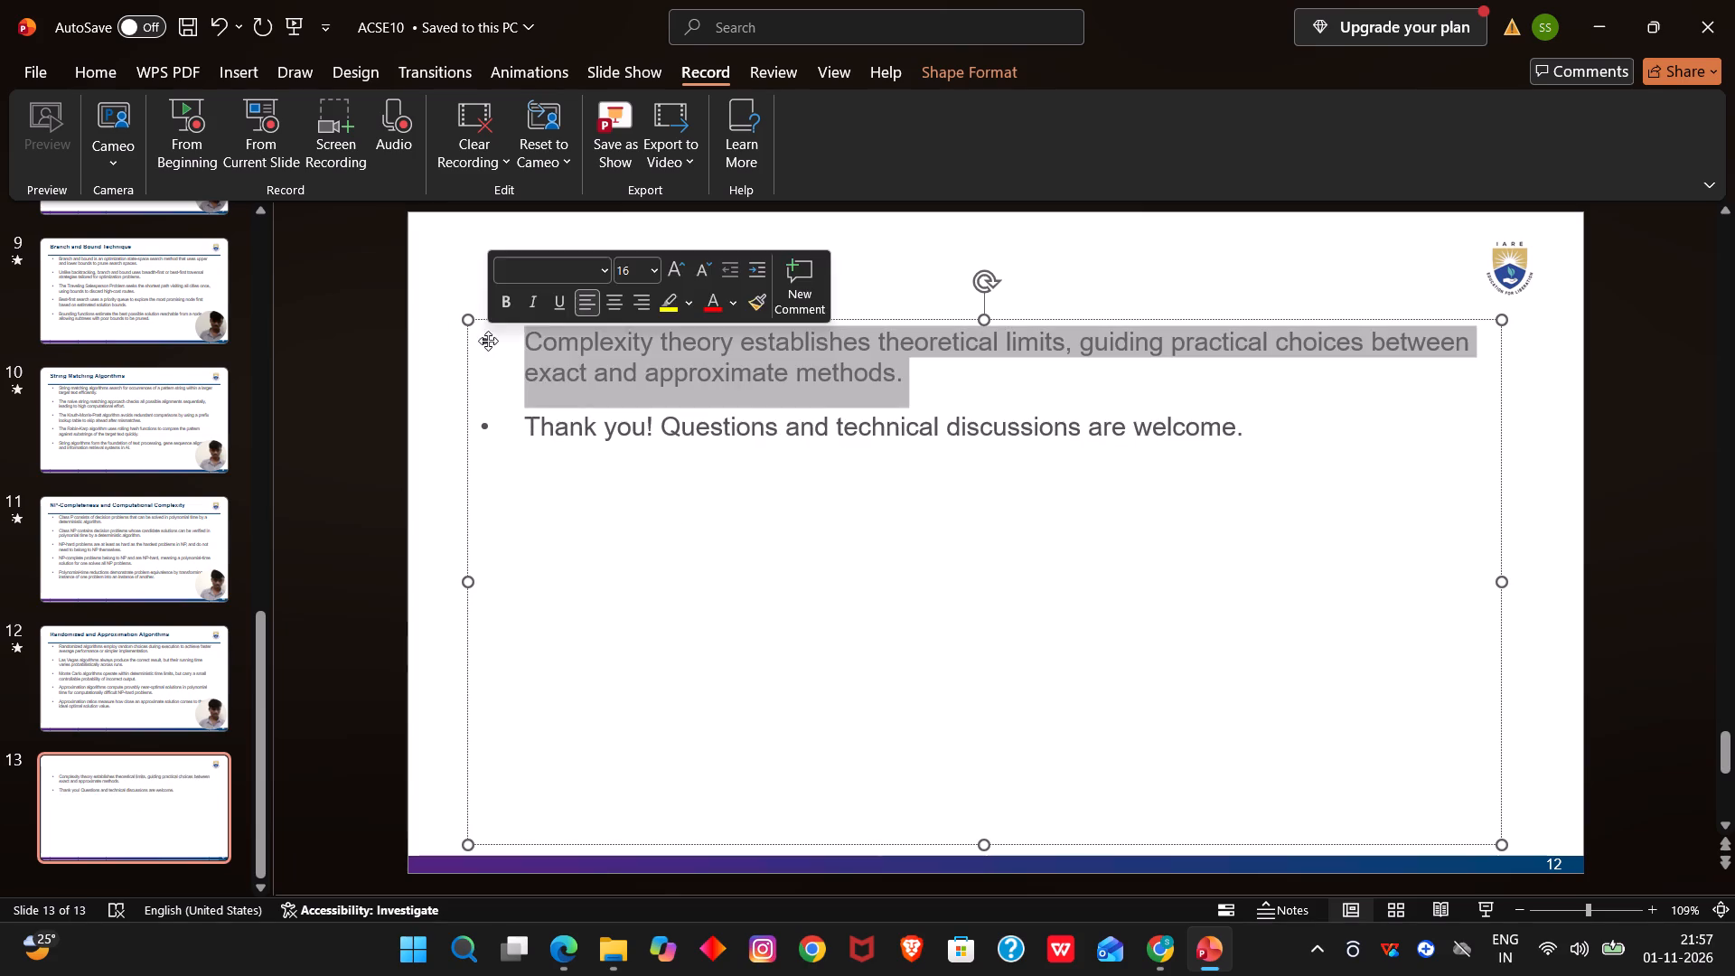
key("BackSpace")
left_click(488, 341)
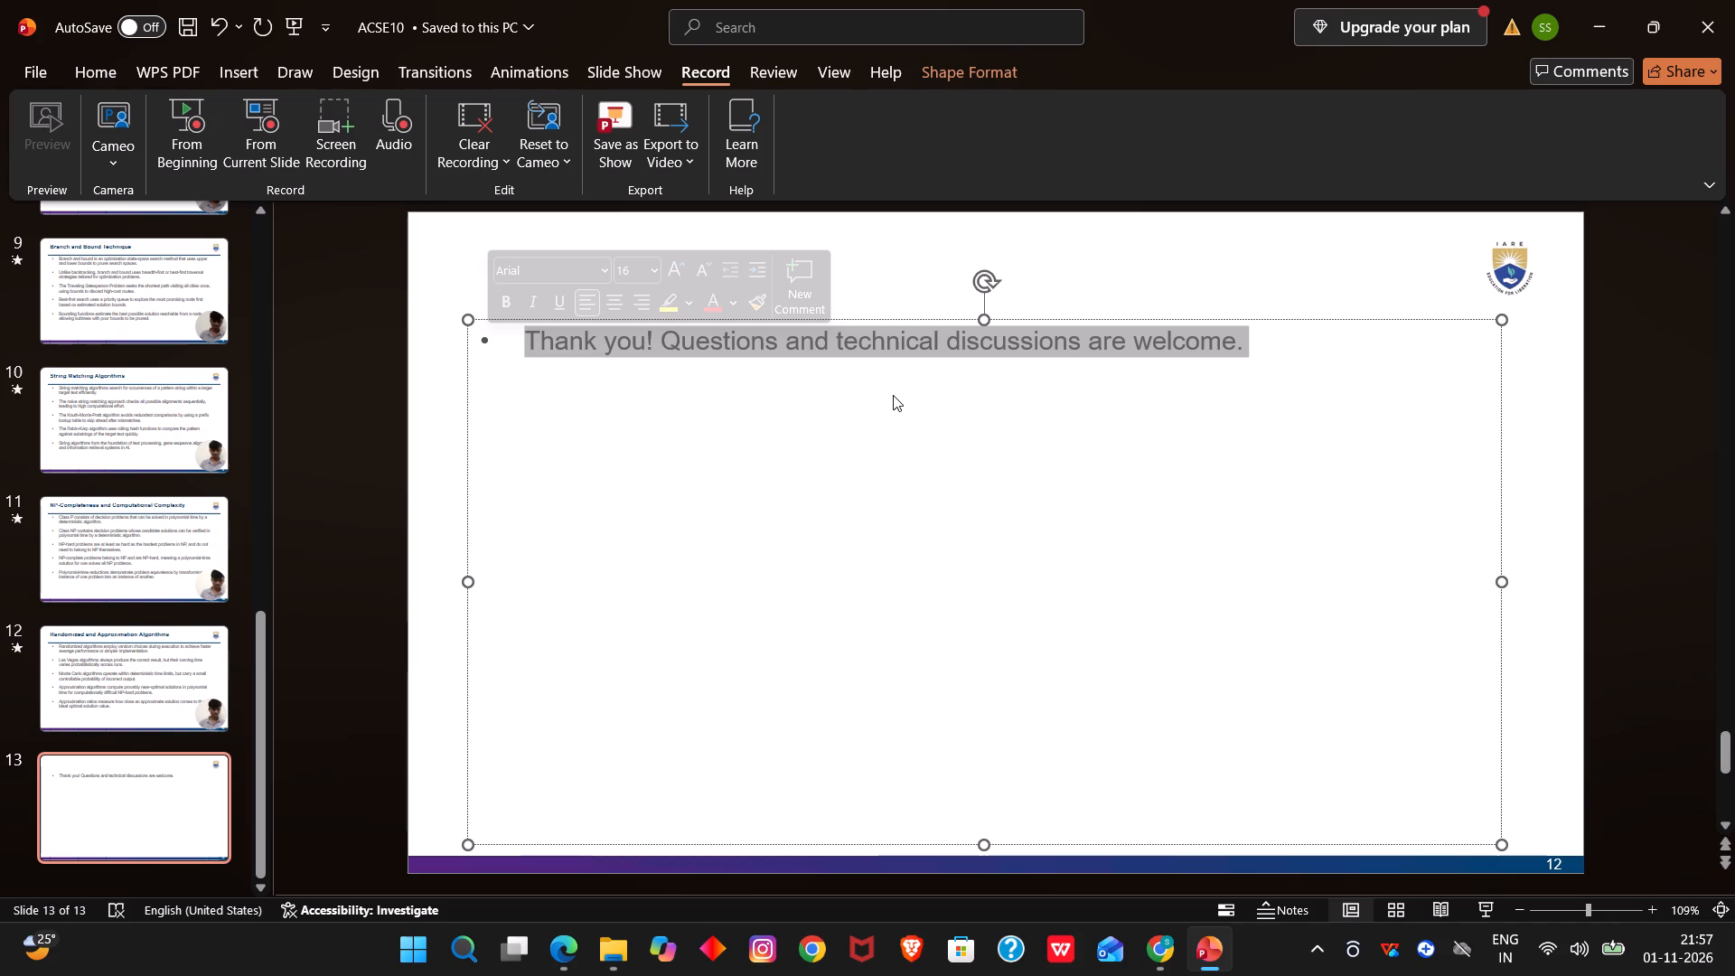
key("BackSpace")
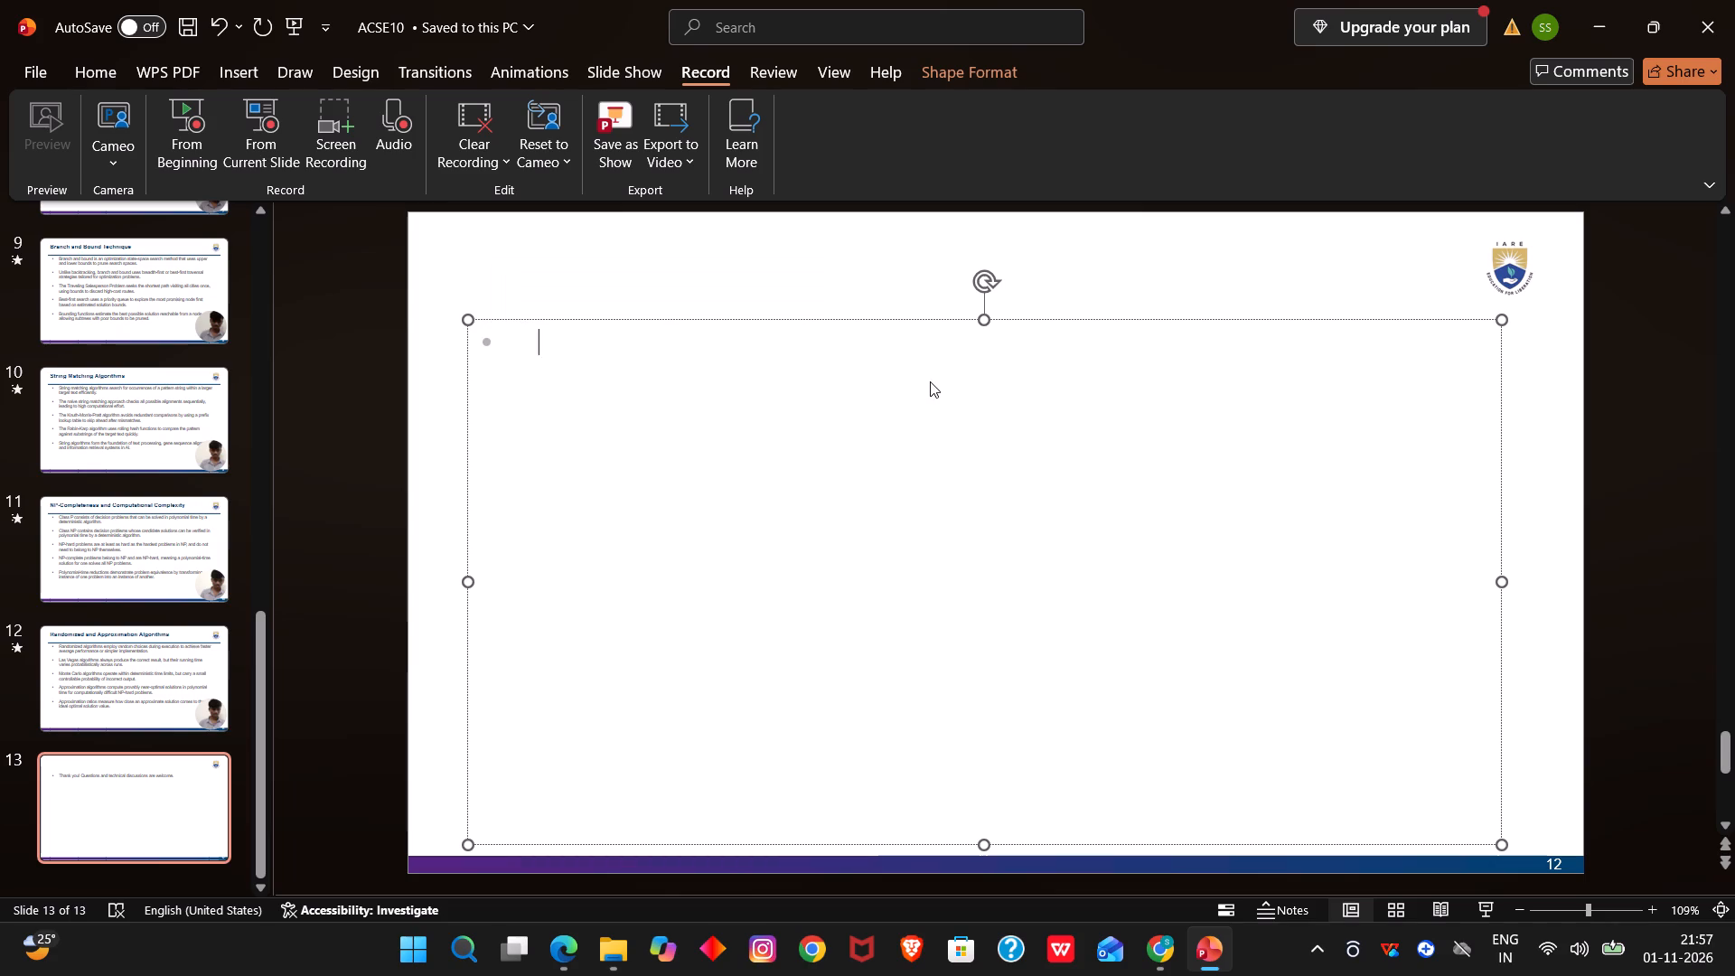
Clear the leftover bullet marker from the emptied body text box on slide 13.
key("backslash")
key("BackSpace")
key("BackSpace")
key("BackSpace")
key("BackSpace")
key("BackSpace")
key("BackSpace")
key("BackSpace")
key("BackSpace")
key("BackSpace")
key("BackSpace")
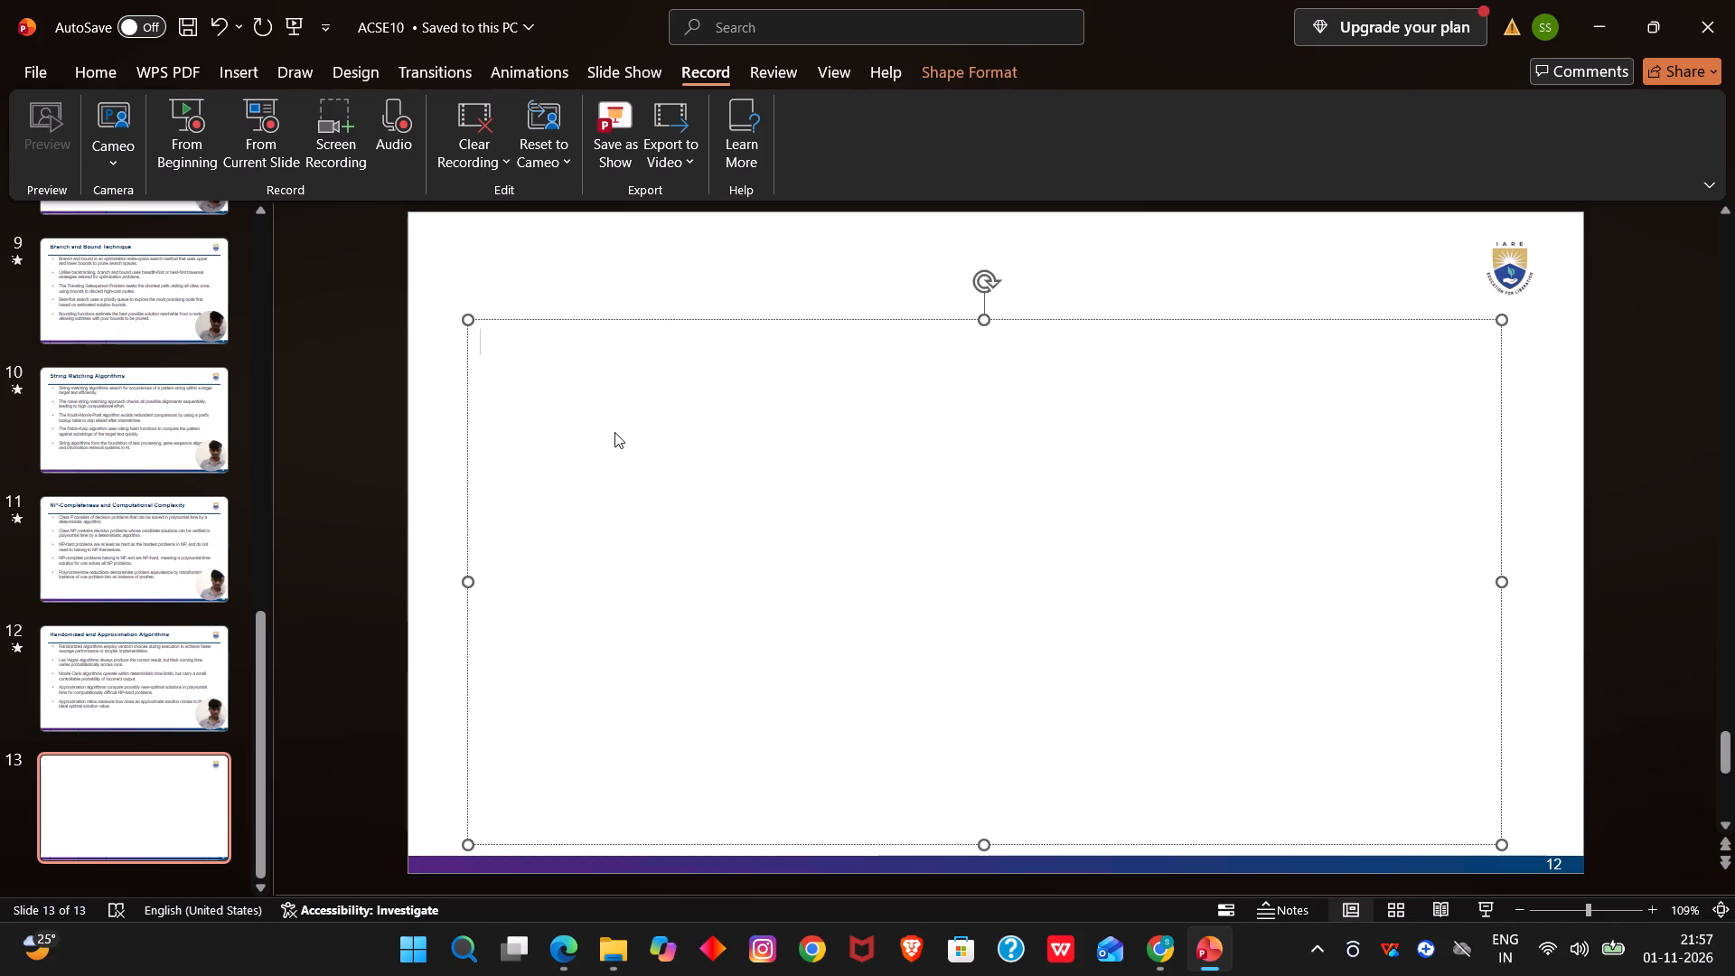
Enter "Thank You" in the emptied body text box on slide 13.
left_click(1005, 550)
left_click(914, 461)
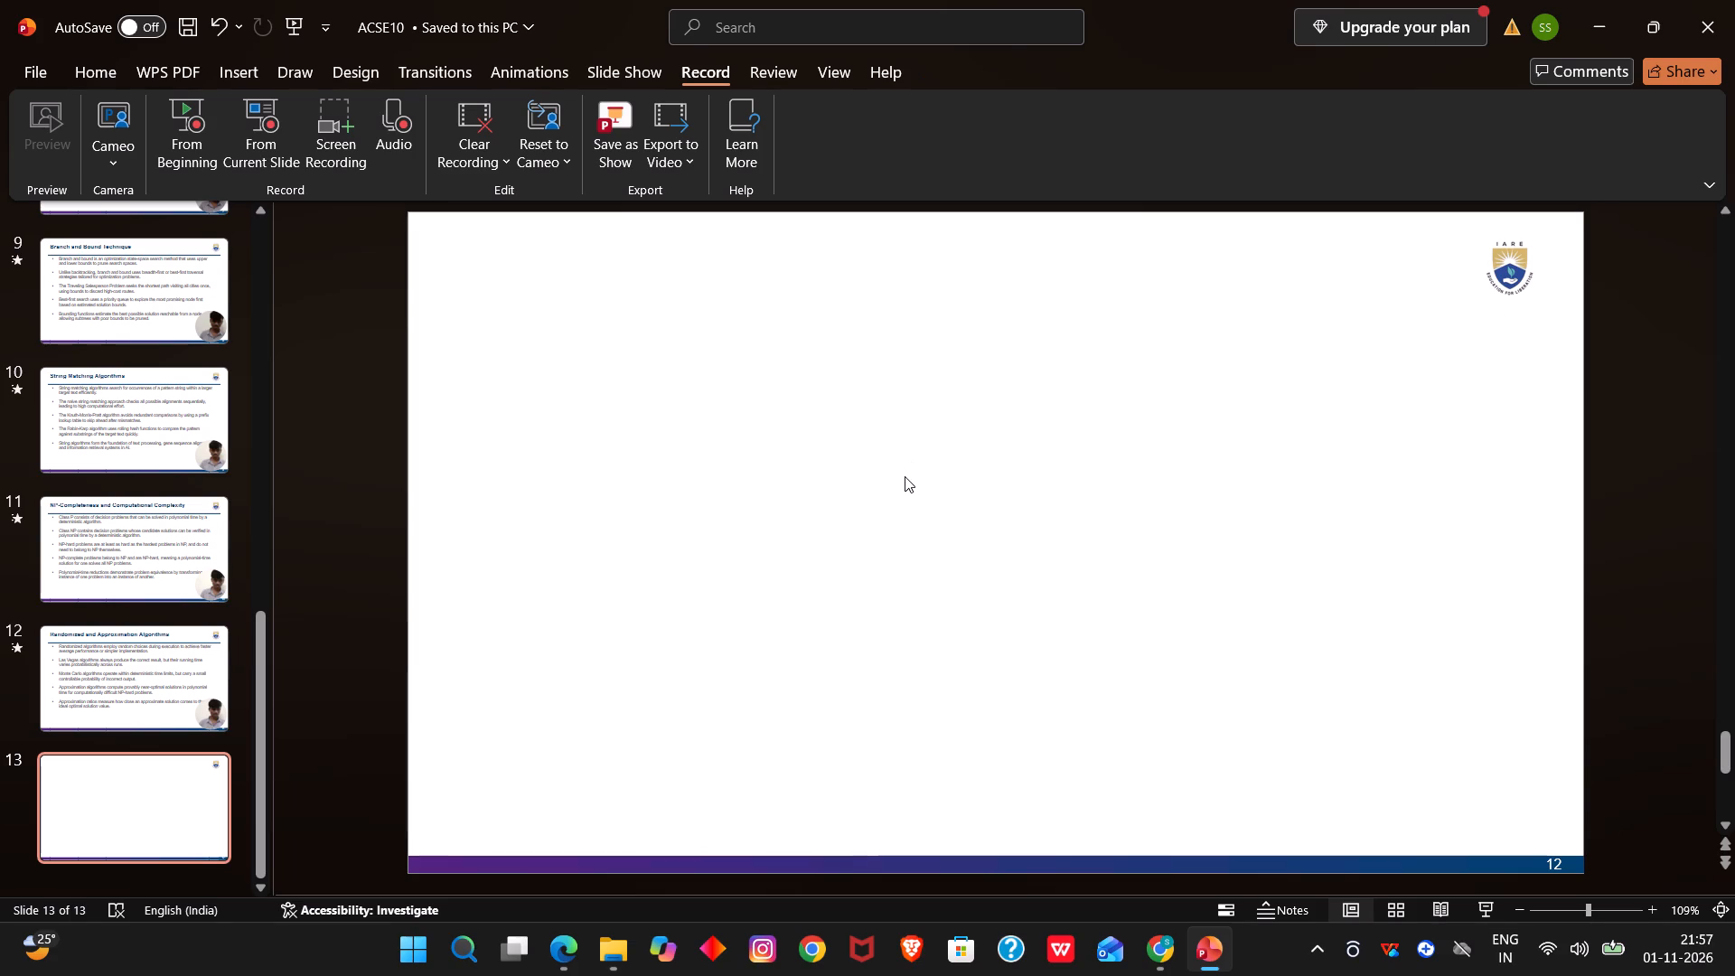
left_click(904, 483)
left_click(910, 483)
left_click(771, 327)
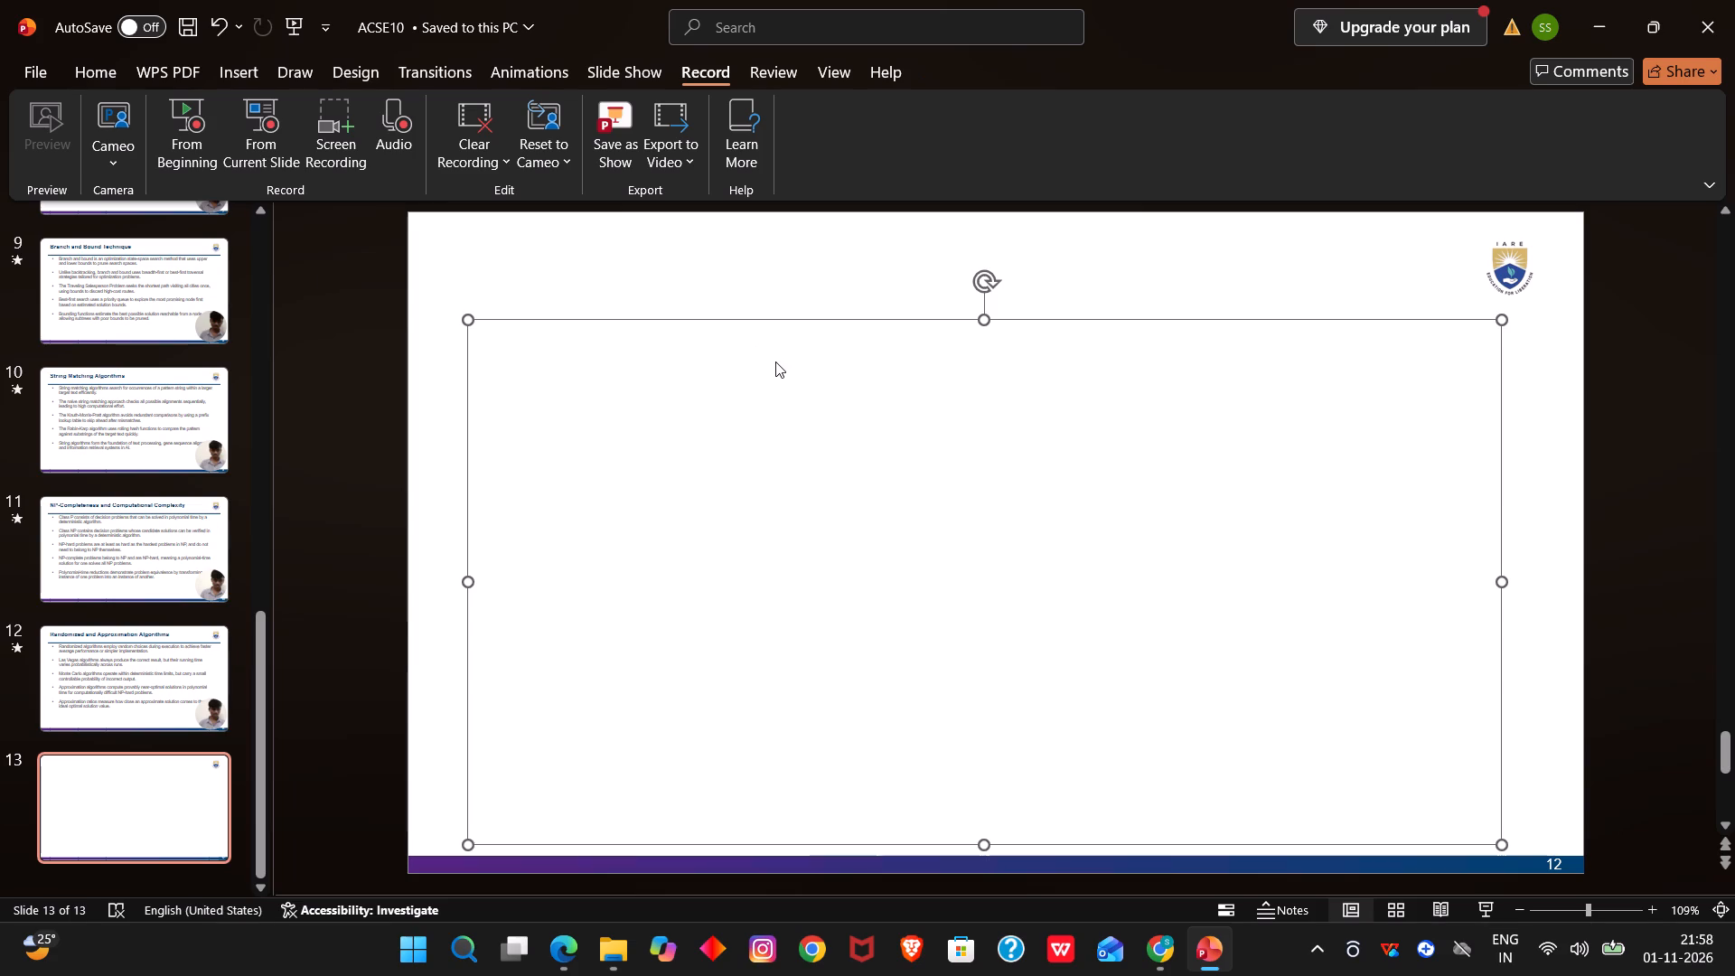
key("t")
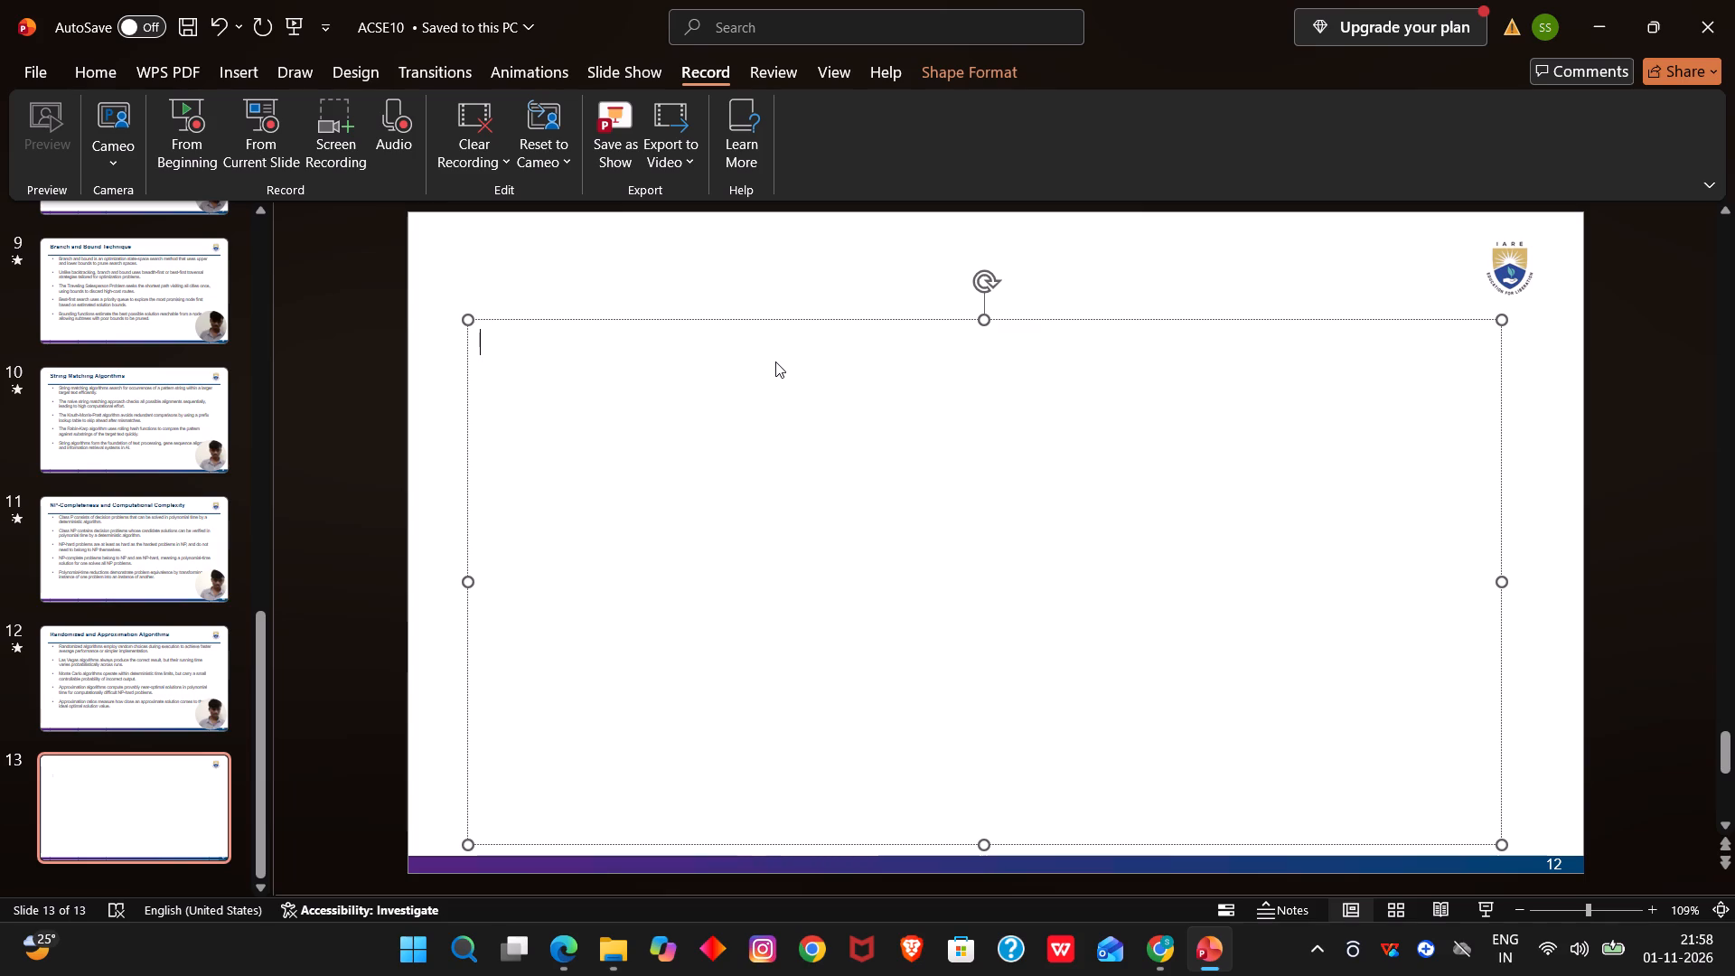
key("t")
key("h")
type("hank")
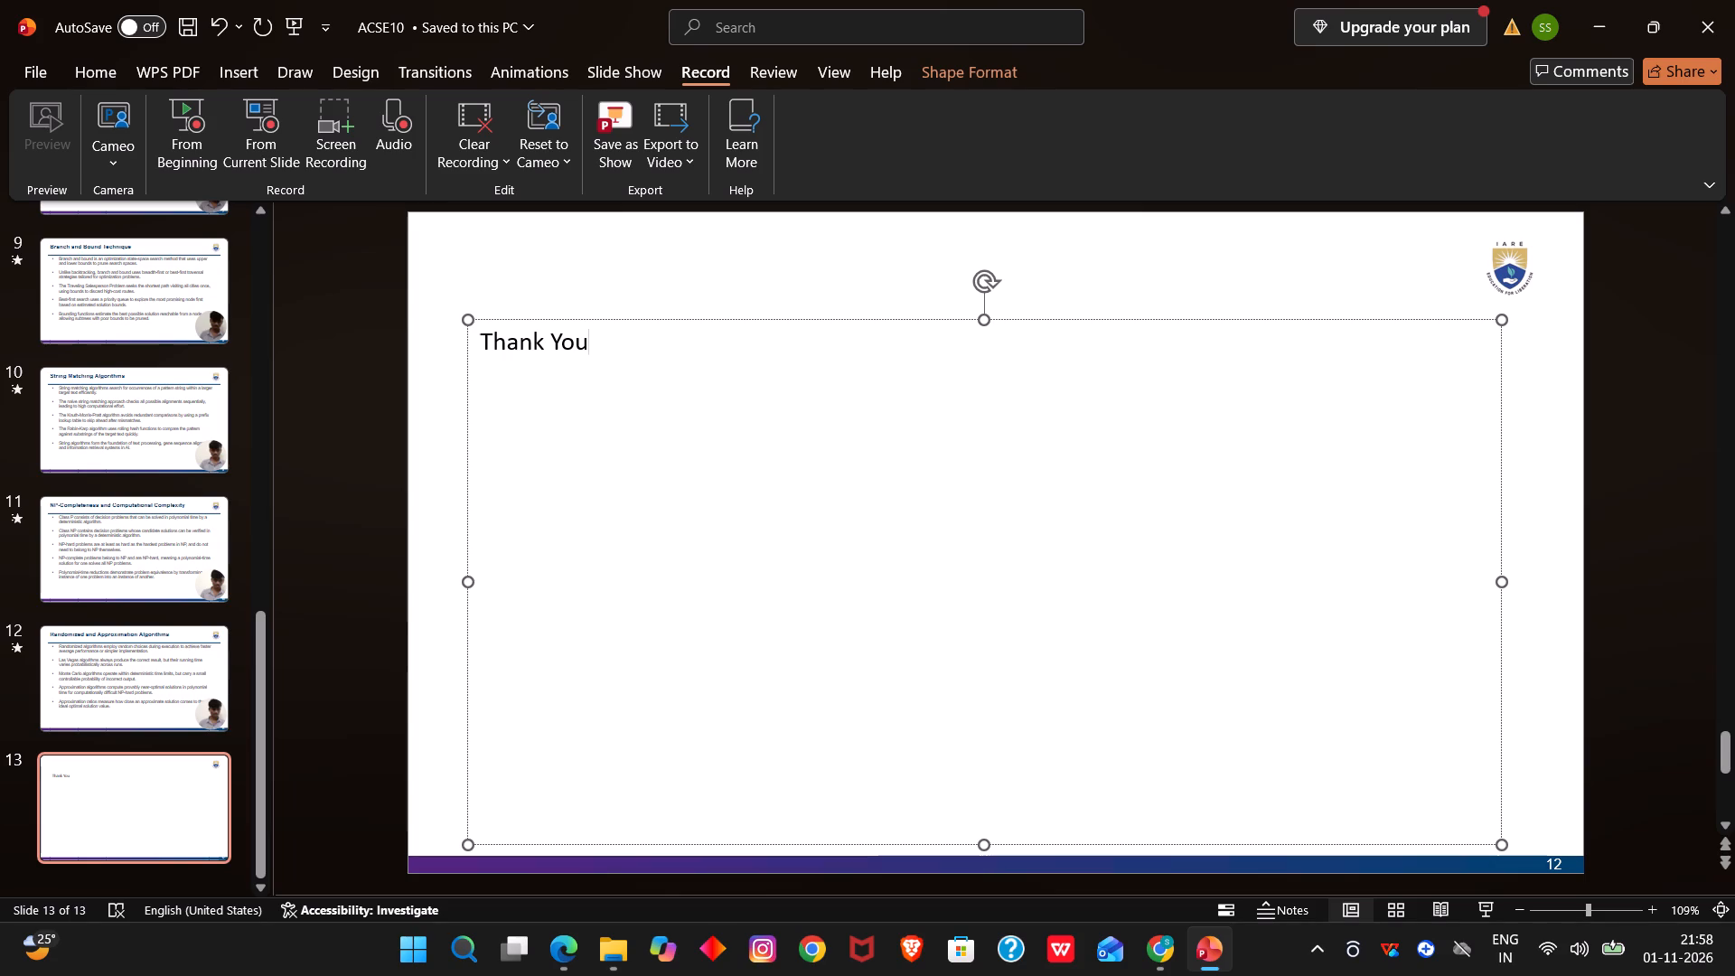
key("shift+exclam")
key("BackSpace")
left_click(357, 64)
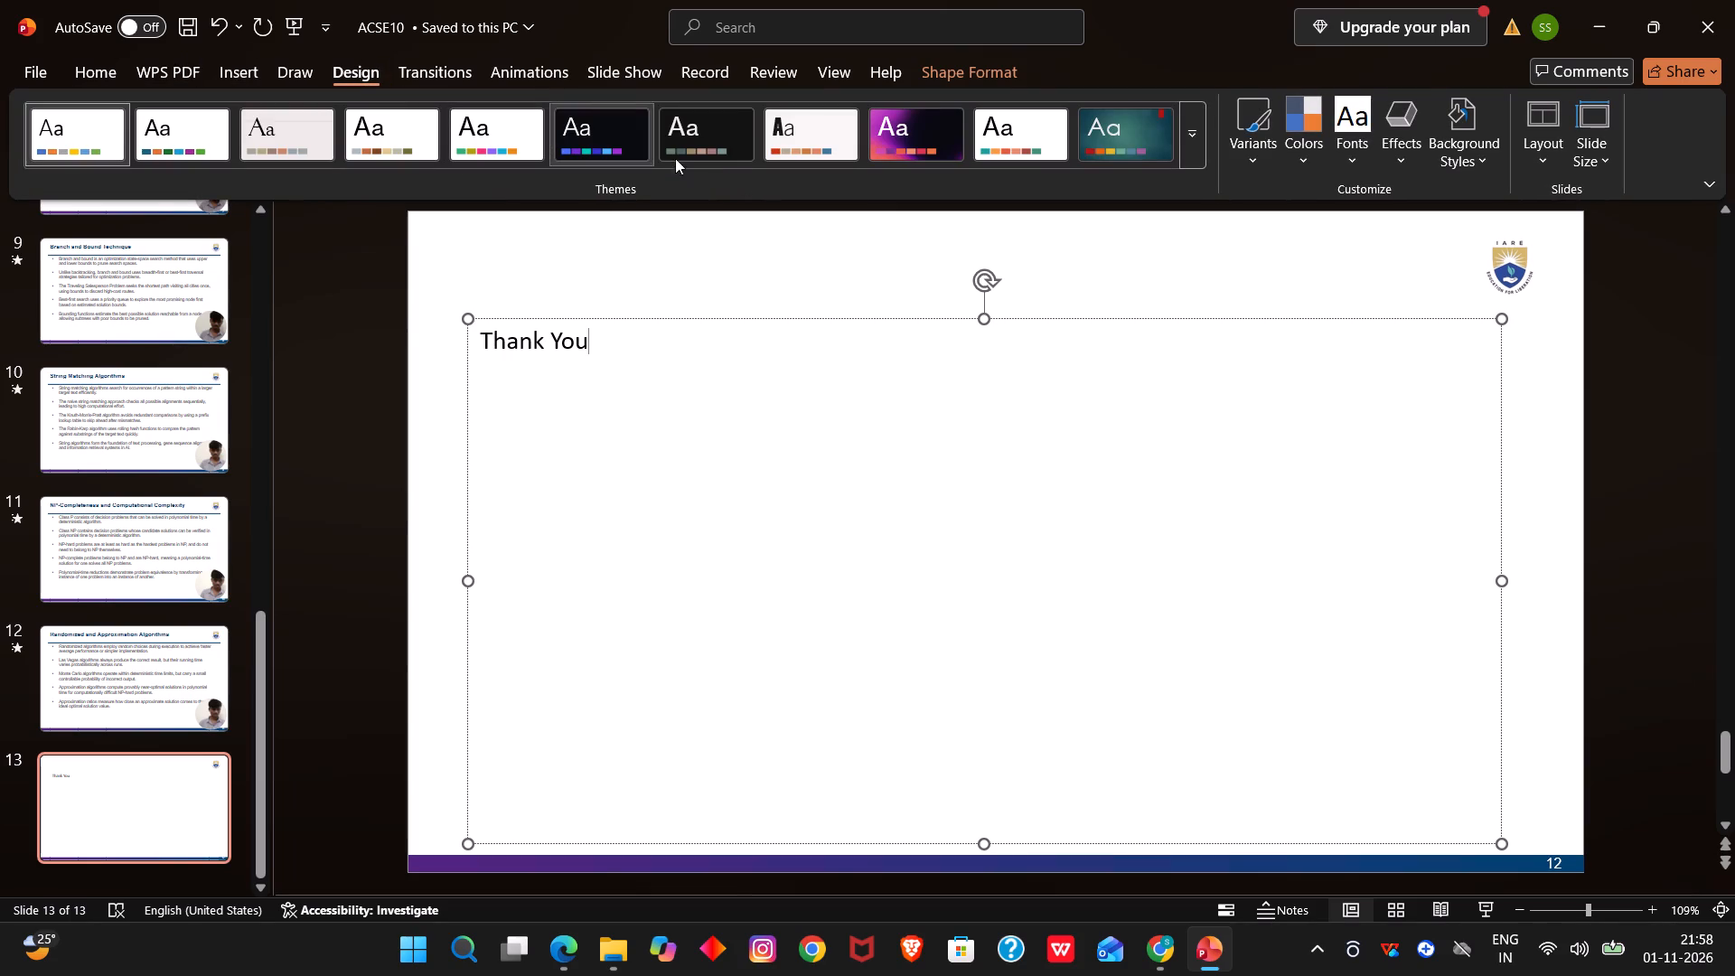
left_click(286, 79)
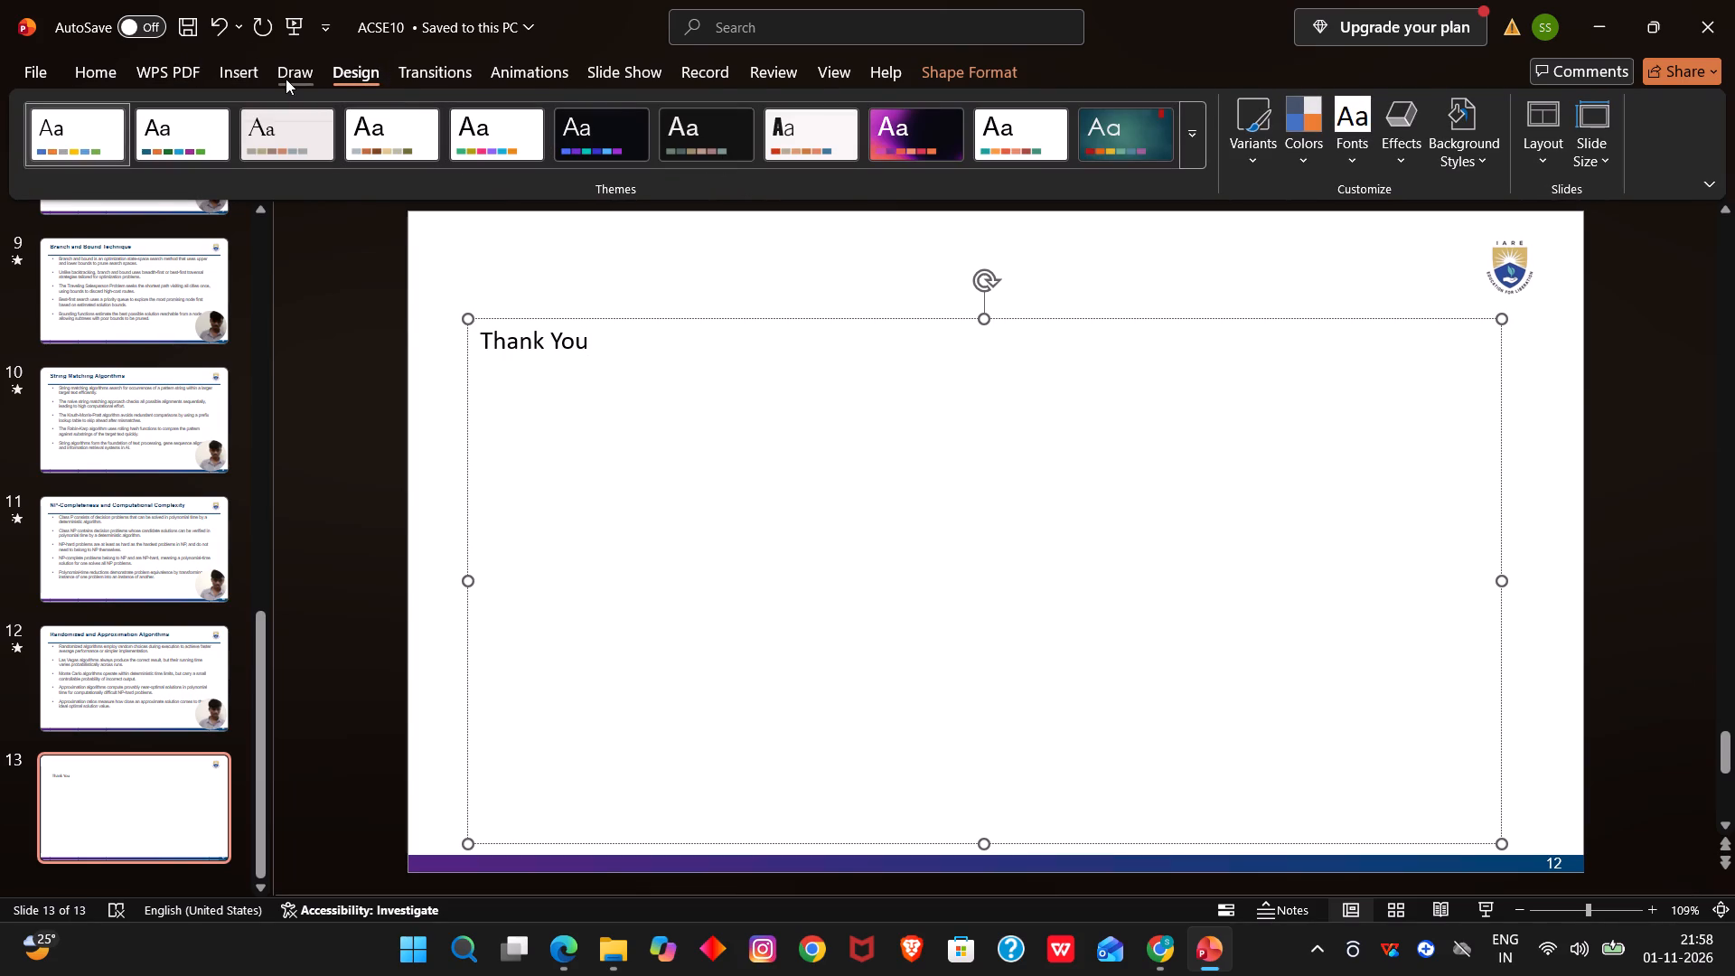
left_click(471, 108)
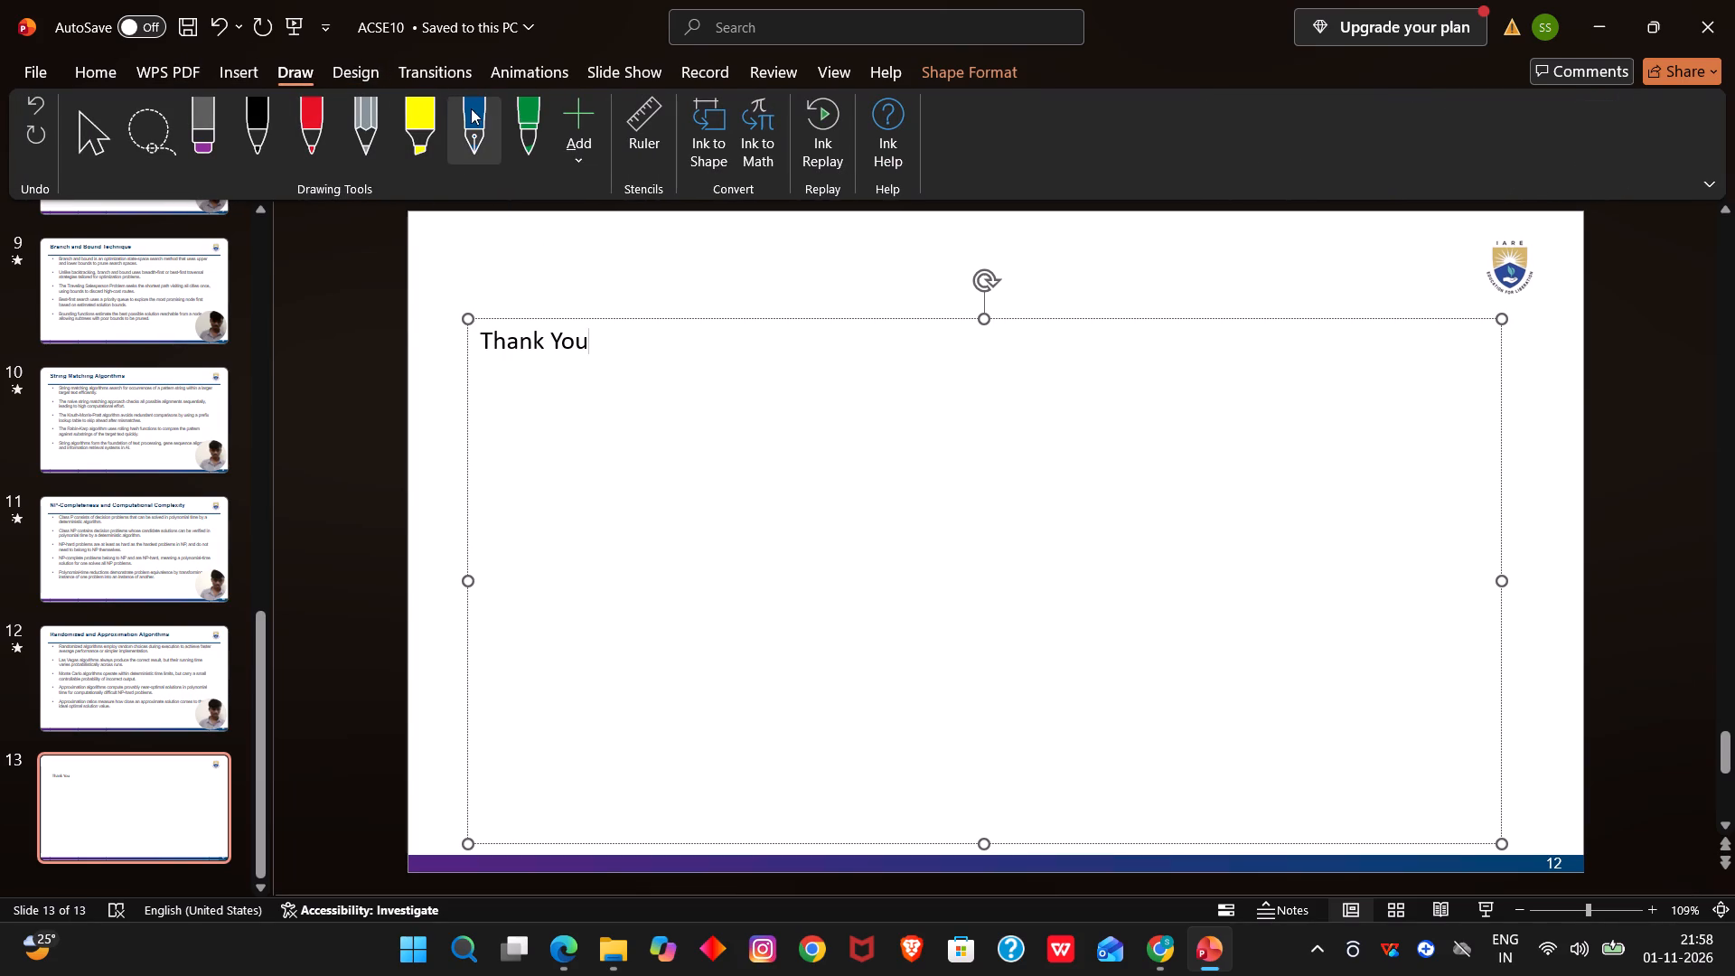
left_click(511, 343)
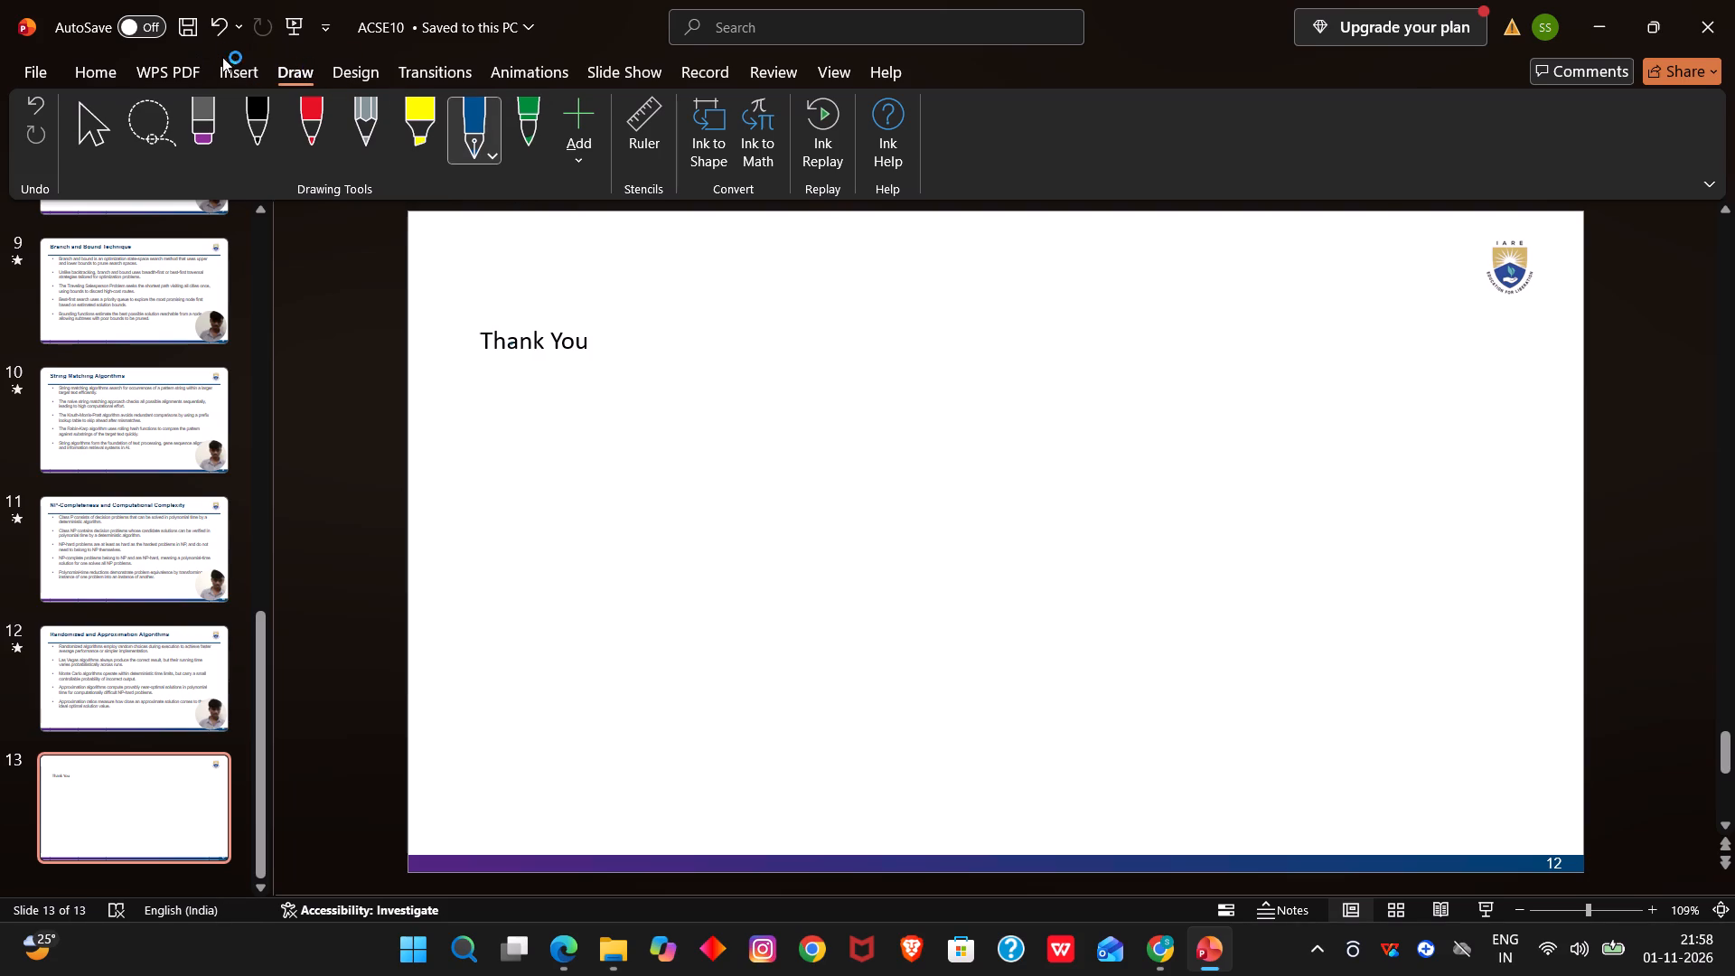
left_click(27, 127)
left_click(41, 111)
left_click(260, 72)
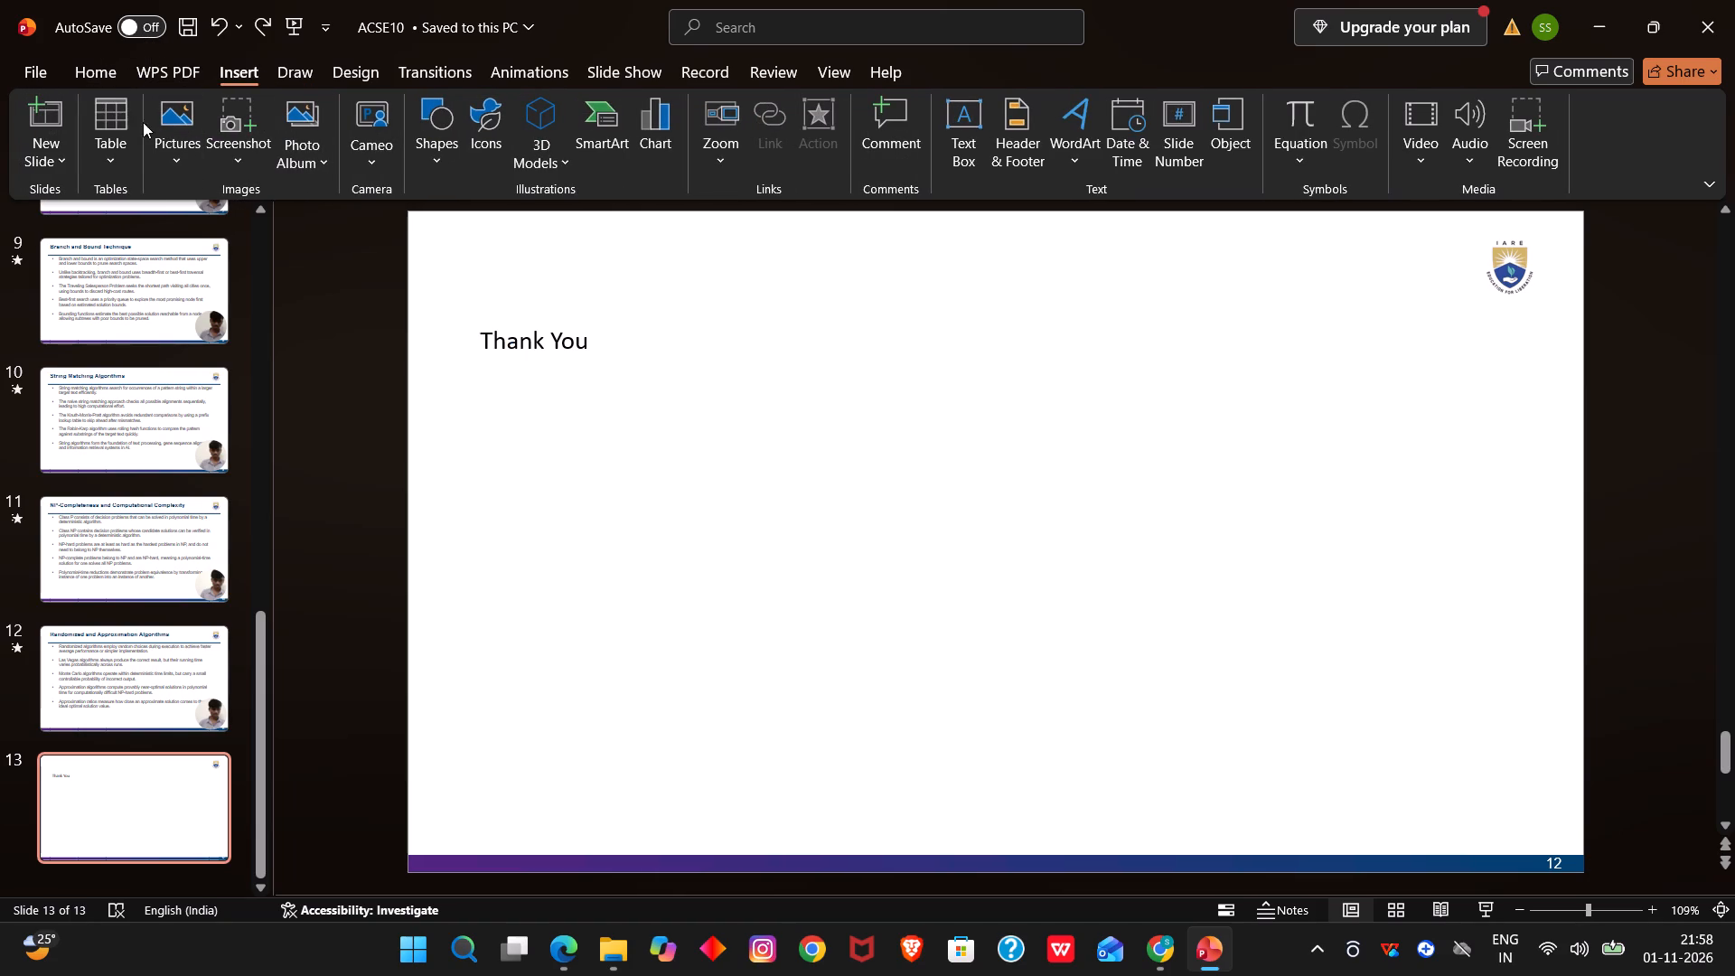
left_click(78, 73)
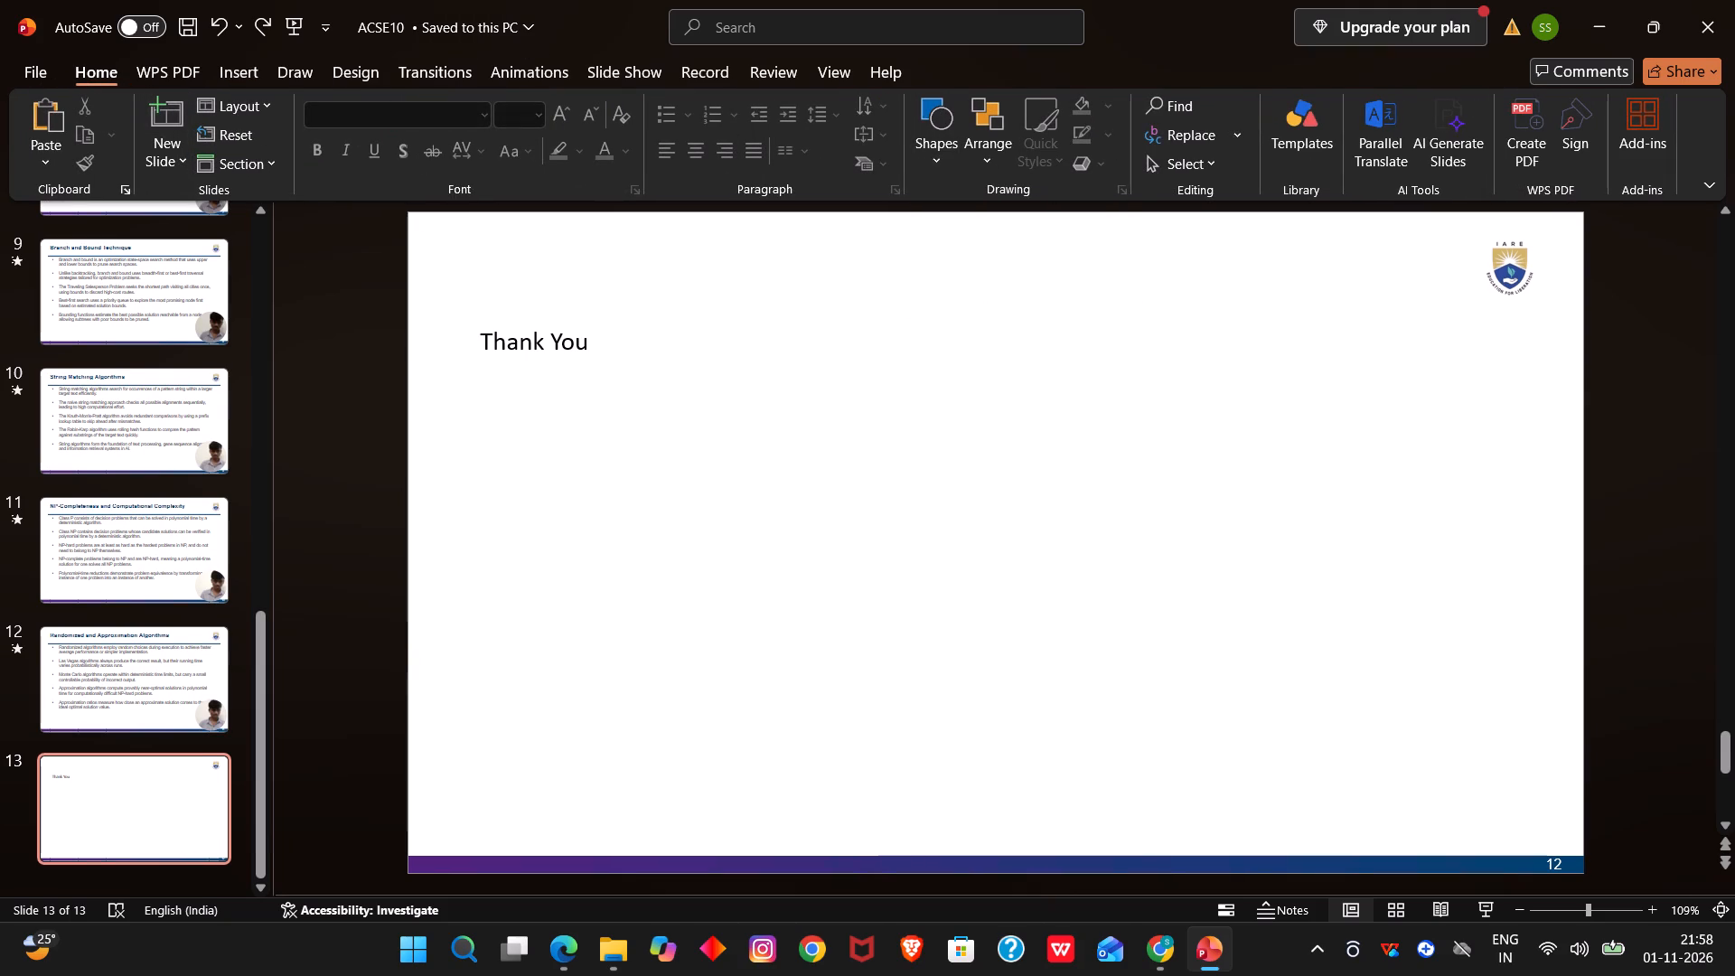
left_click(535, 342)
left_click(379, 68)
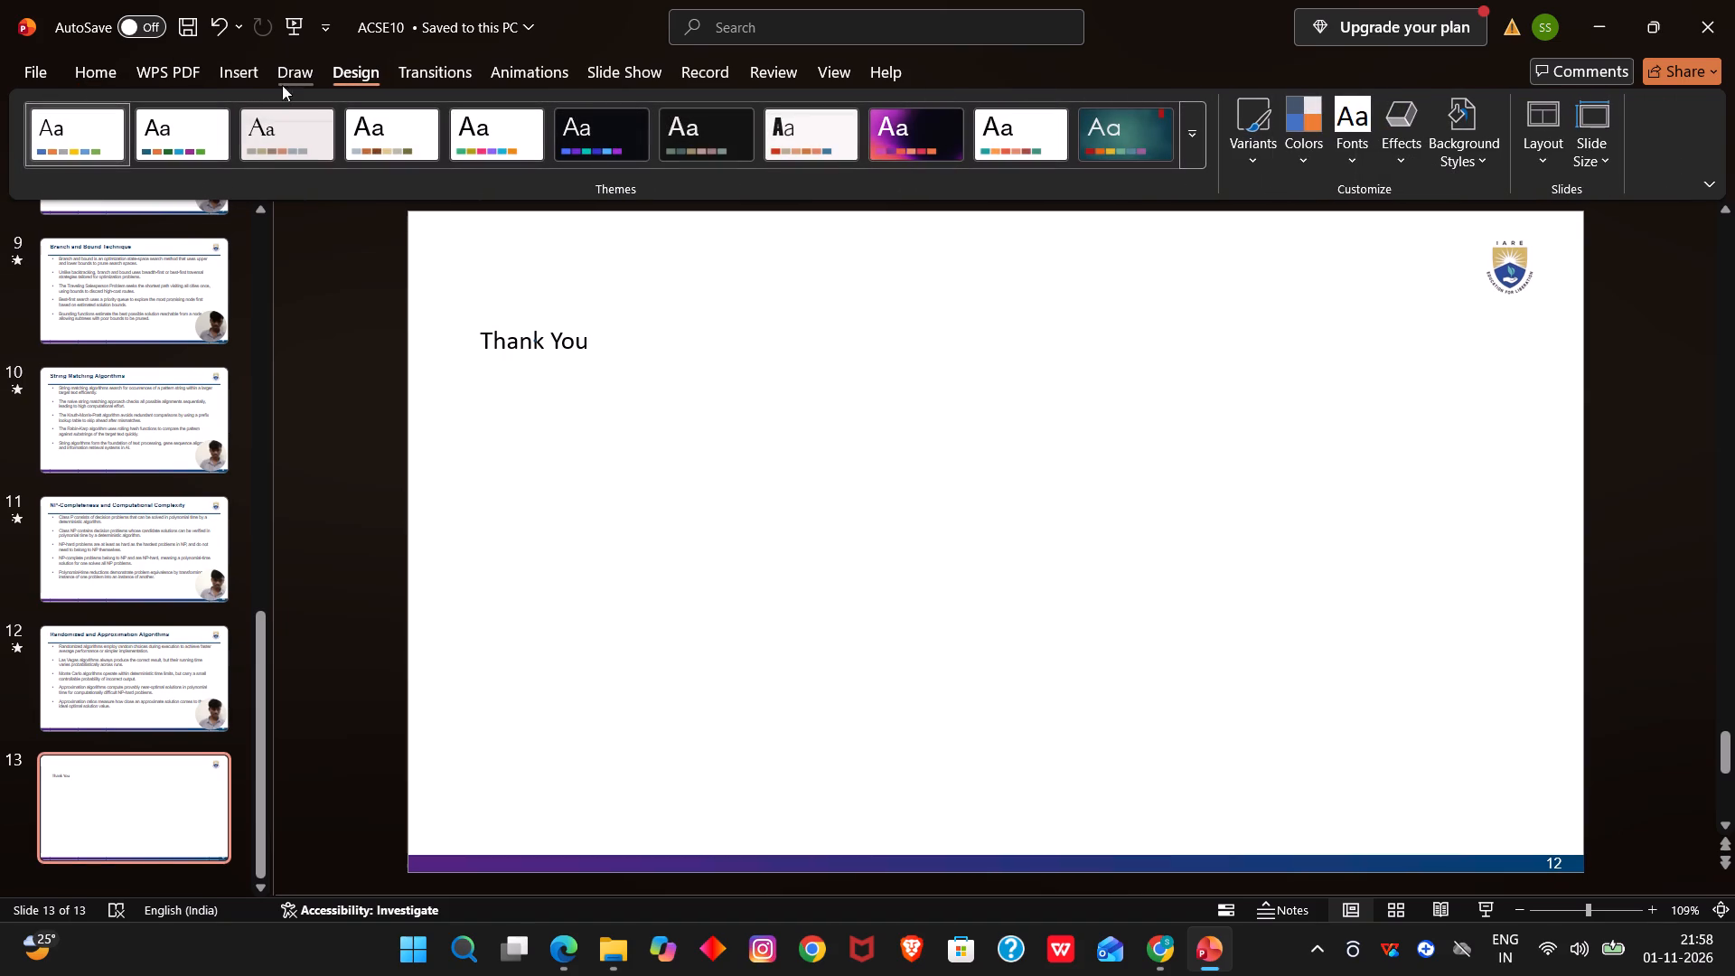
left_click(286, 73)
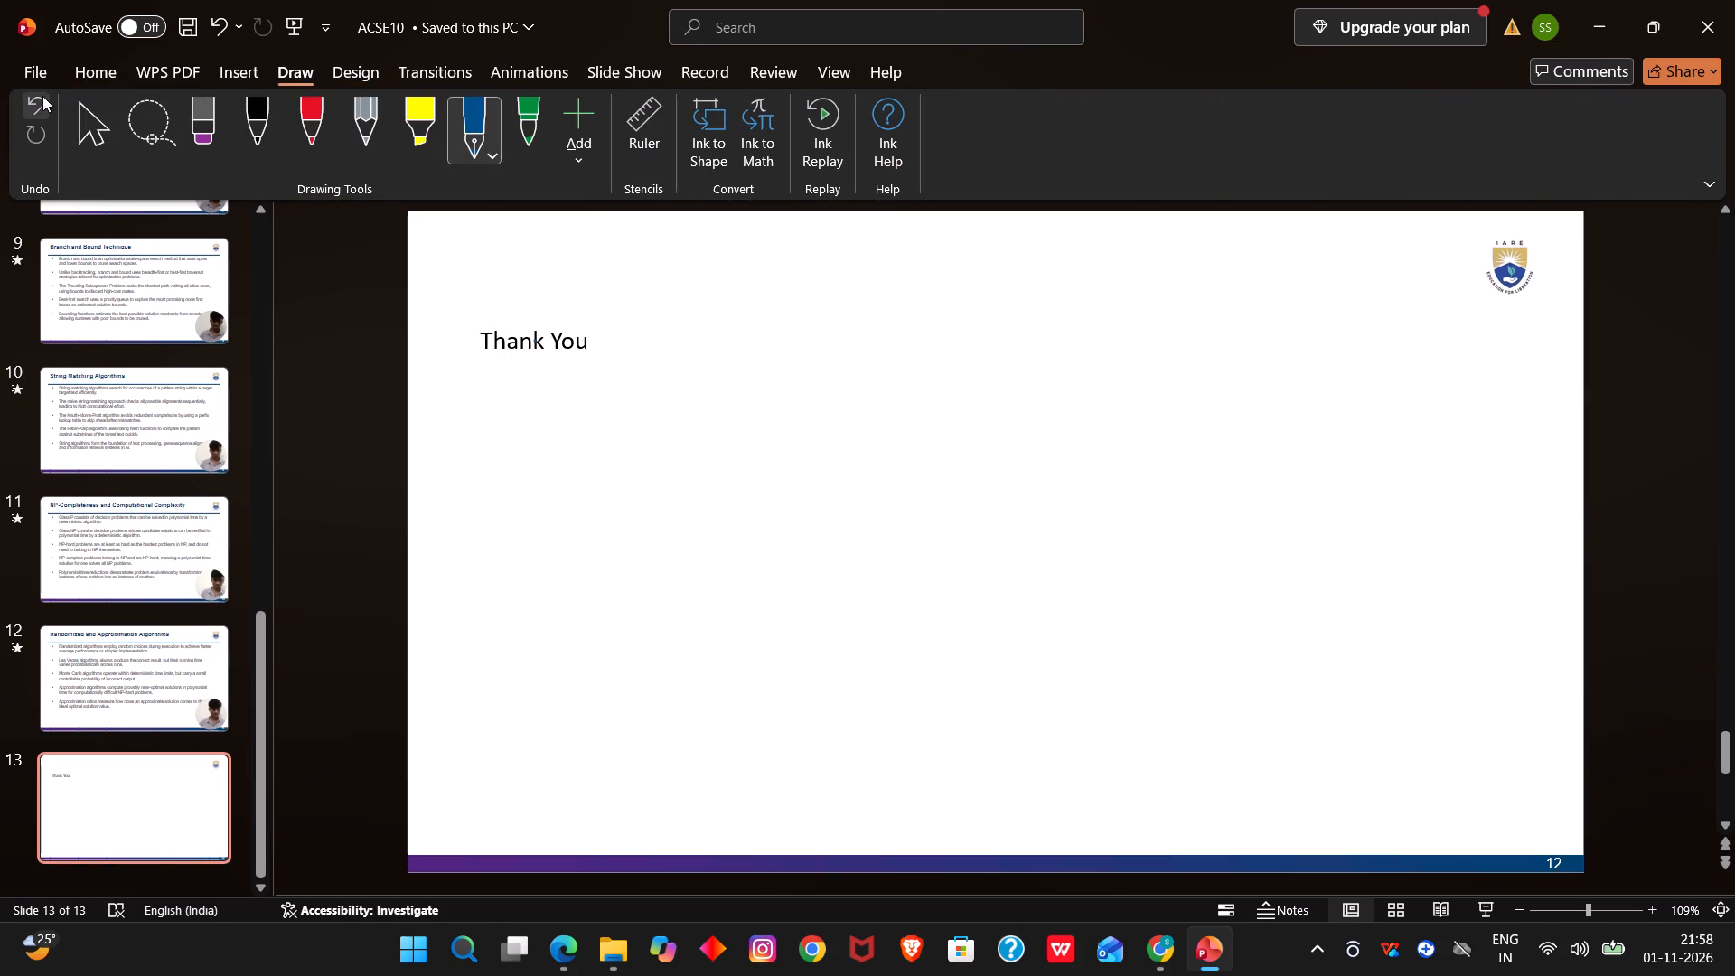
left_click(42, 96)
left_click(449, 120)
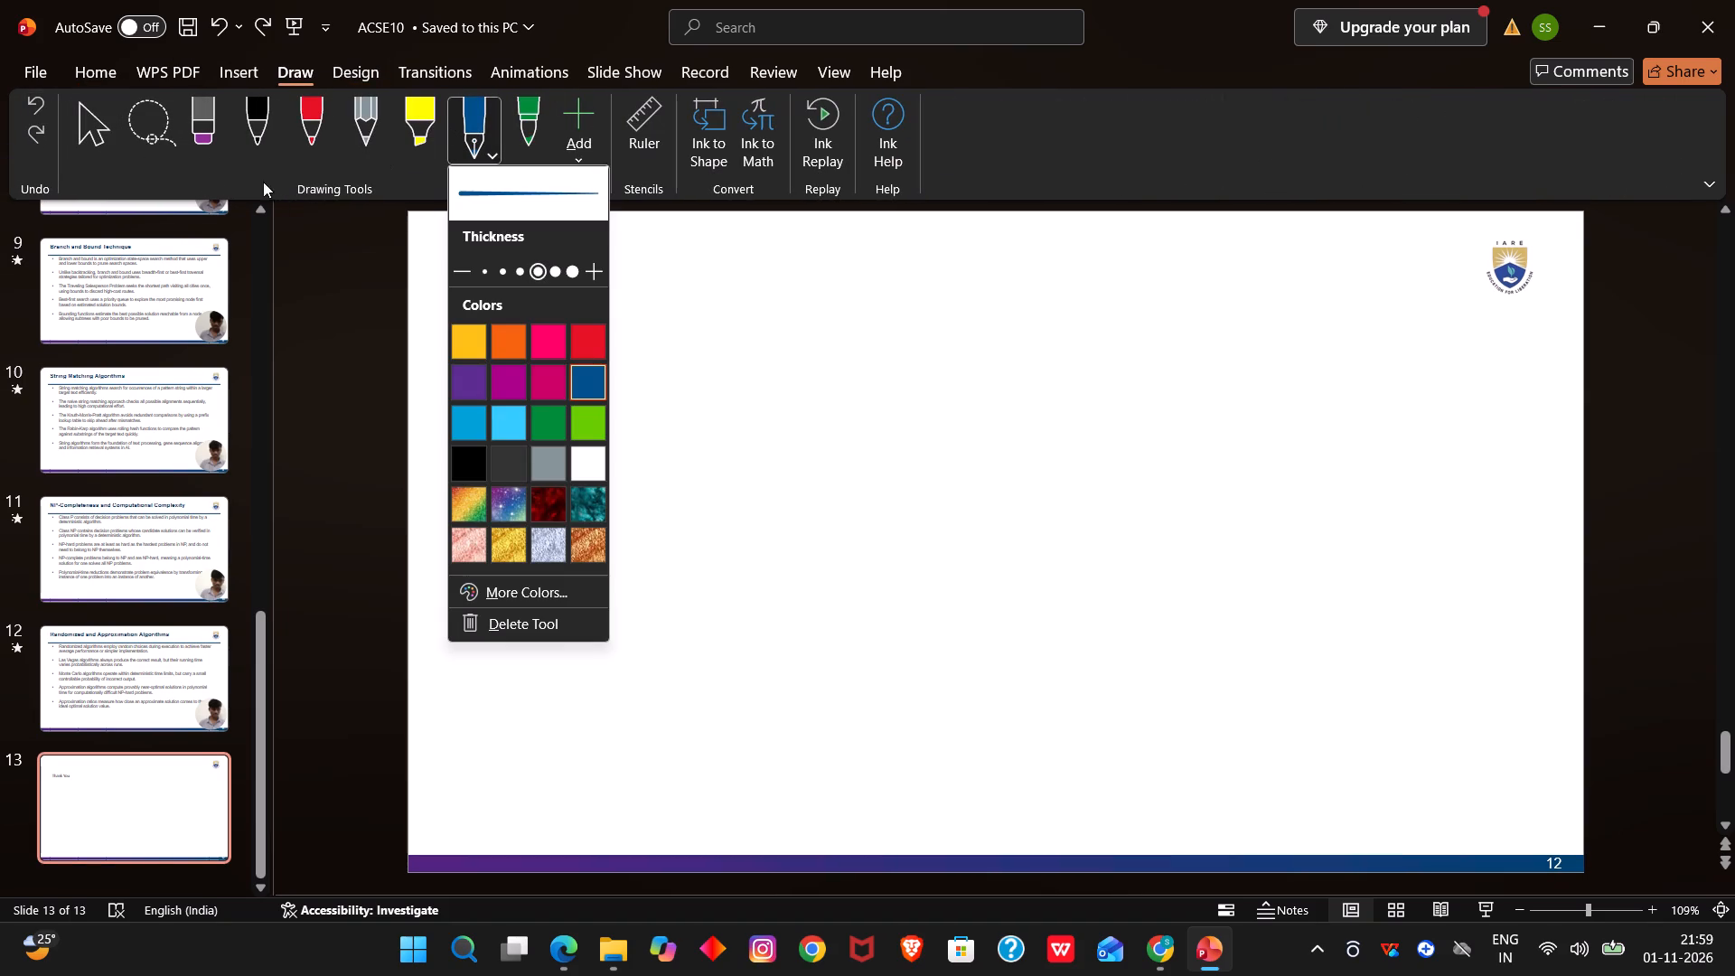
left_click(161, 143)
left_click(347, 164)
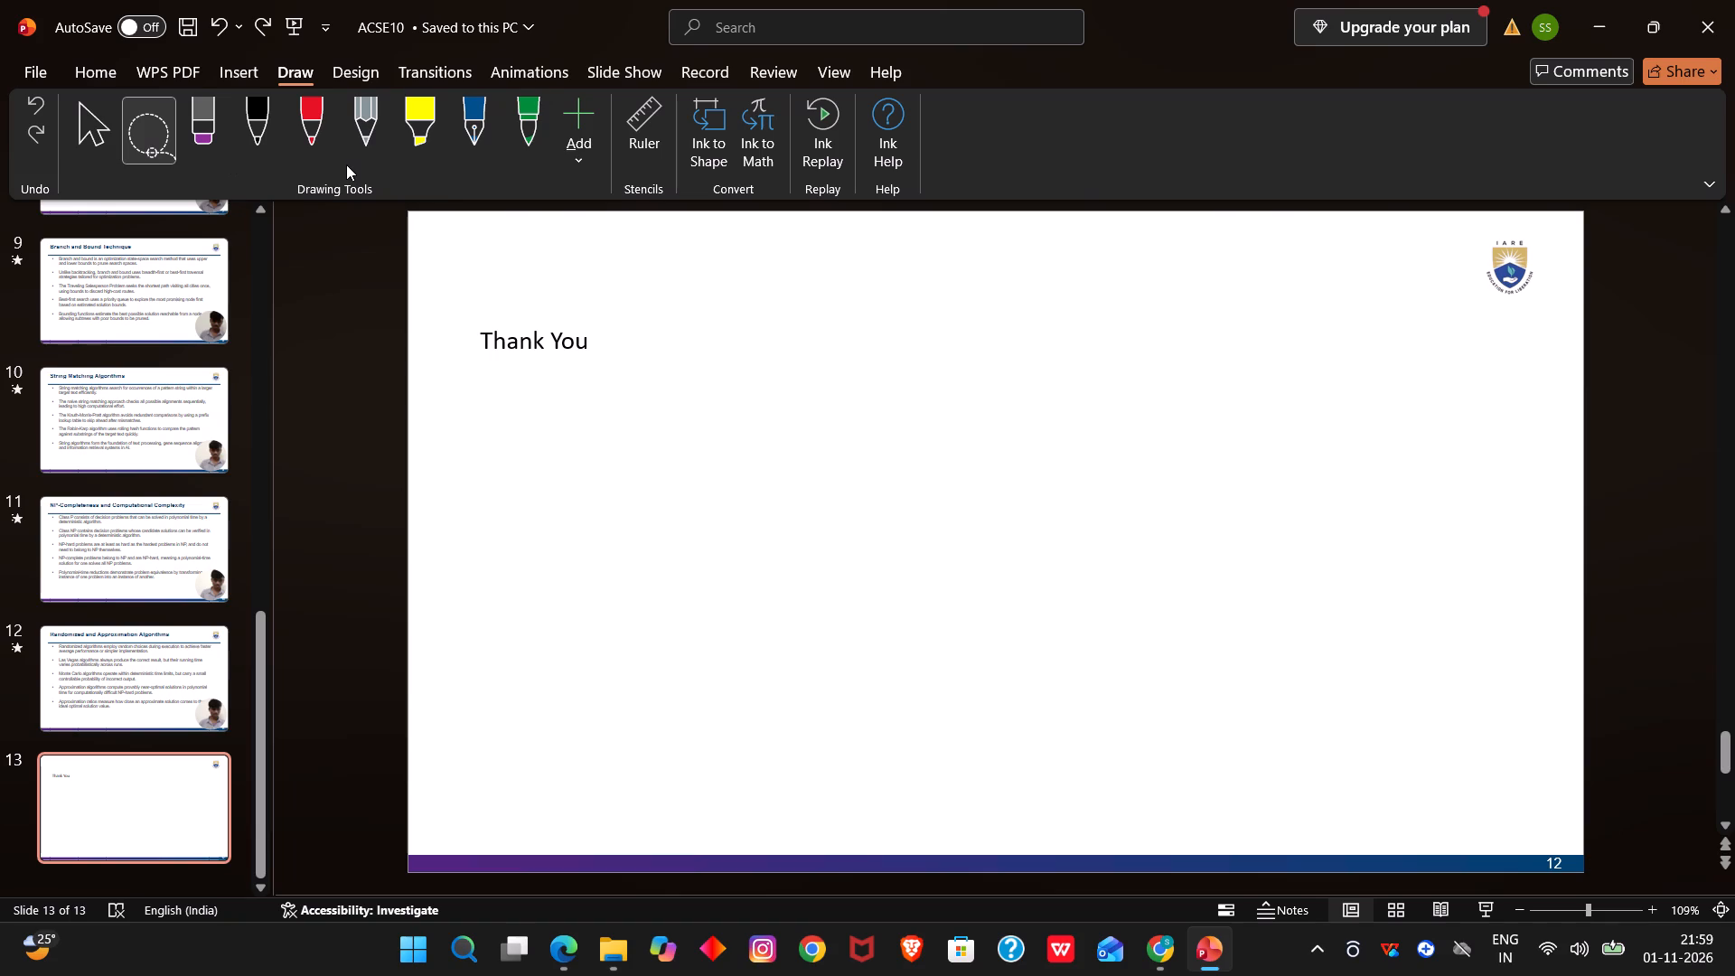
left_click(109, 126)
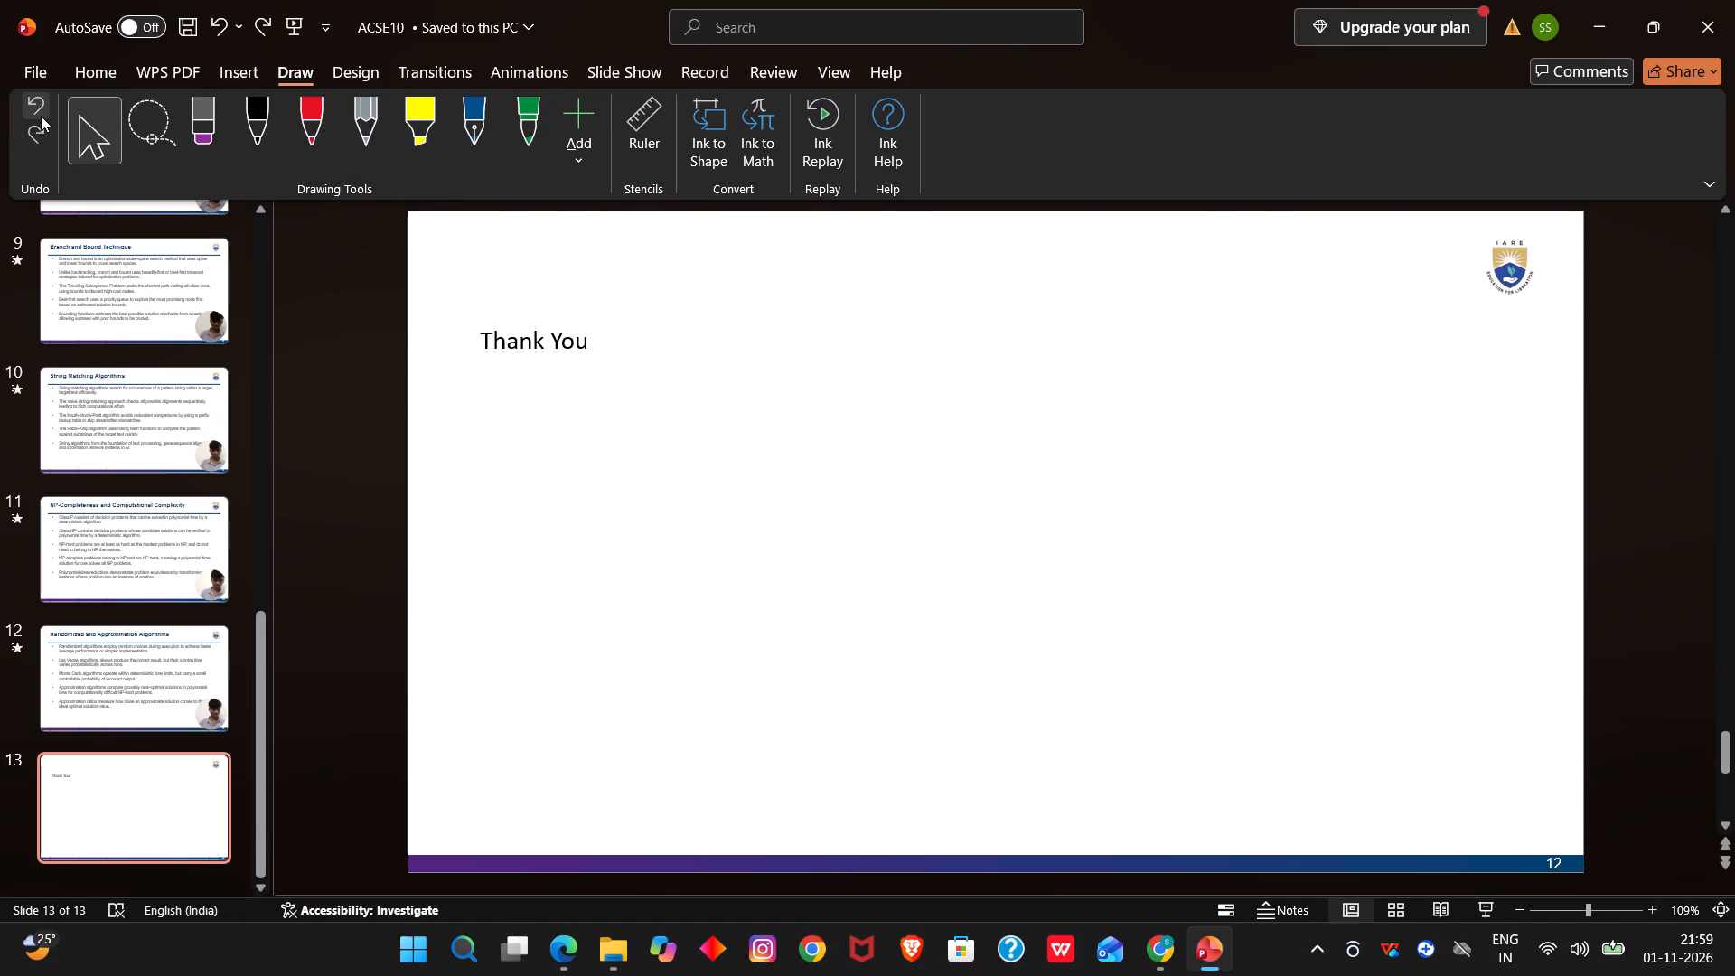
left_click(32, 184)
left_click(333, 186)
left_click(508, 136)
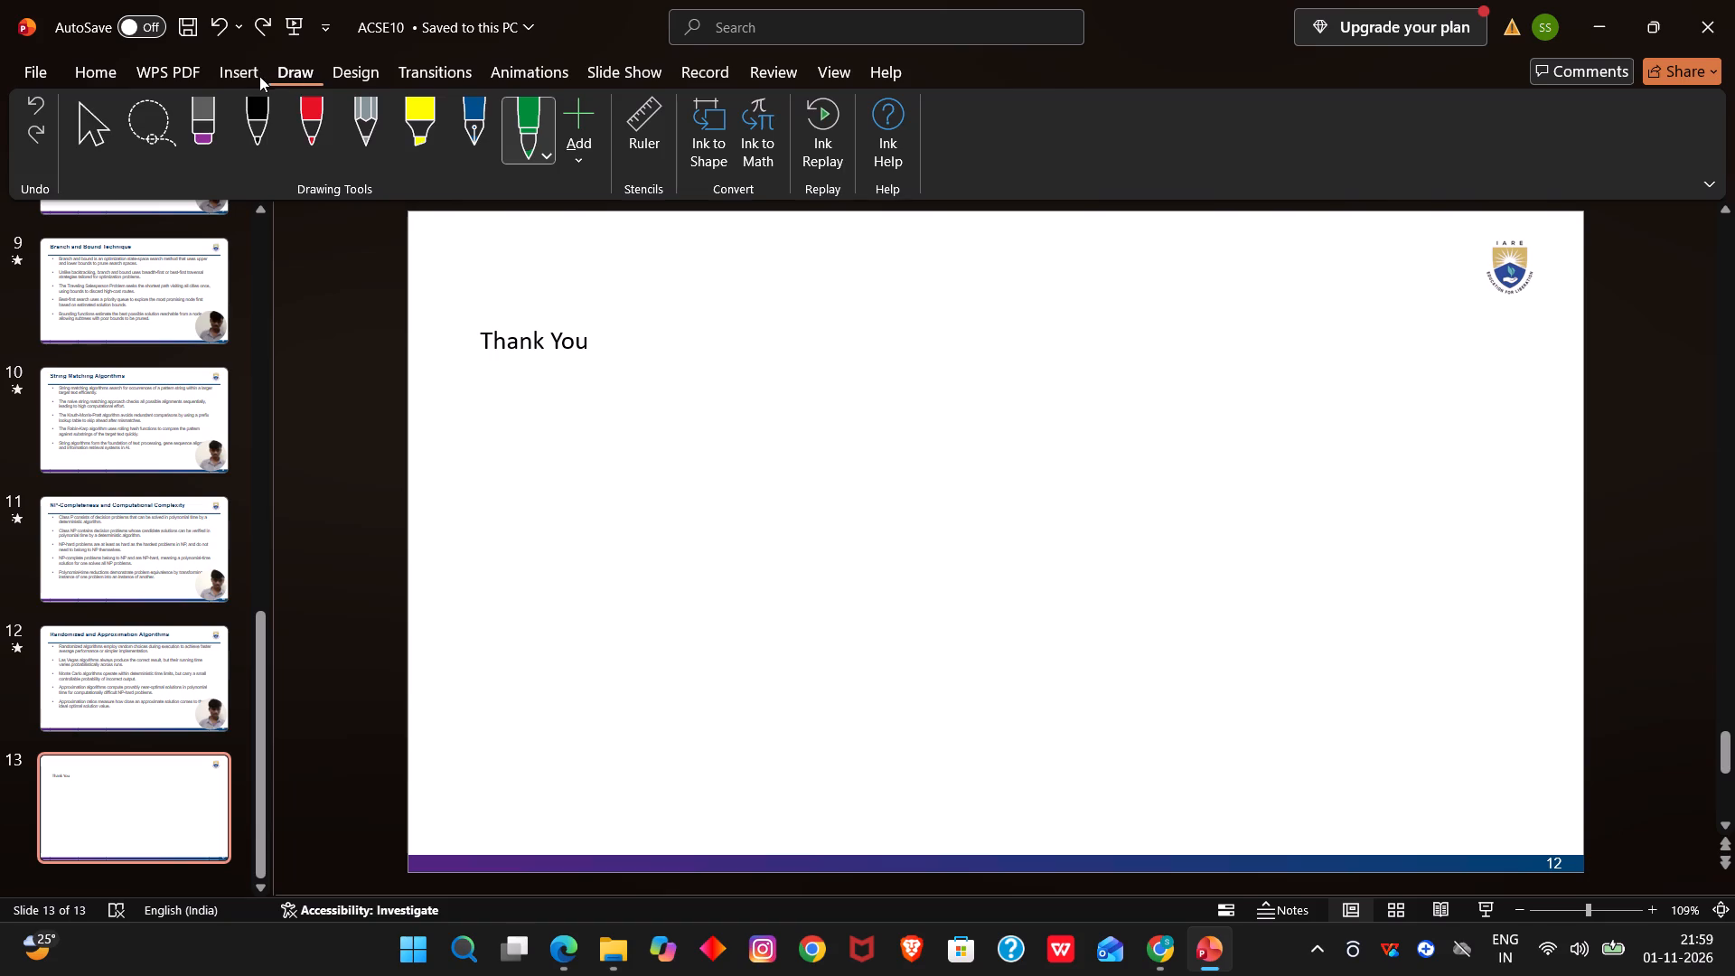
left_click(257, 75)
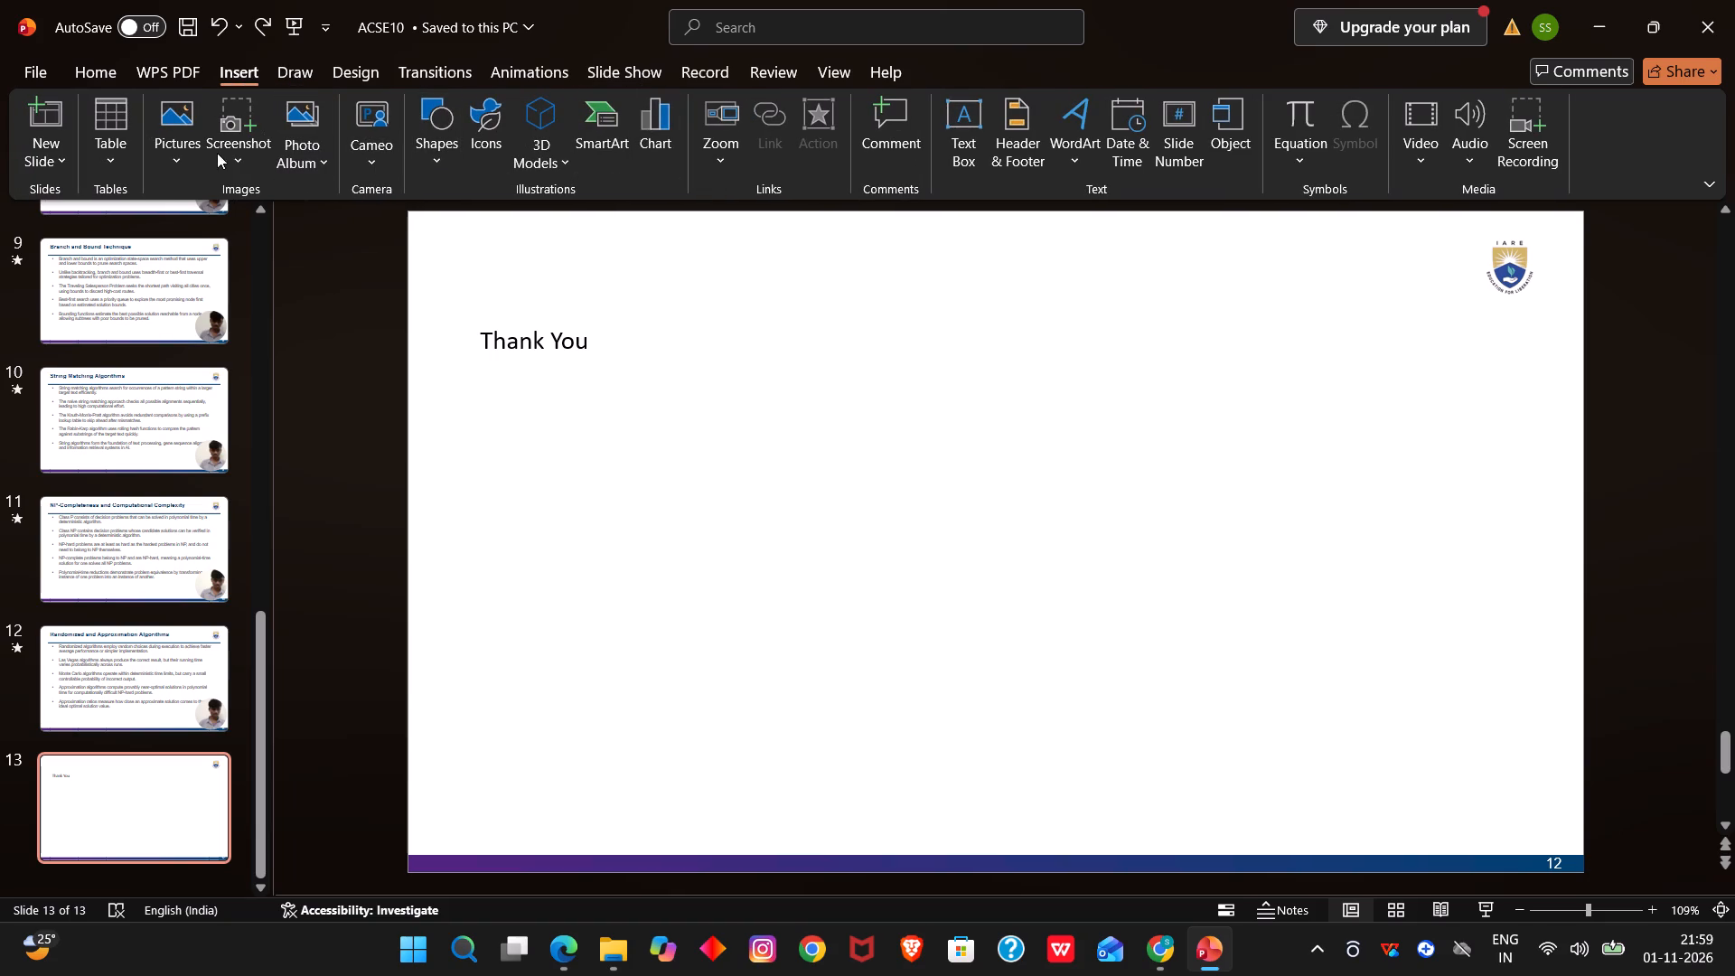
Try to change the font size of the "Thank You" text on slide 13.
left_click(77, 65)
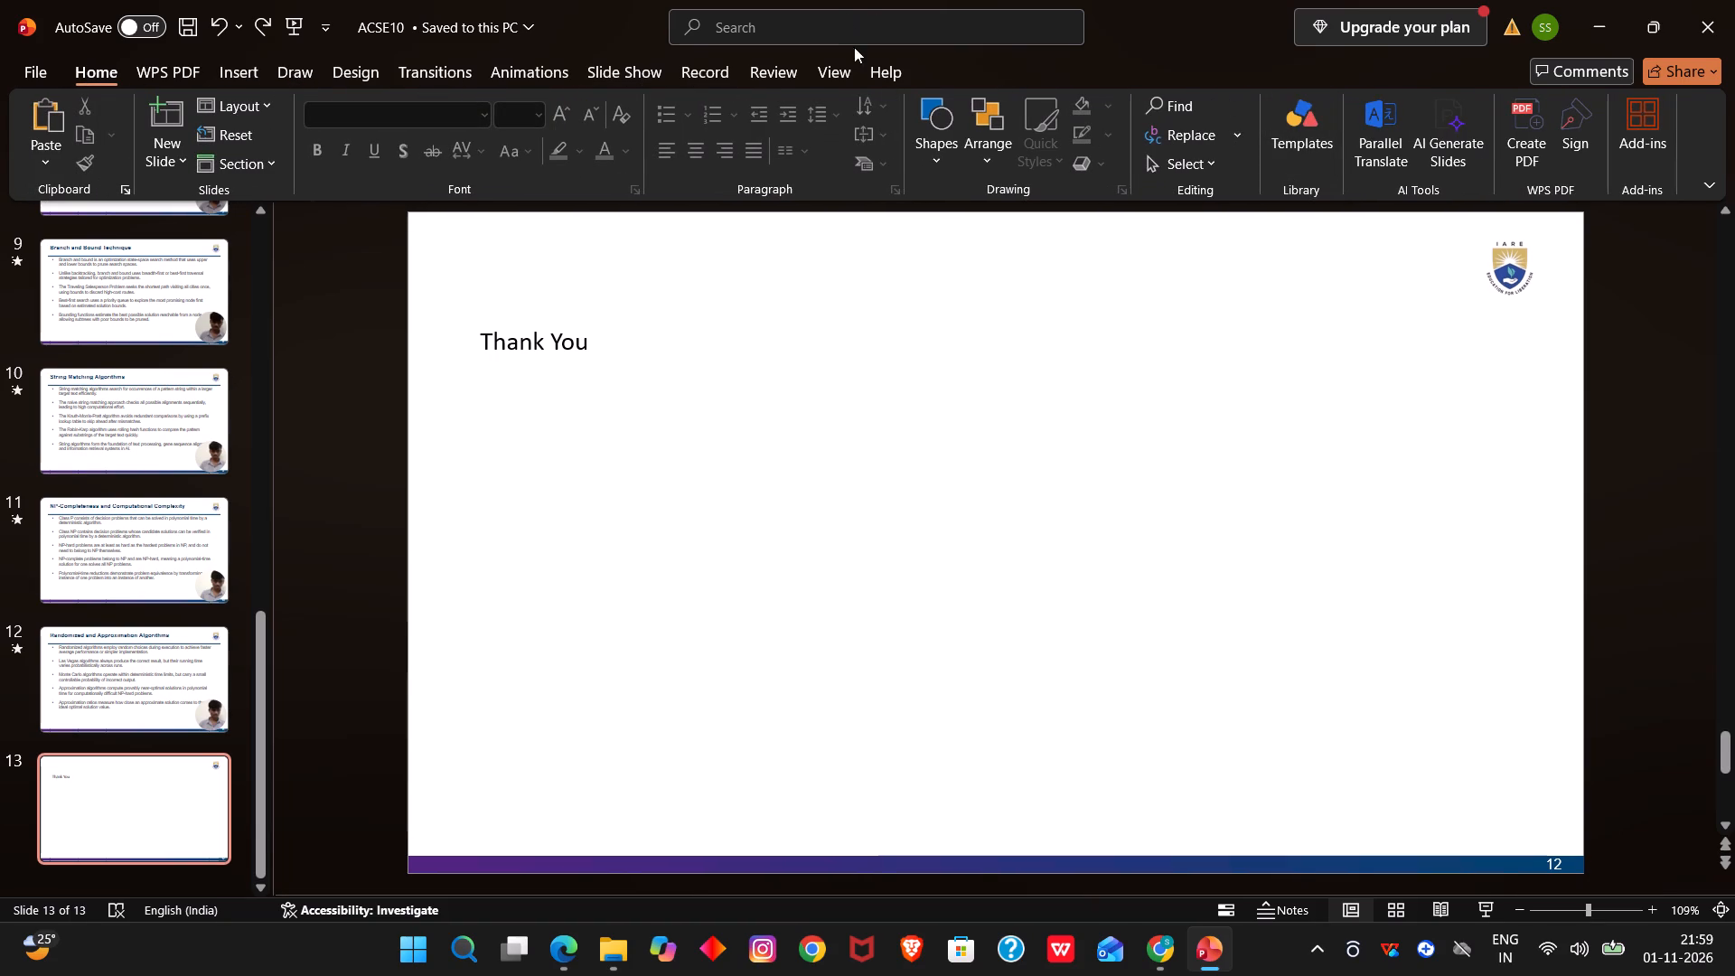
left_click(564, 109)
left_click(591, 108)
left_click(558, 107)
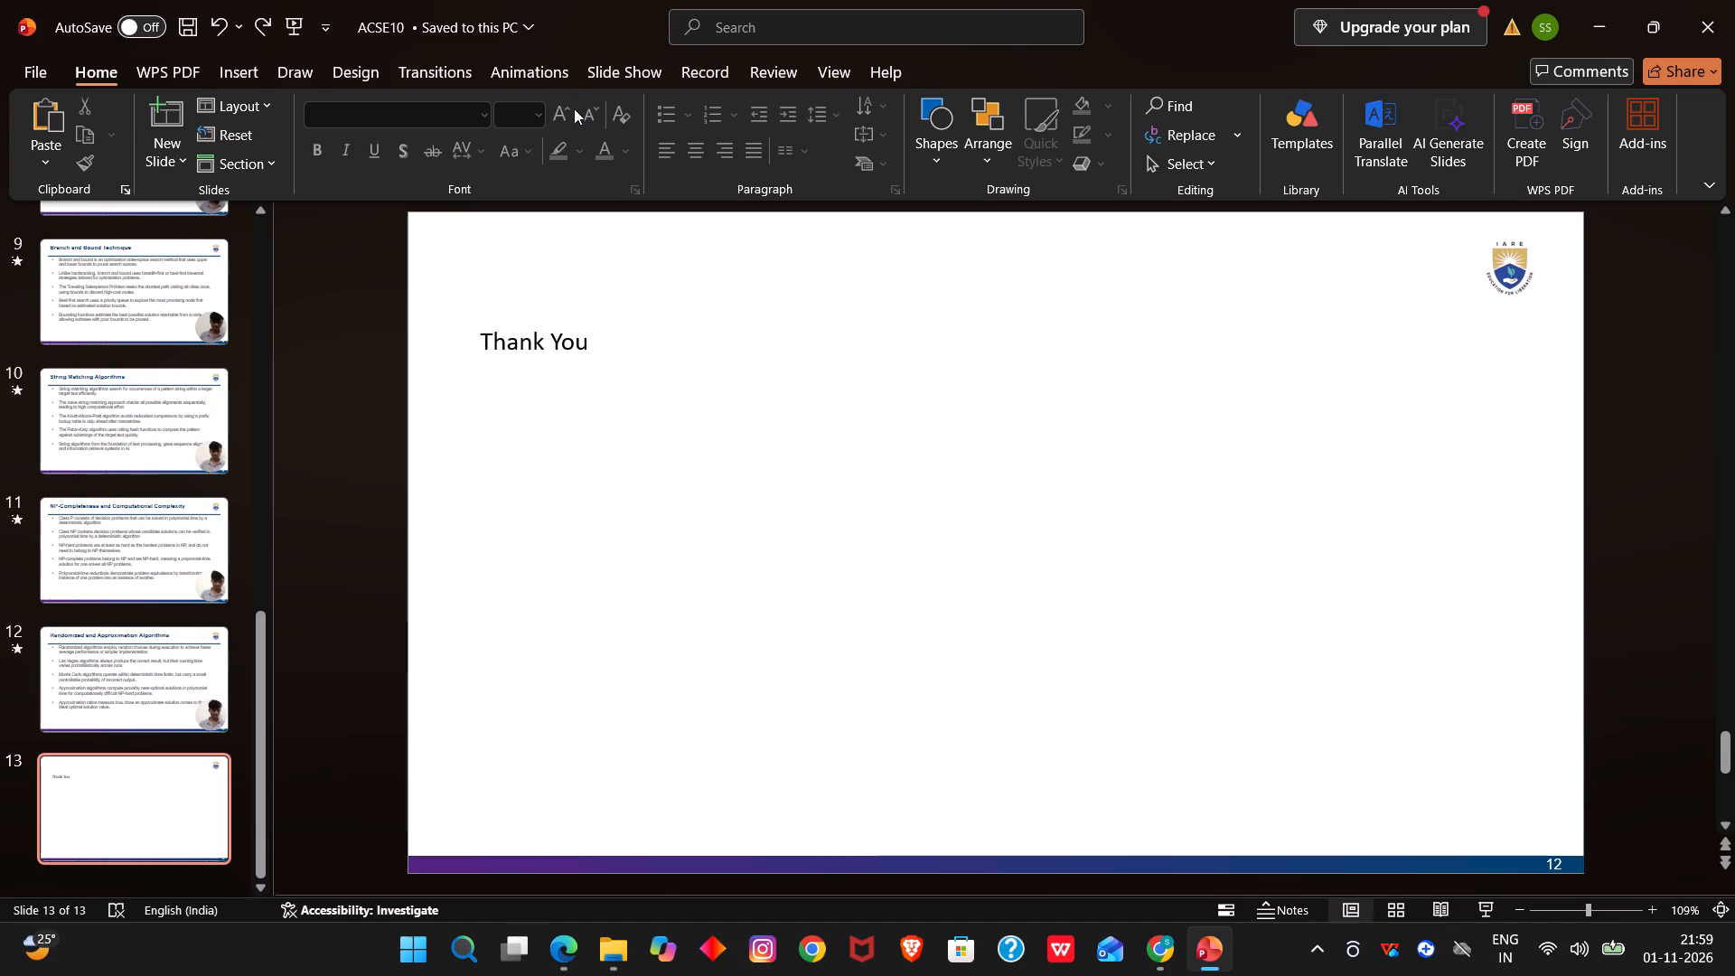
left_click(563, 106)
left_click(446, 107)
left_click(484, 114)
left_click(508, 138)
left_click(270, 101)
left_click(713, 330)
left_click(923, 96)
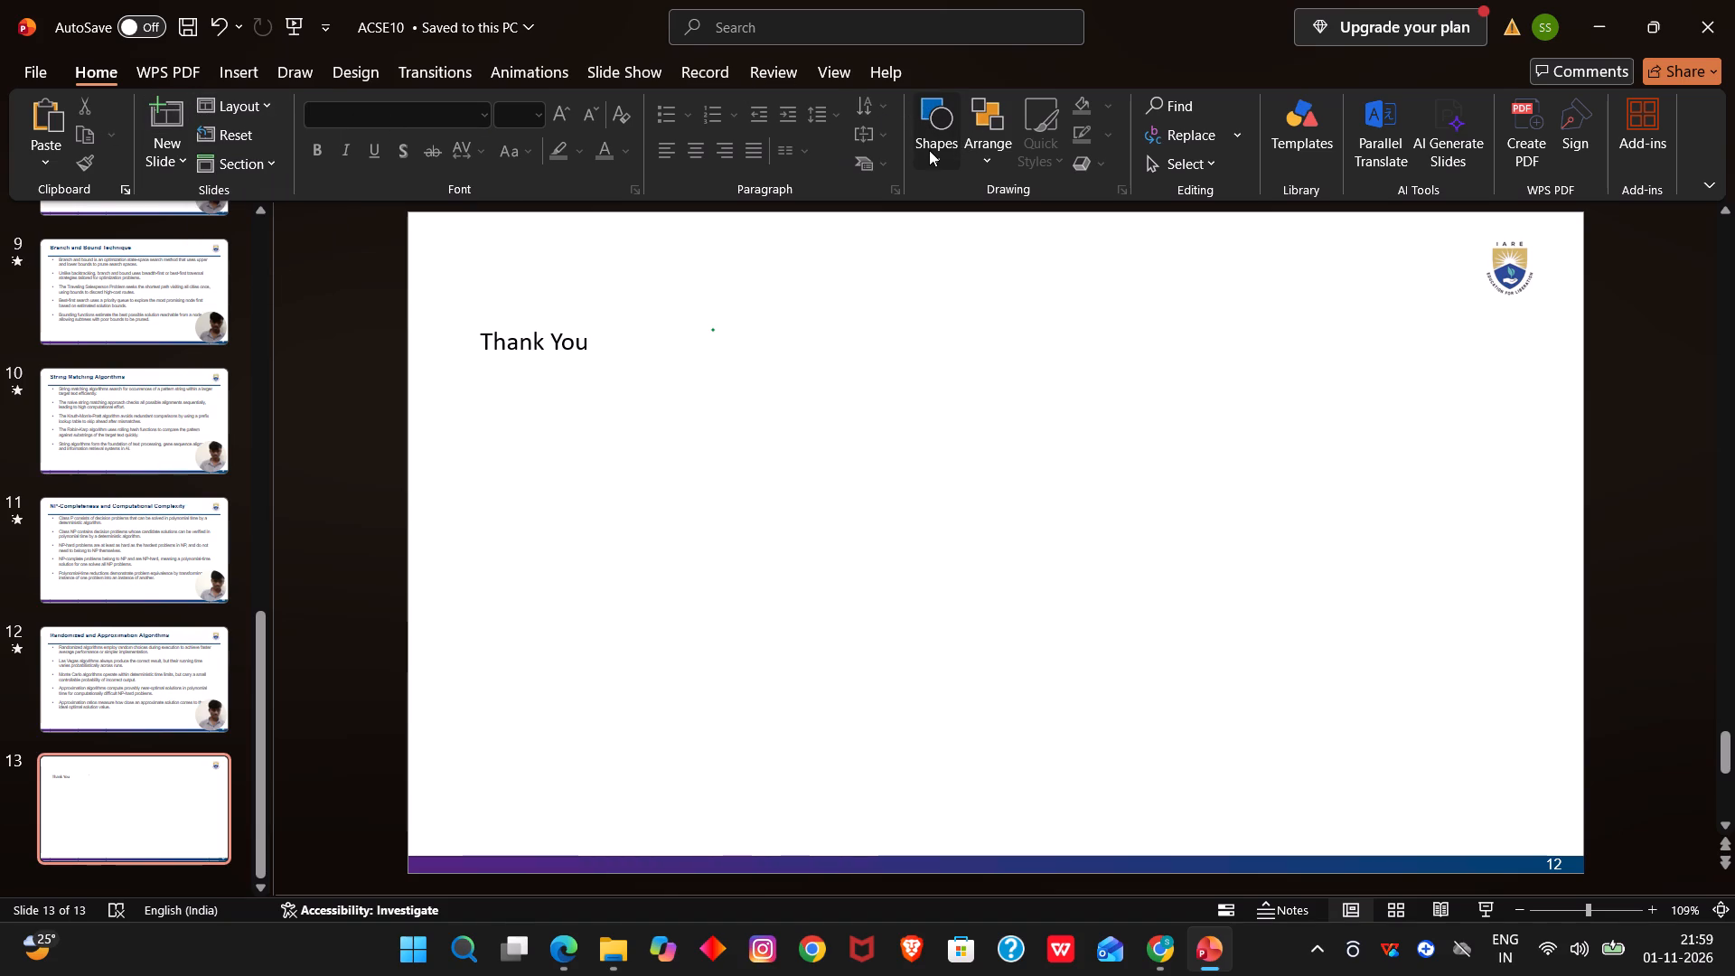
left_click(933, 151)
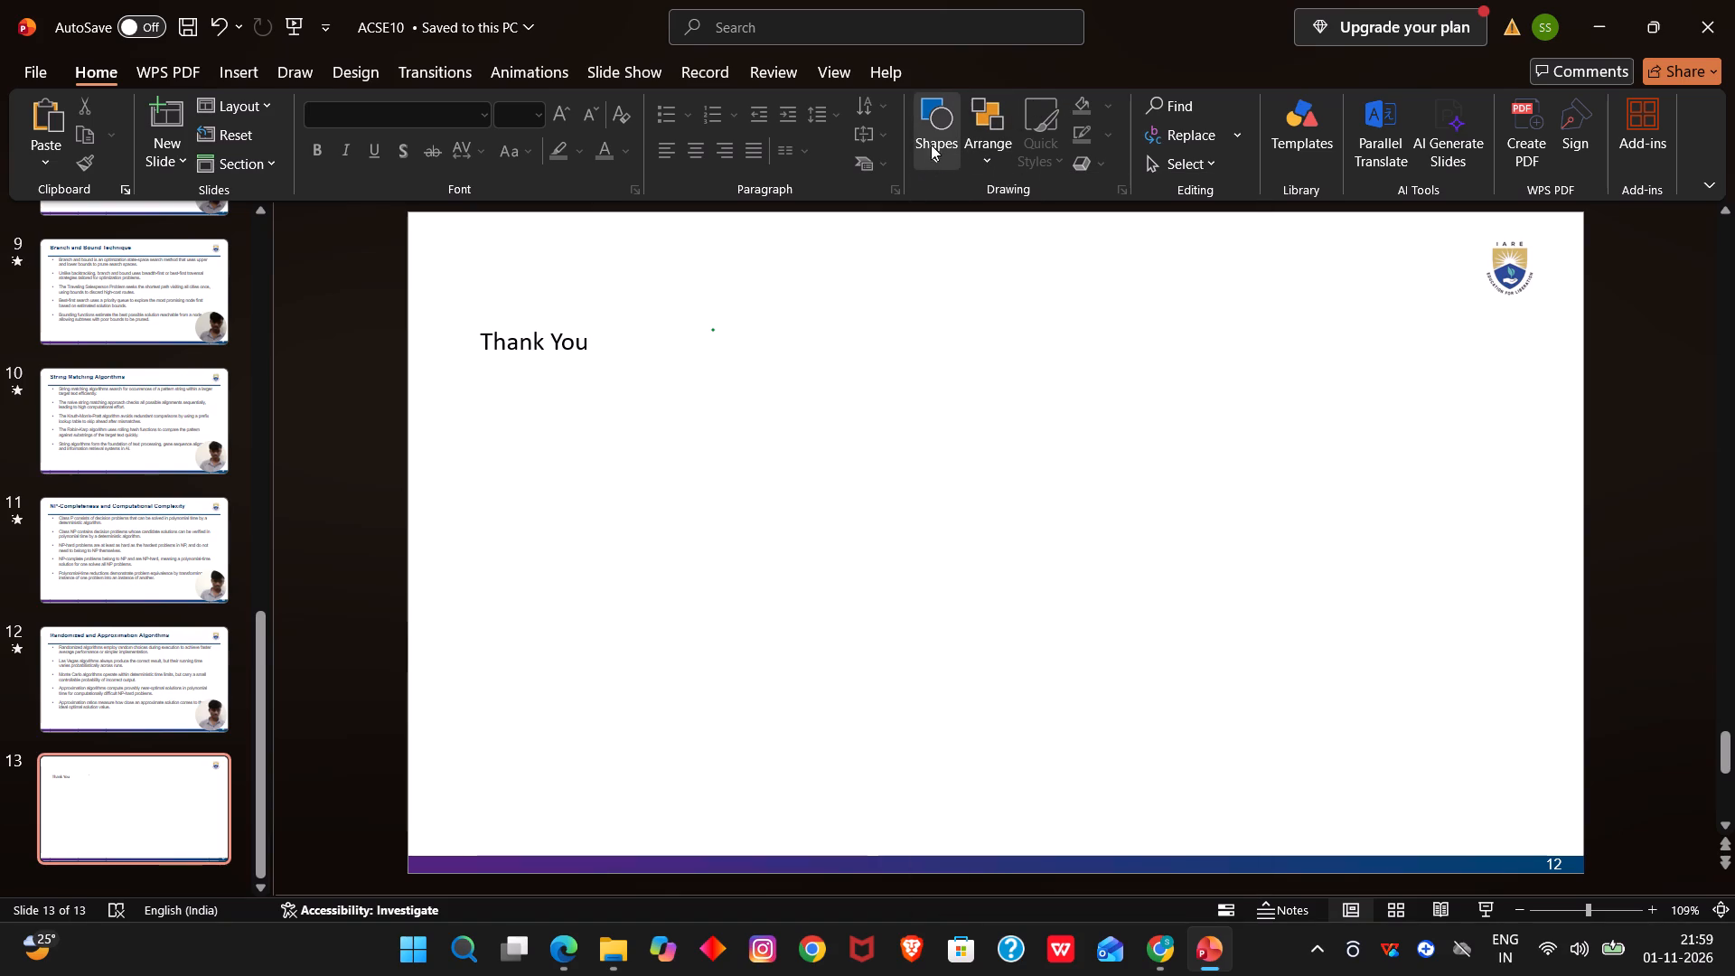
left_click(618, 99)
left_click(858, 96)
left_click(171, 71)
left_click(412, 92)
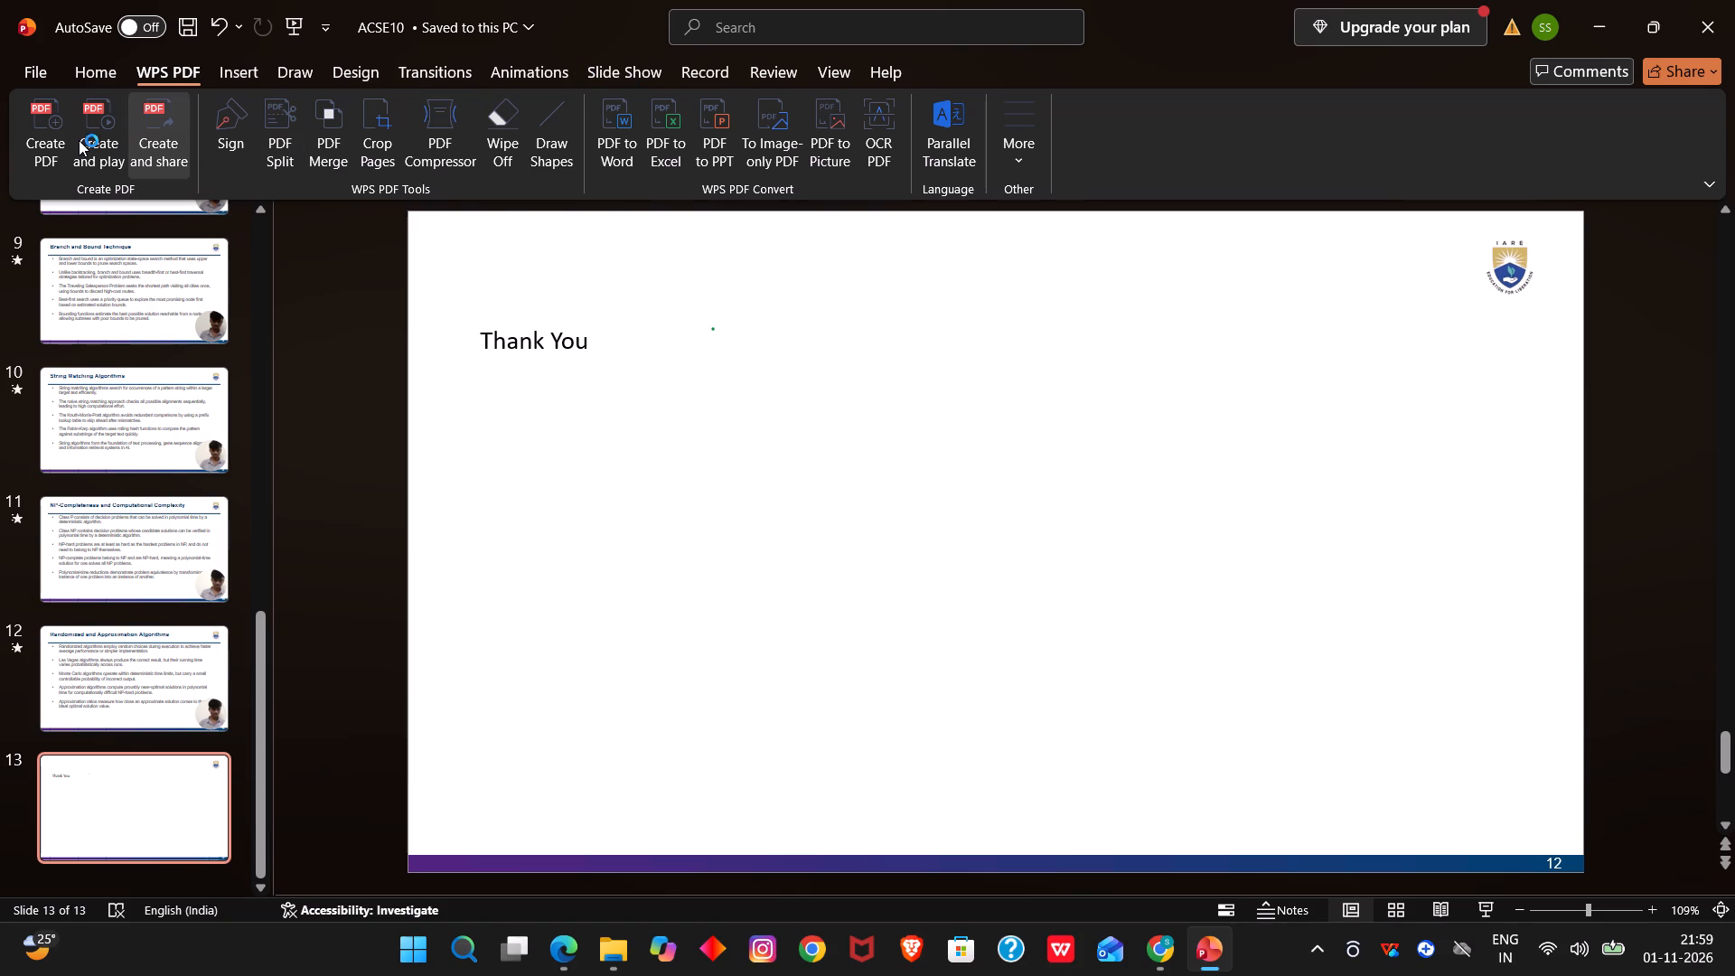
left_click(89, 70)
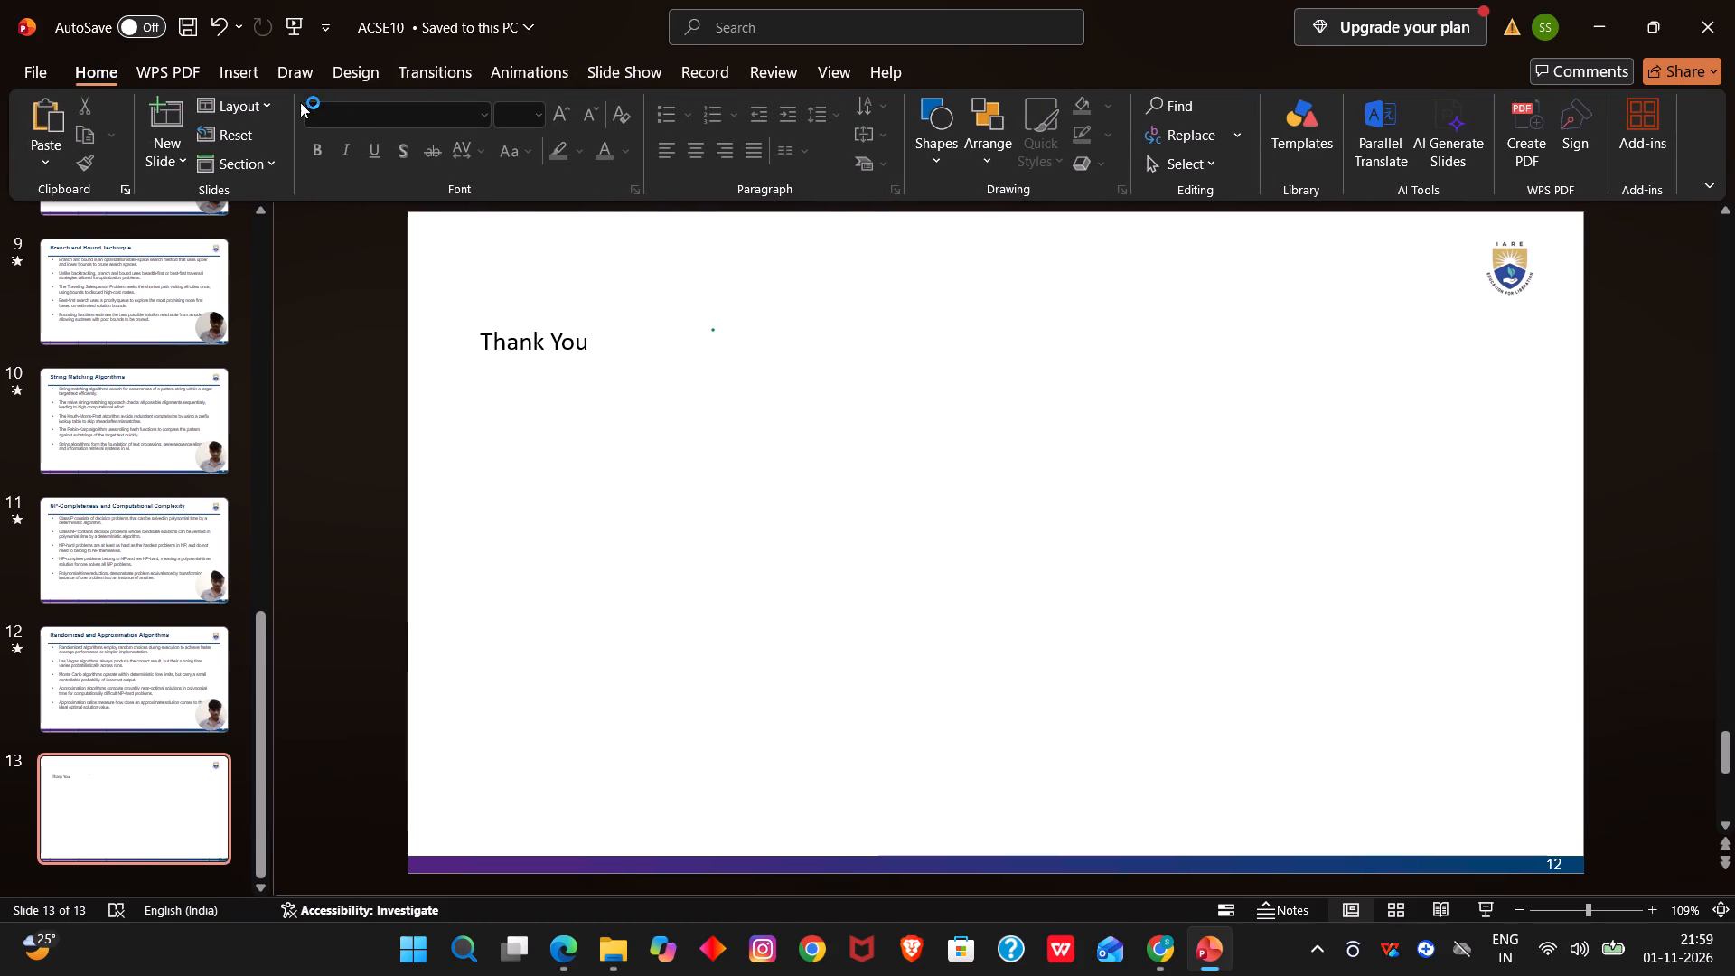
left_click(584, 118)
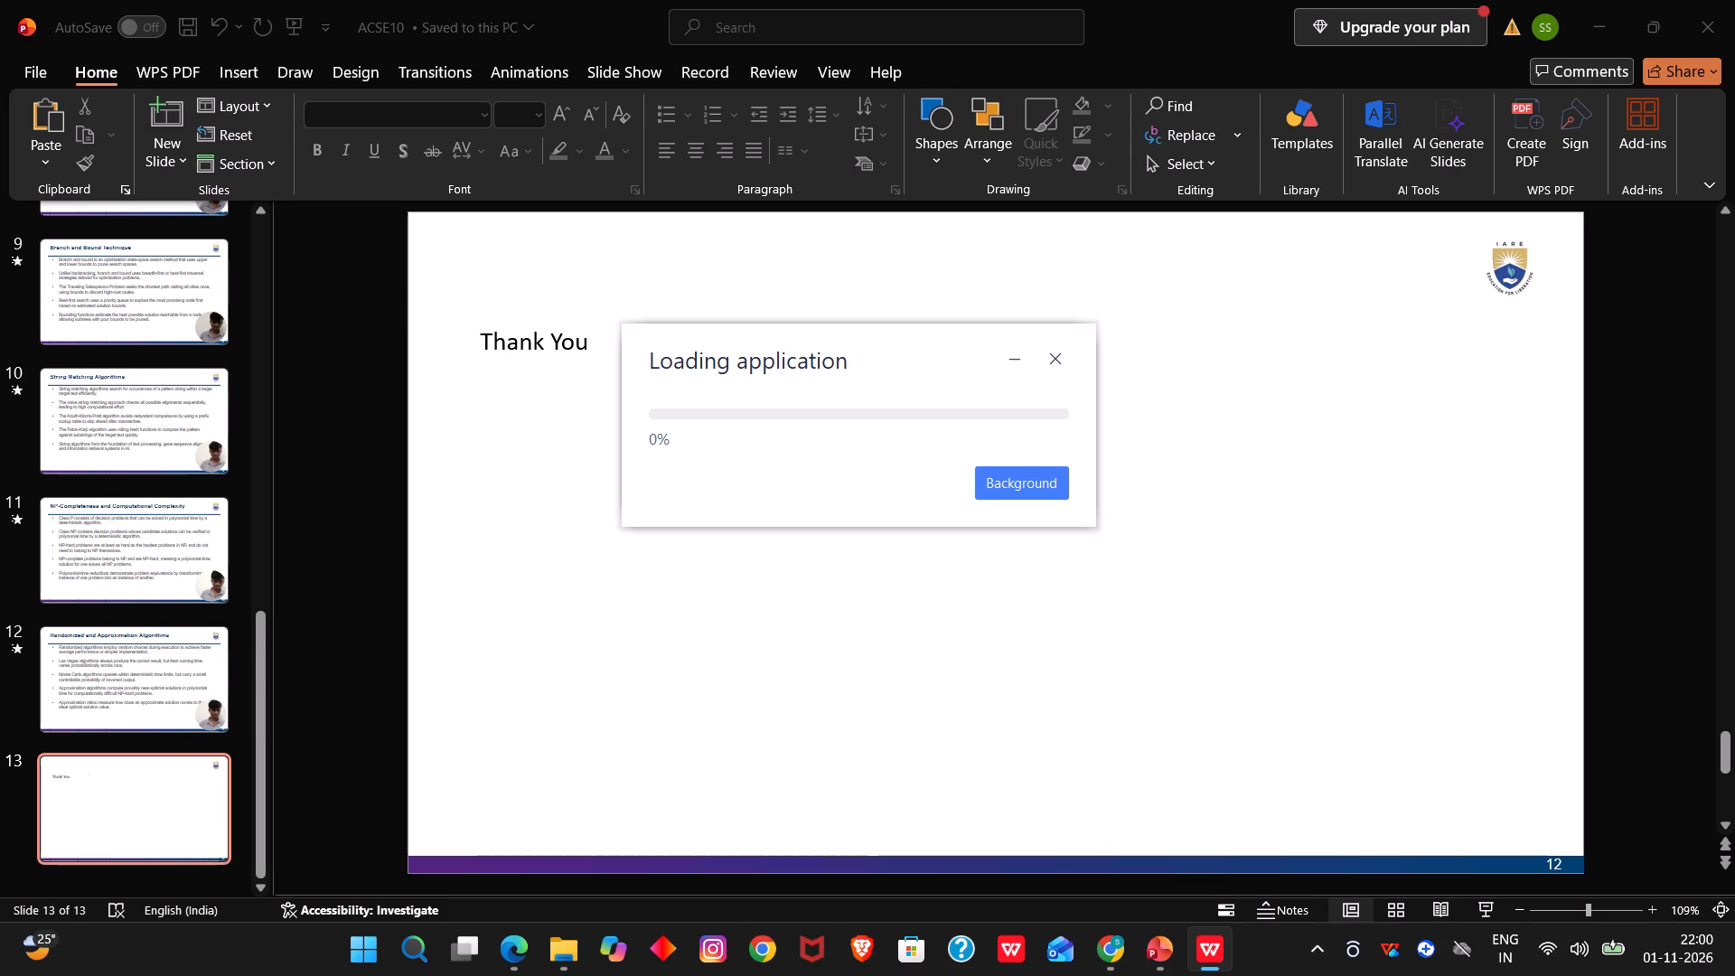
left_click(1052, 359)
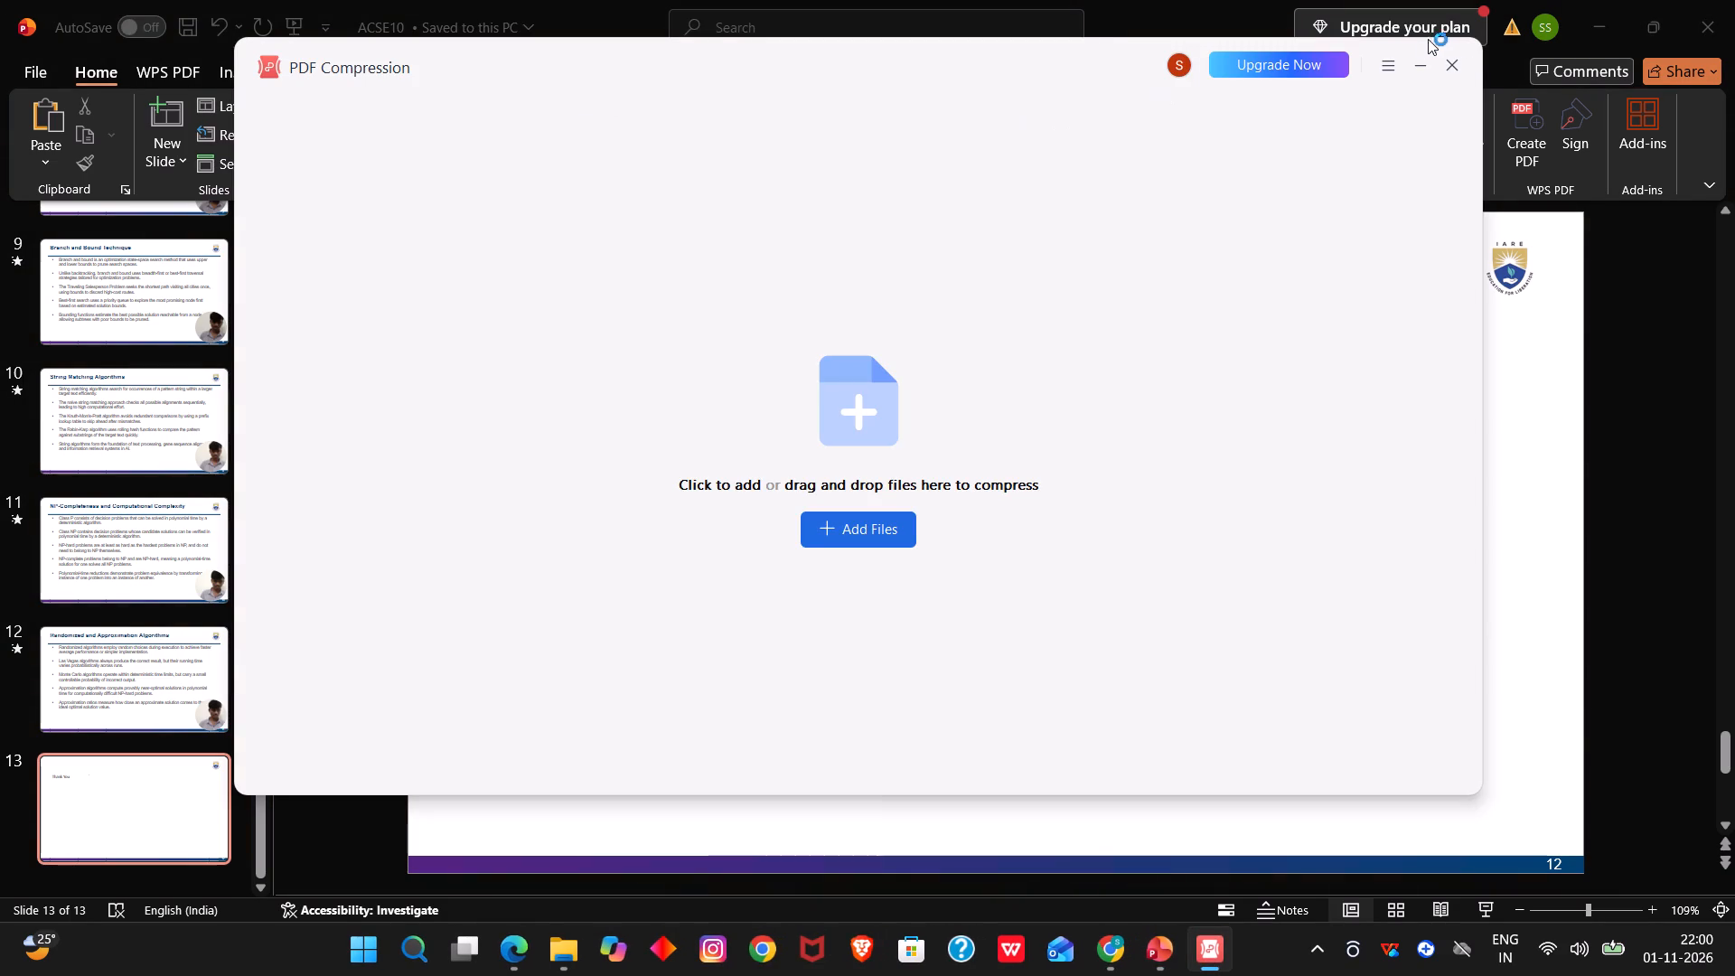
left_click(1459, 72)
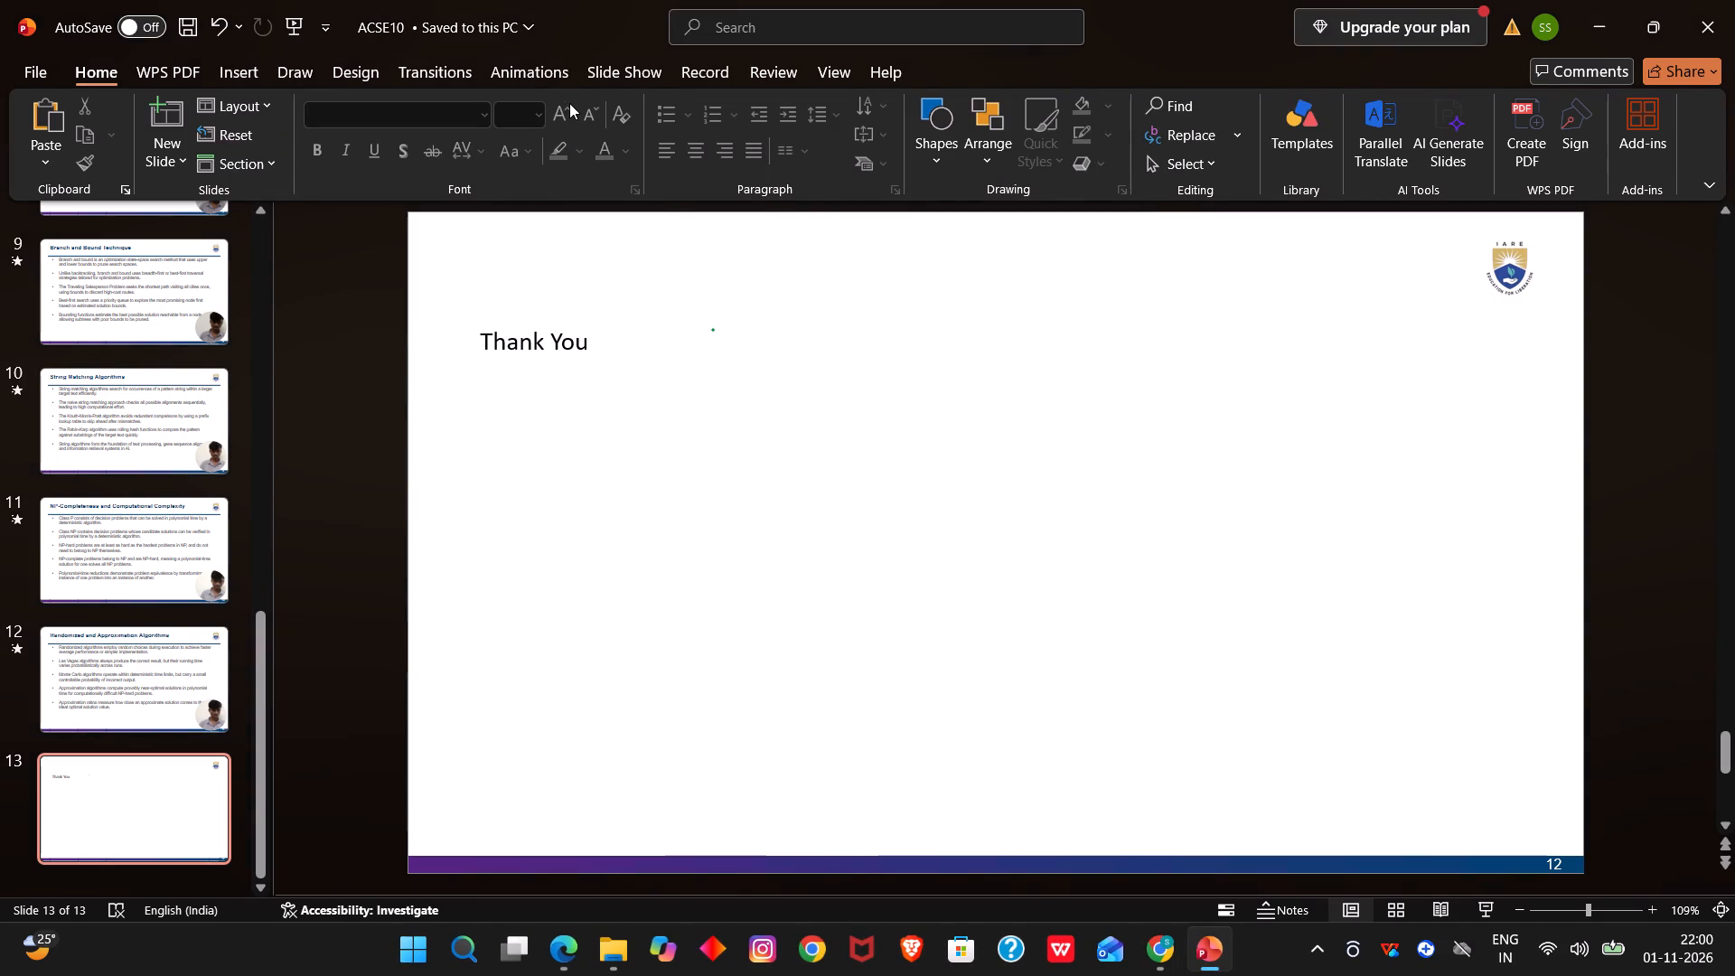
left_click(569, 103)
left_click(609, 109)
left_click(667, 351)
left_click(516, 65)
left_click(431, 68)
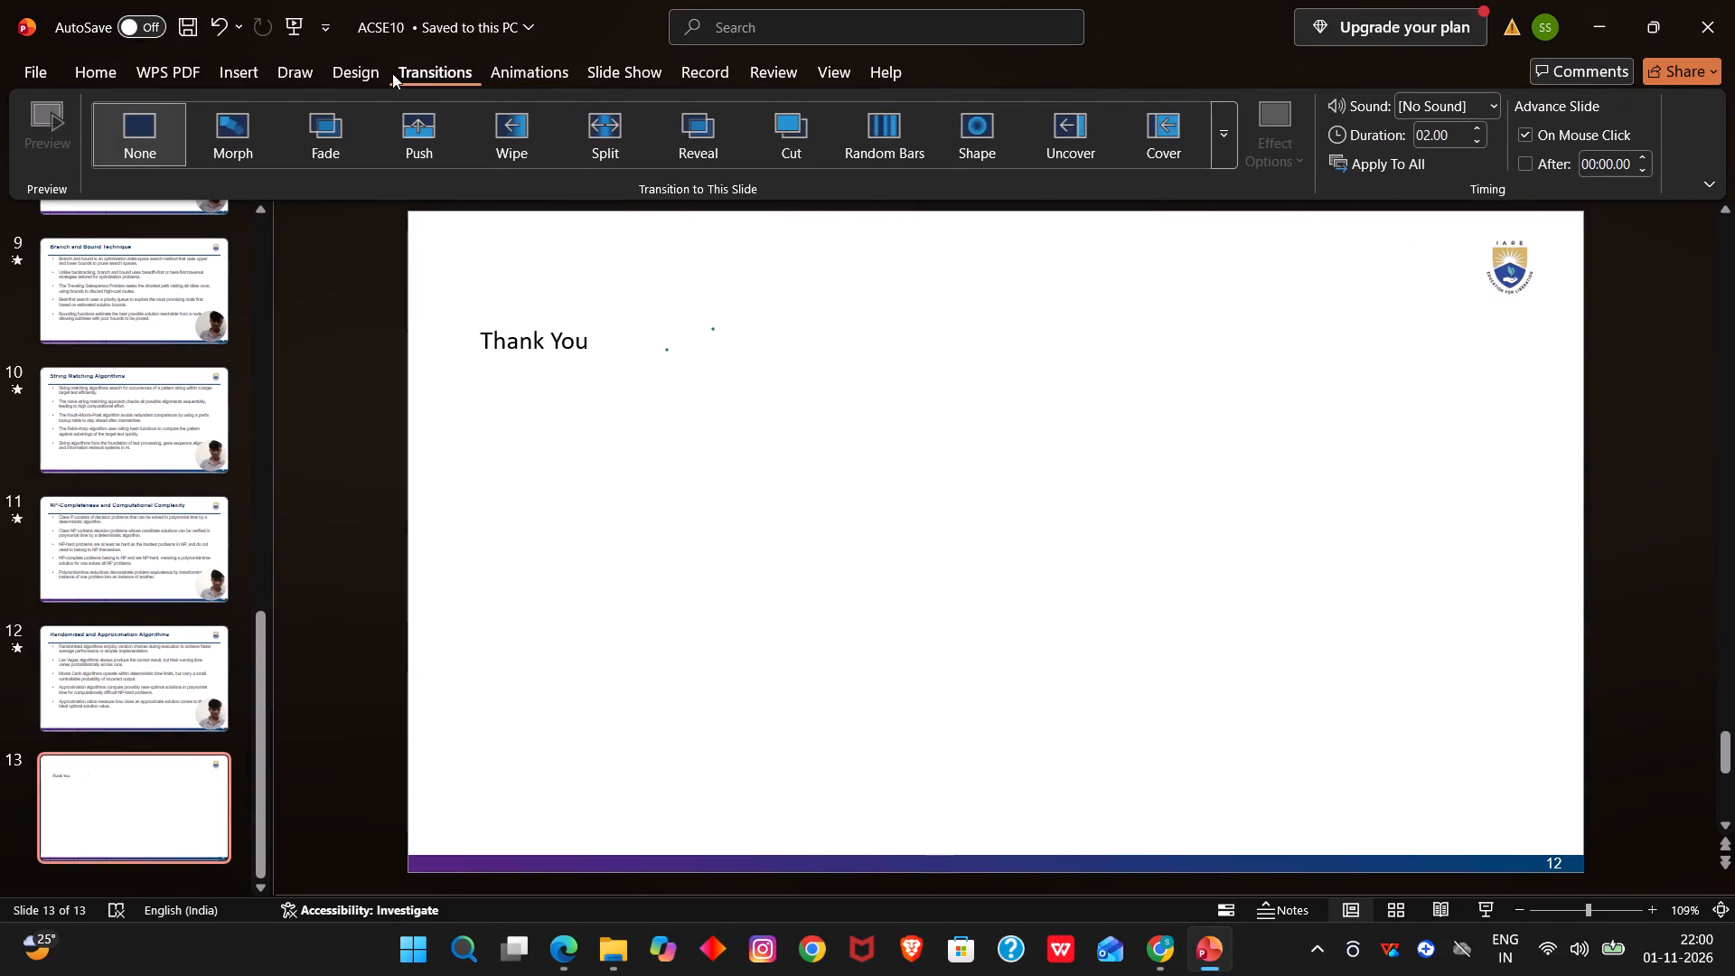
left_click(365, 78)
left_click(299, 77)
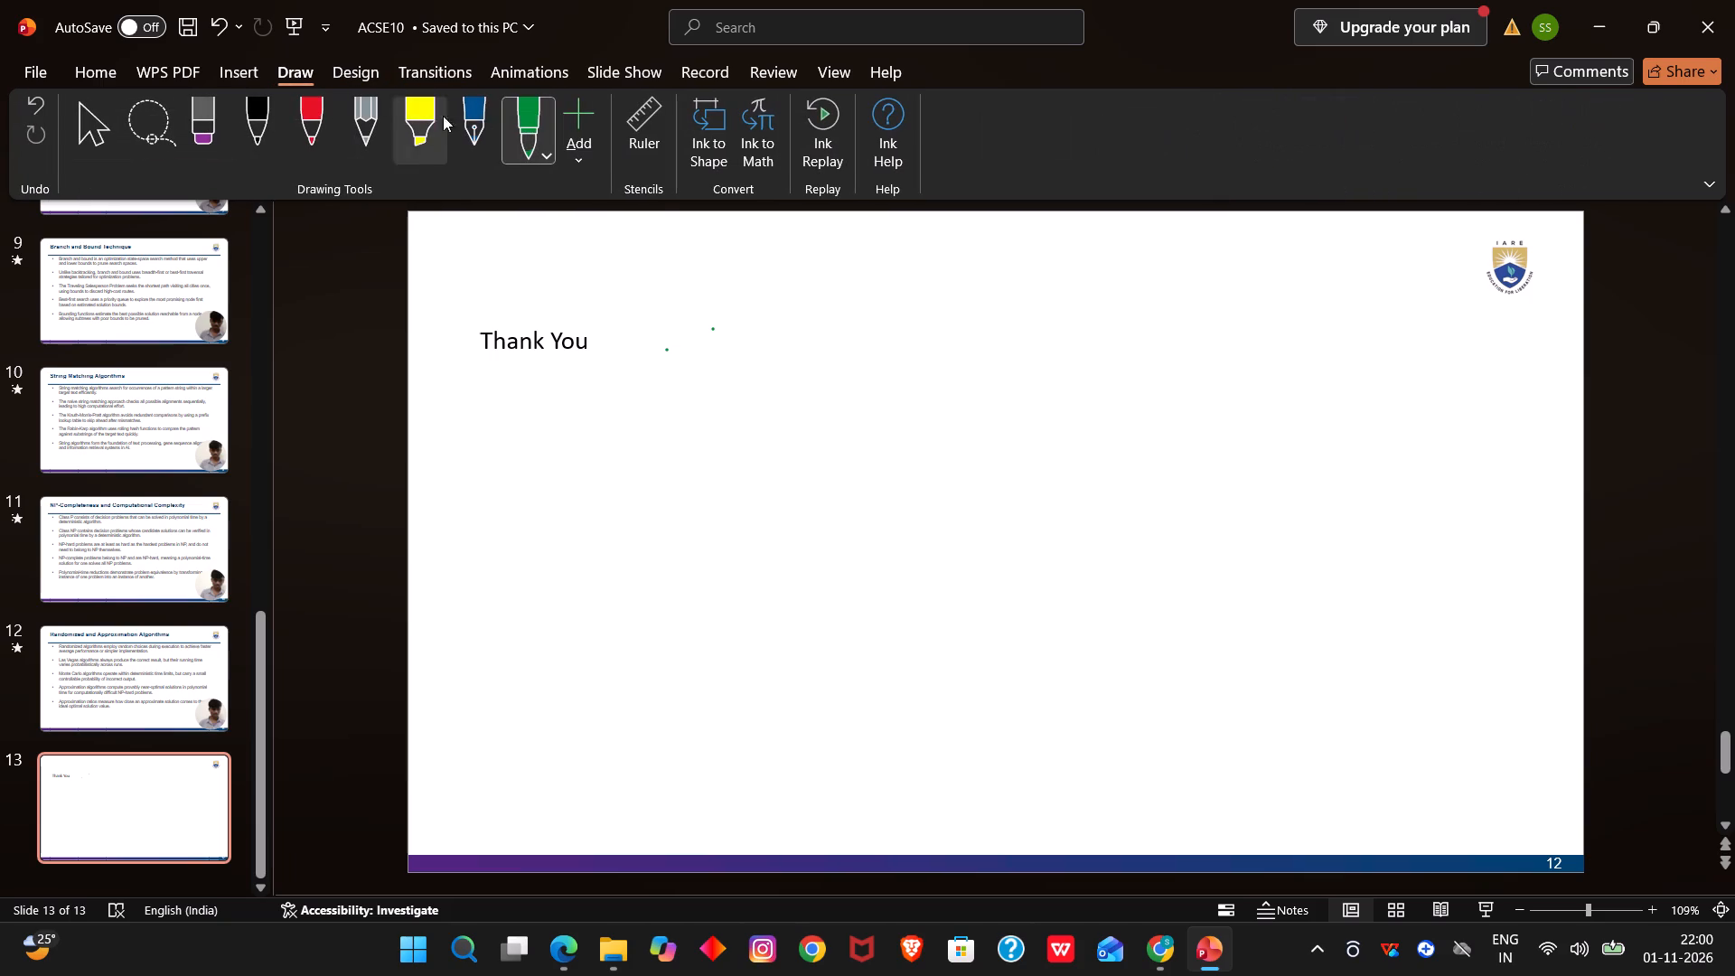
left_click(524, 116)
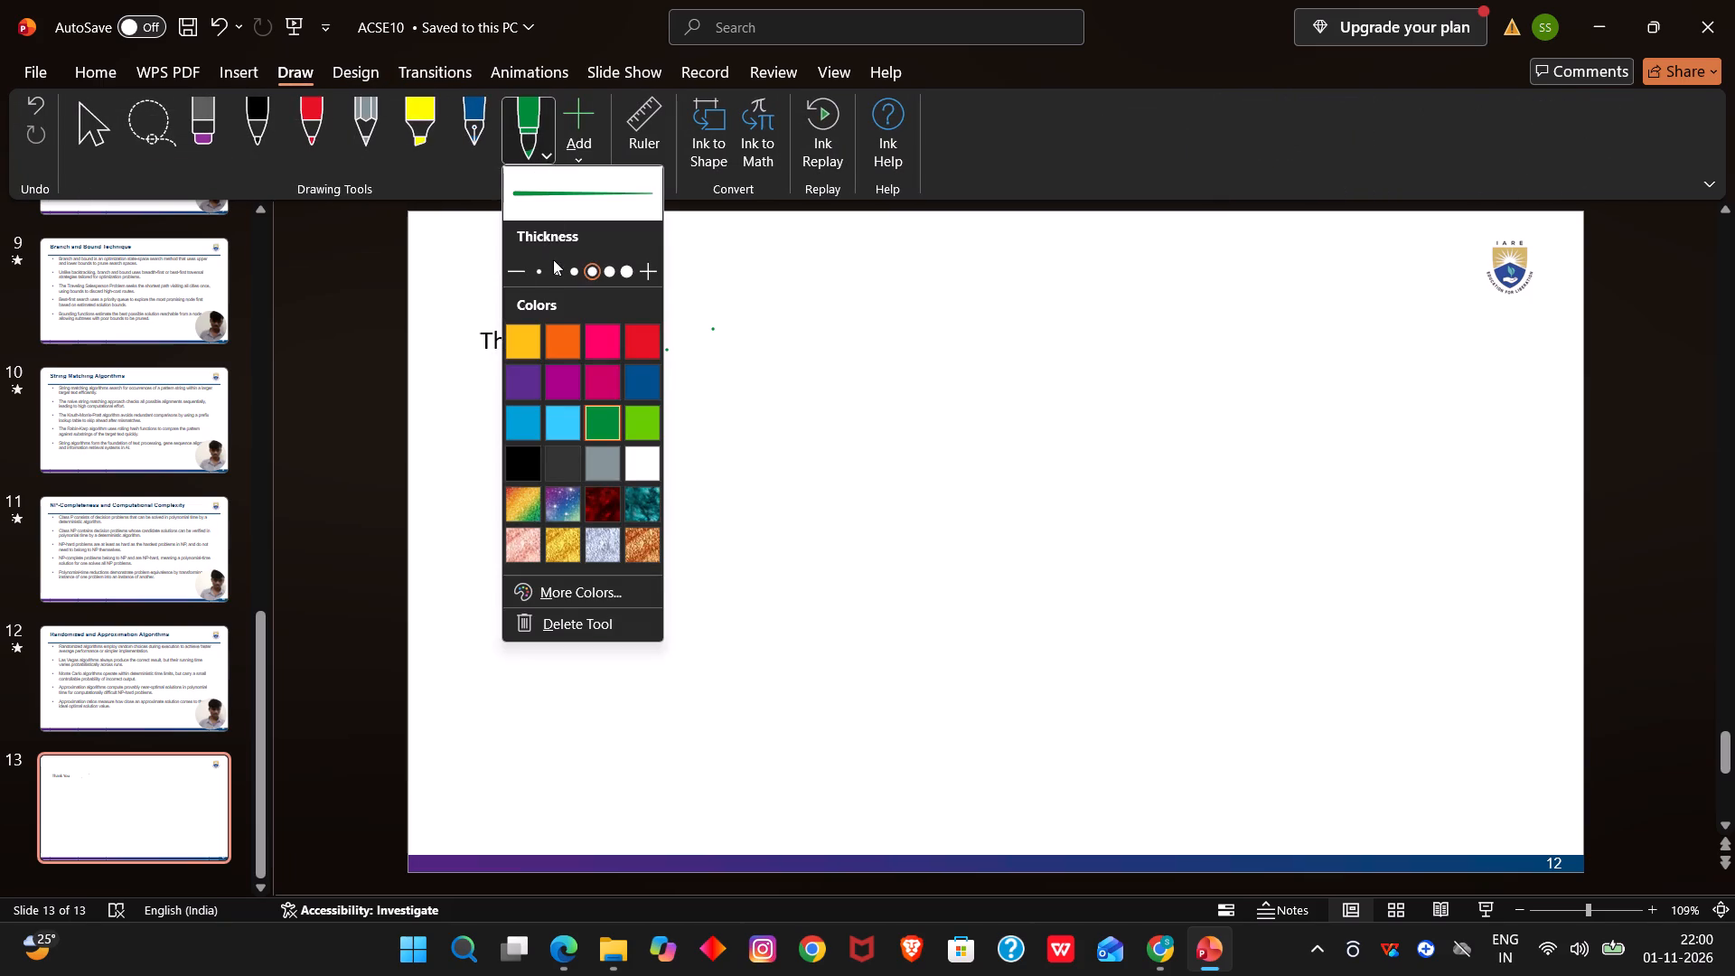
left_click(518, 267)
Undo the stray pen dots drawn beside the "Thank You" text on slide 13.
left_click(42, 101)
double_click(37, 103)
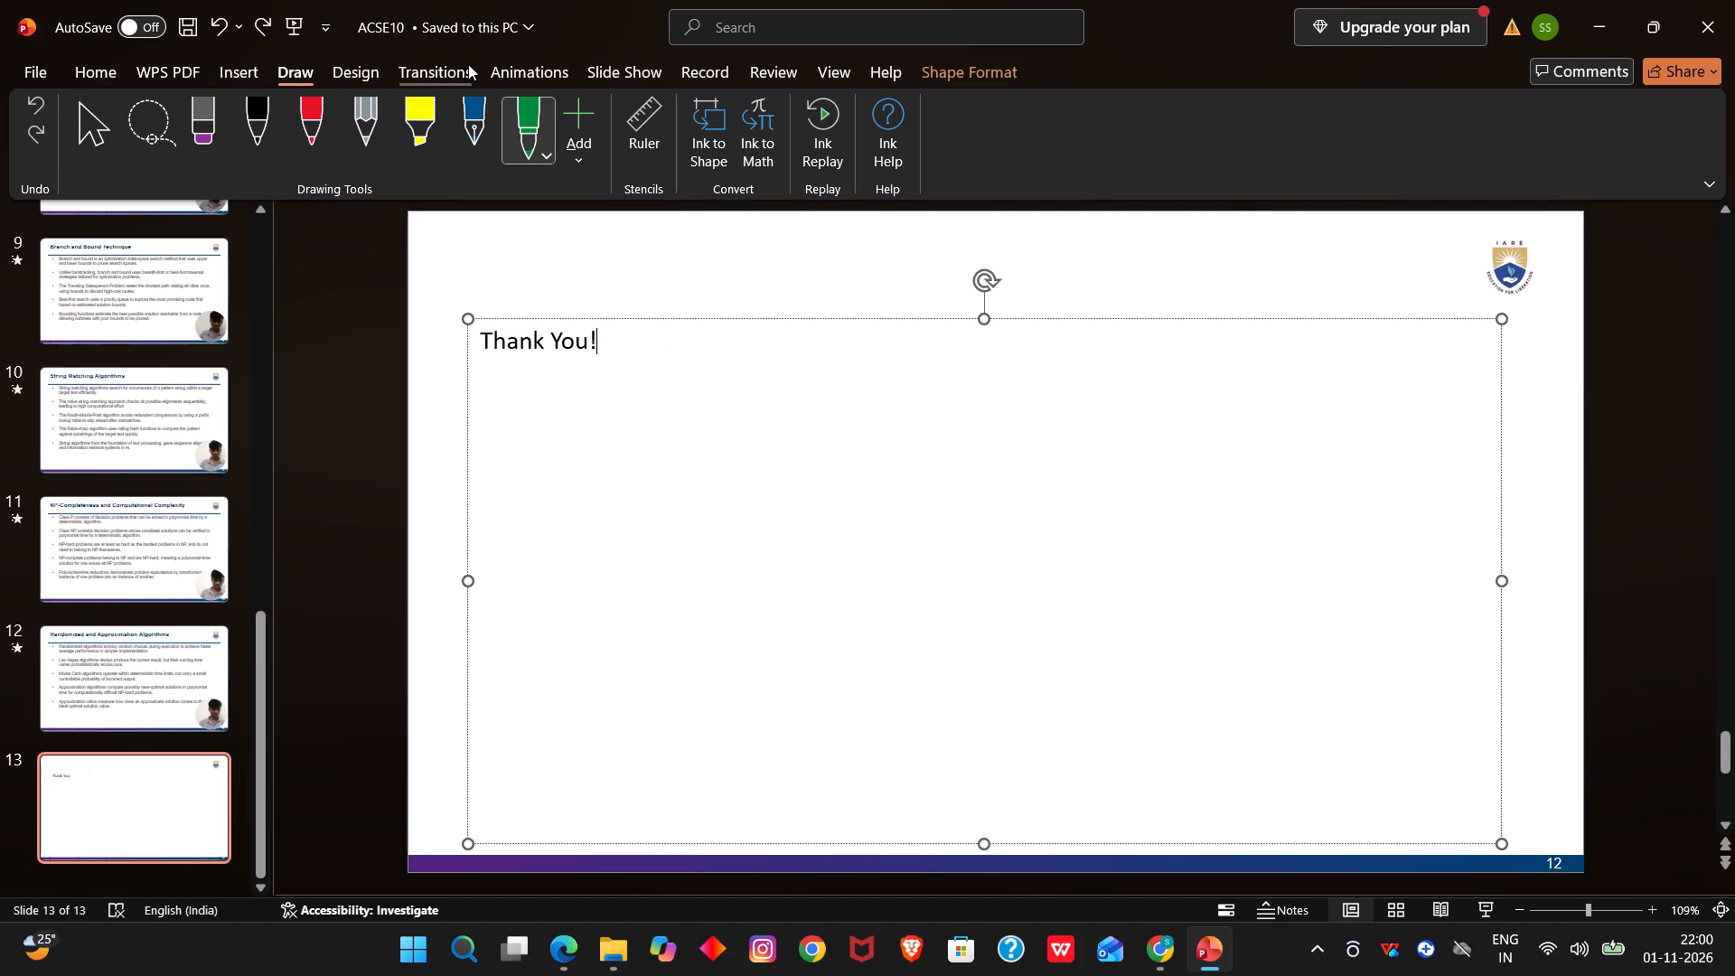
Stop inking and switch from the drawing pen back to the selection tool.
left_click(505, 116)
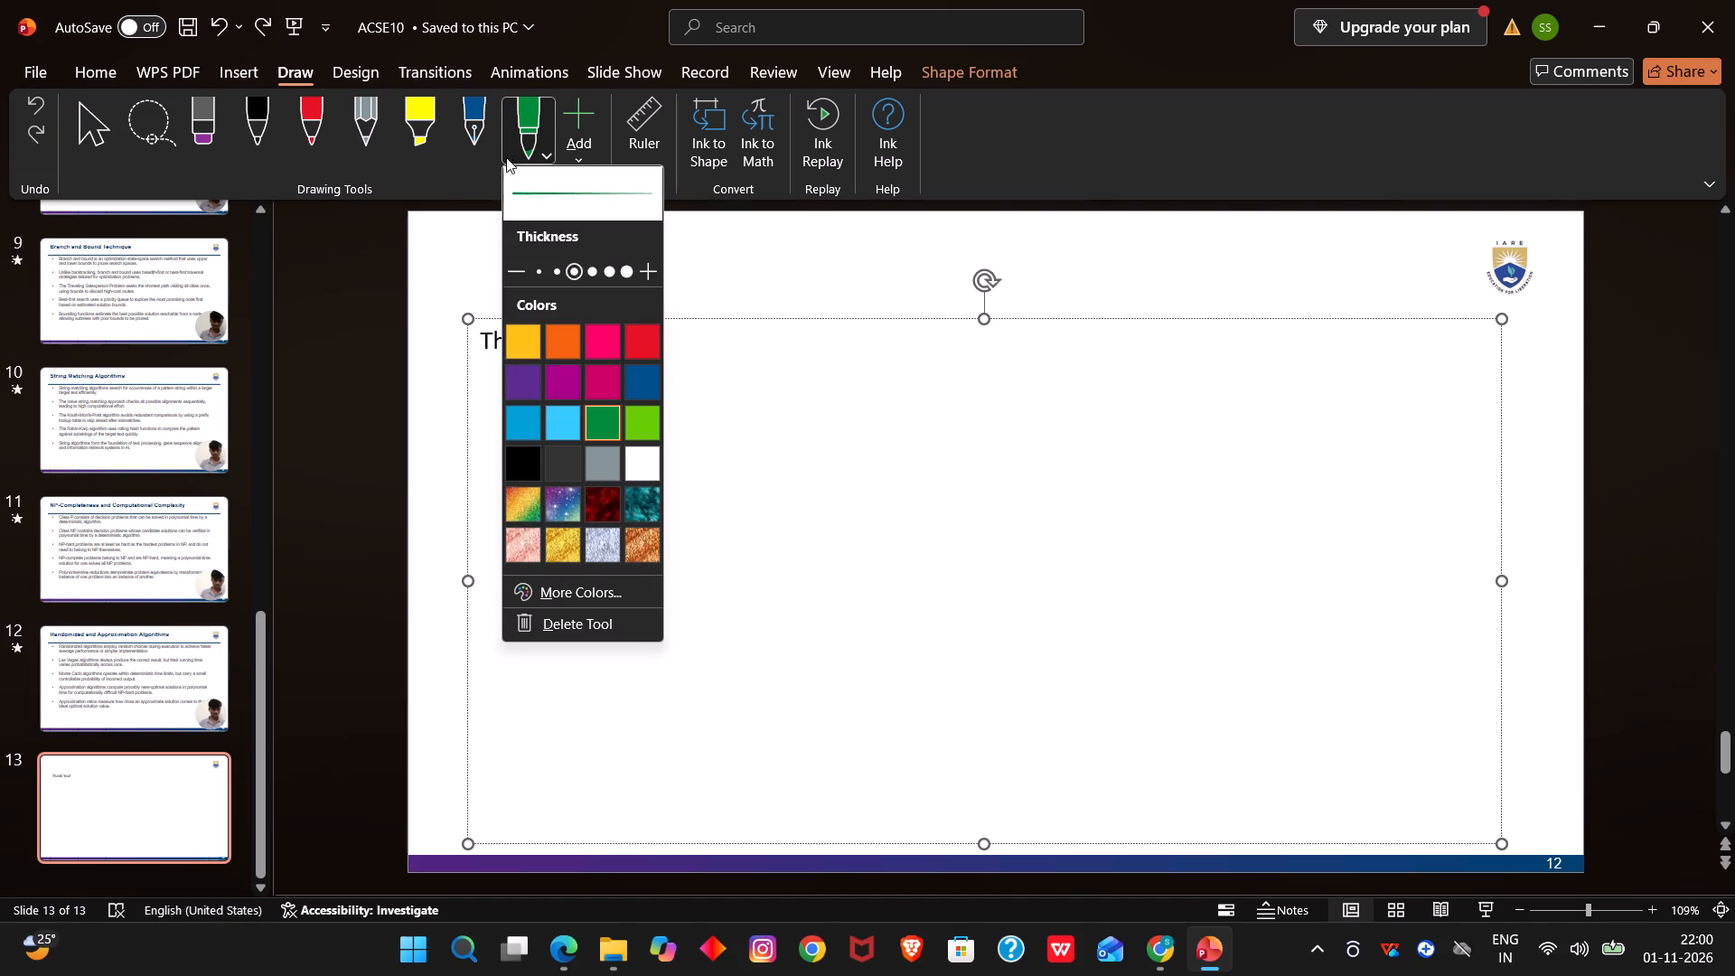
left_click(277, 137)
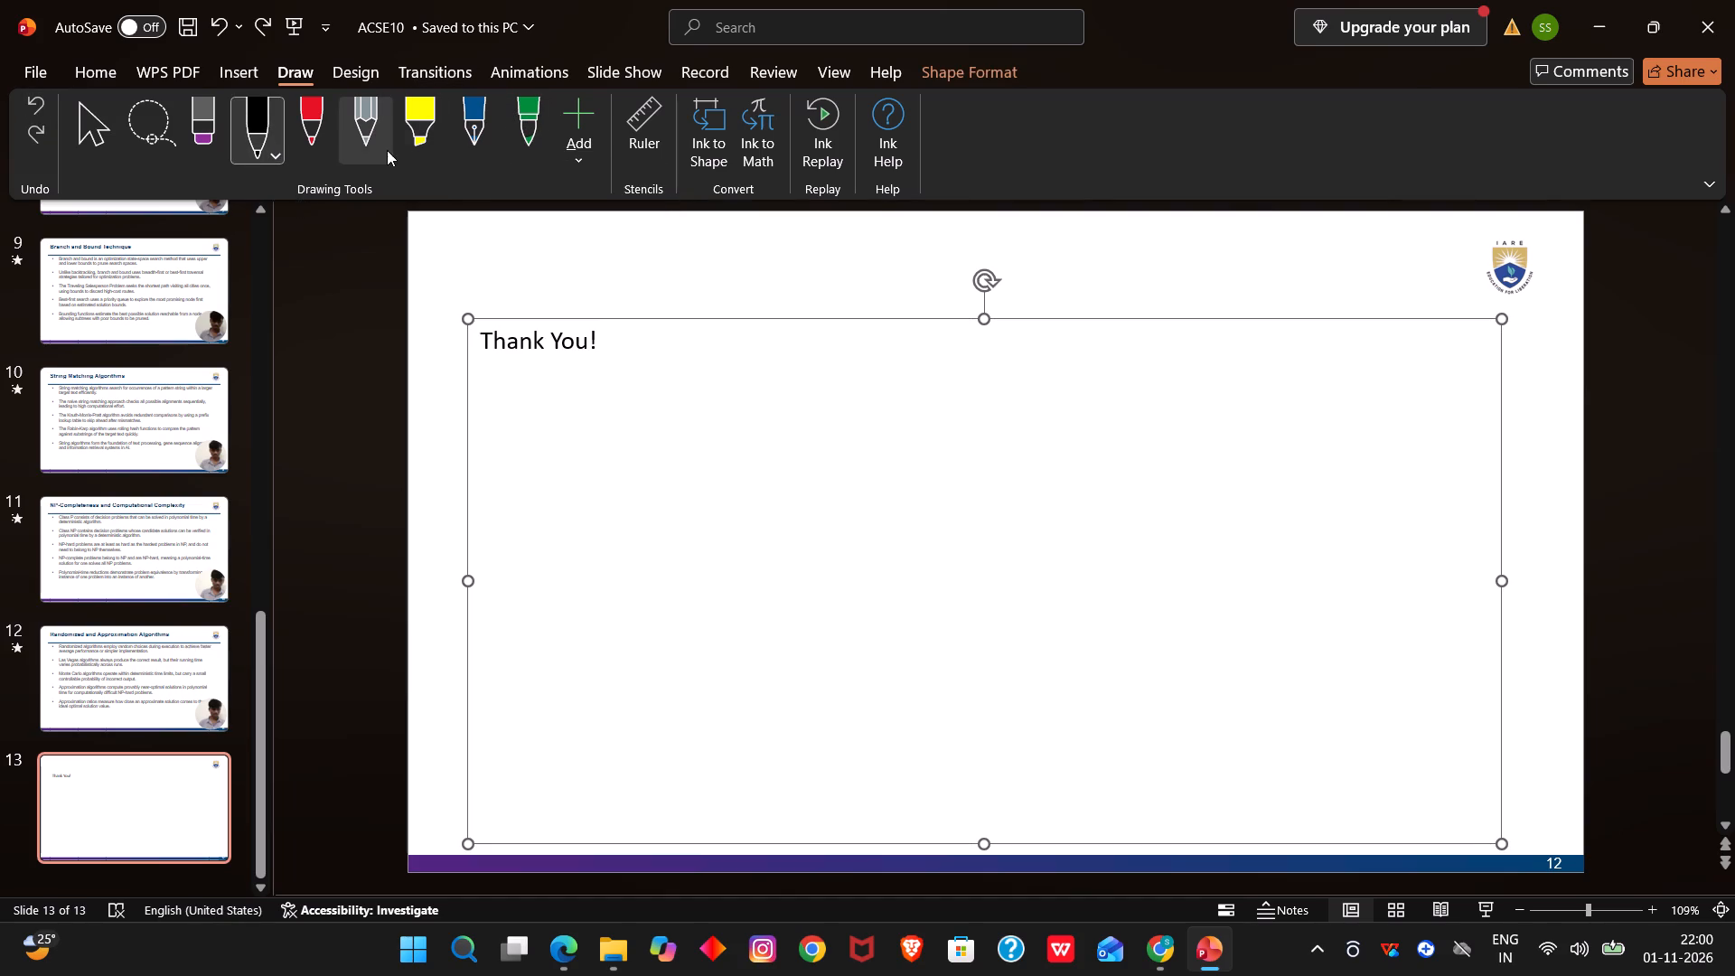
left_click(106, 159)
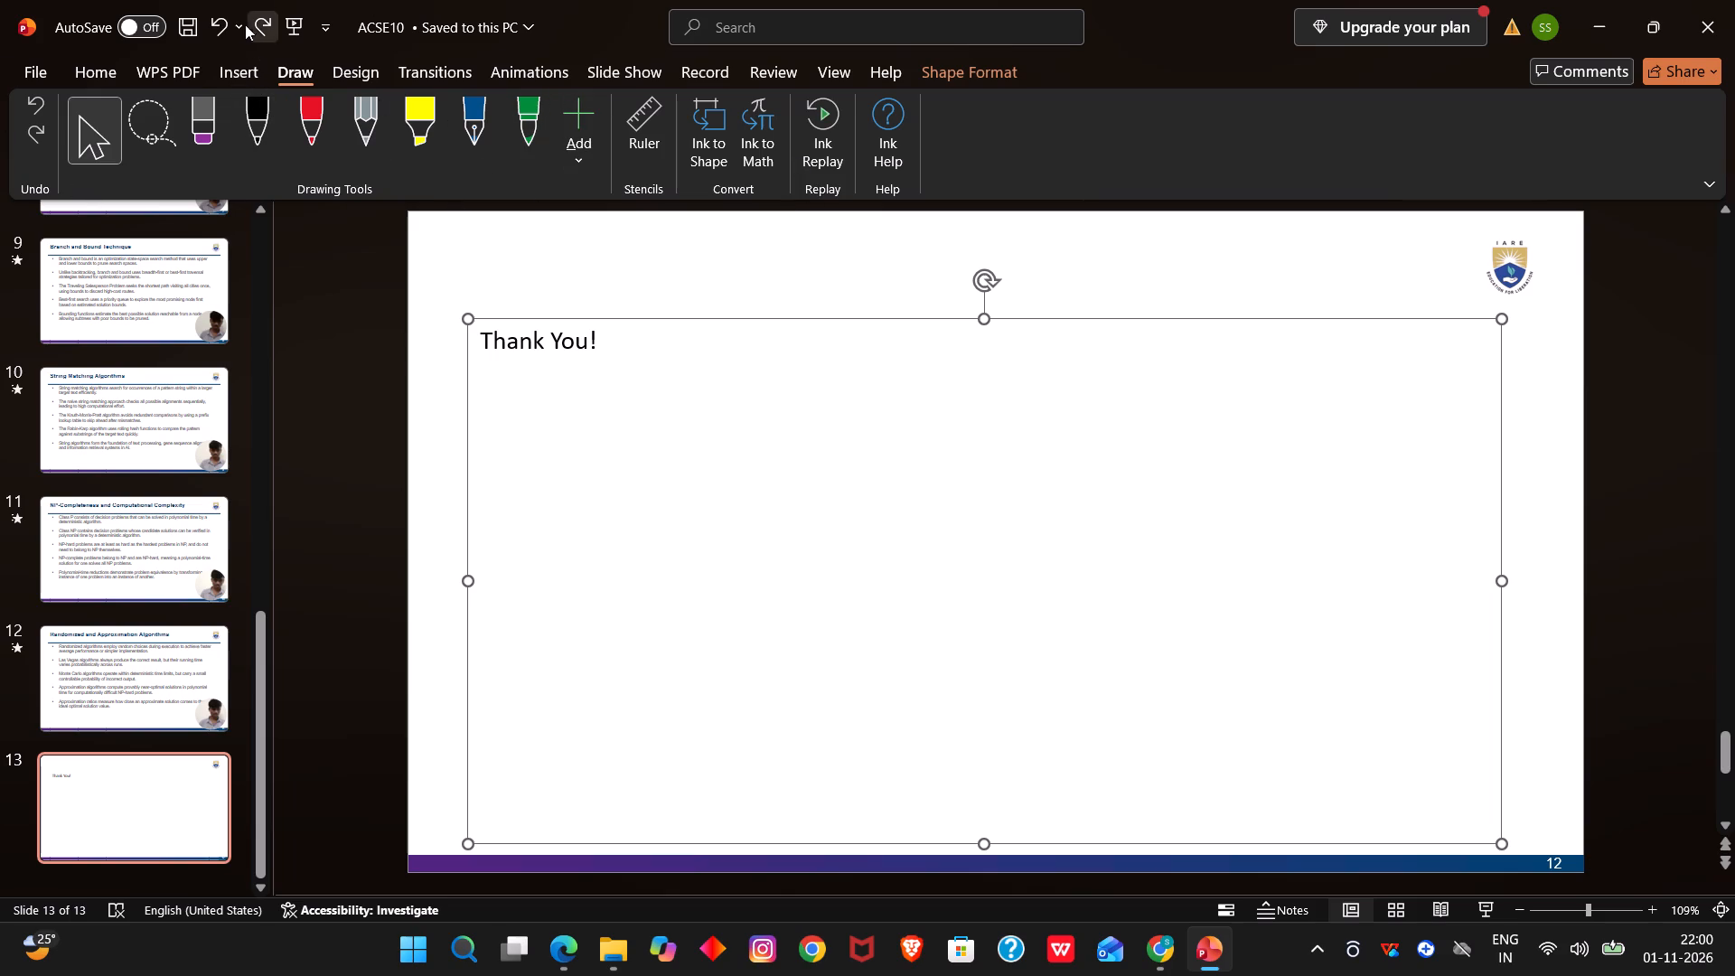
Undo all edits on slide 13 back through the first Clear action, restoring the original bullet points and header line.
left_click(217, 22)
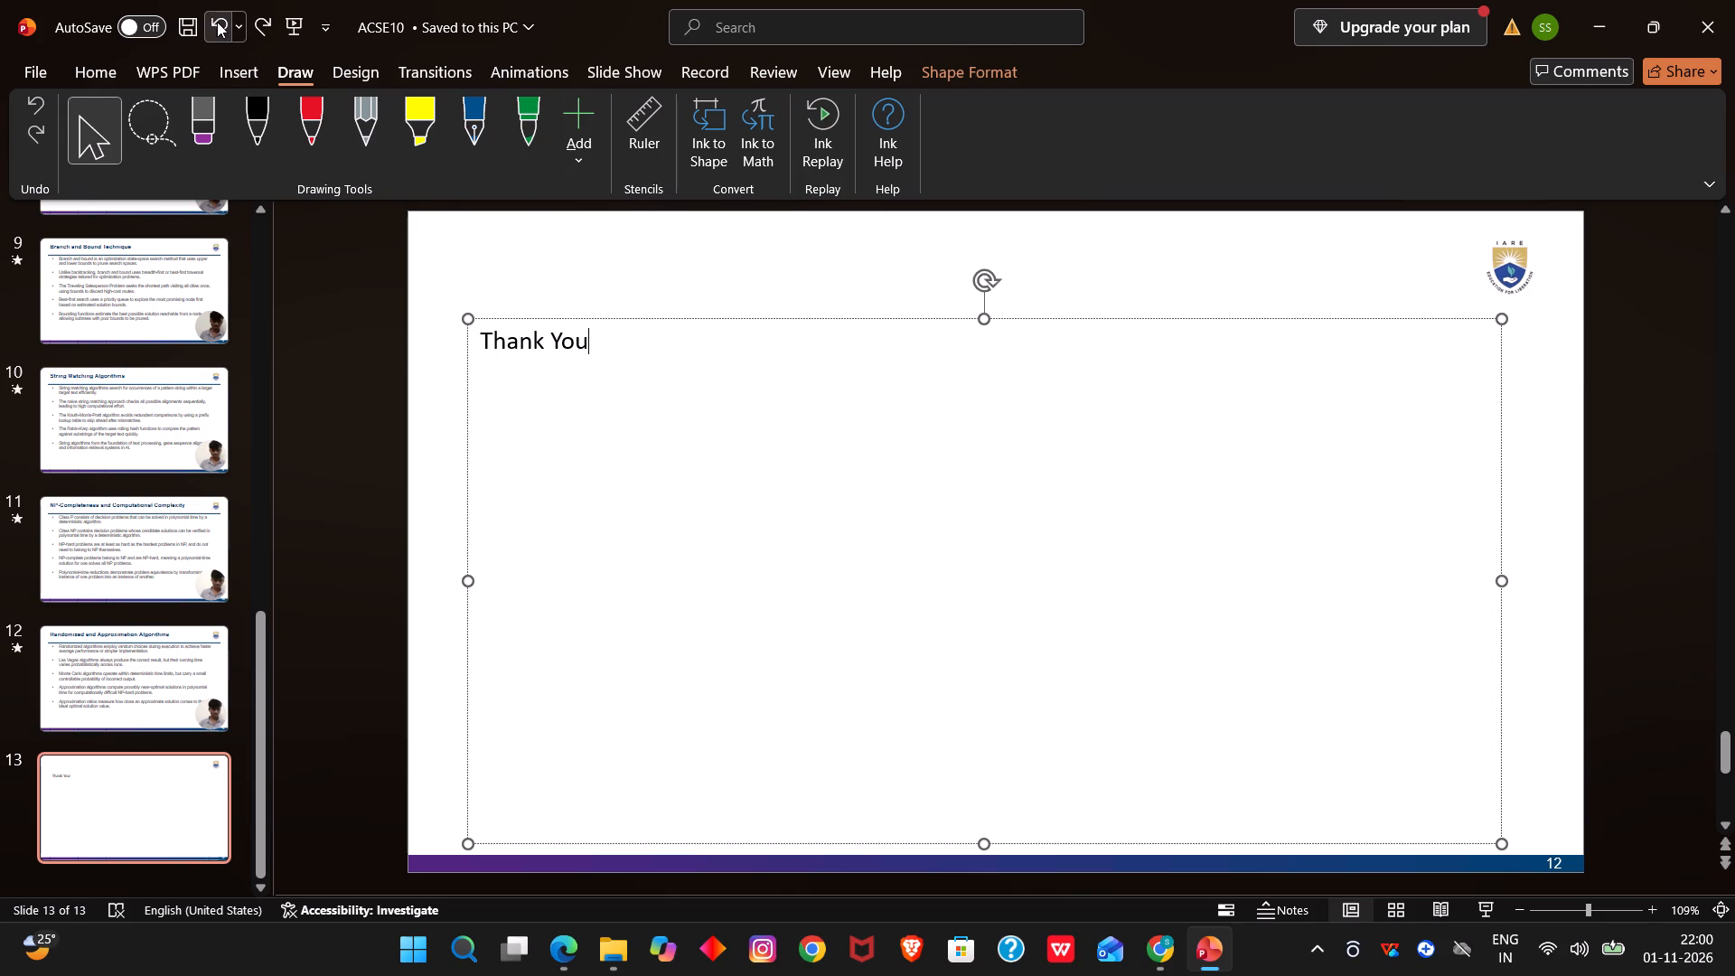
left_click(239, 20)
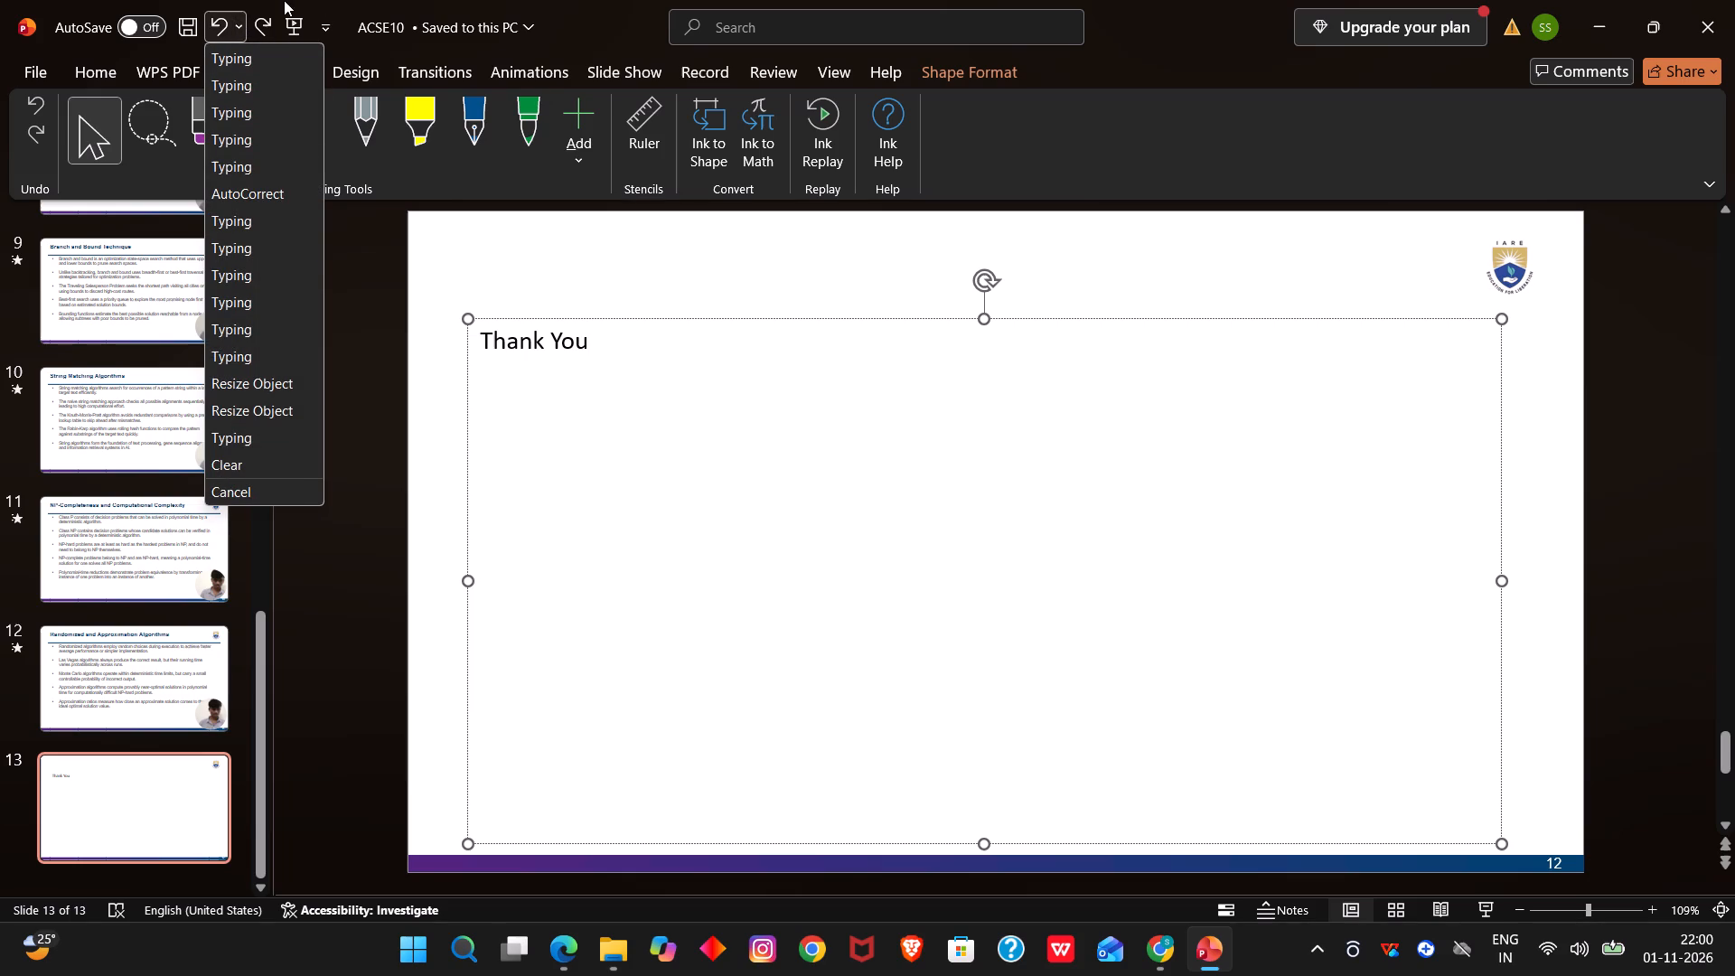
left_click(244, 455)
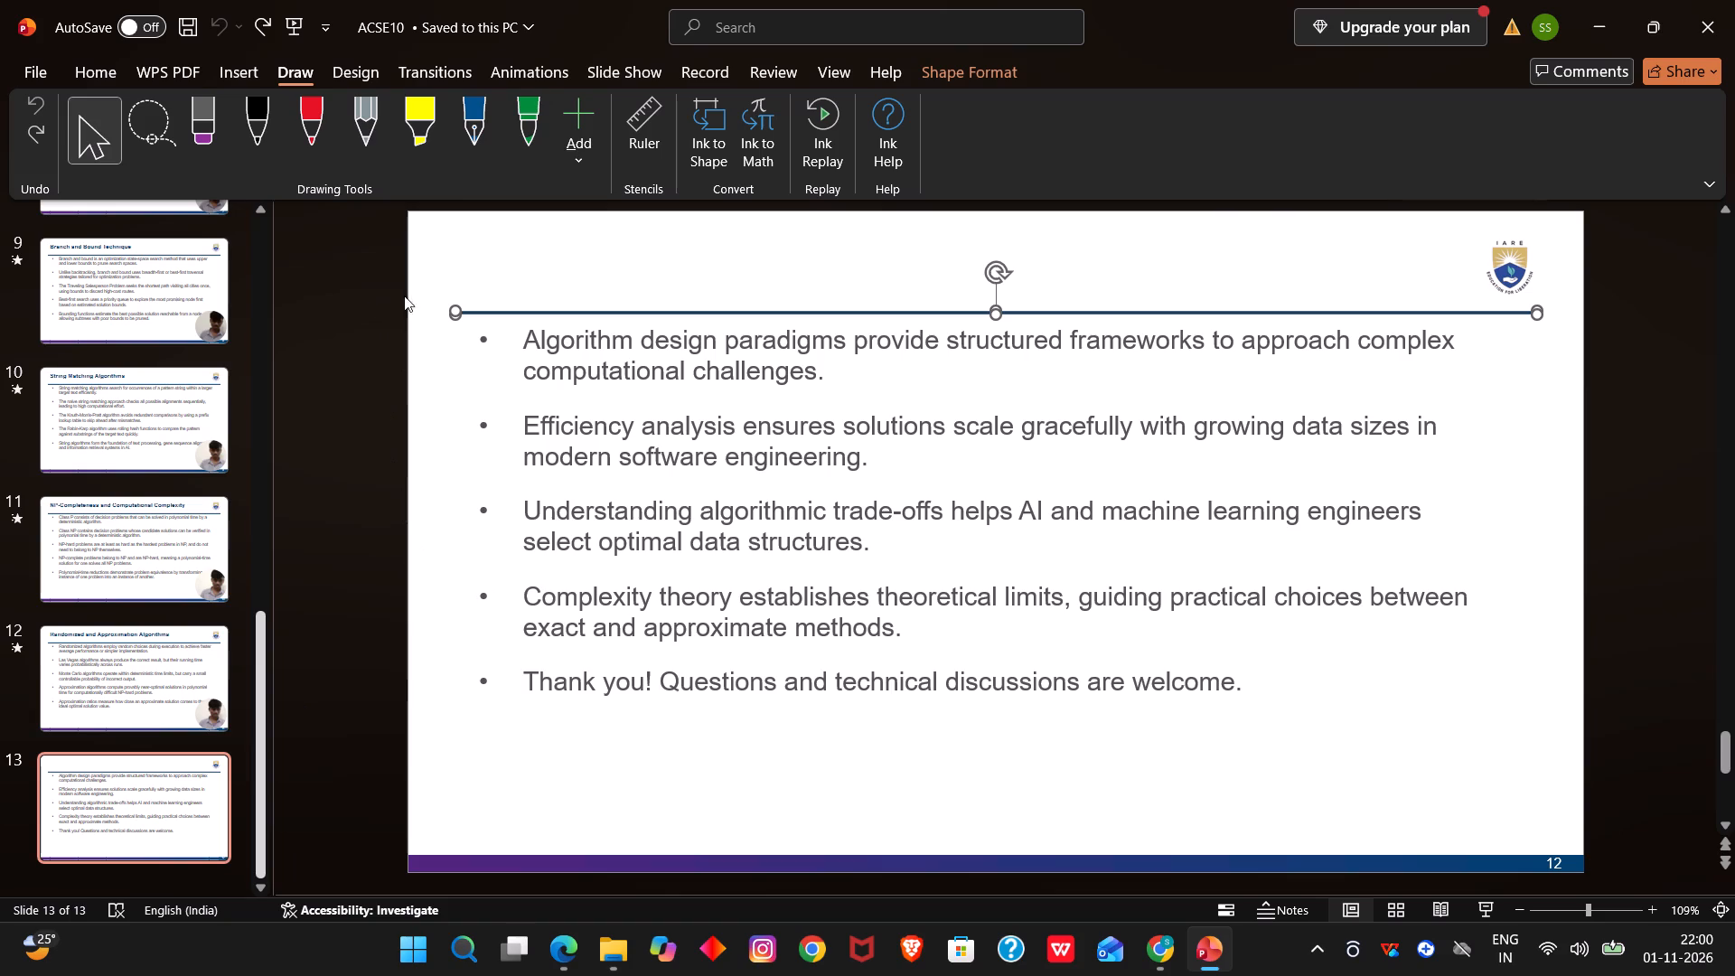
Select the row of gradient segments in slide 13's footer band and delete them.
left_click_drag(433, 294, 1734, 962)
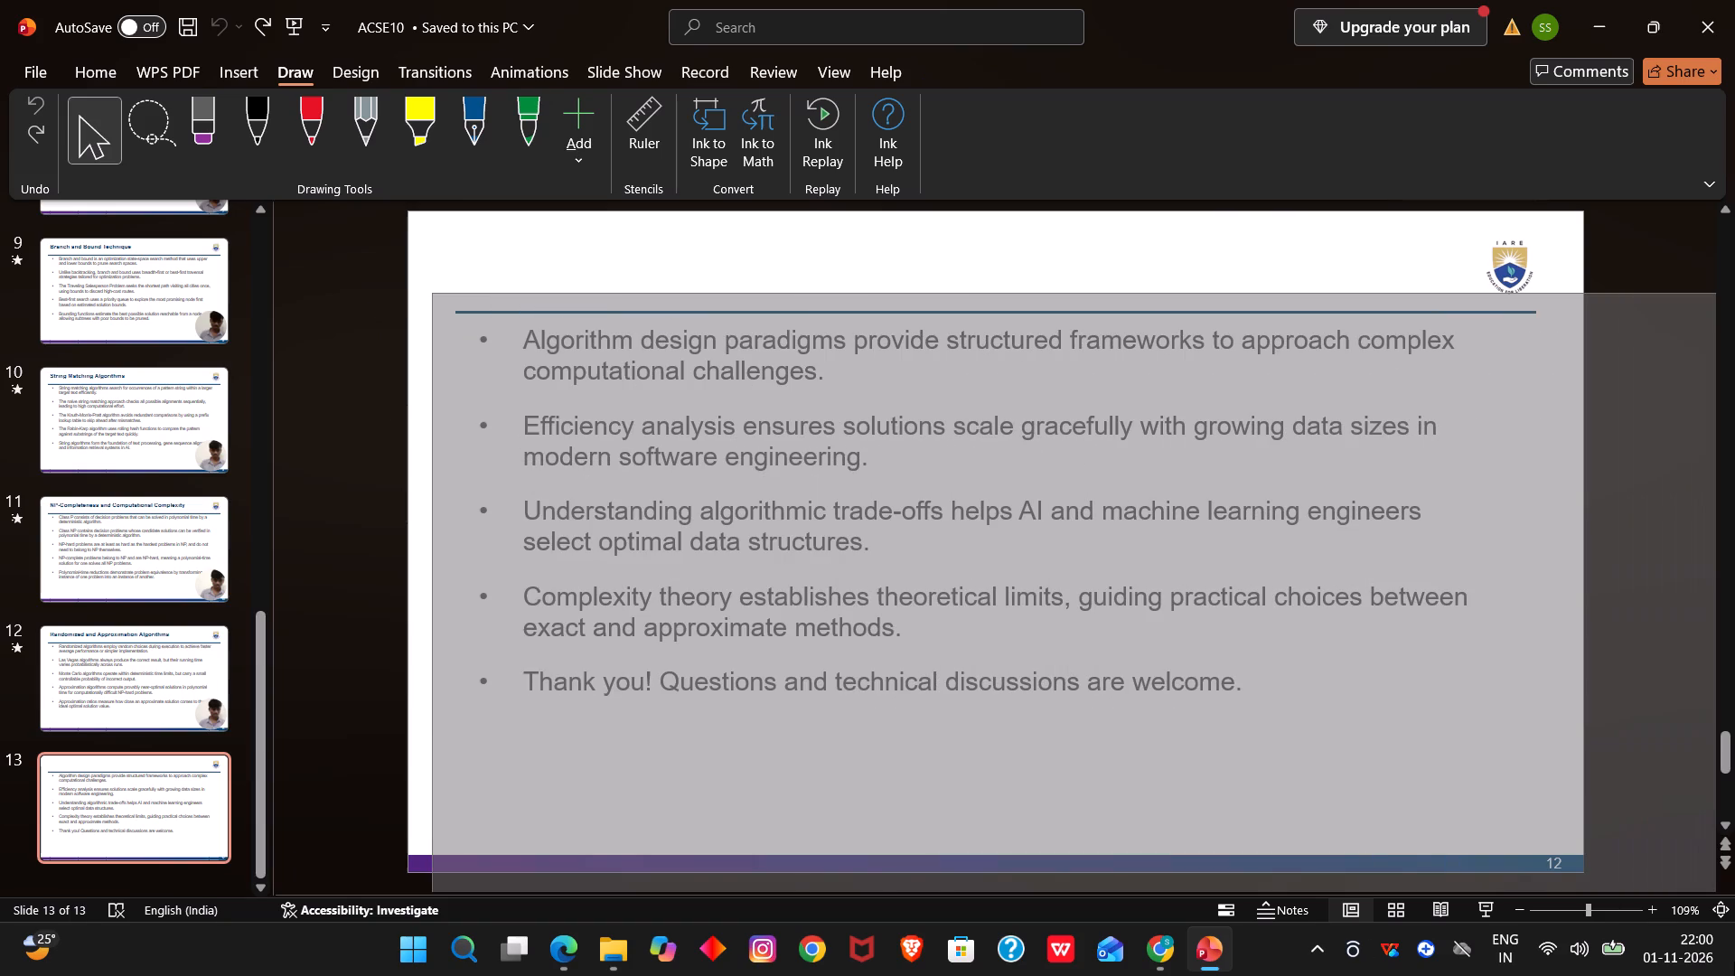
left_click_drag(1734, 962, 1401, 912)
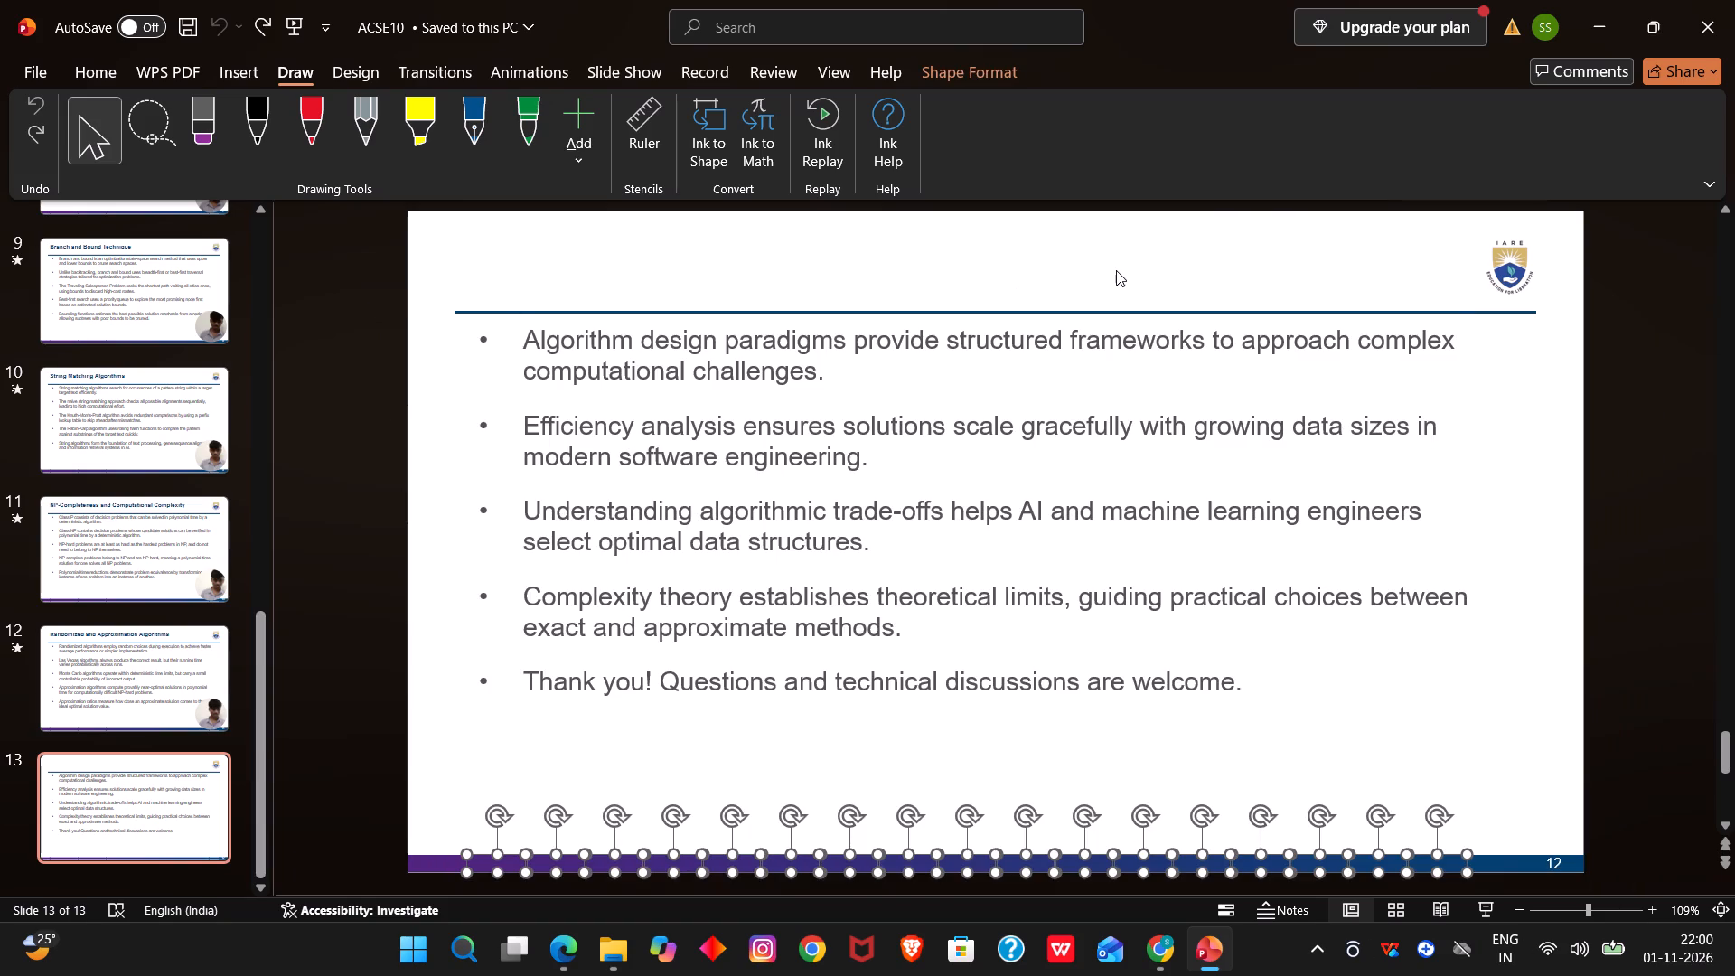
key("BackSpace")
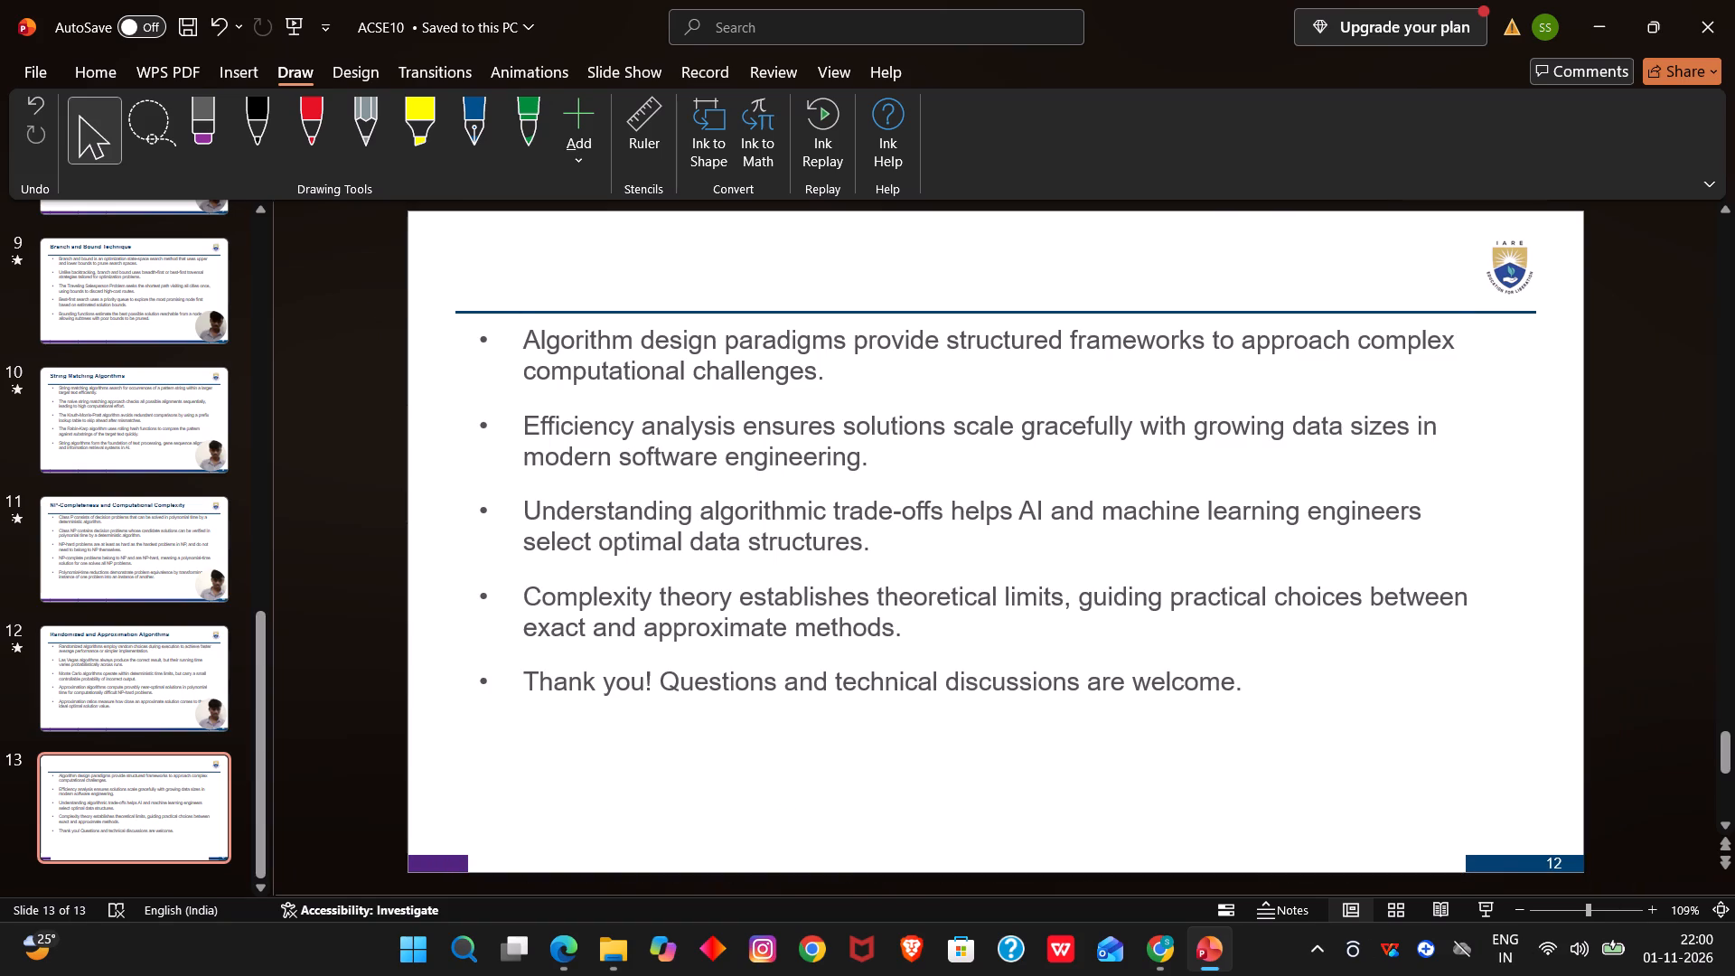
Delete all five bullet points and the leftover bullet marker from the body text box on slide 13.
left_click(478, 335)
left_click(497, 320)
left_click(514, 334)
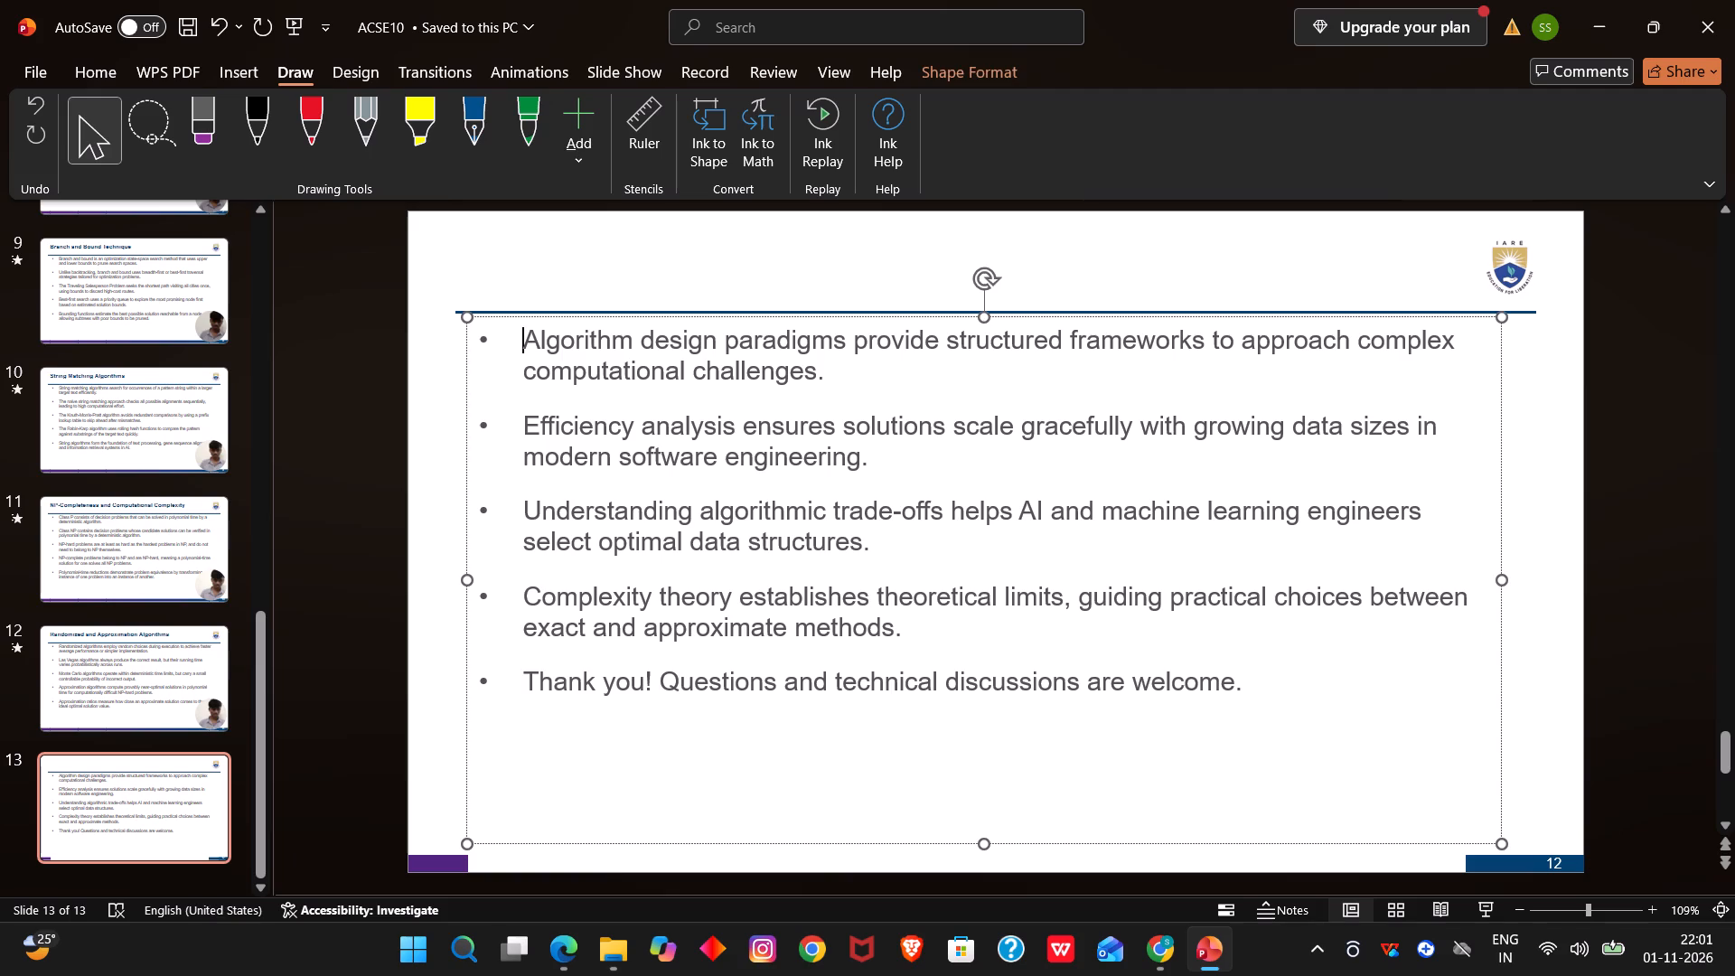
left_click_drag(514, 334, 1308, 736)
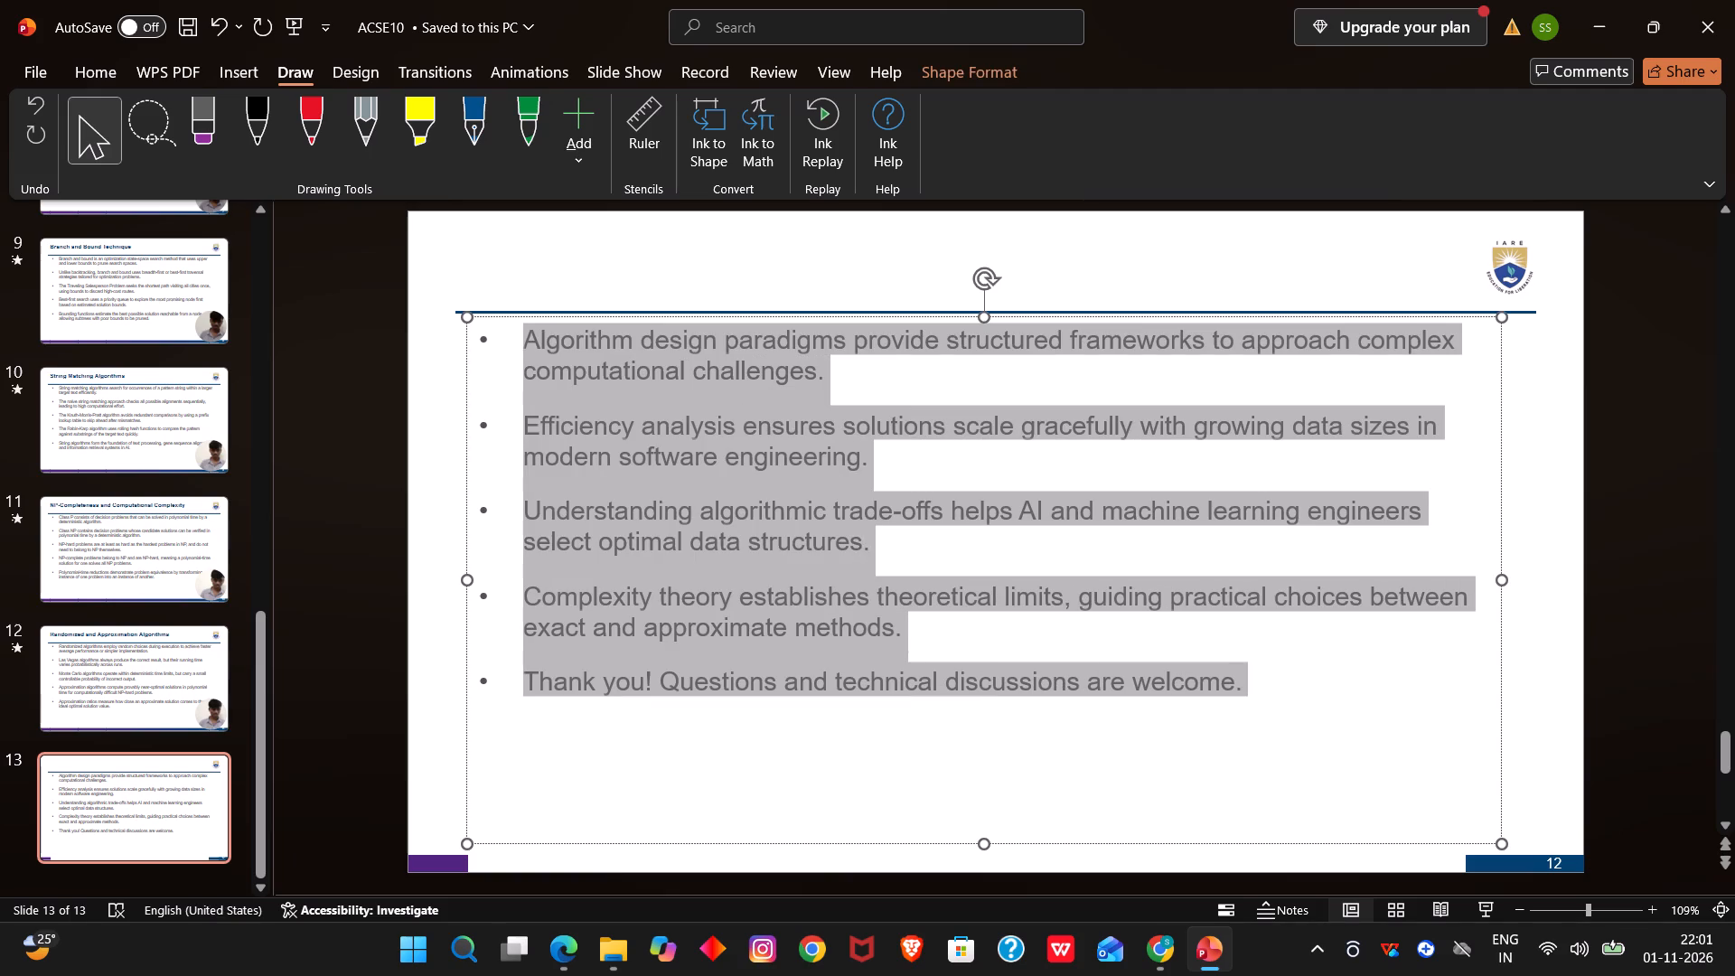
left_click_drag(1308, 736, 1336, 726)
key("BackSpace")
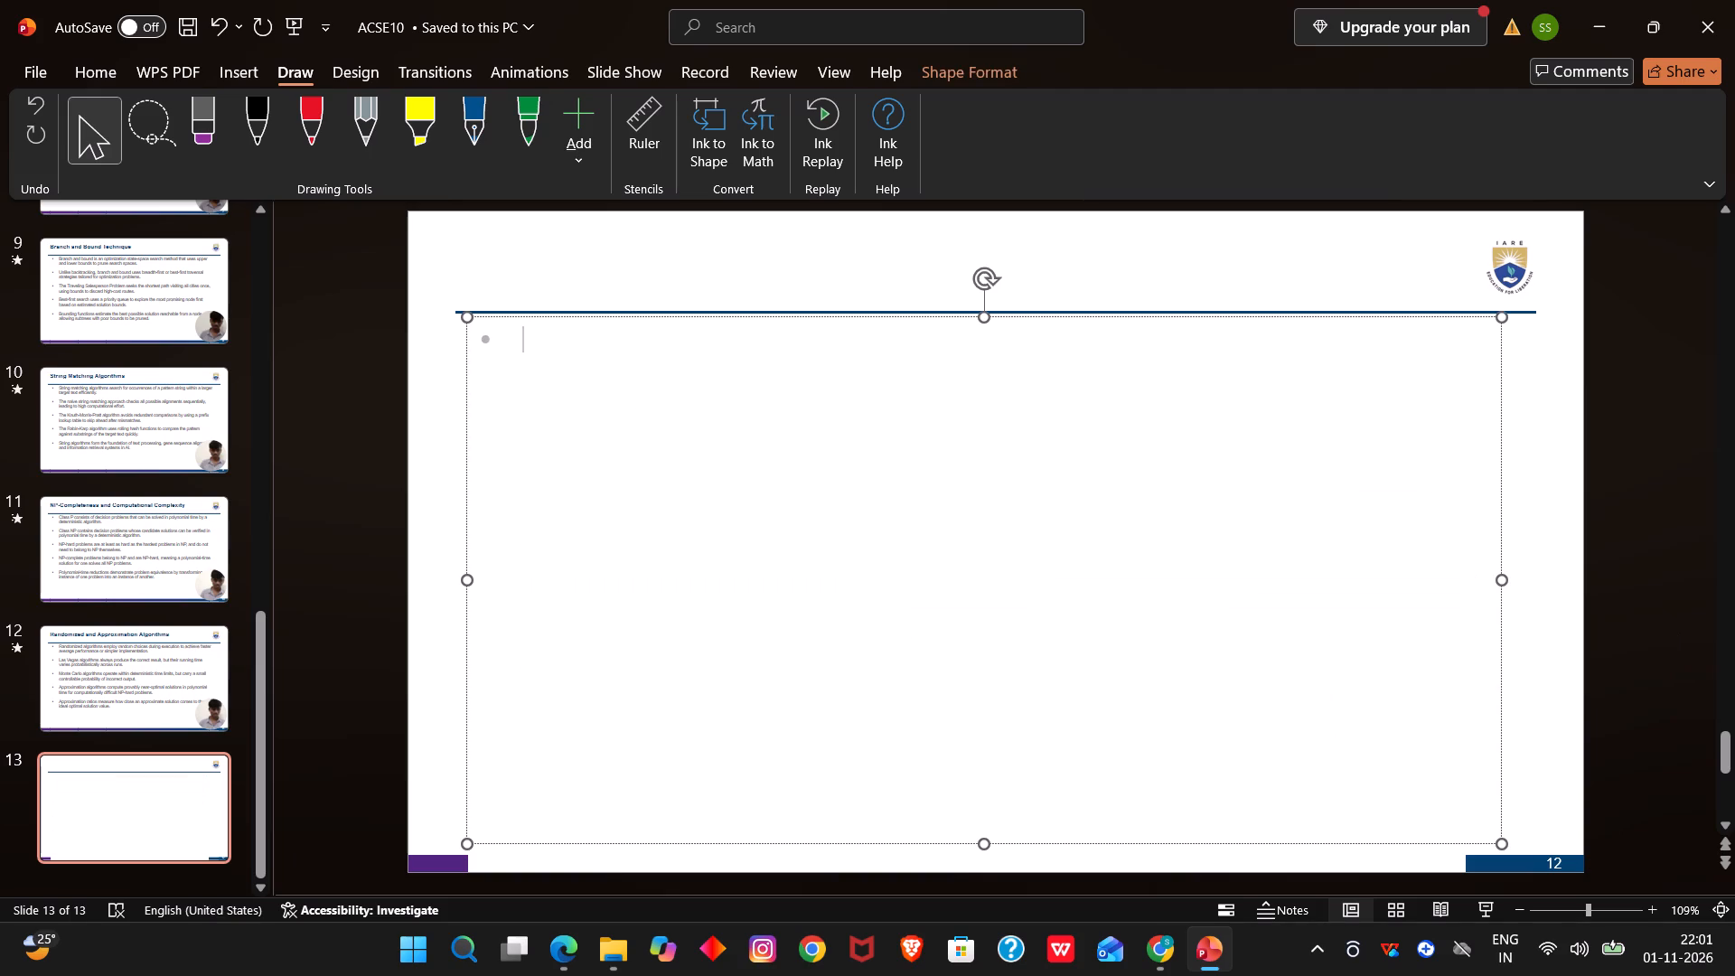
key("BackSpace")
key("BackSpace")
key("BackSpace")
Enter "Thank You" in the emptied body text box on slide 13.
type("han")
key("k")
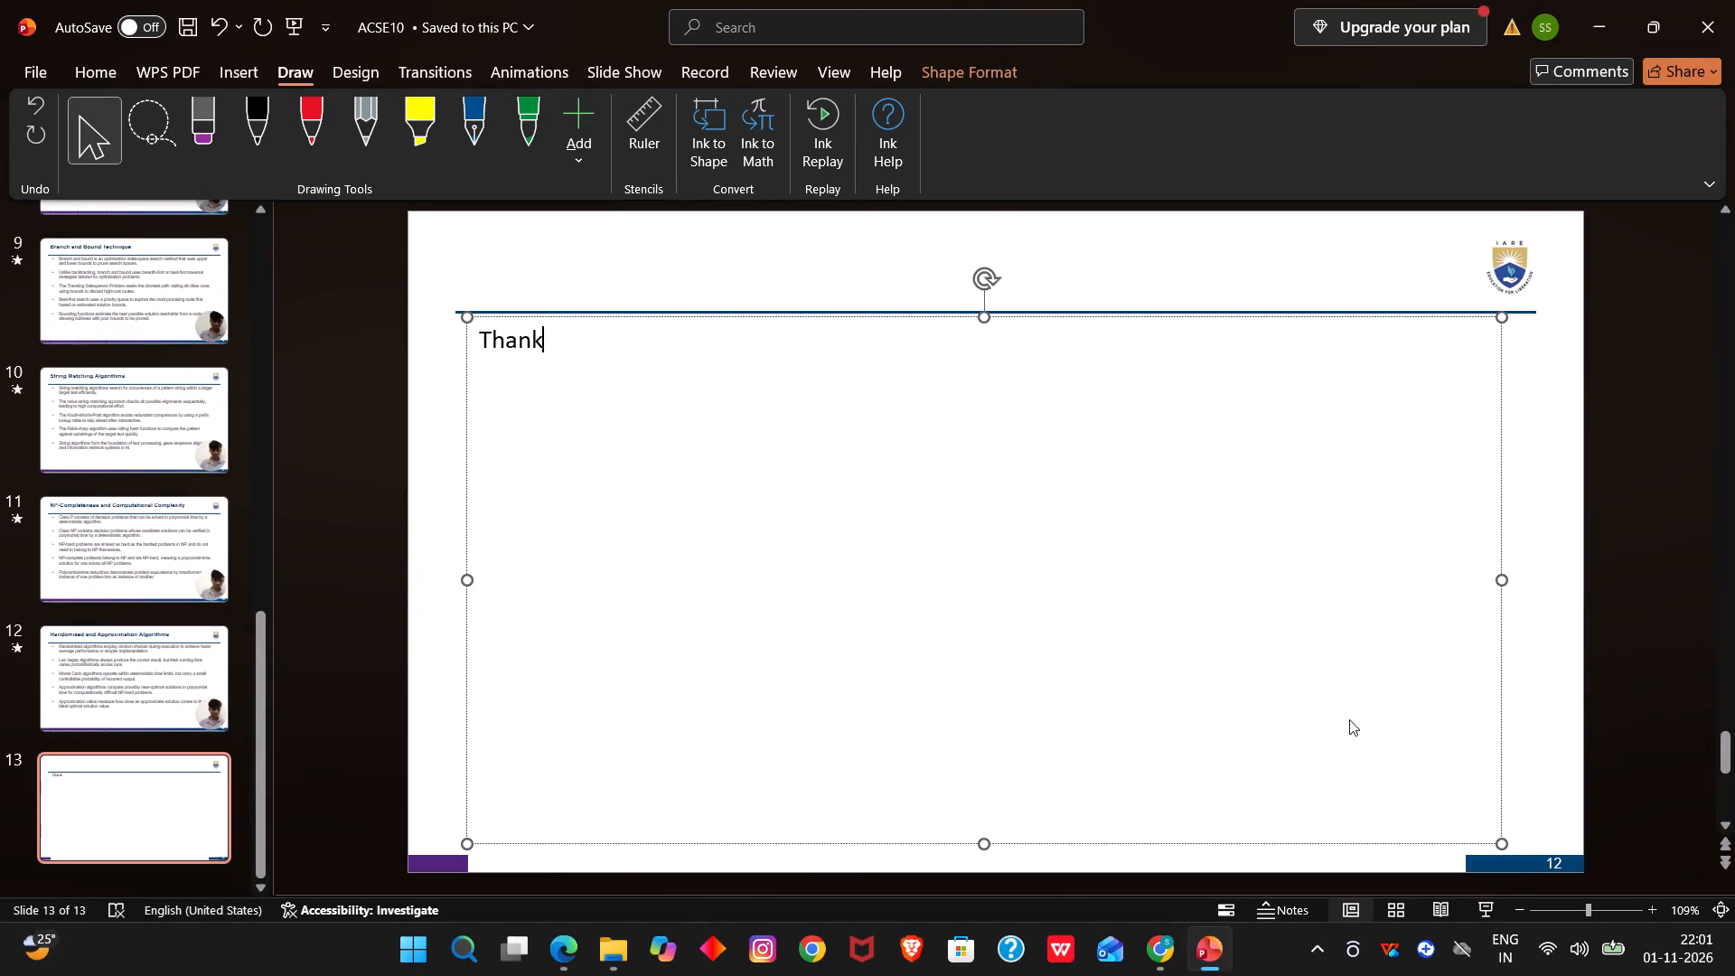
key("o")
type("u")
key("space")
left_click(94, 125)
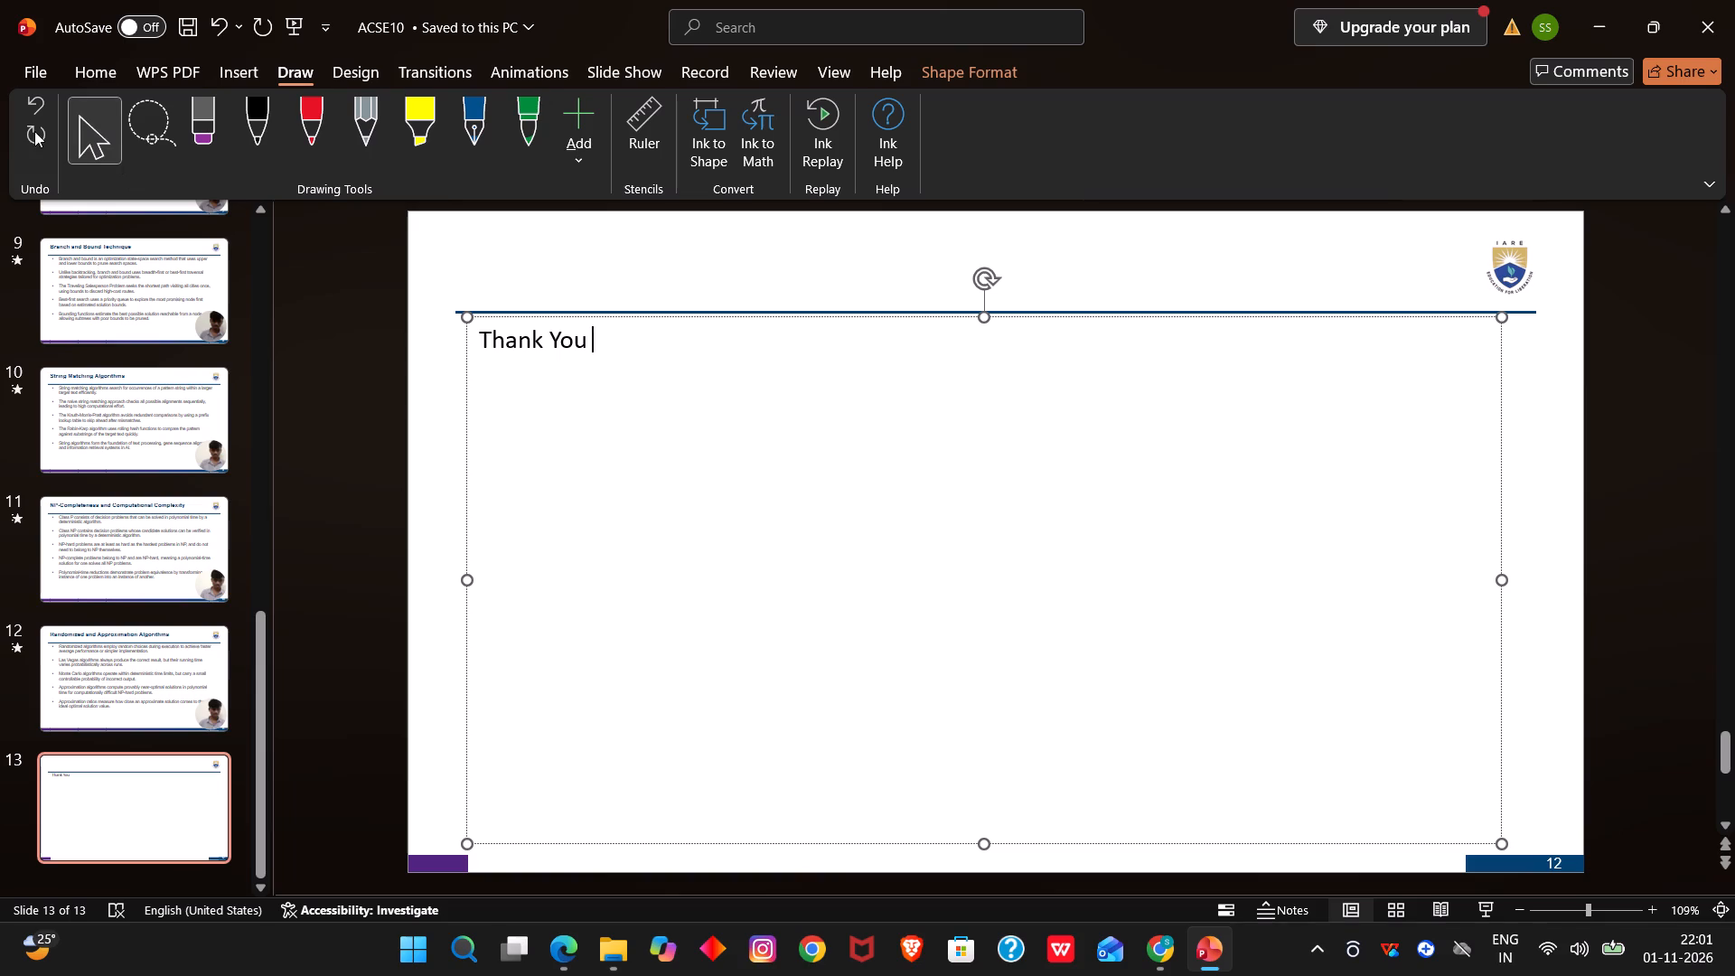
left_click(32, 142)
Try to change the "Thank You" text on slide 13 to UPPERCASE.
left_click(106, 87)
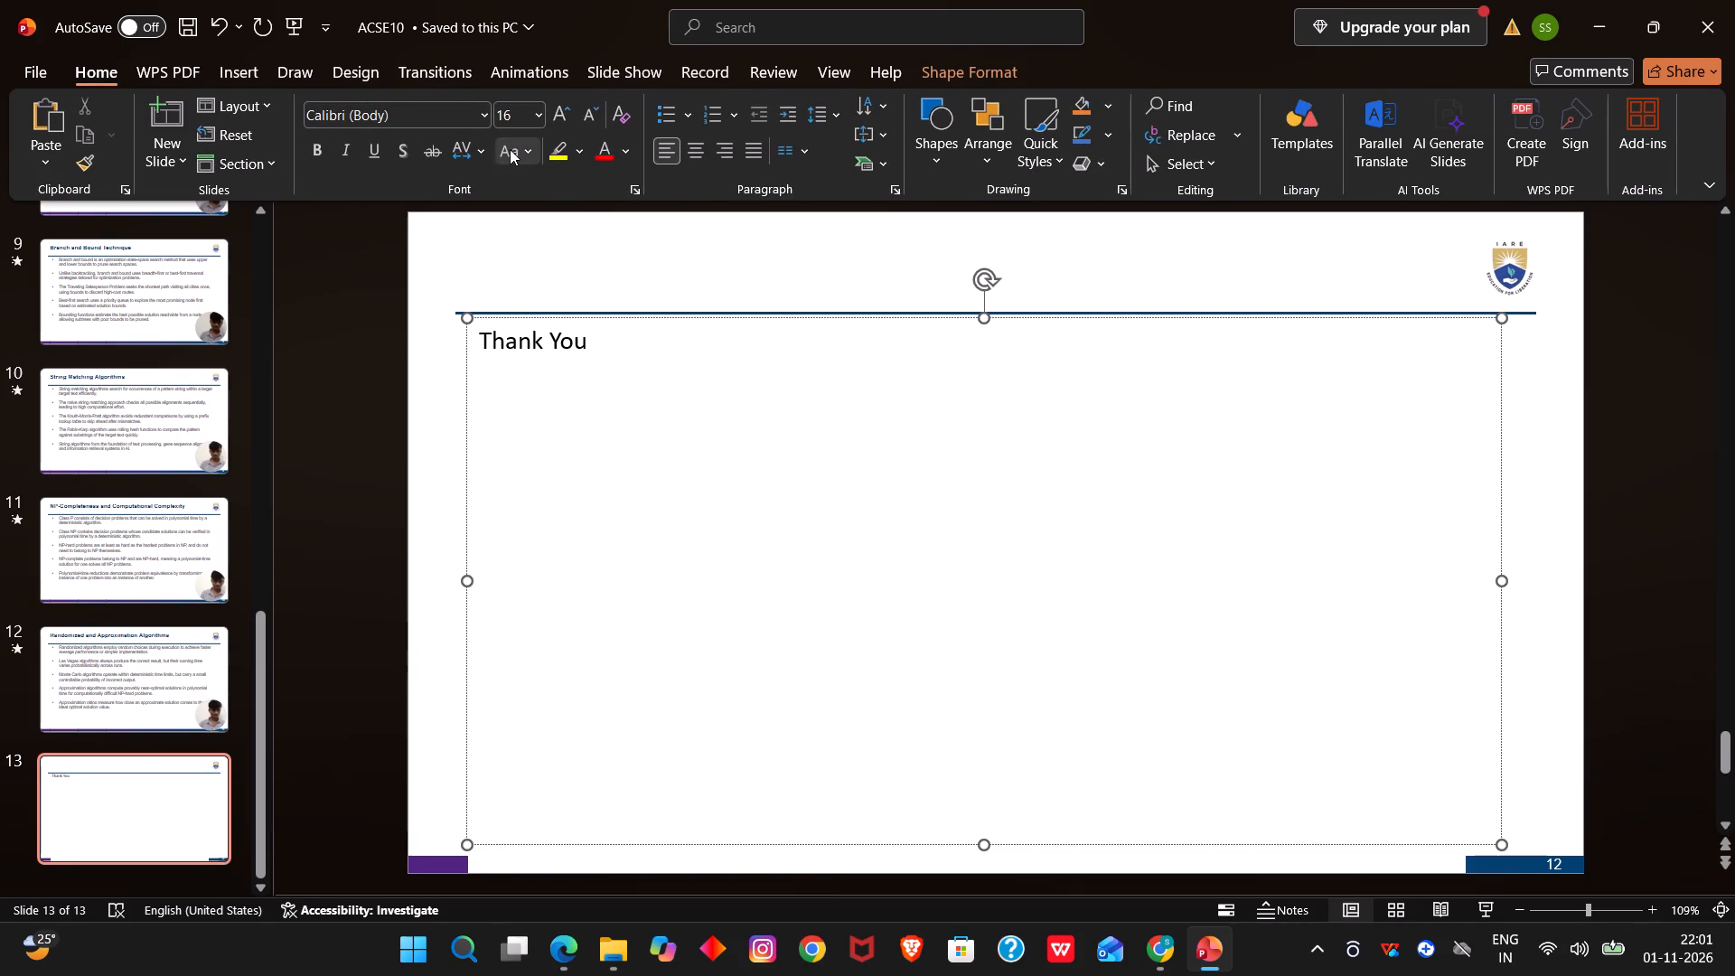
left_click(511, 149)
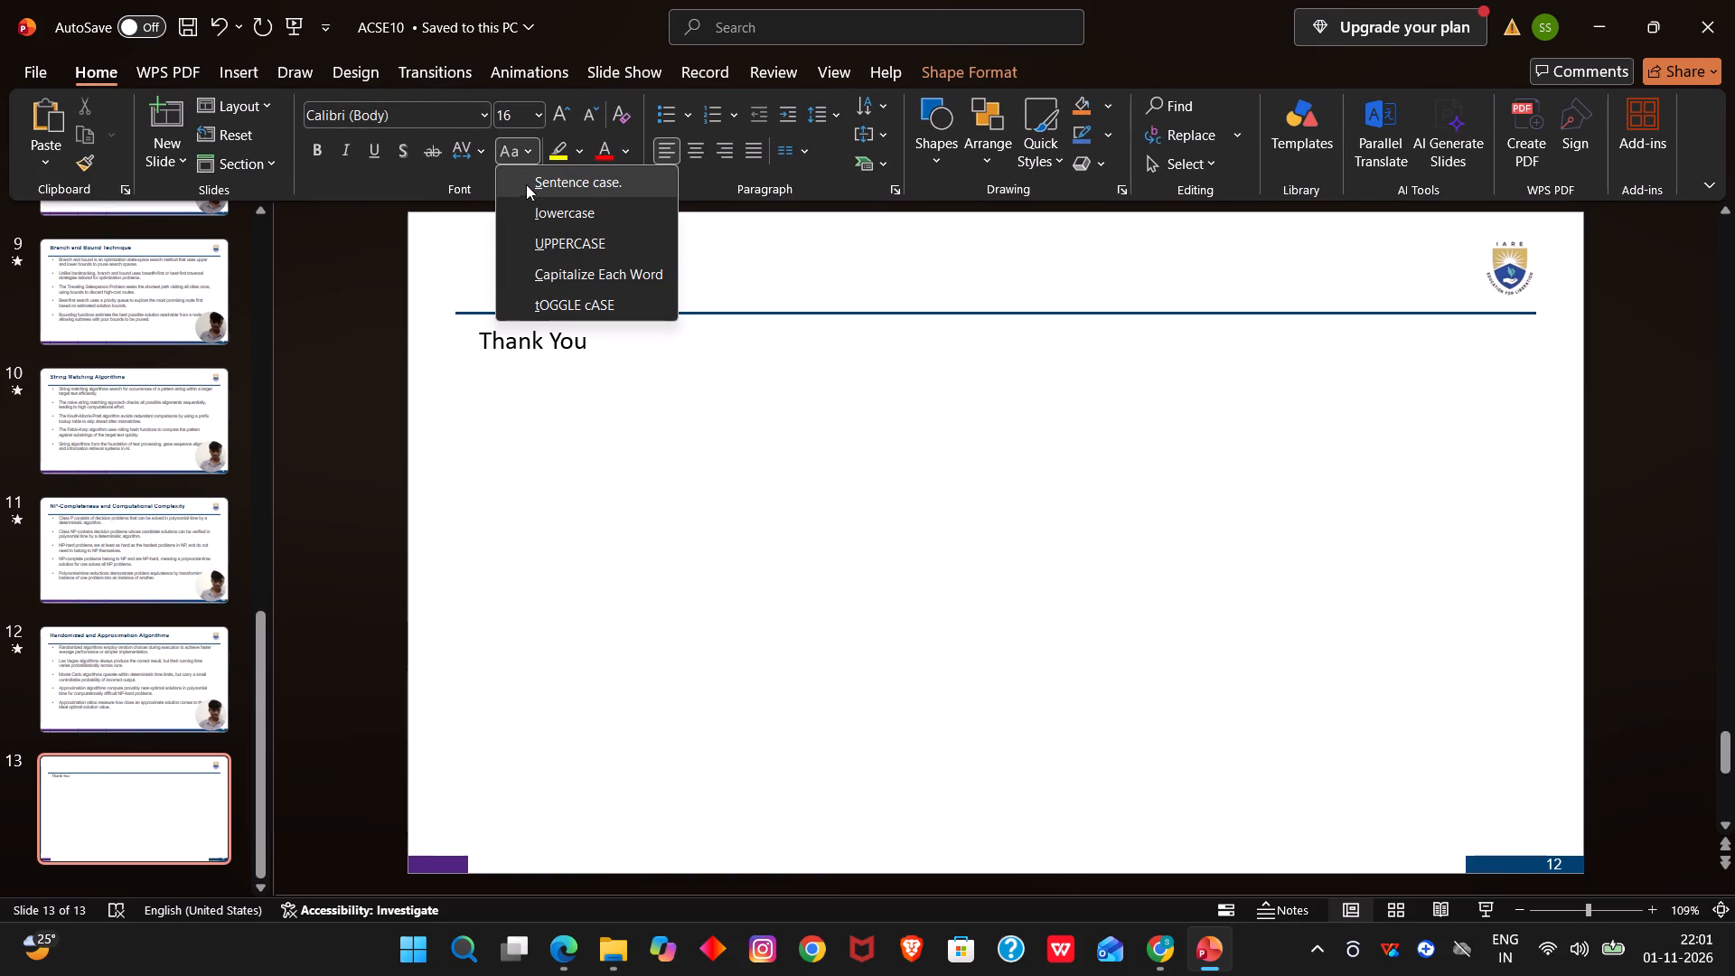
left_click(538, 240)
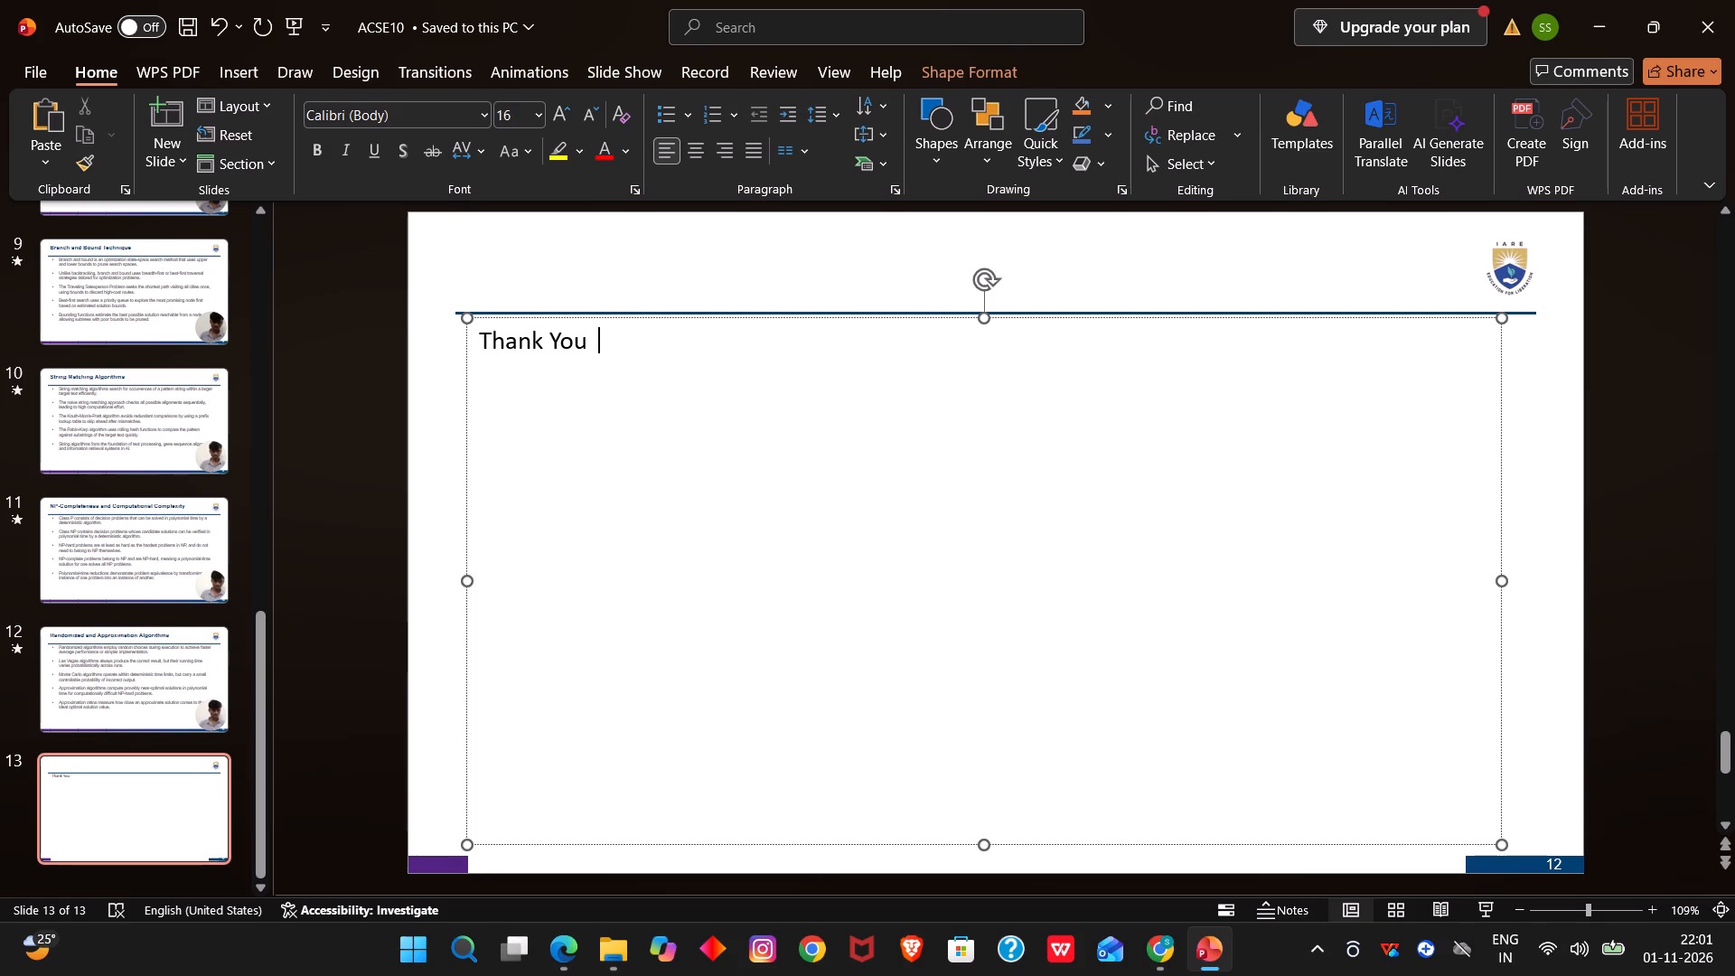
Format the whole "Thank You" text on slide 13 as underlined, bold and size 30.
left_click(469, 338)
left_click(492, 334)
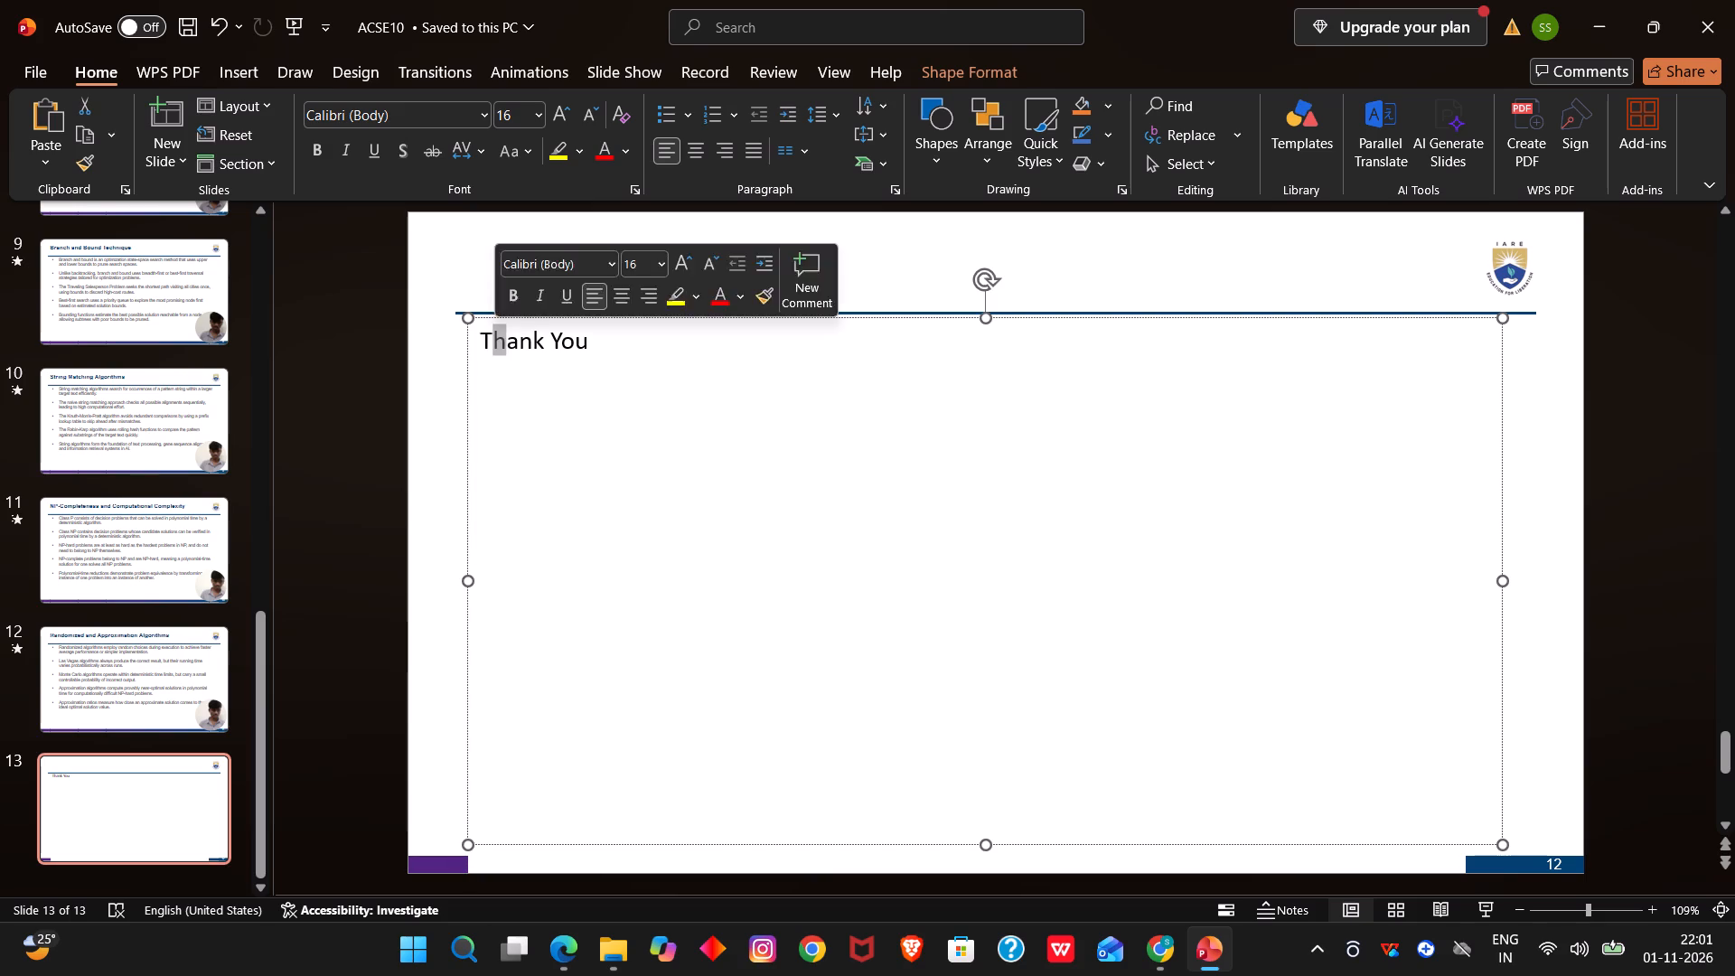
left_click(474, 334)
left_click_drag(474, 334, 558, 336)
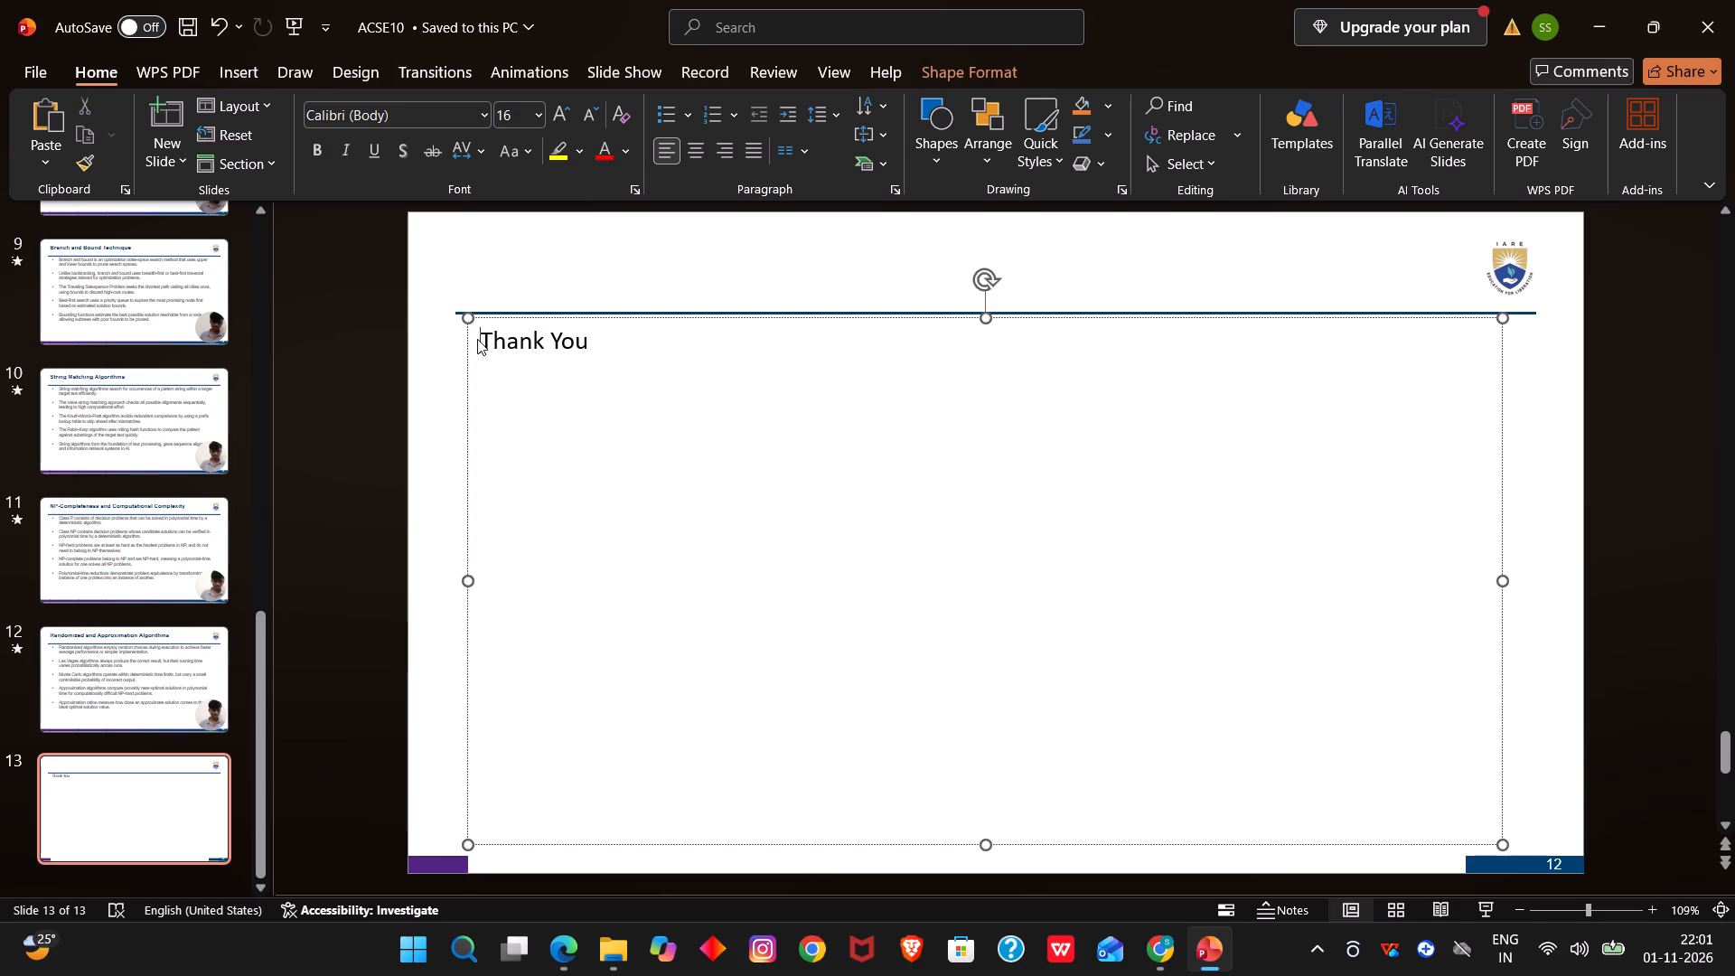
left_click_drag(477, 338, 600, 331)
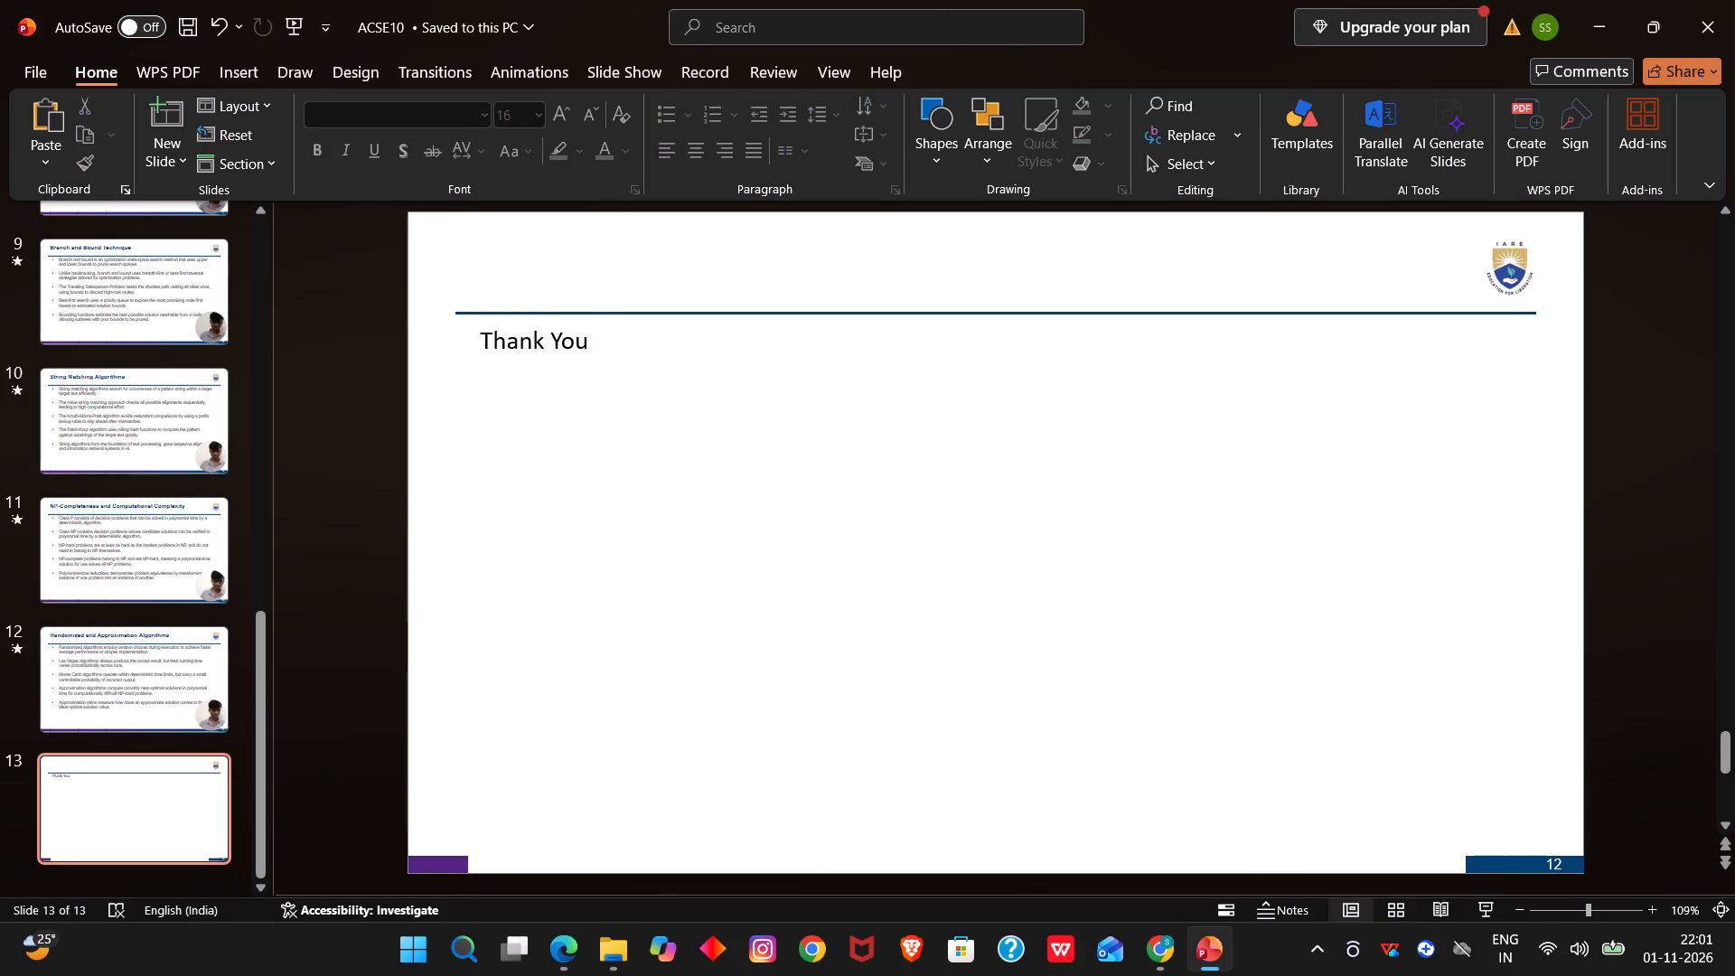
left_click(492, 340)
left_click(476, 336)
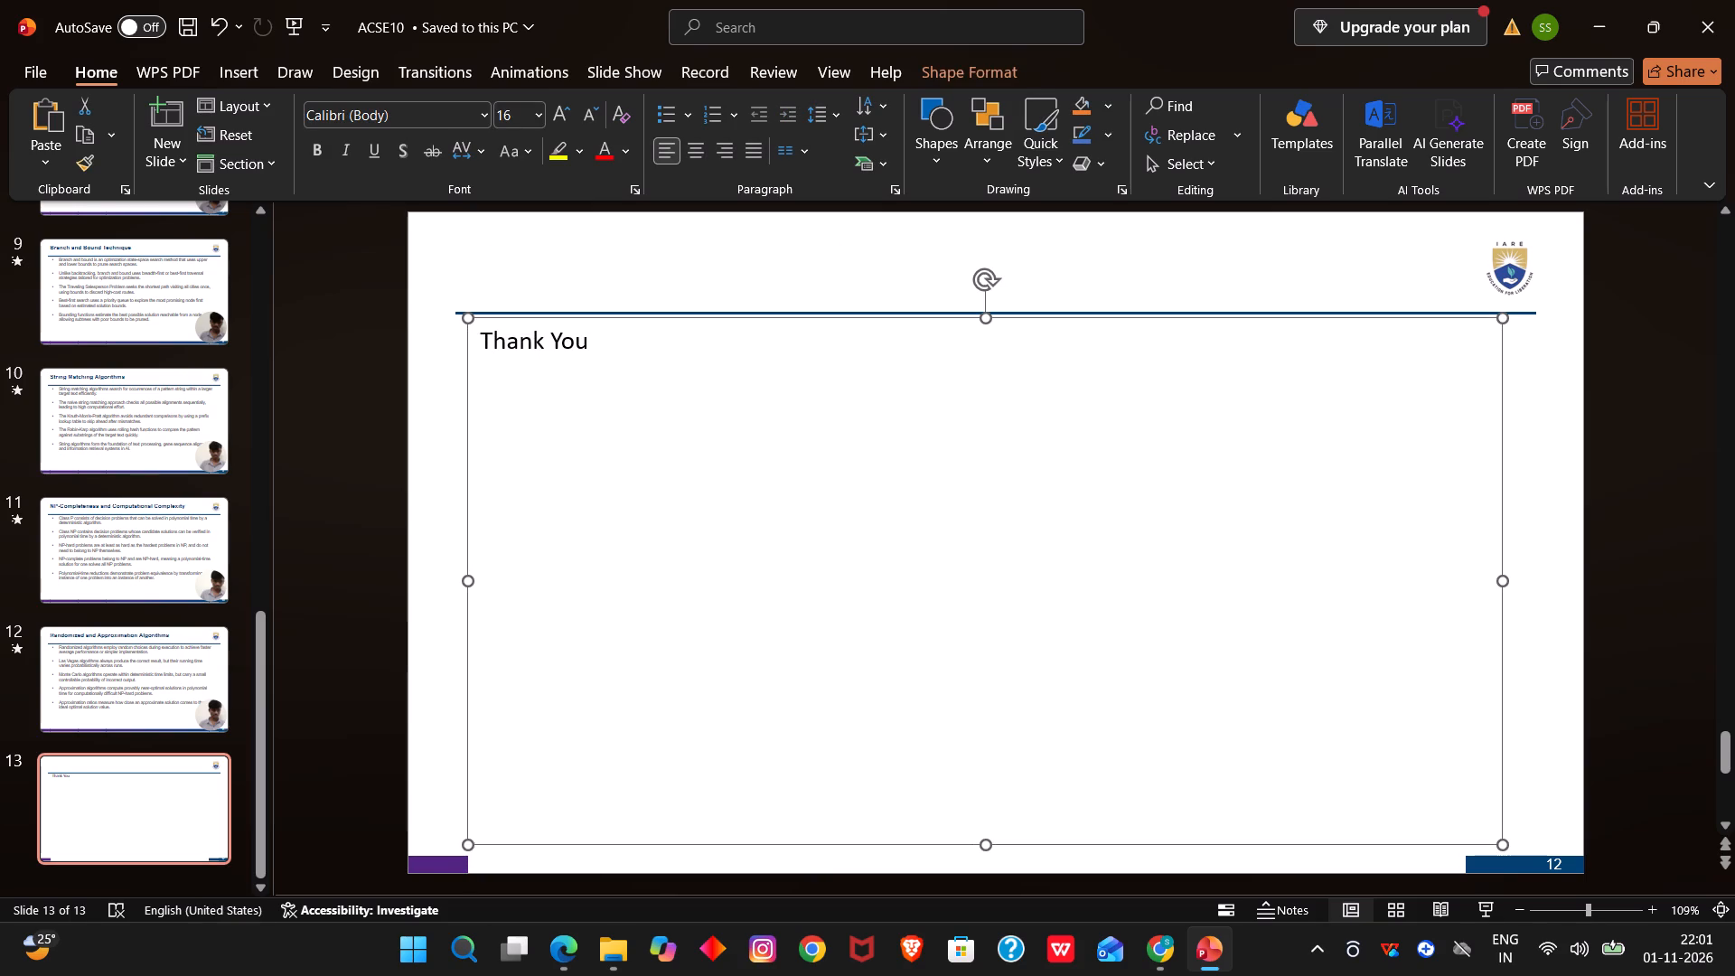
left_click(482, 340)
left_click_drag(483, 339, 550, 325)
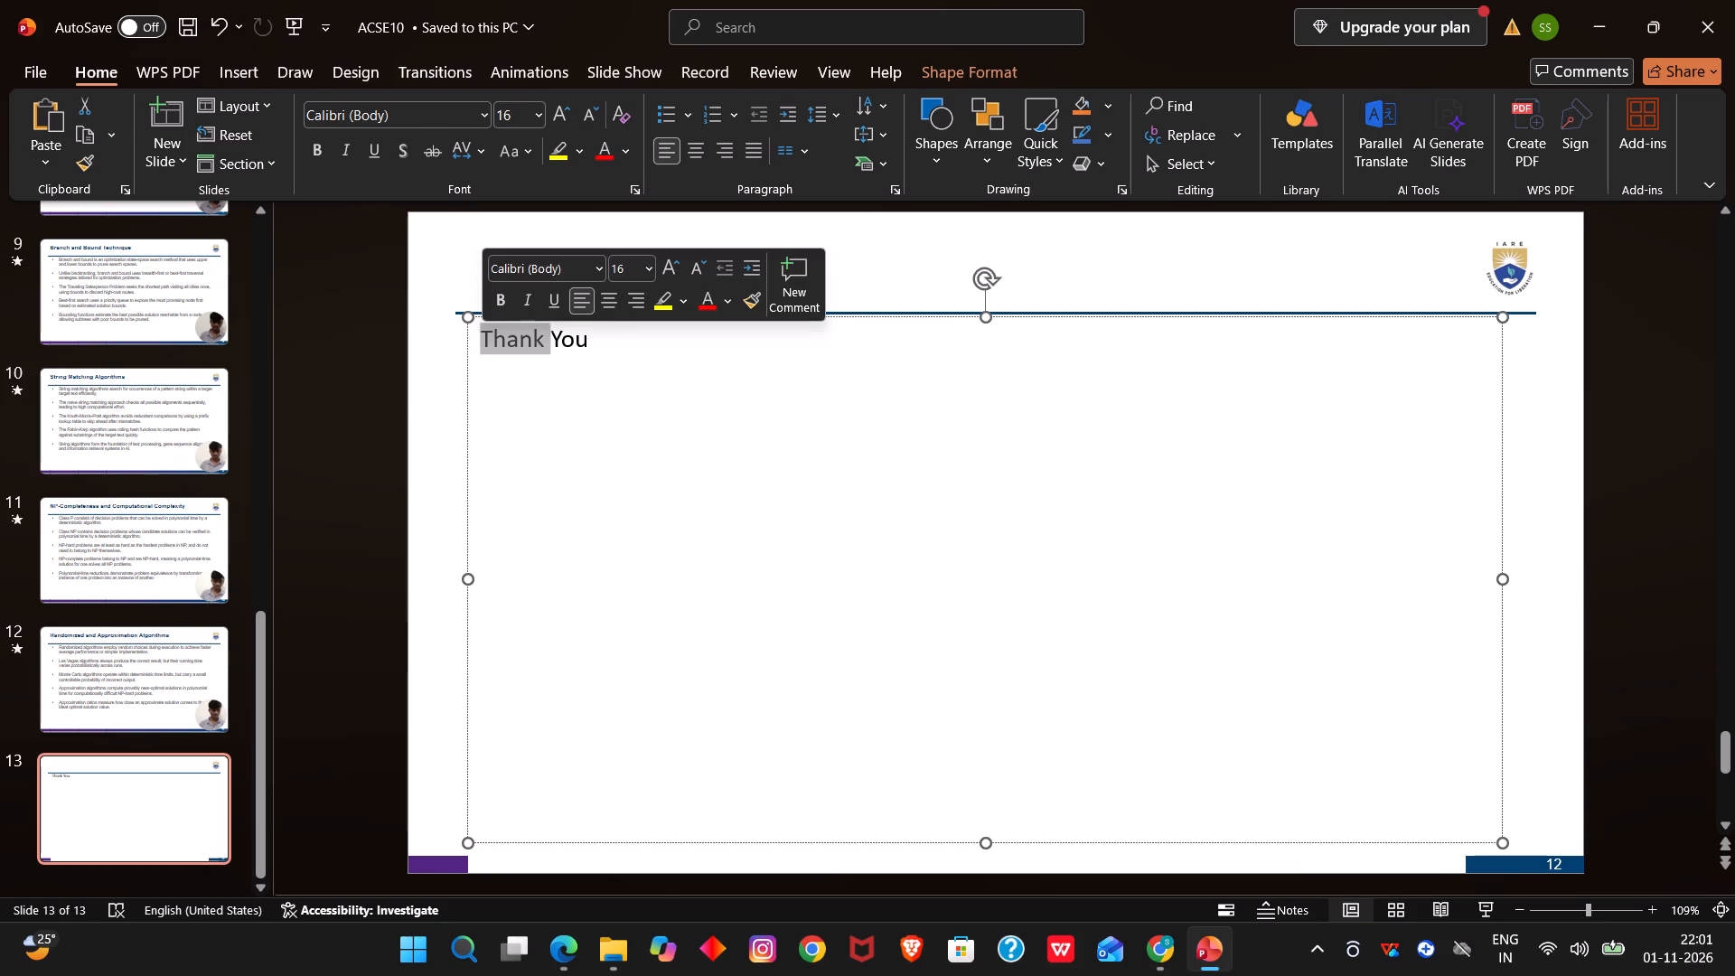
left_click_drag(550, 325, 609, 324)
left_click(675, 277)
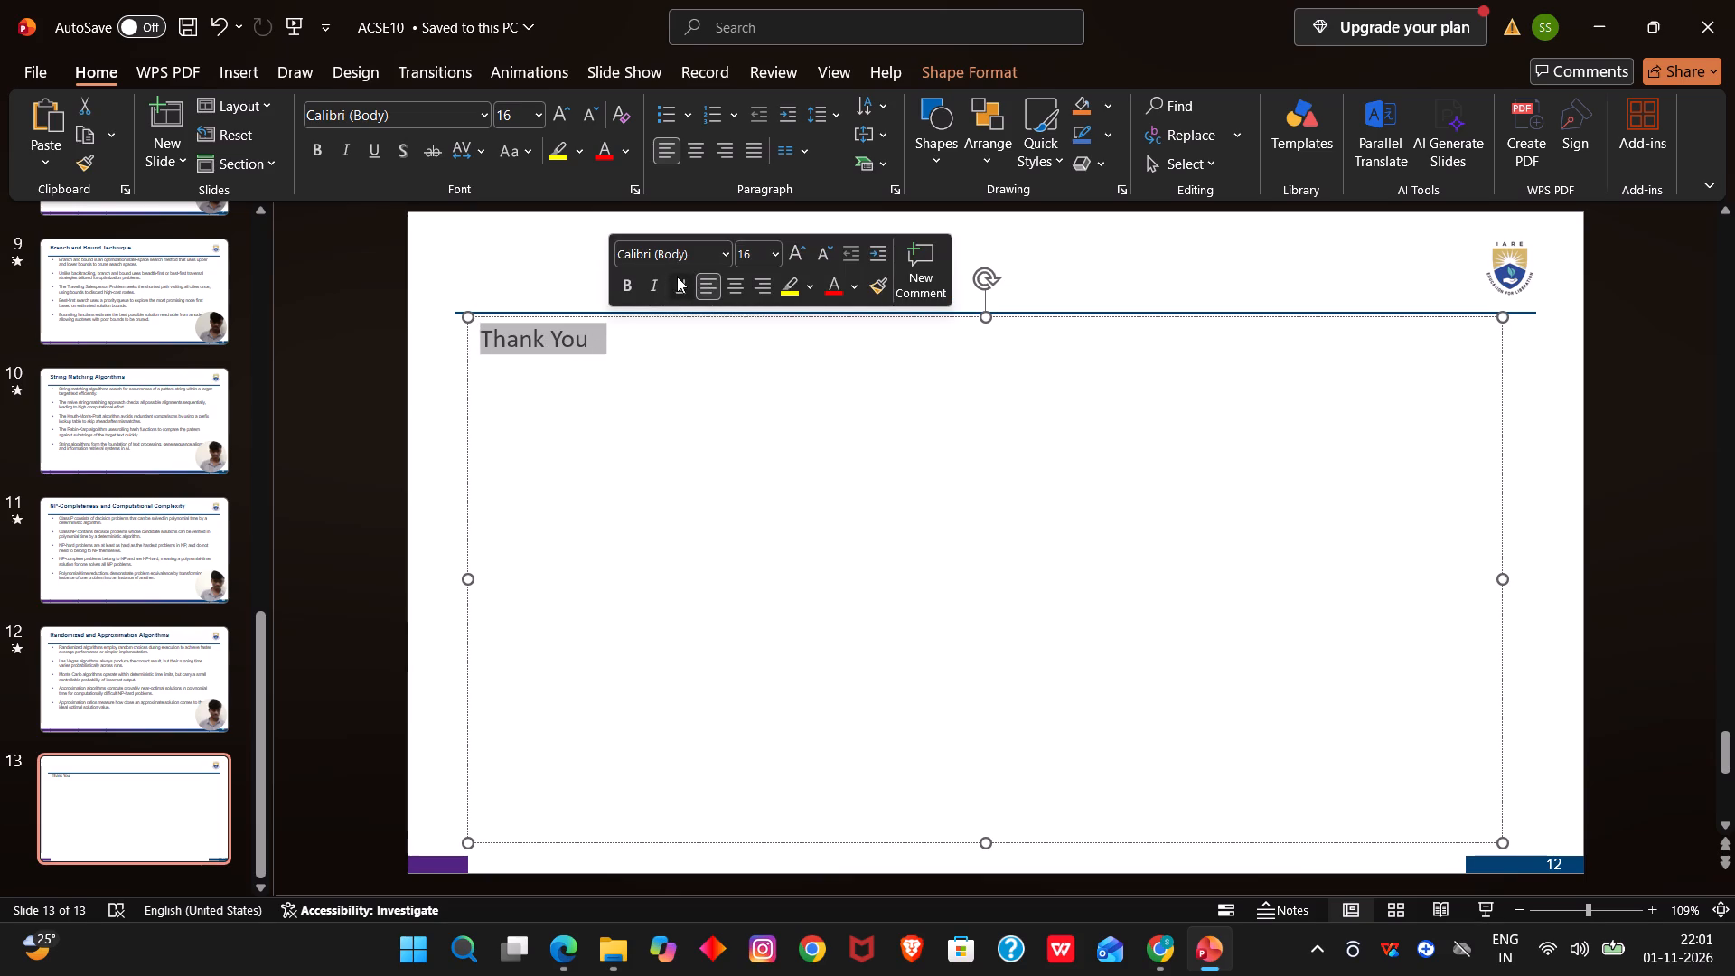
left_click(752, 254)
key("BackSpace")
type("30")
left_click(630, 294)
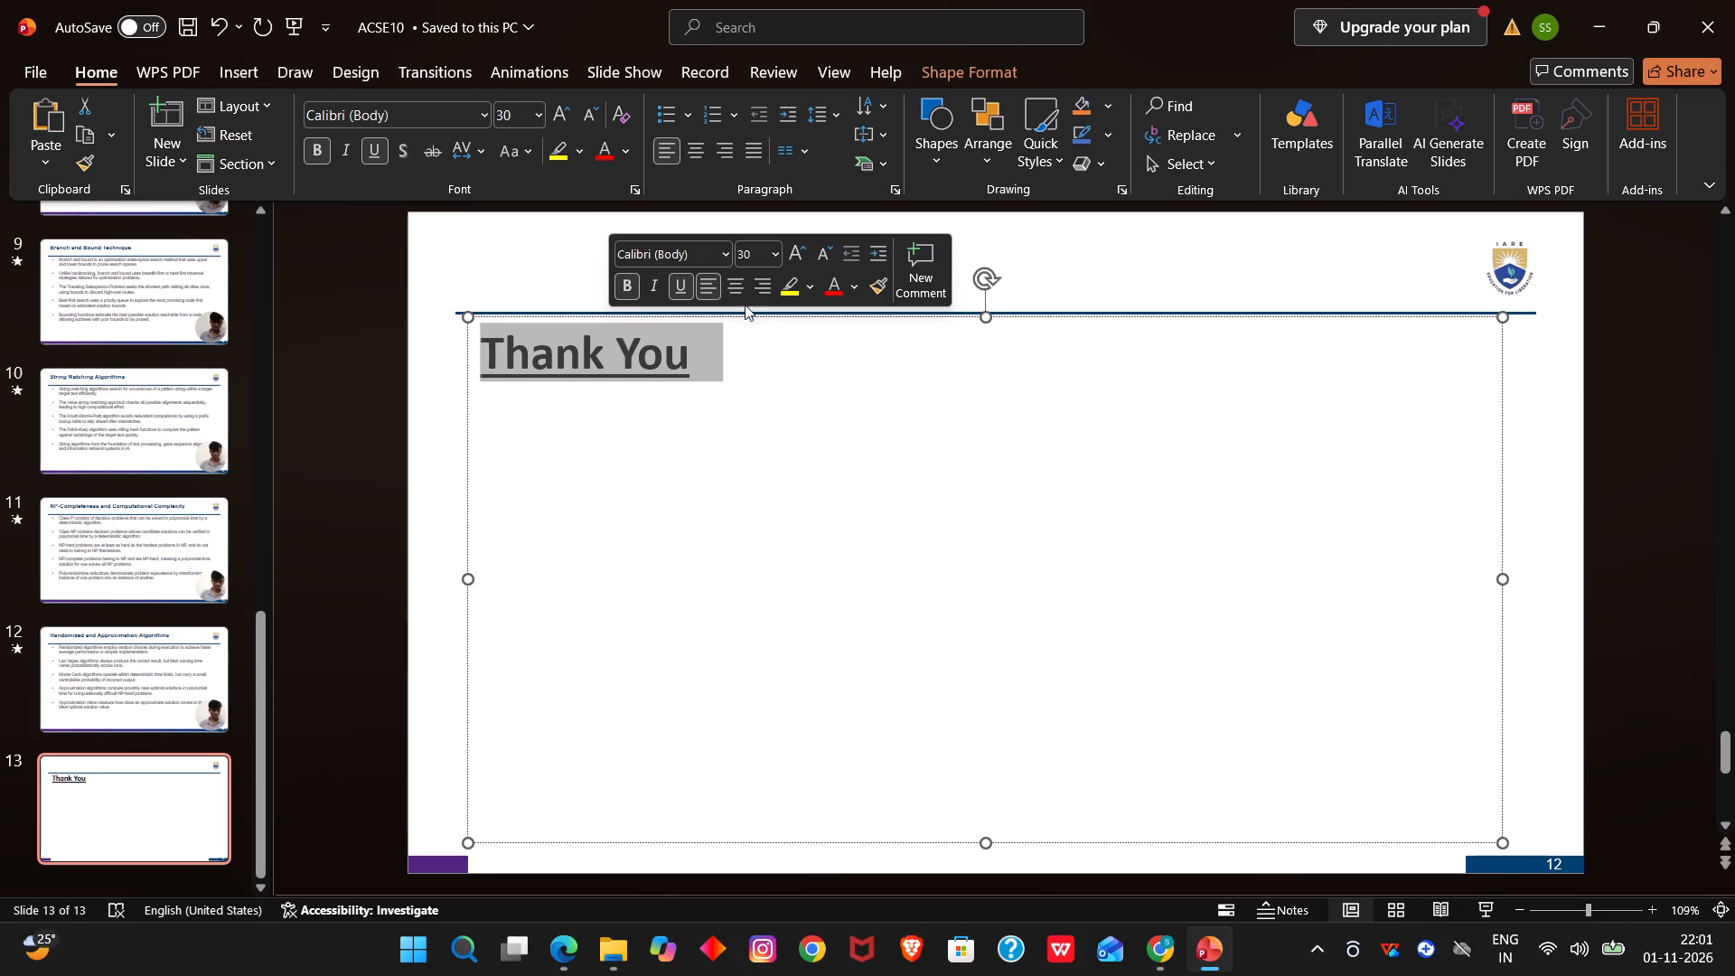
Recolour the "Thank You" text on slide 13 with the light blue theme colour beside the green one.
left_click(832, 291)
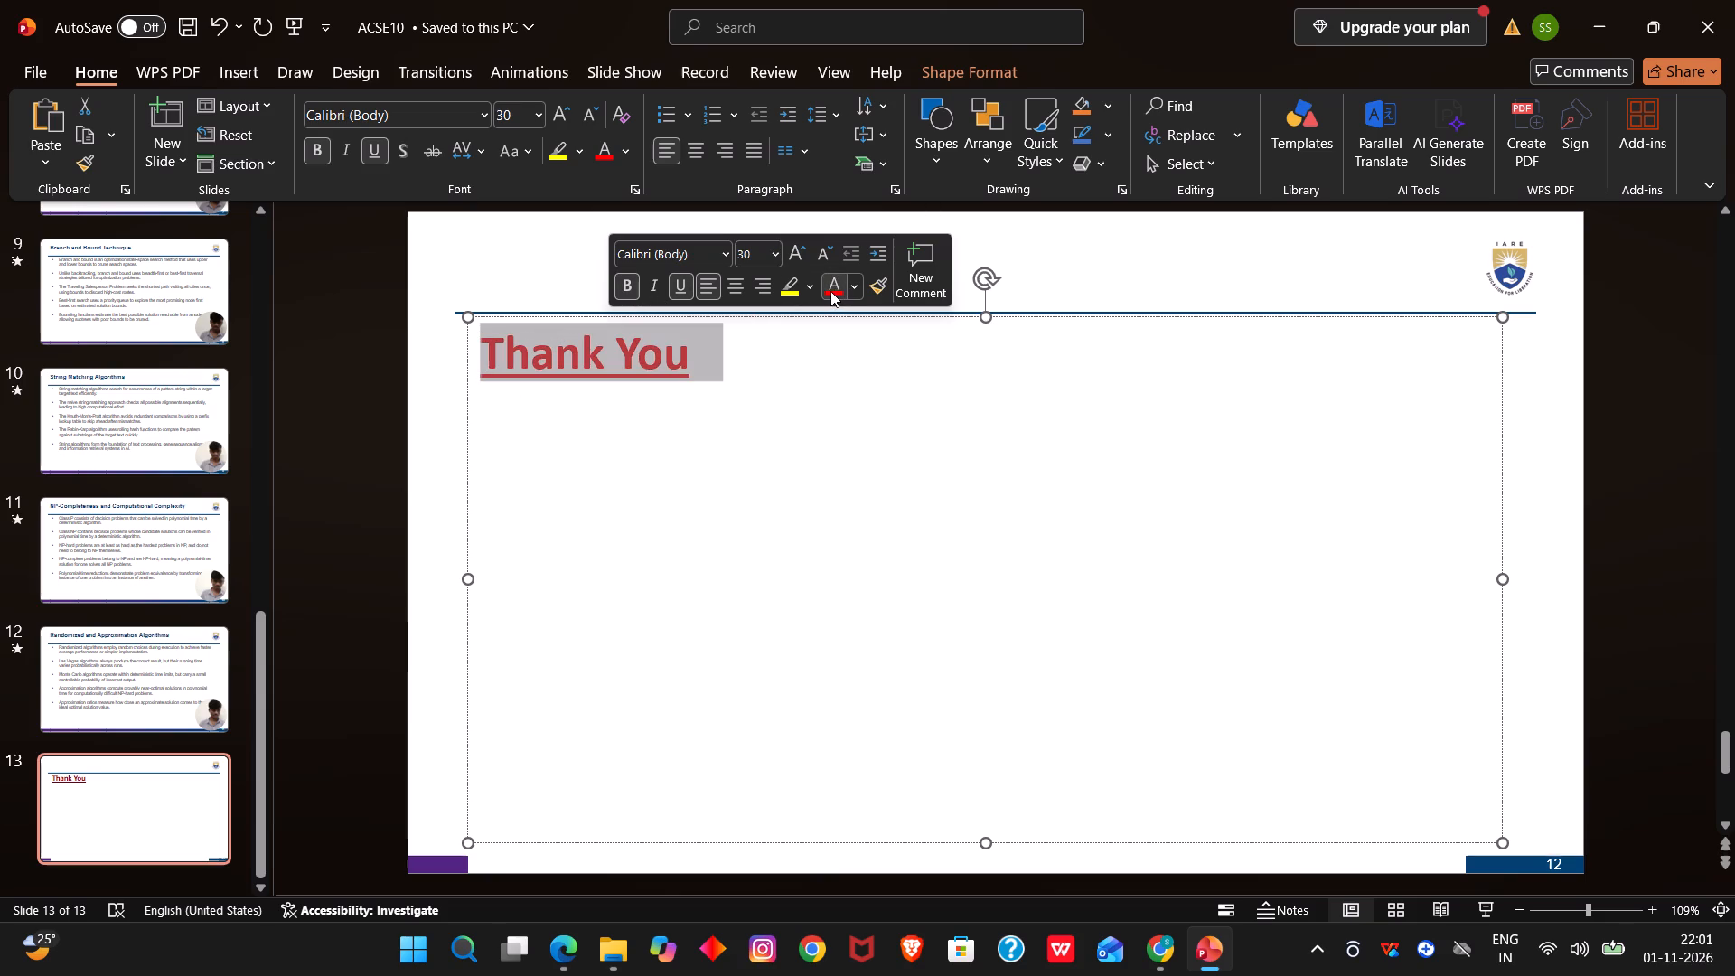
left_click(830, 291)
left_click(854, 282)
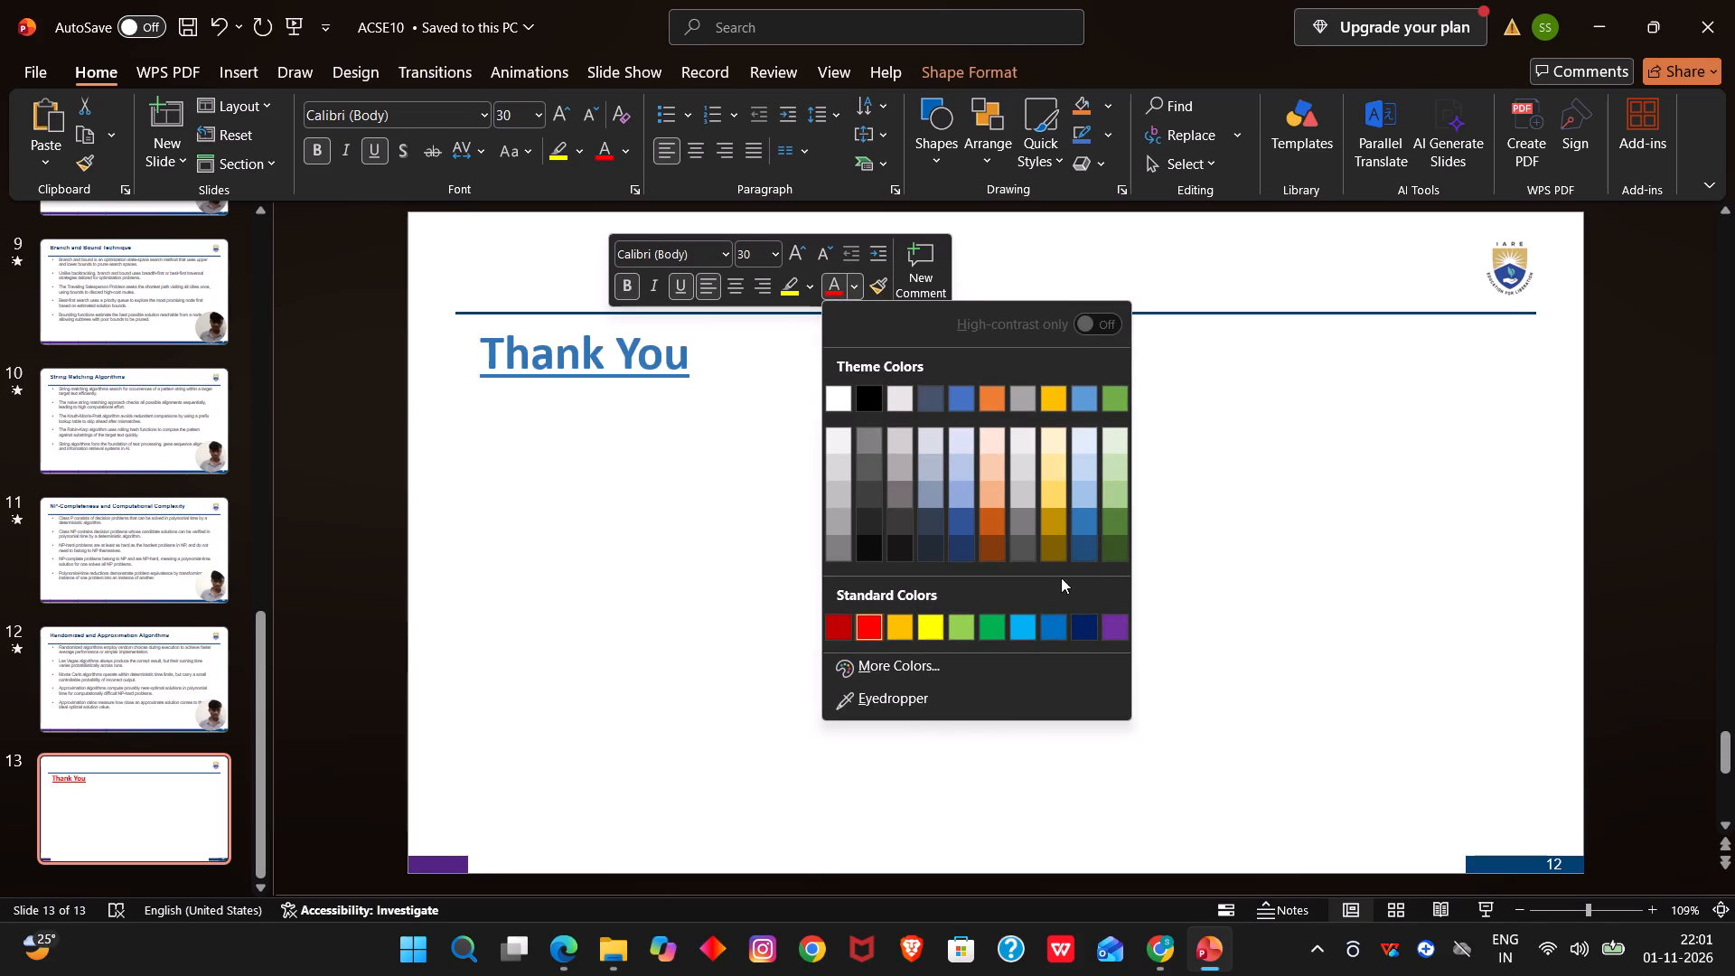
left_click(1021, 622)
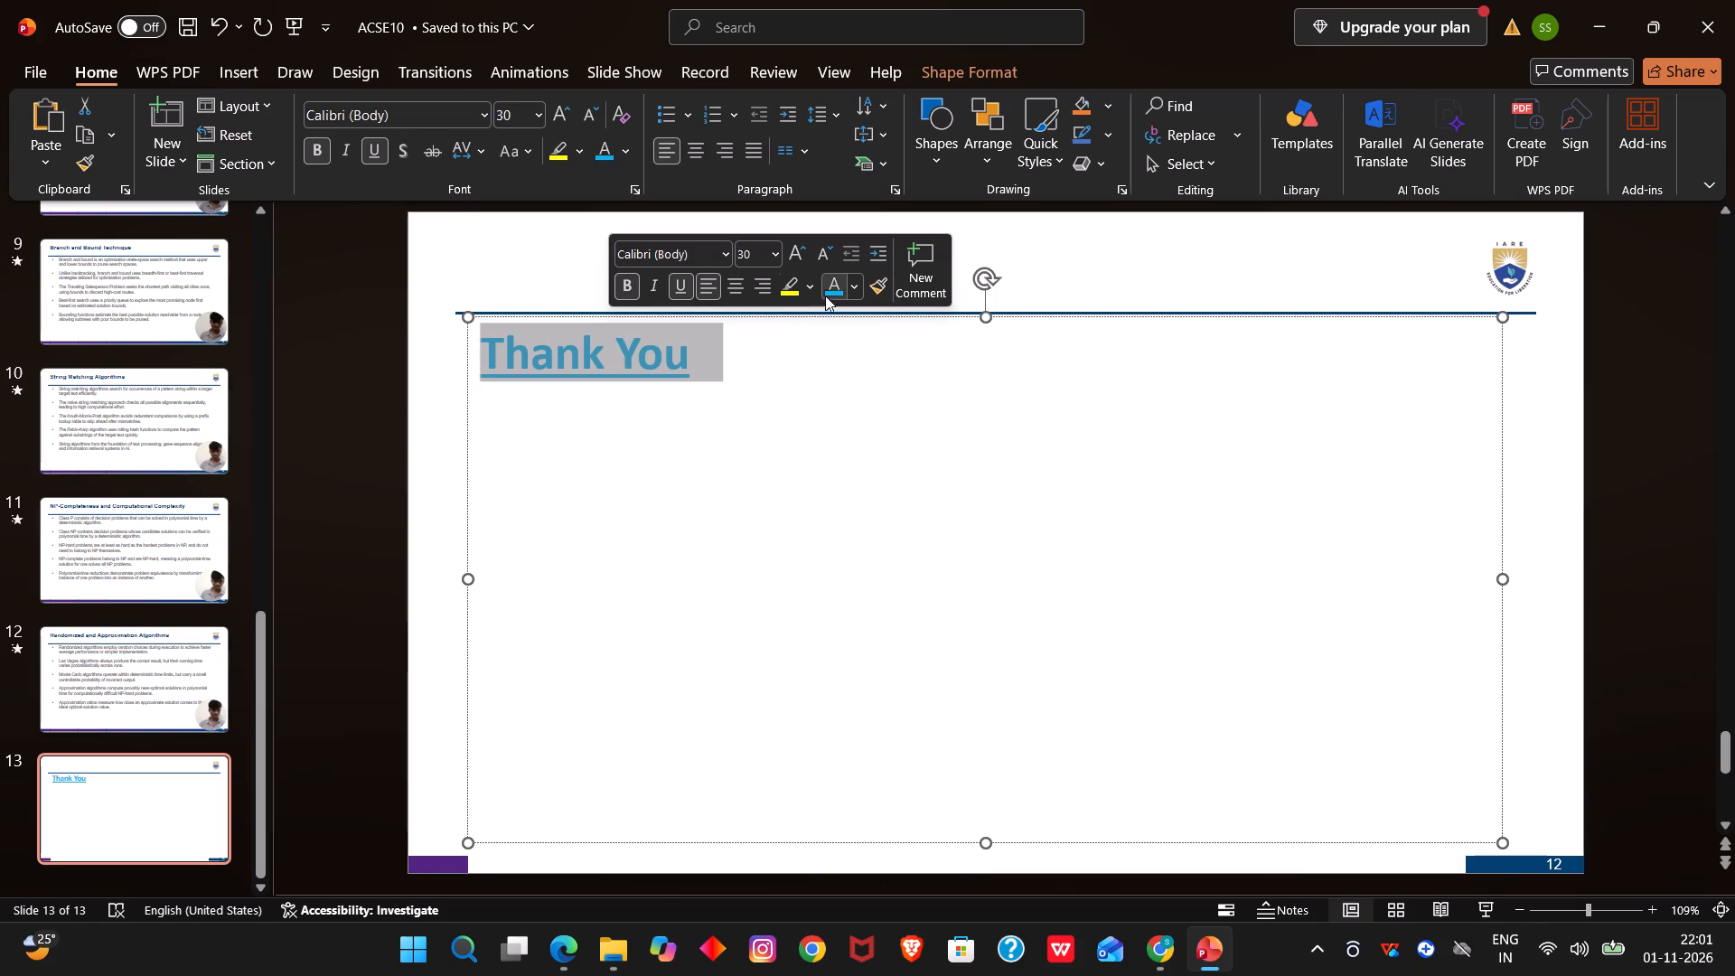
left_click(839, 282)
left_click(858, 280)
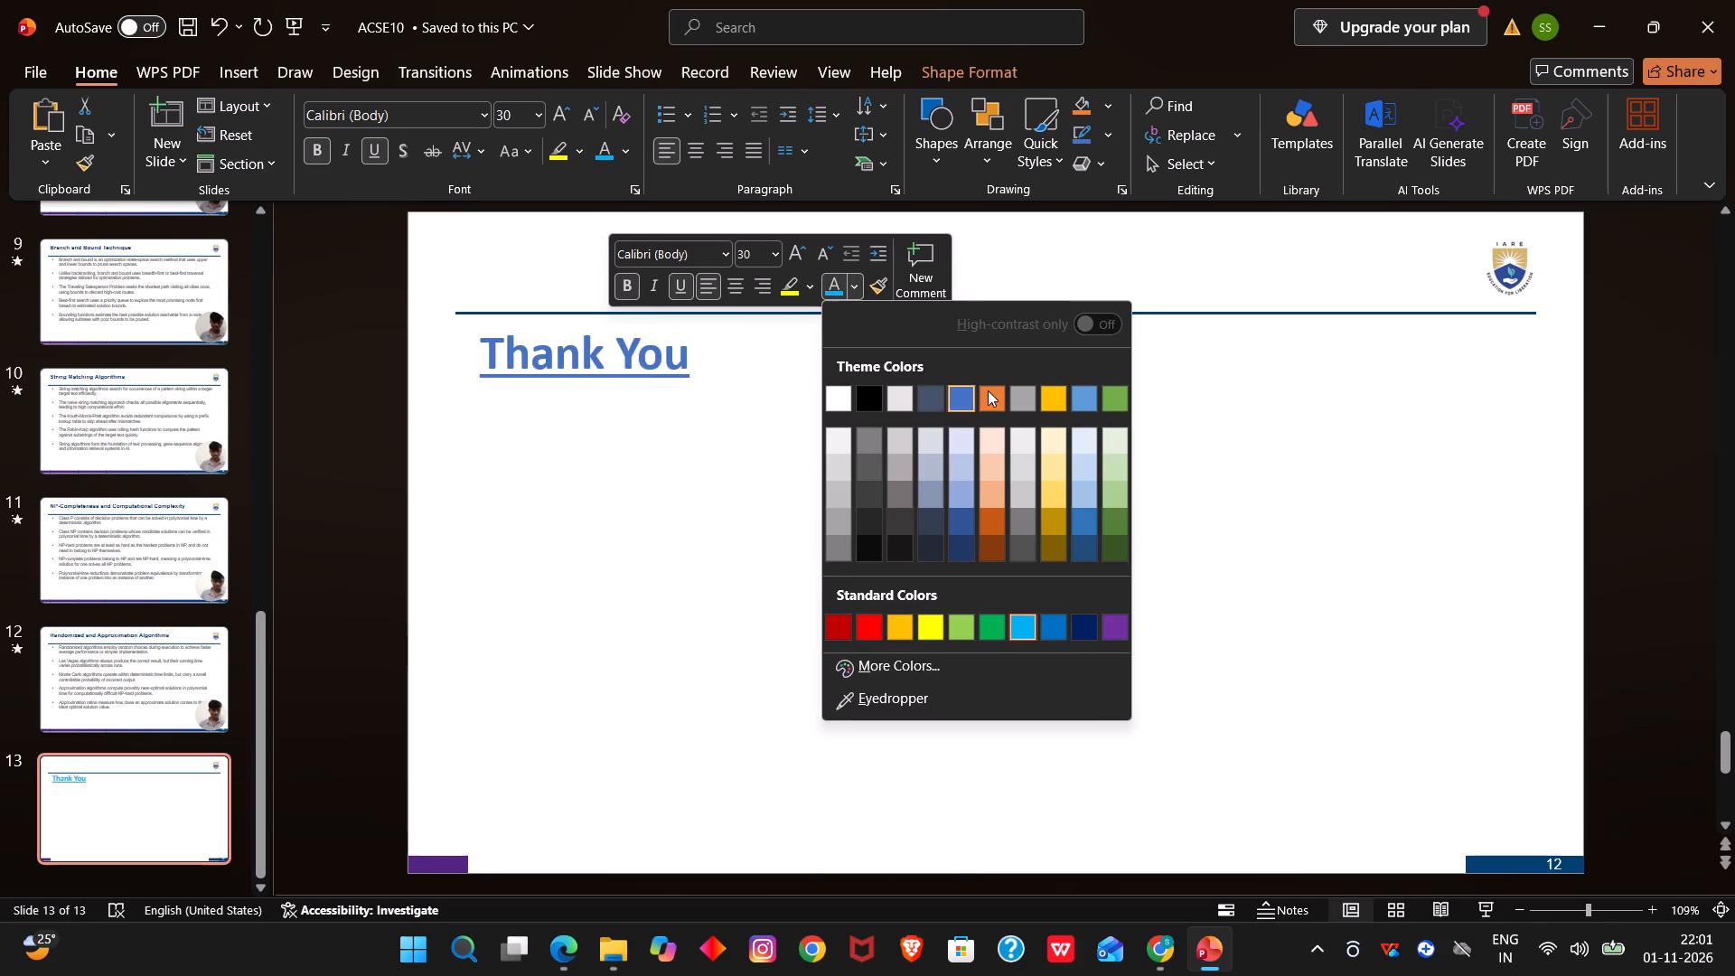
left_click(1089, 393)
left_click(691, 401)
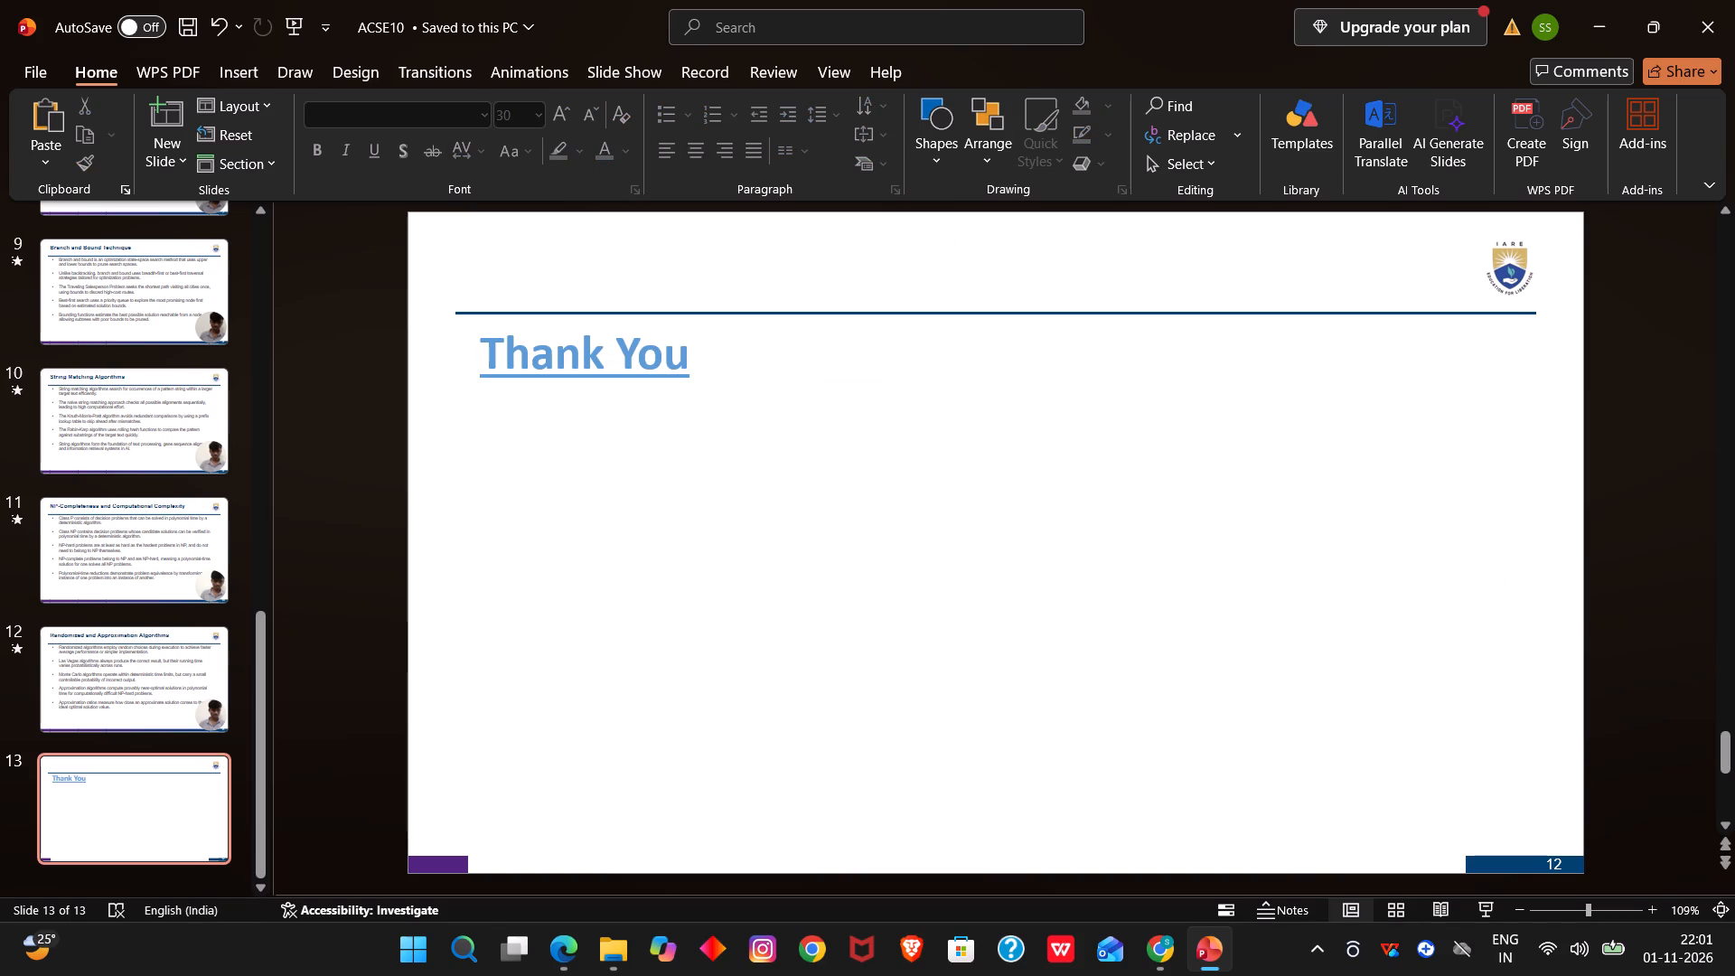
Move the text box on slide 13 so that "Thank You" sits near the centre of the slide.
left_click_drag(474, 343, 713, 532)
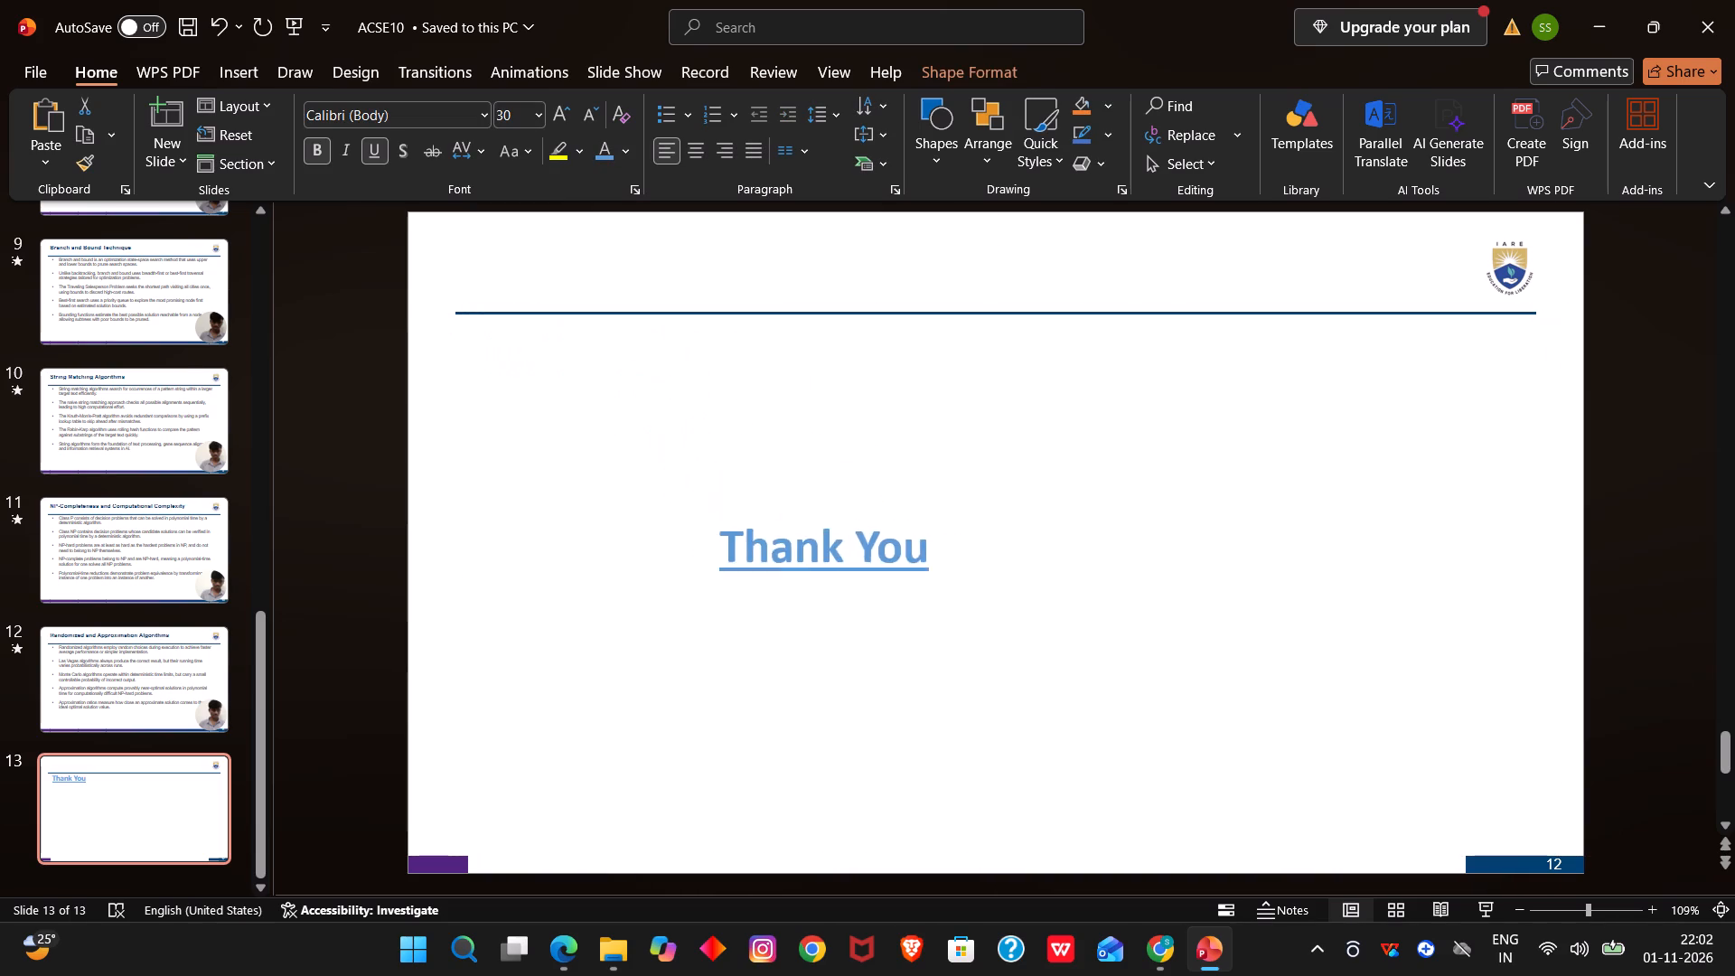
left_click_drag(713, 532, 861, 562)
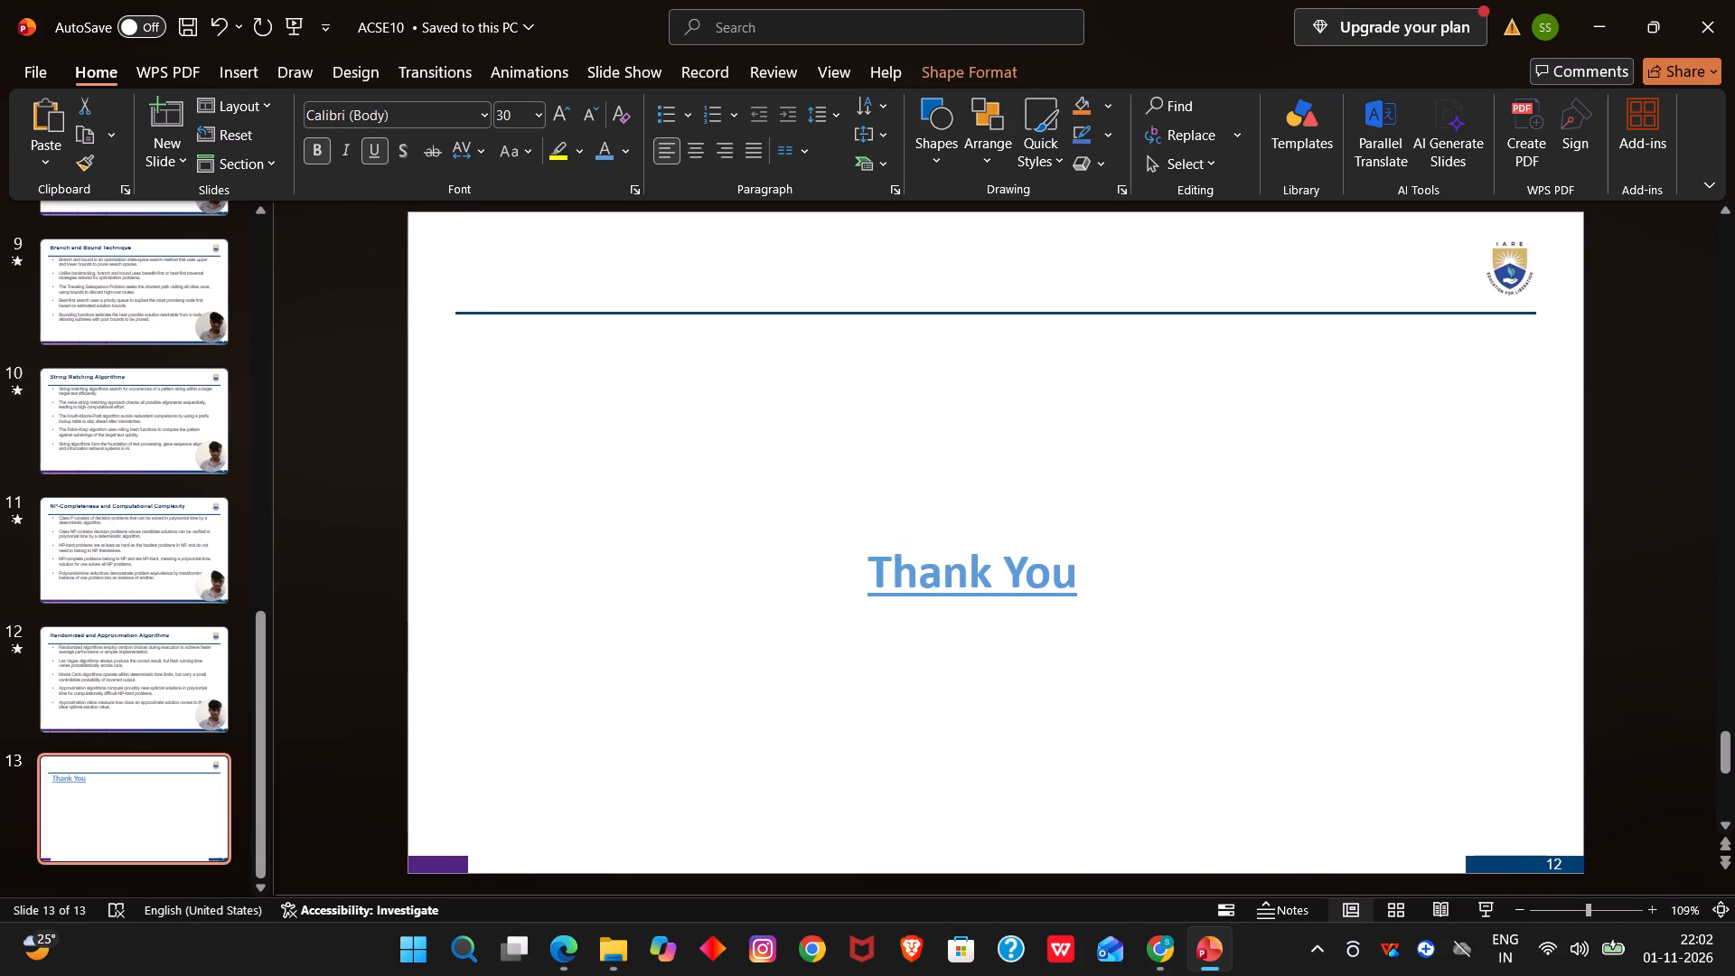
left_click_drag(861, 562, 861, 568)
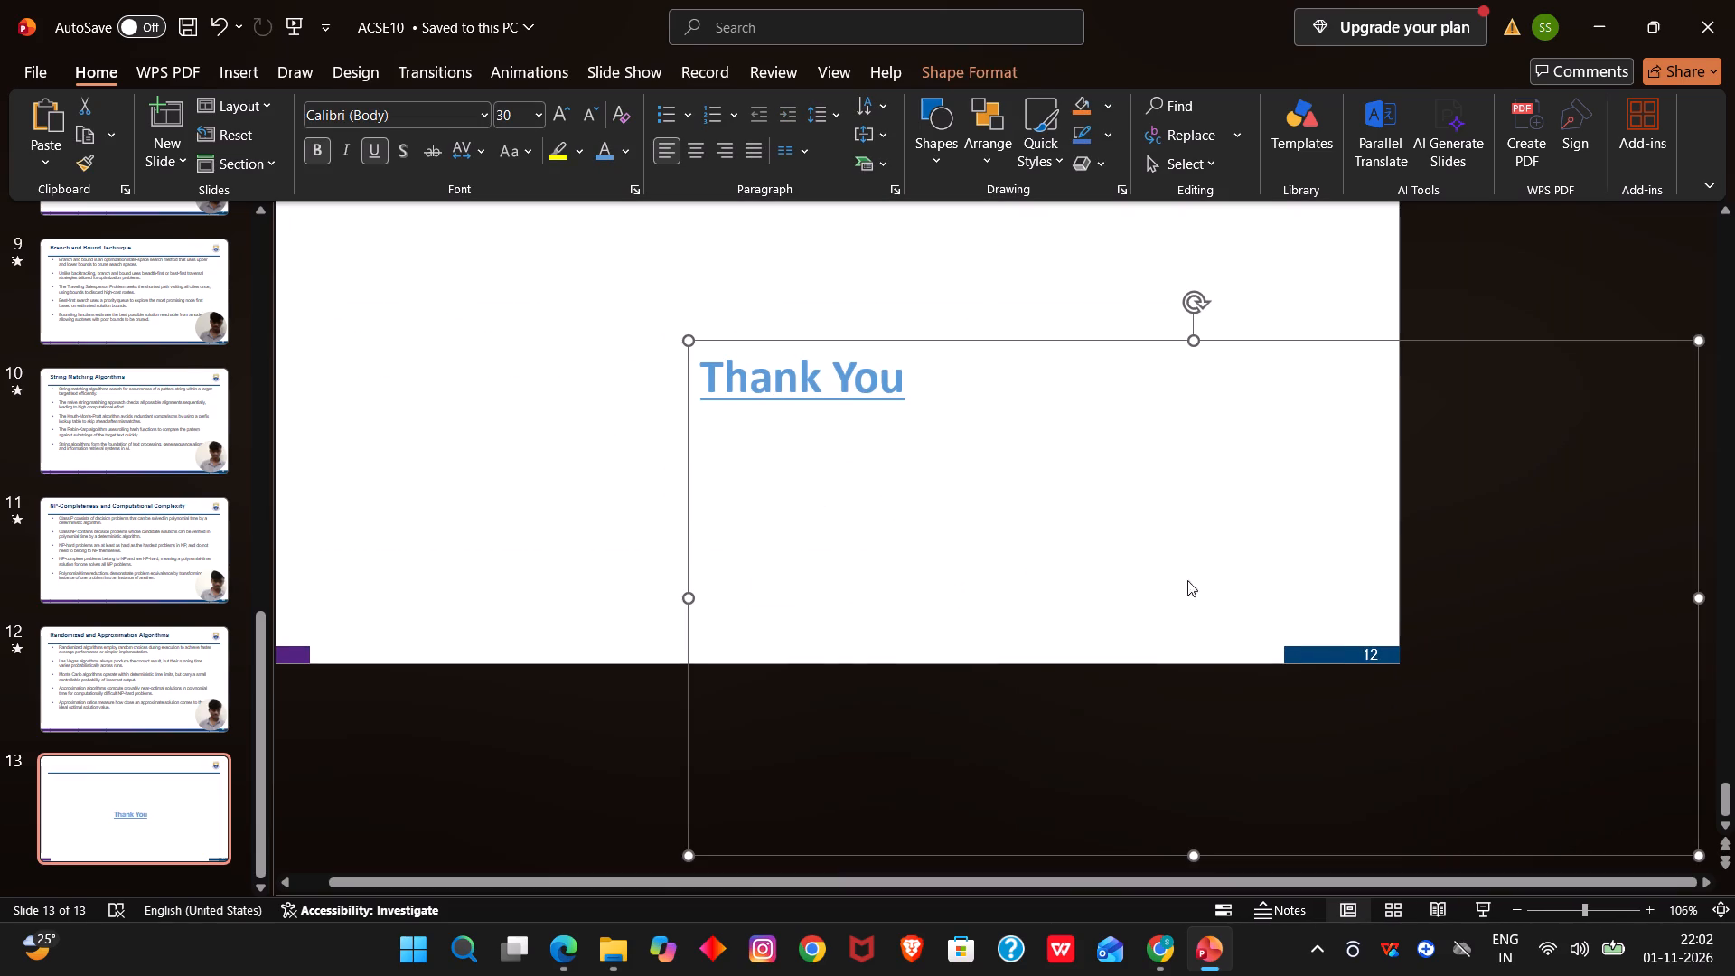
left_click(1223, 580)
Pull the small dark-blue piece out of slide 13's footer beside the page number and delete it.
left_click_drag(1358, 629, 1402, 635)
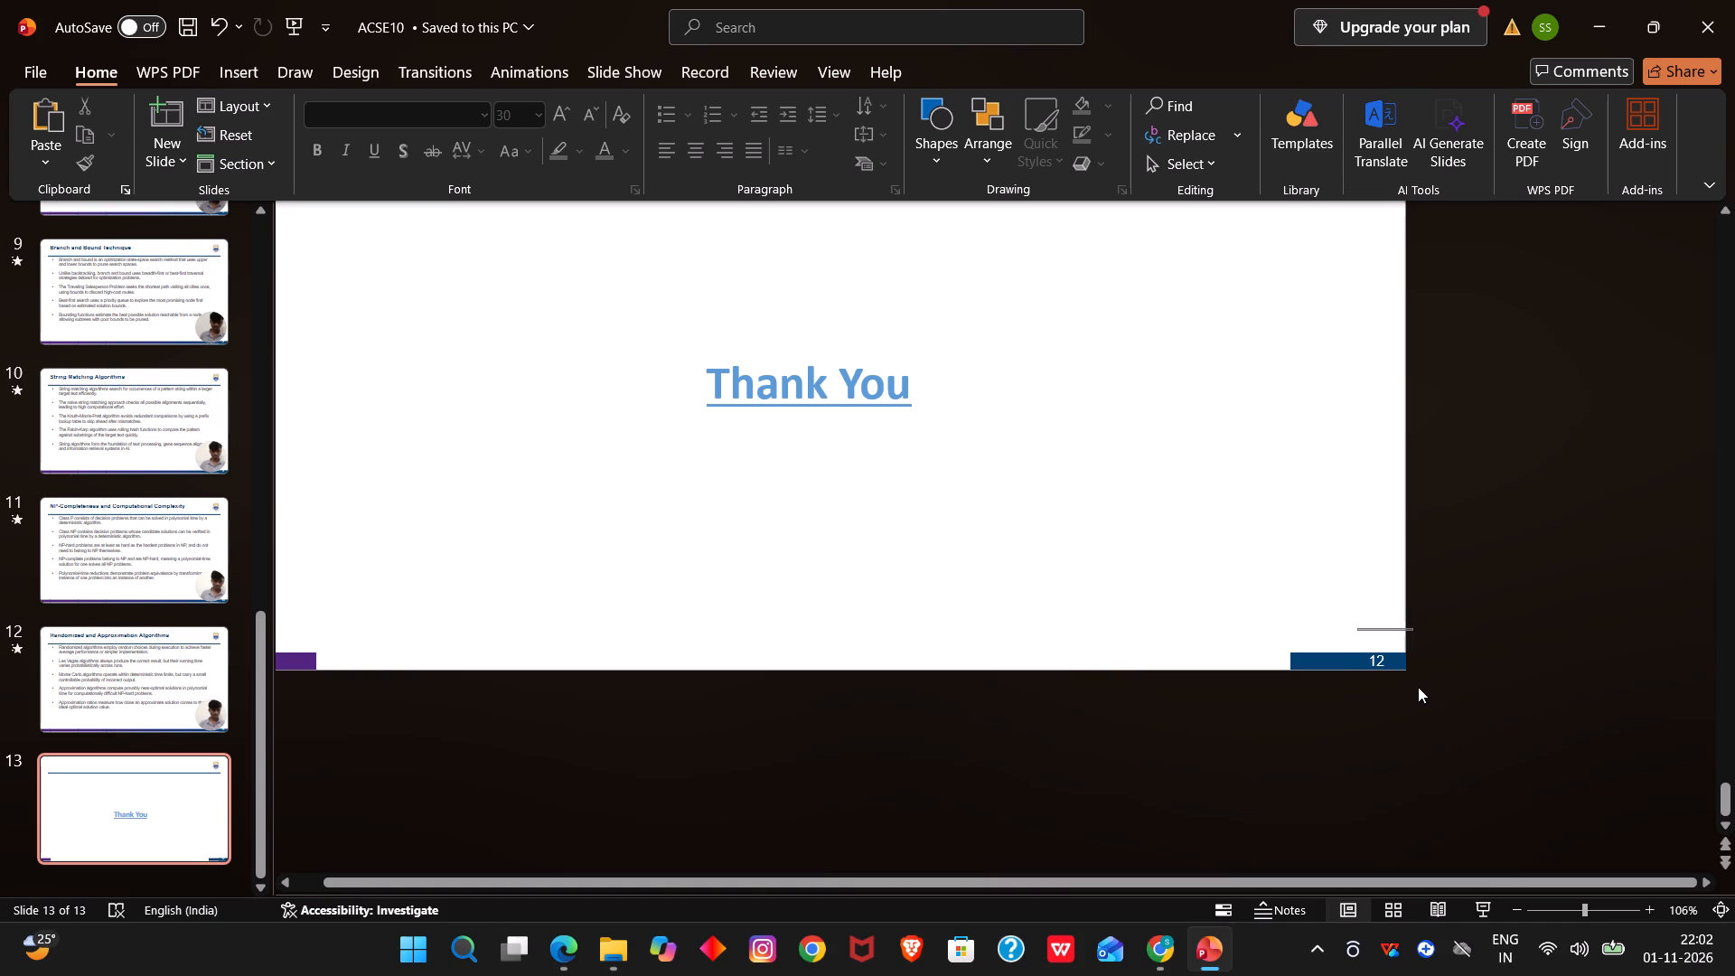
left_click_drag(1402, 655, 1357, 665)
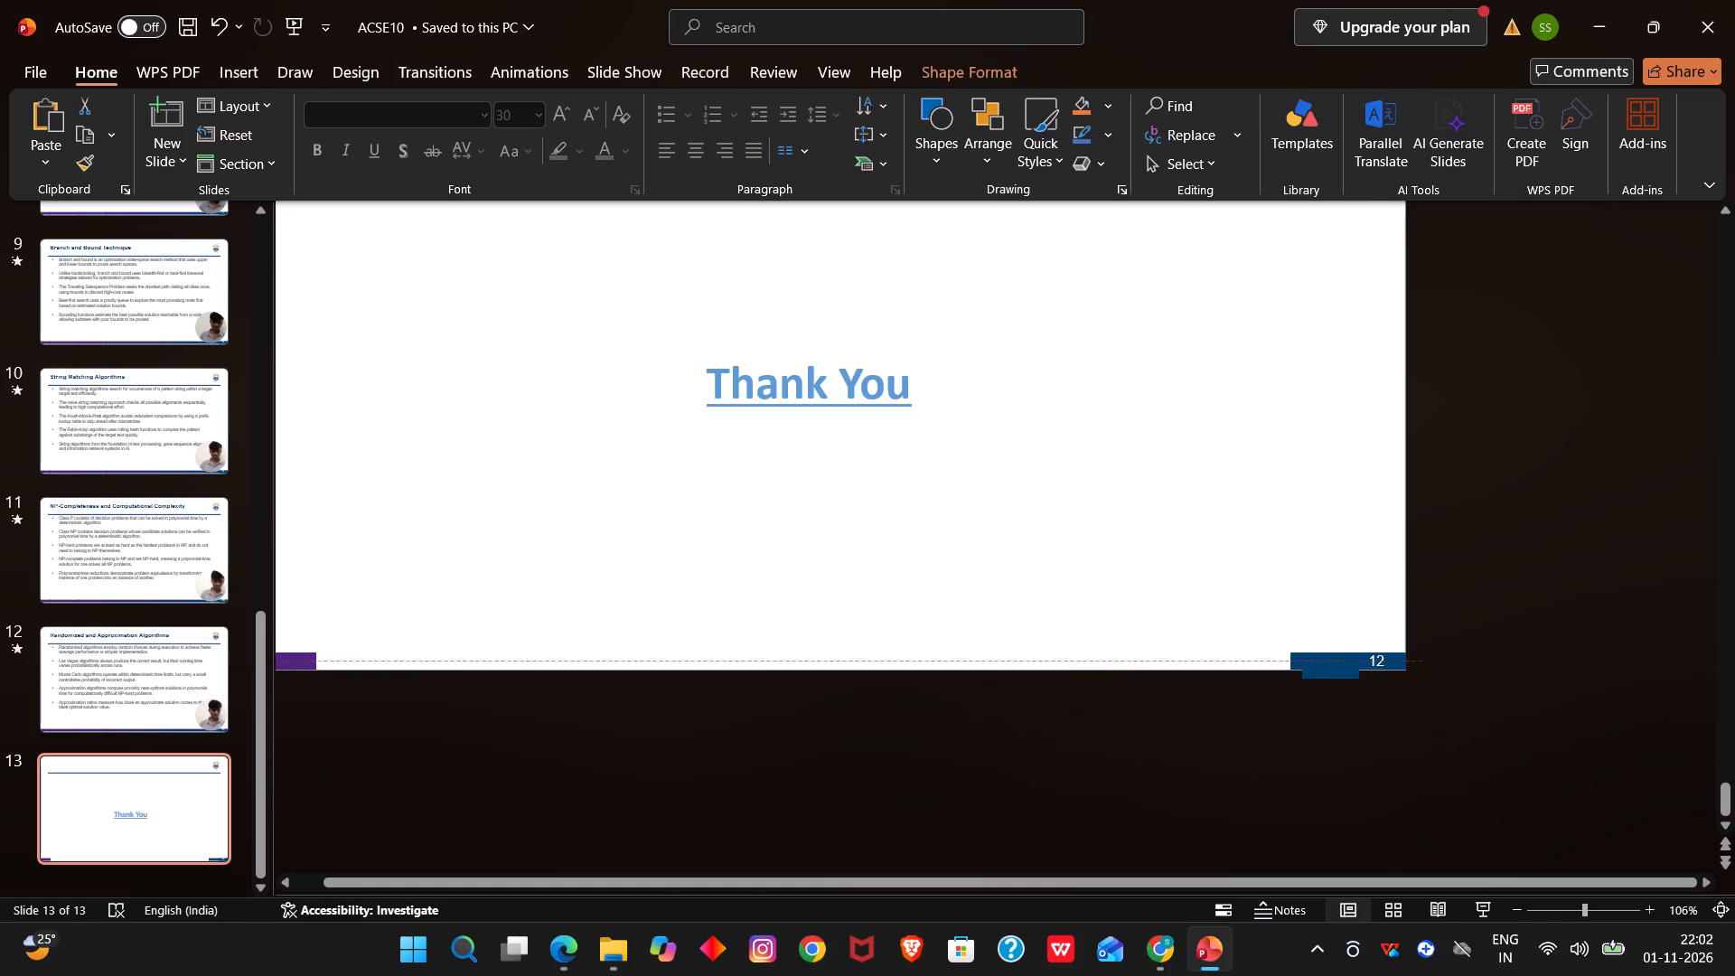
left_click_drag(1357, 665, 1355, 665)
left_click_drag(1309, 675, 1290, 864)
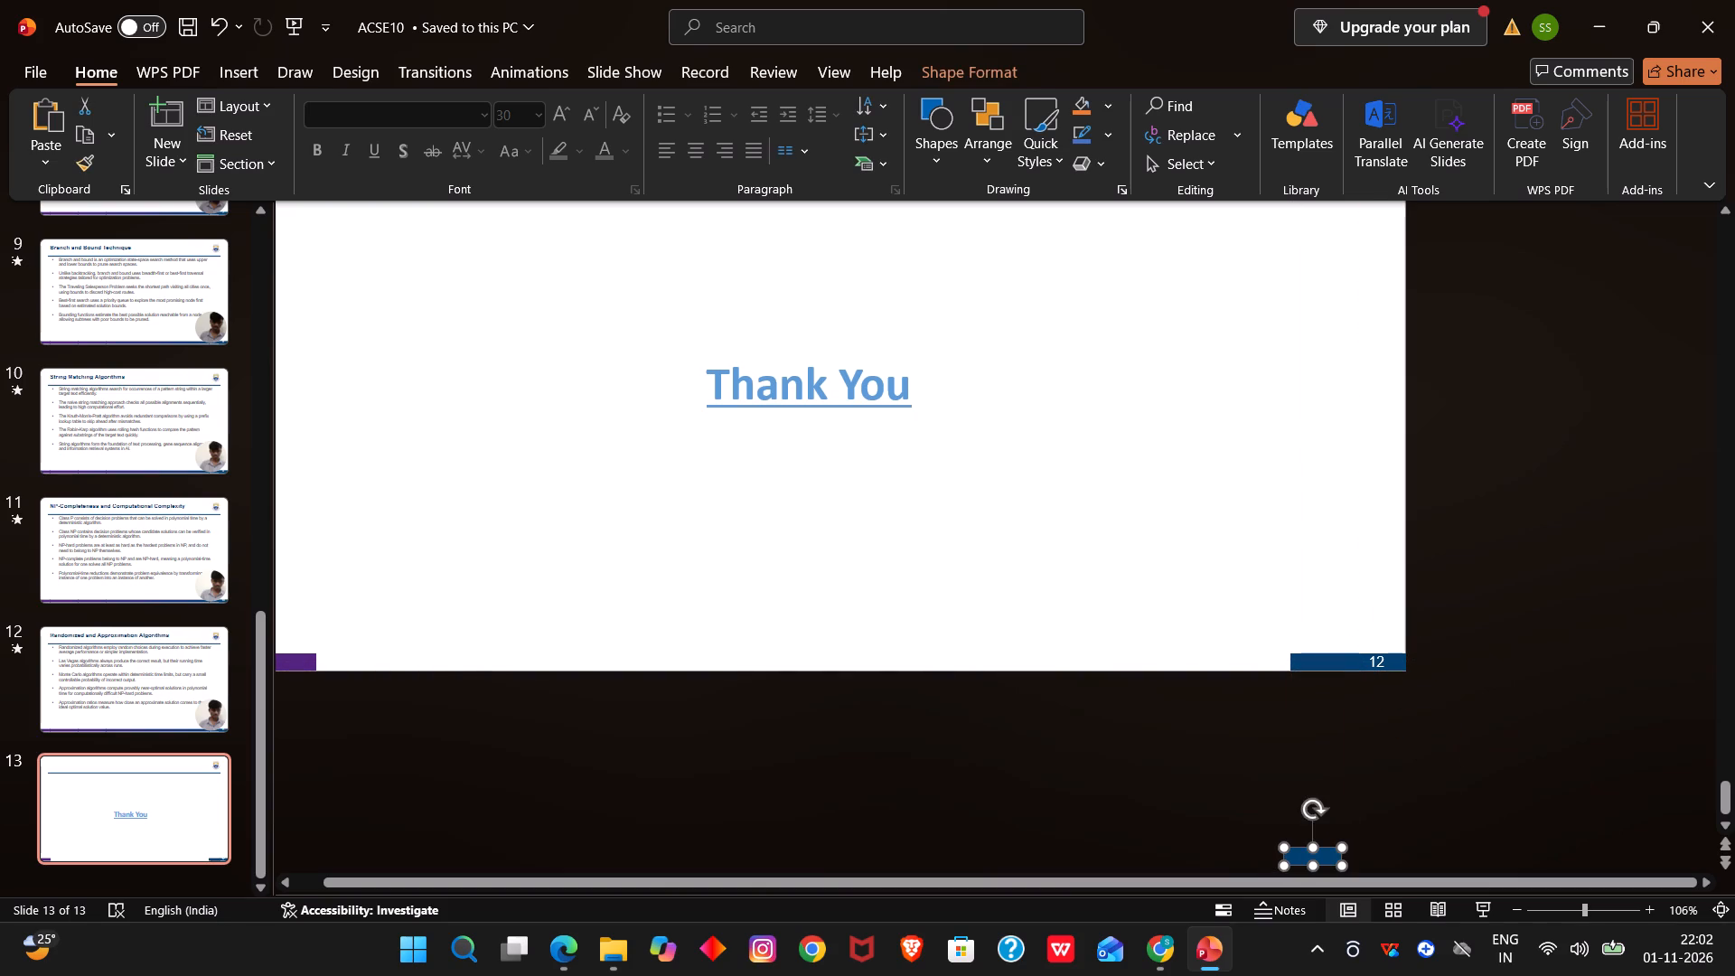
key("BackSpace")
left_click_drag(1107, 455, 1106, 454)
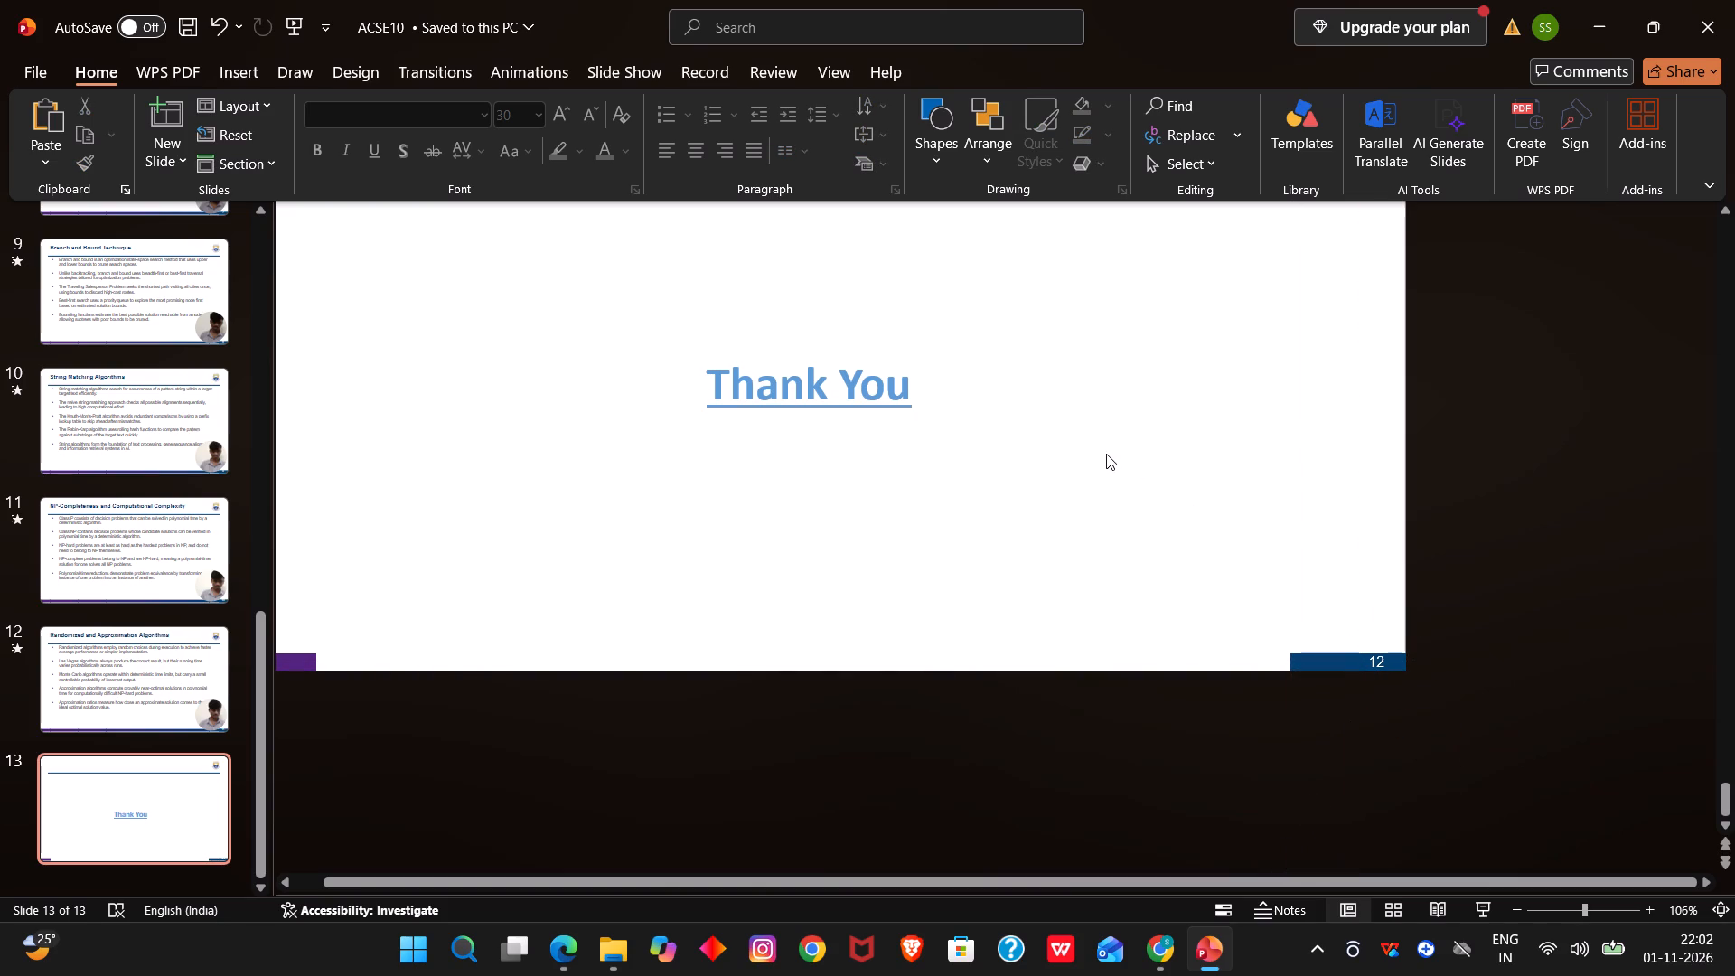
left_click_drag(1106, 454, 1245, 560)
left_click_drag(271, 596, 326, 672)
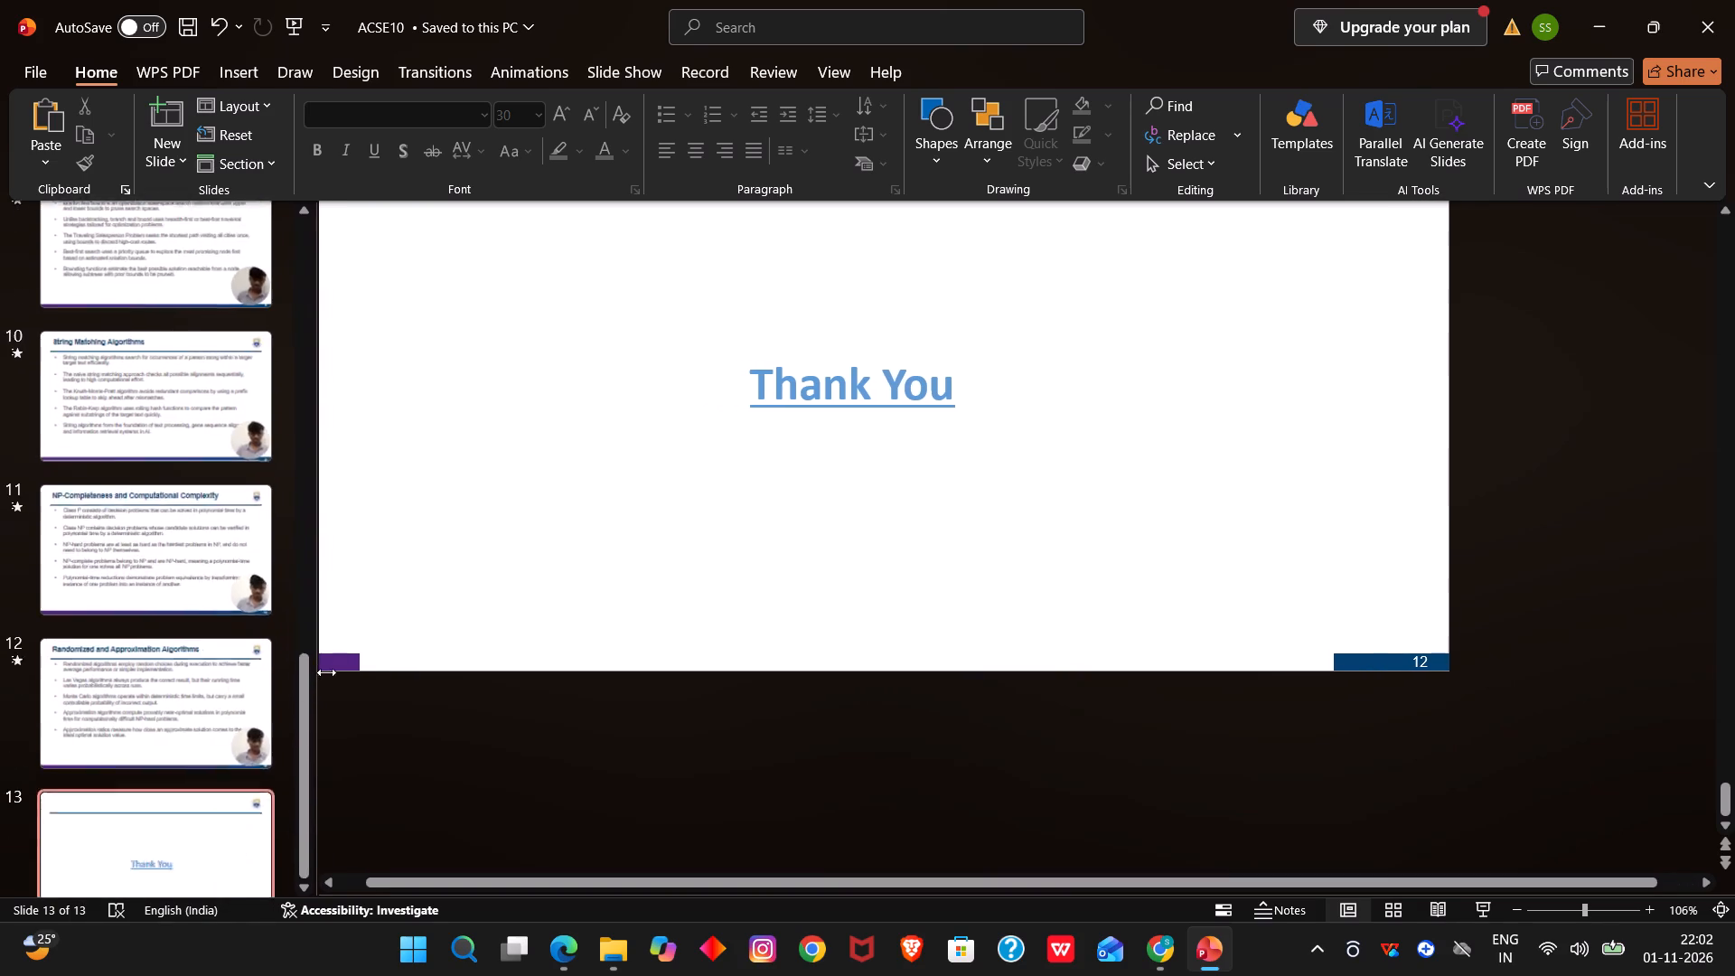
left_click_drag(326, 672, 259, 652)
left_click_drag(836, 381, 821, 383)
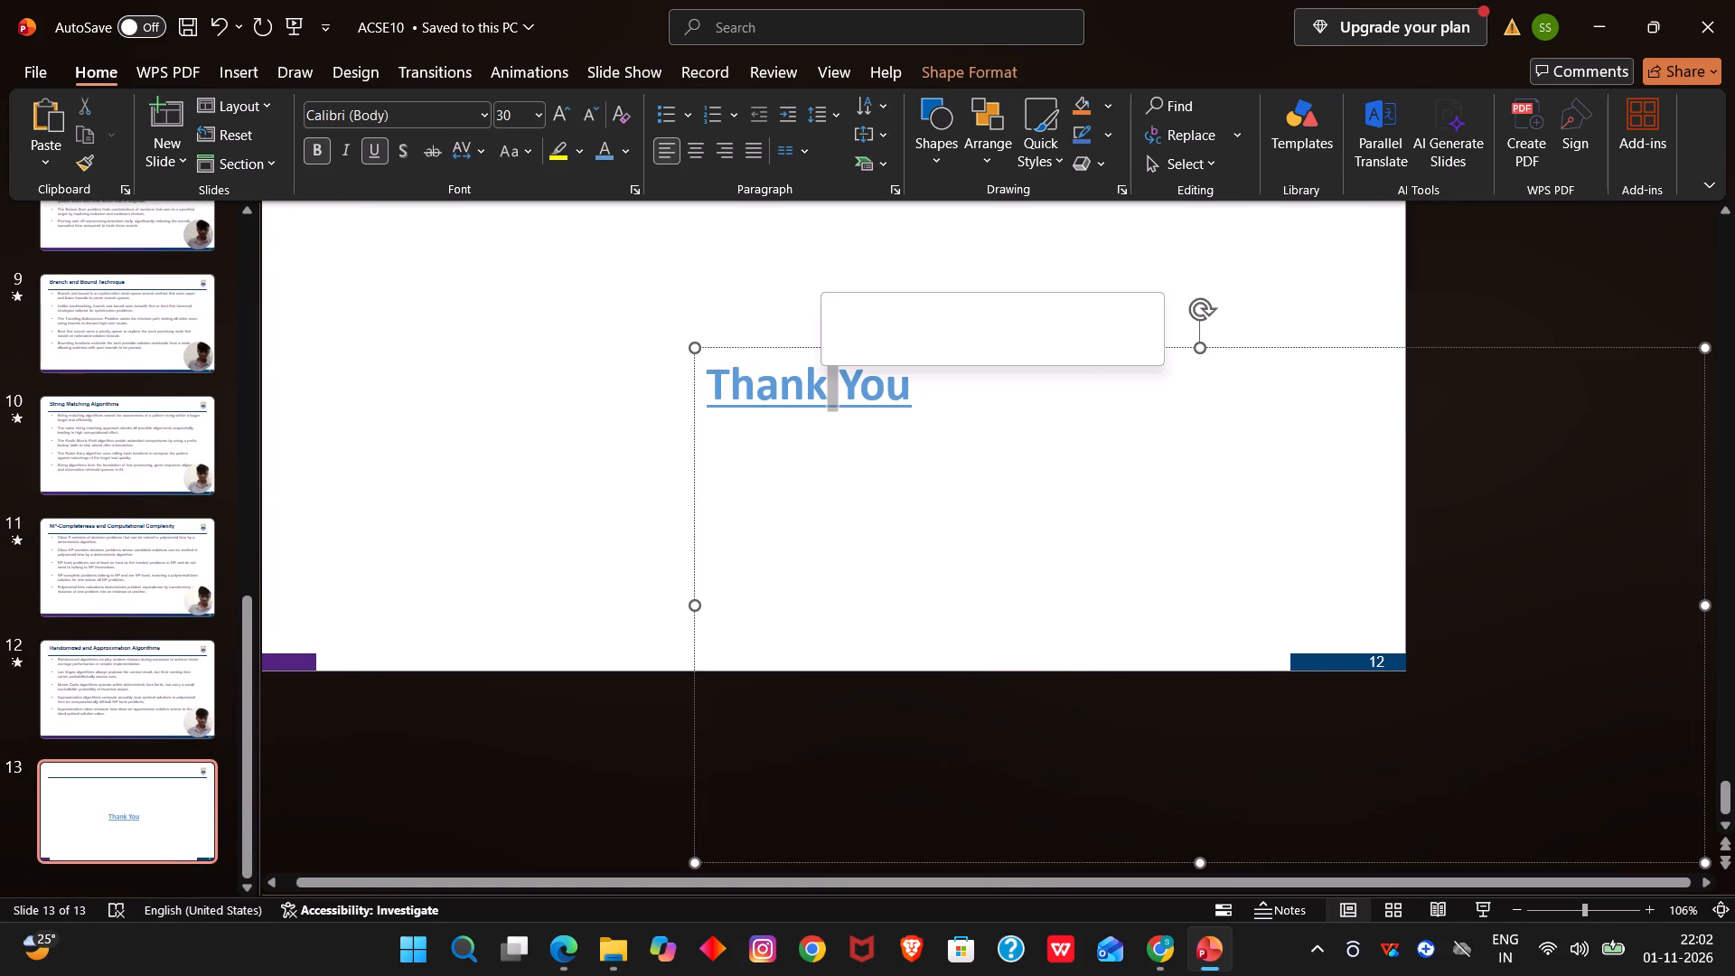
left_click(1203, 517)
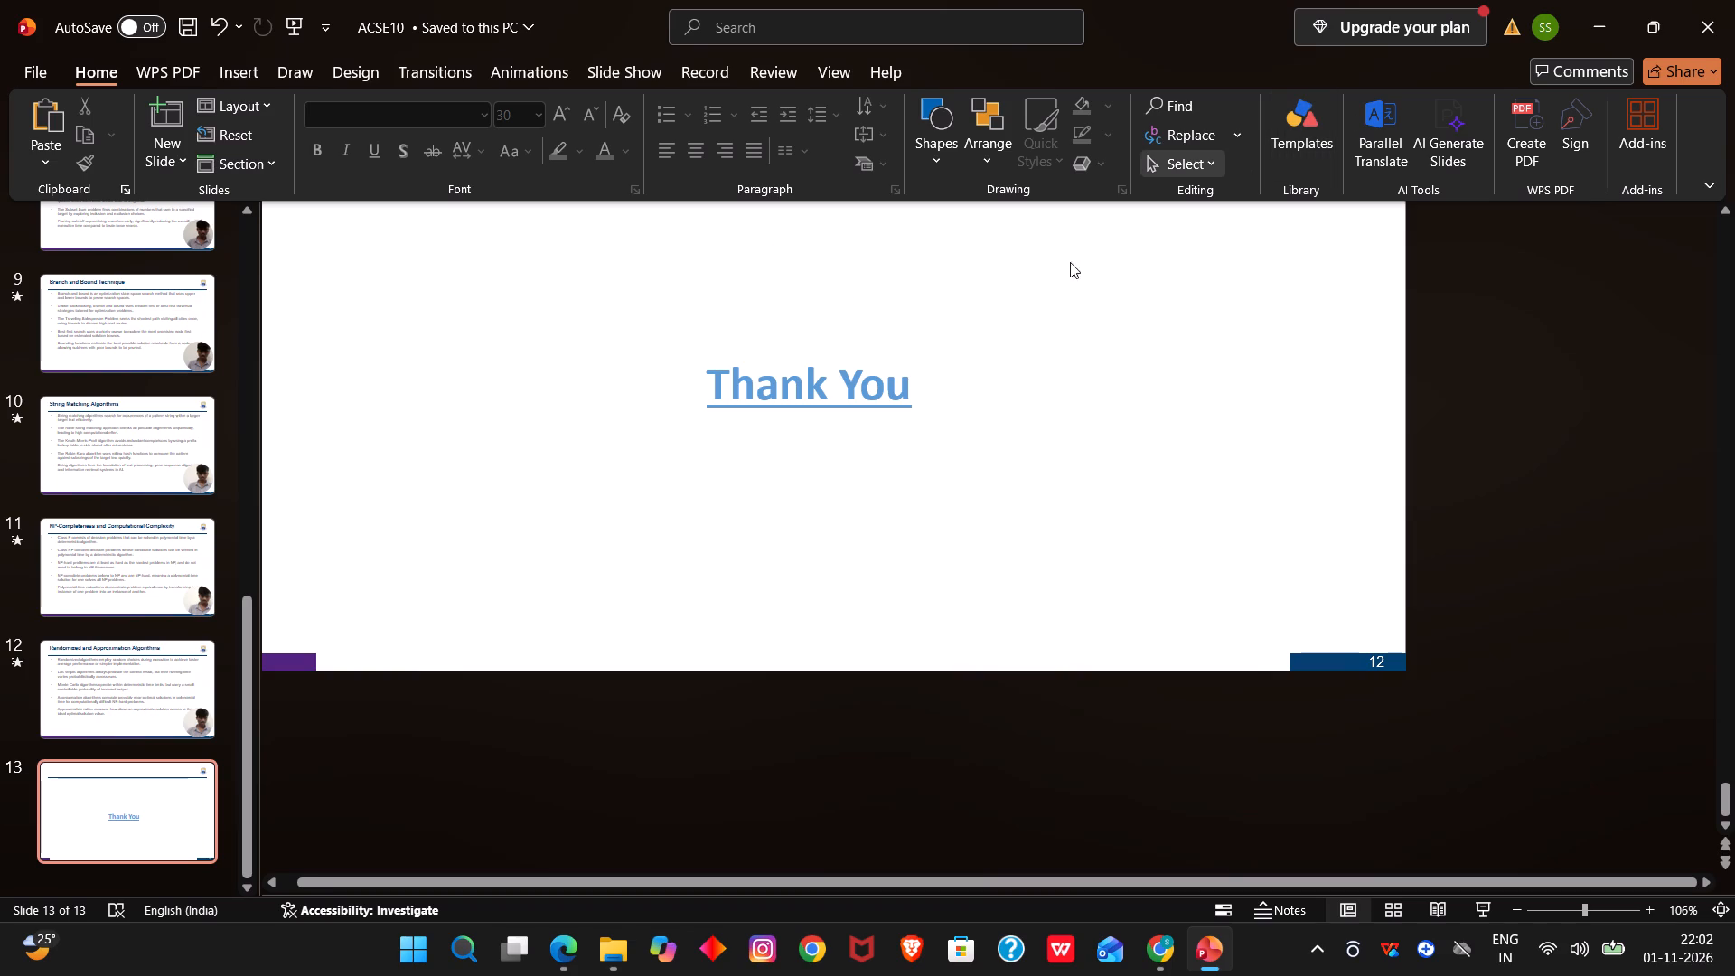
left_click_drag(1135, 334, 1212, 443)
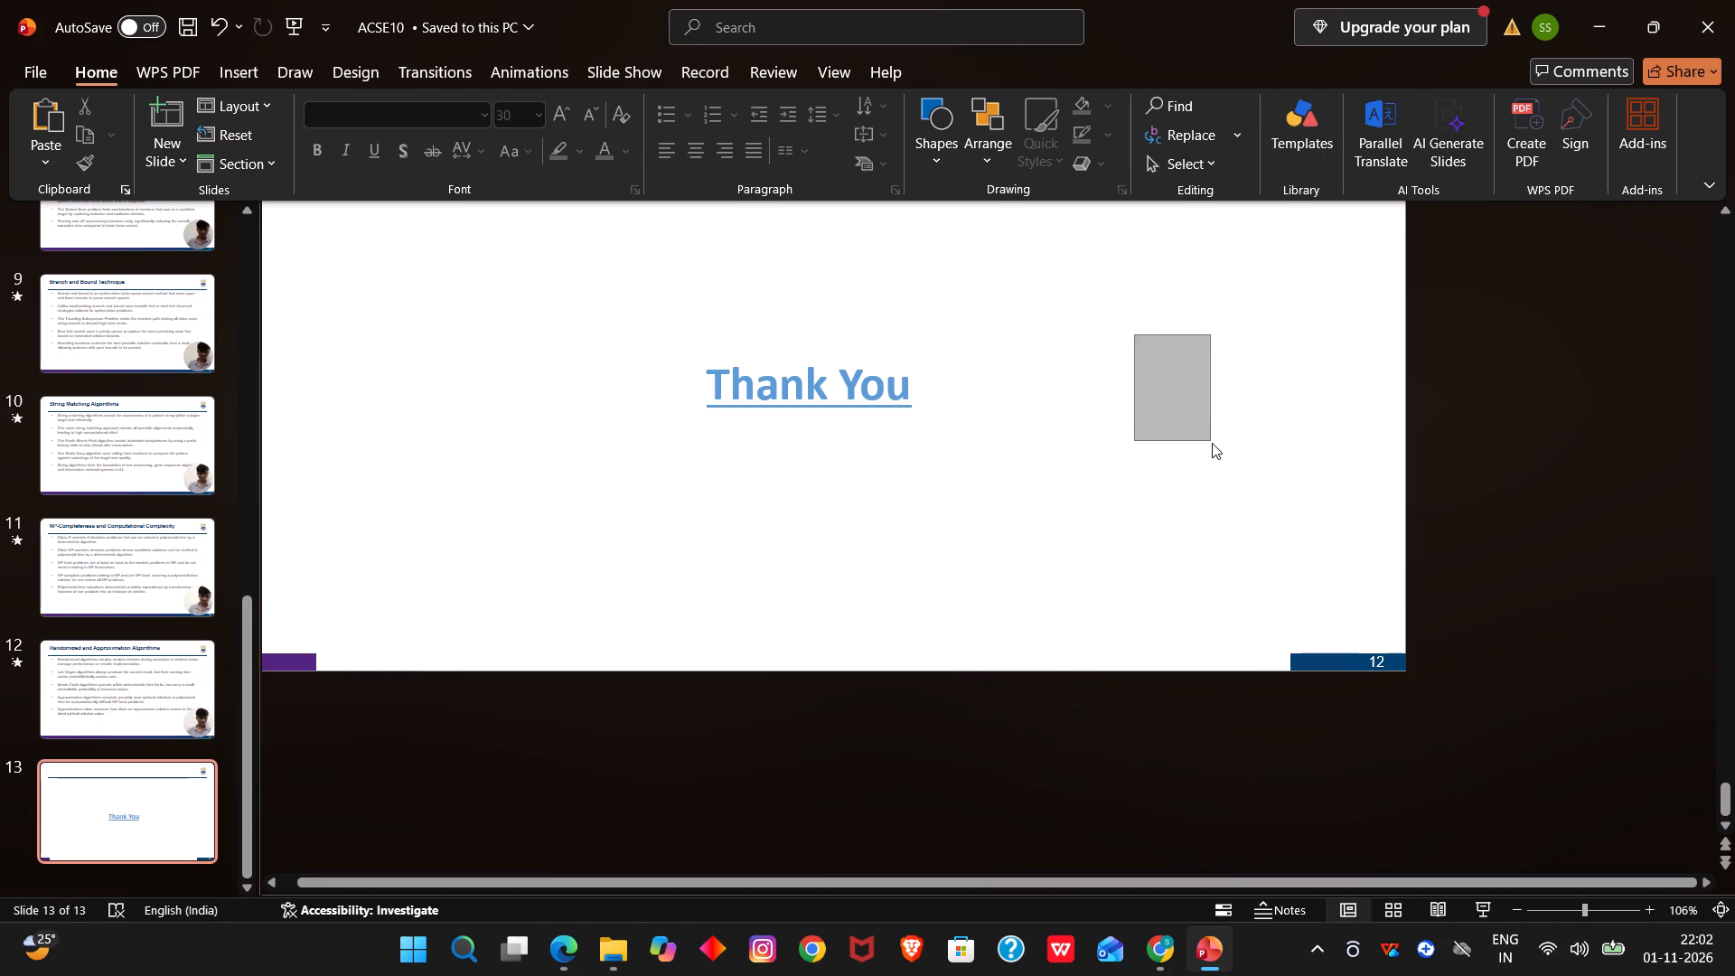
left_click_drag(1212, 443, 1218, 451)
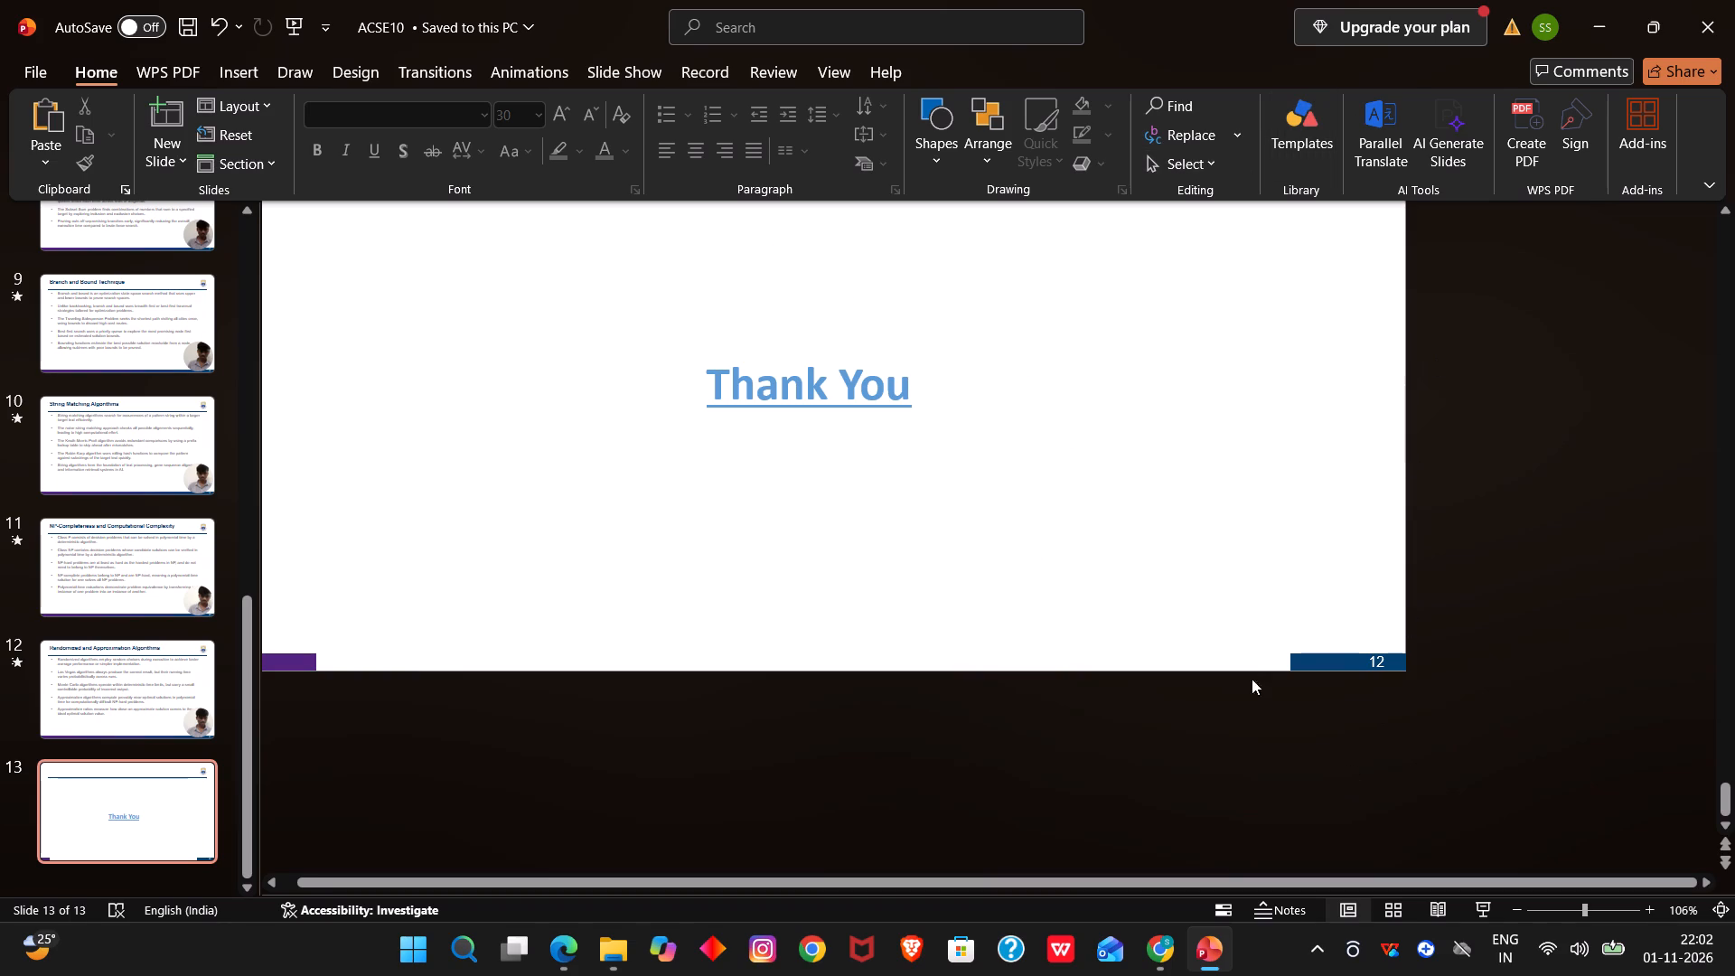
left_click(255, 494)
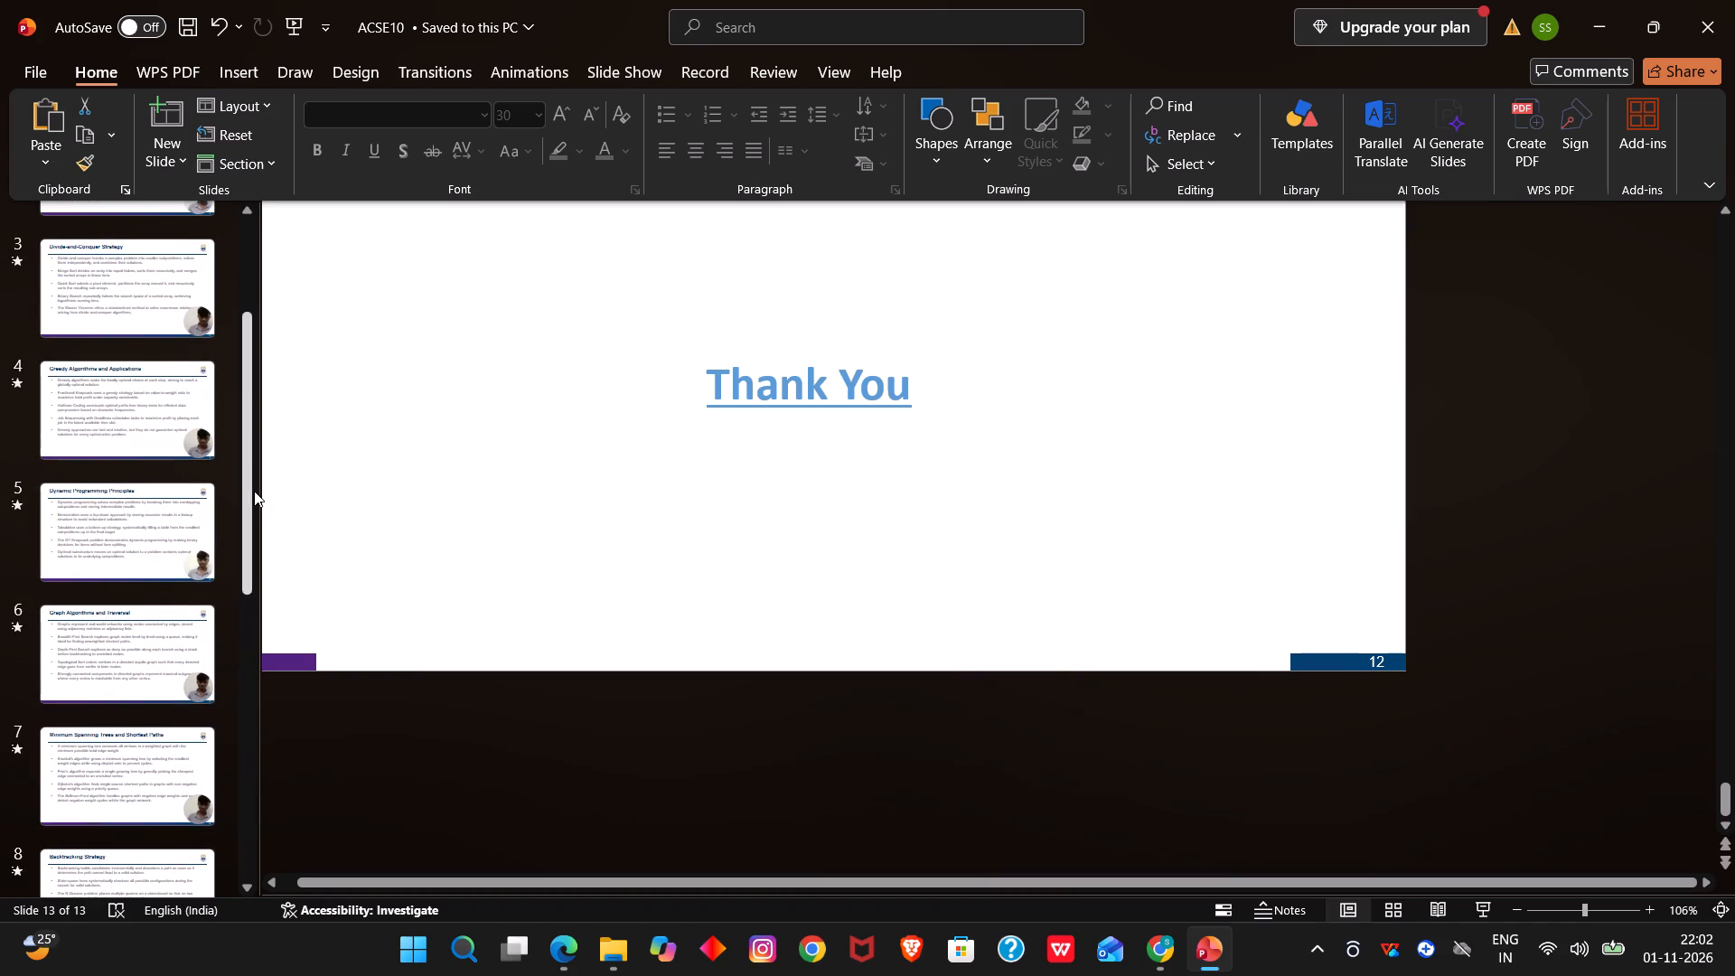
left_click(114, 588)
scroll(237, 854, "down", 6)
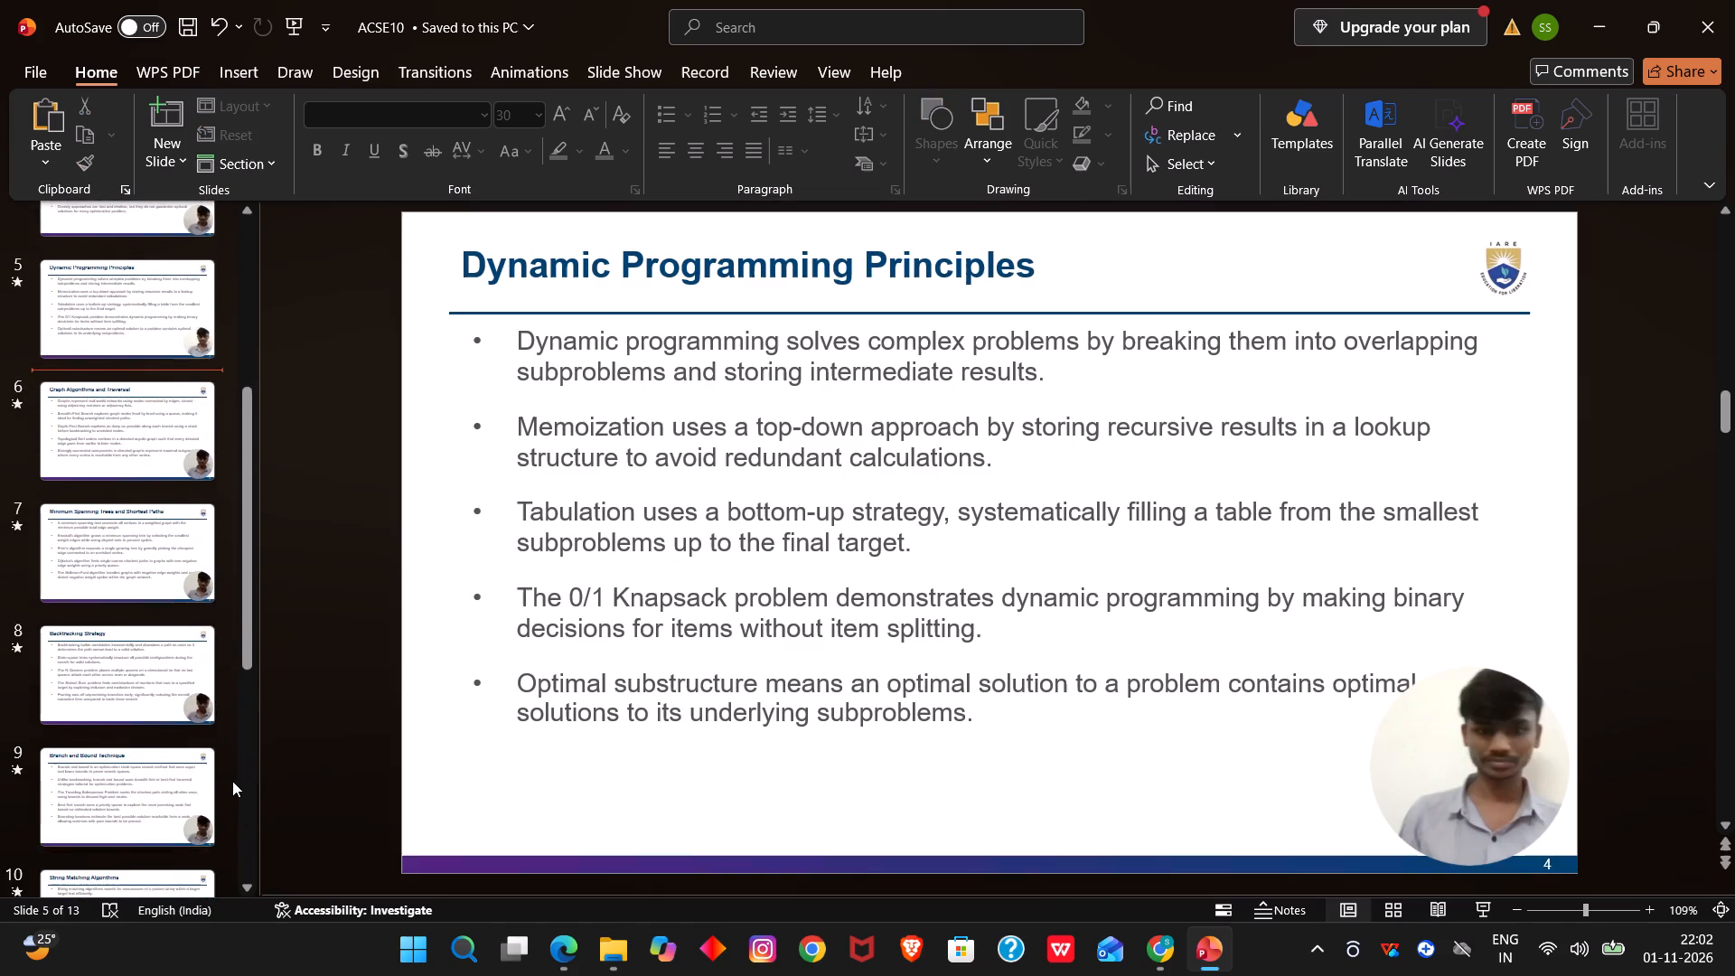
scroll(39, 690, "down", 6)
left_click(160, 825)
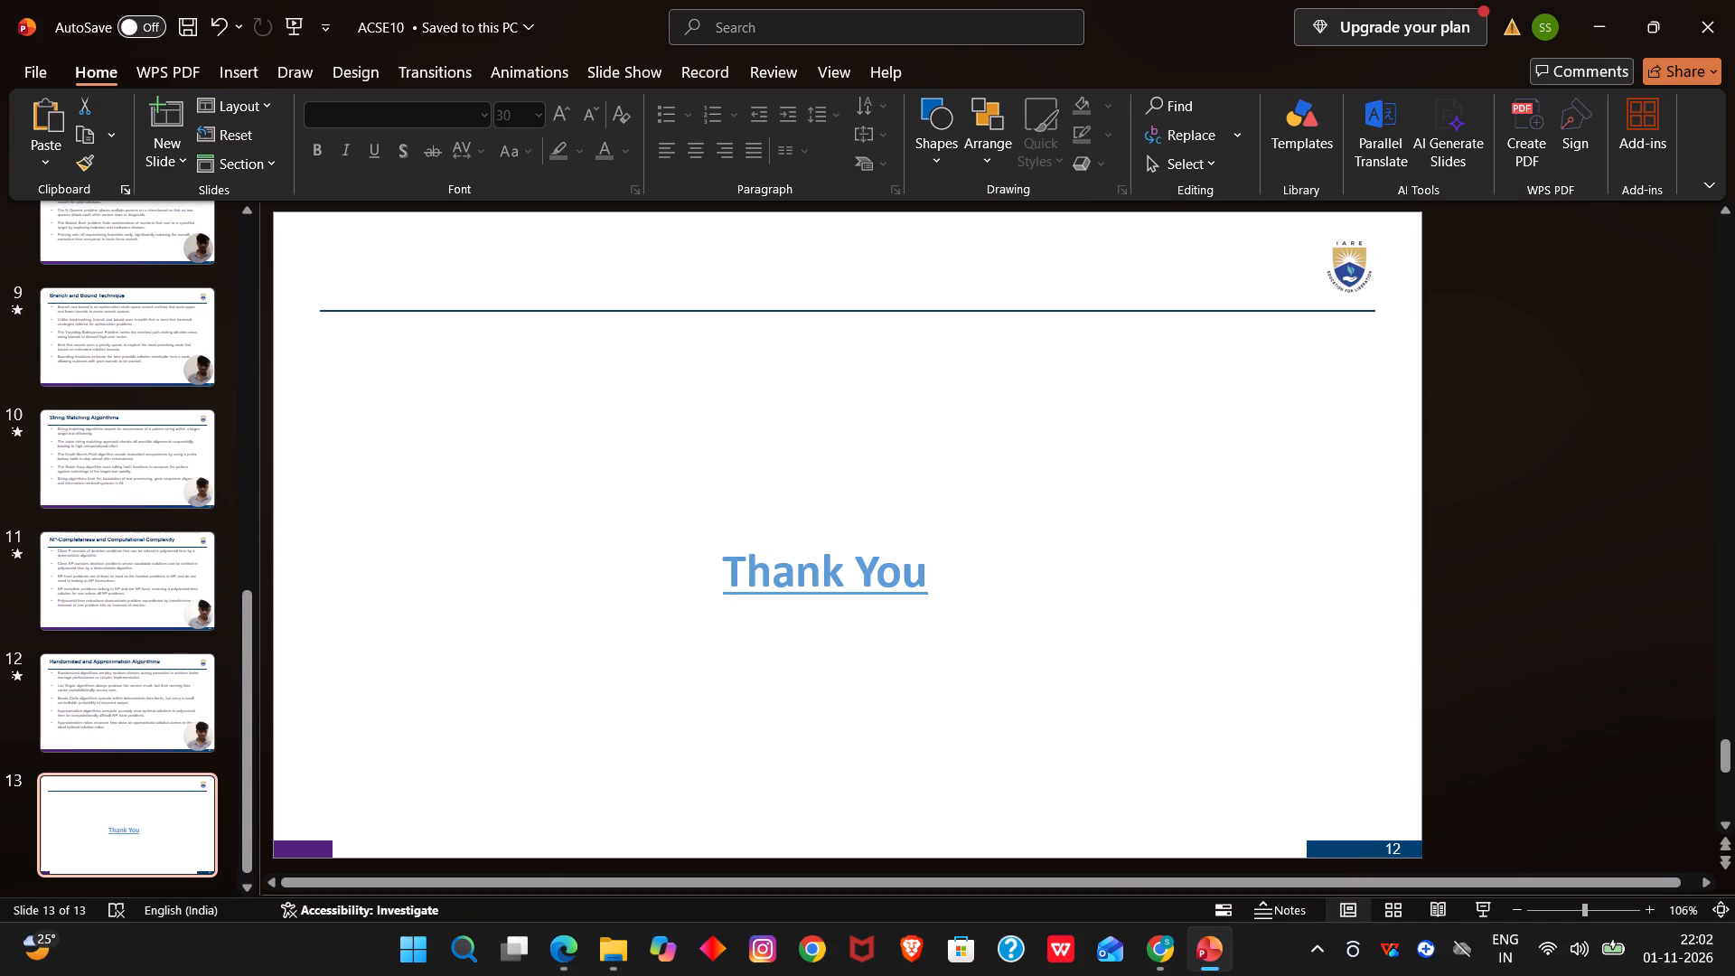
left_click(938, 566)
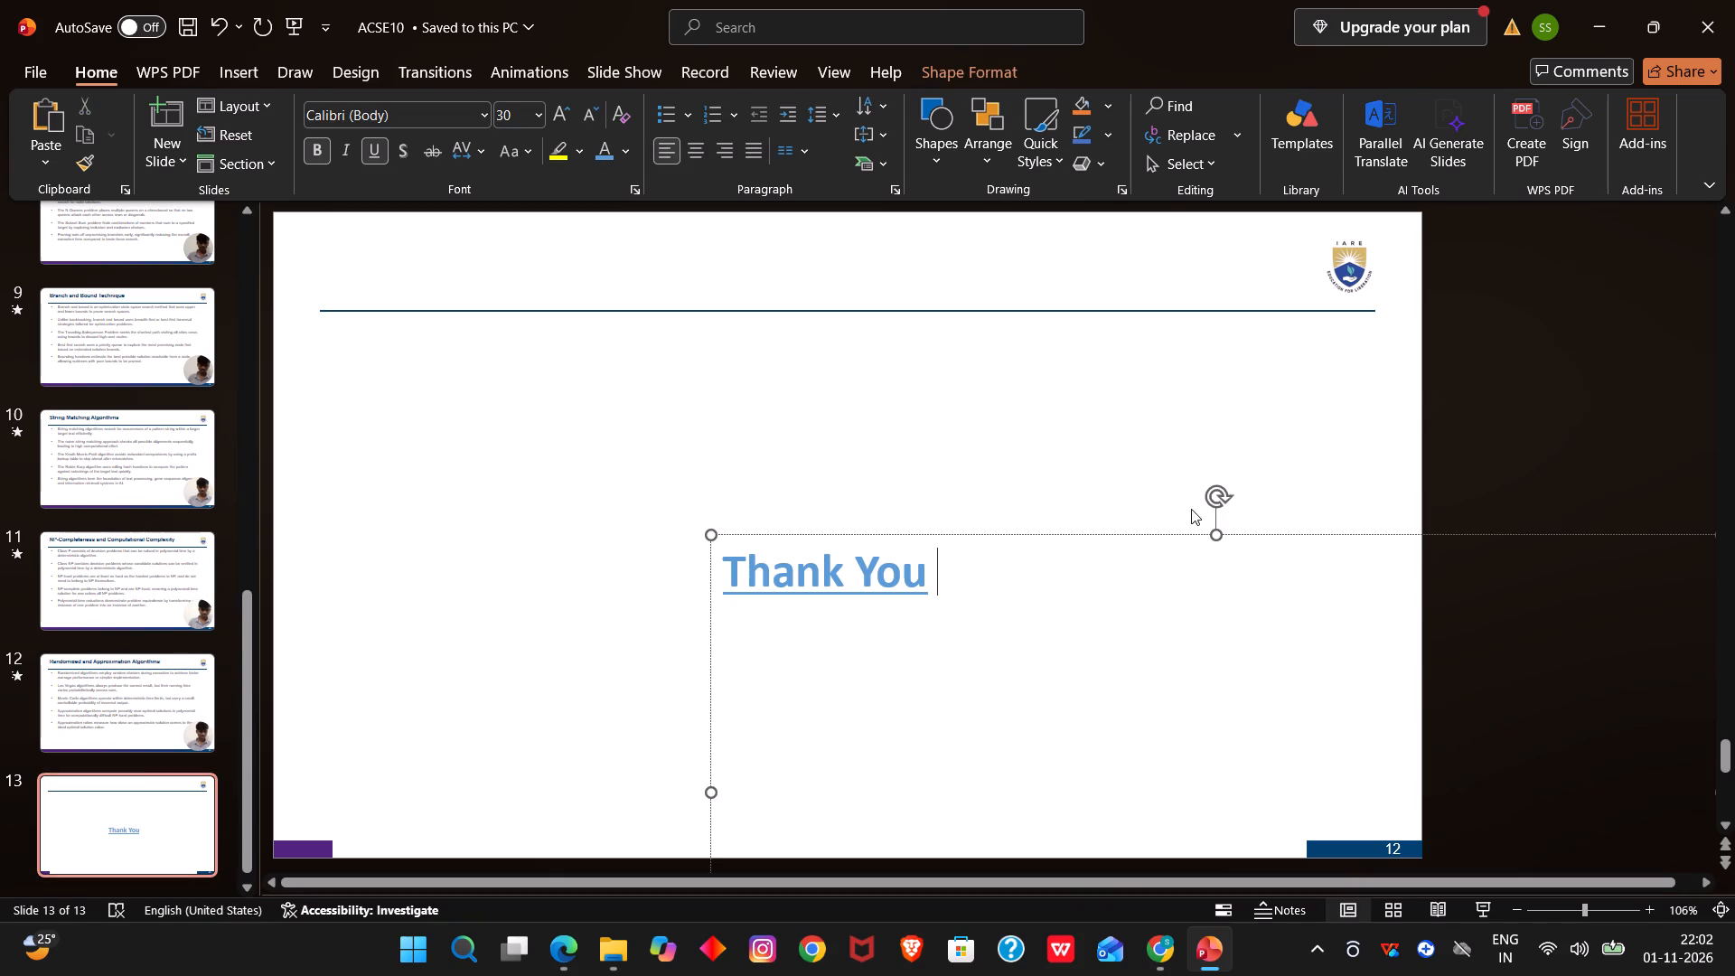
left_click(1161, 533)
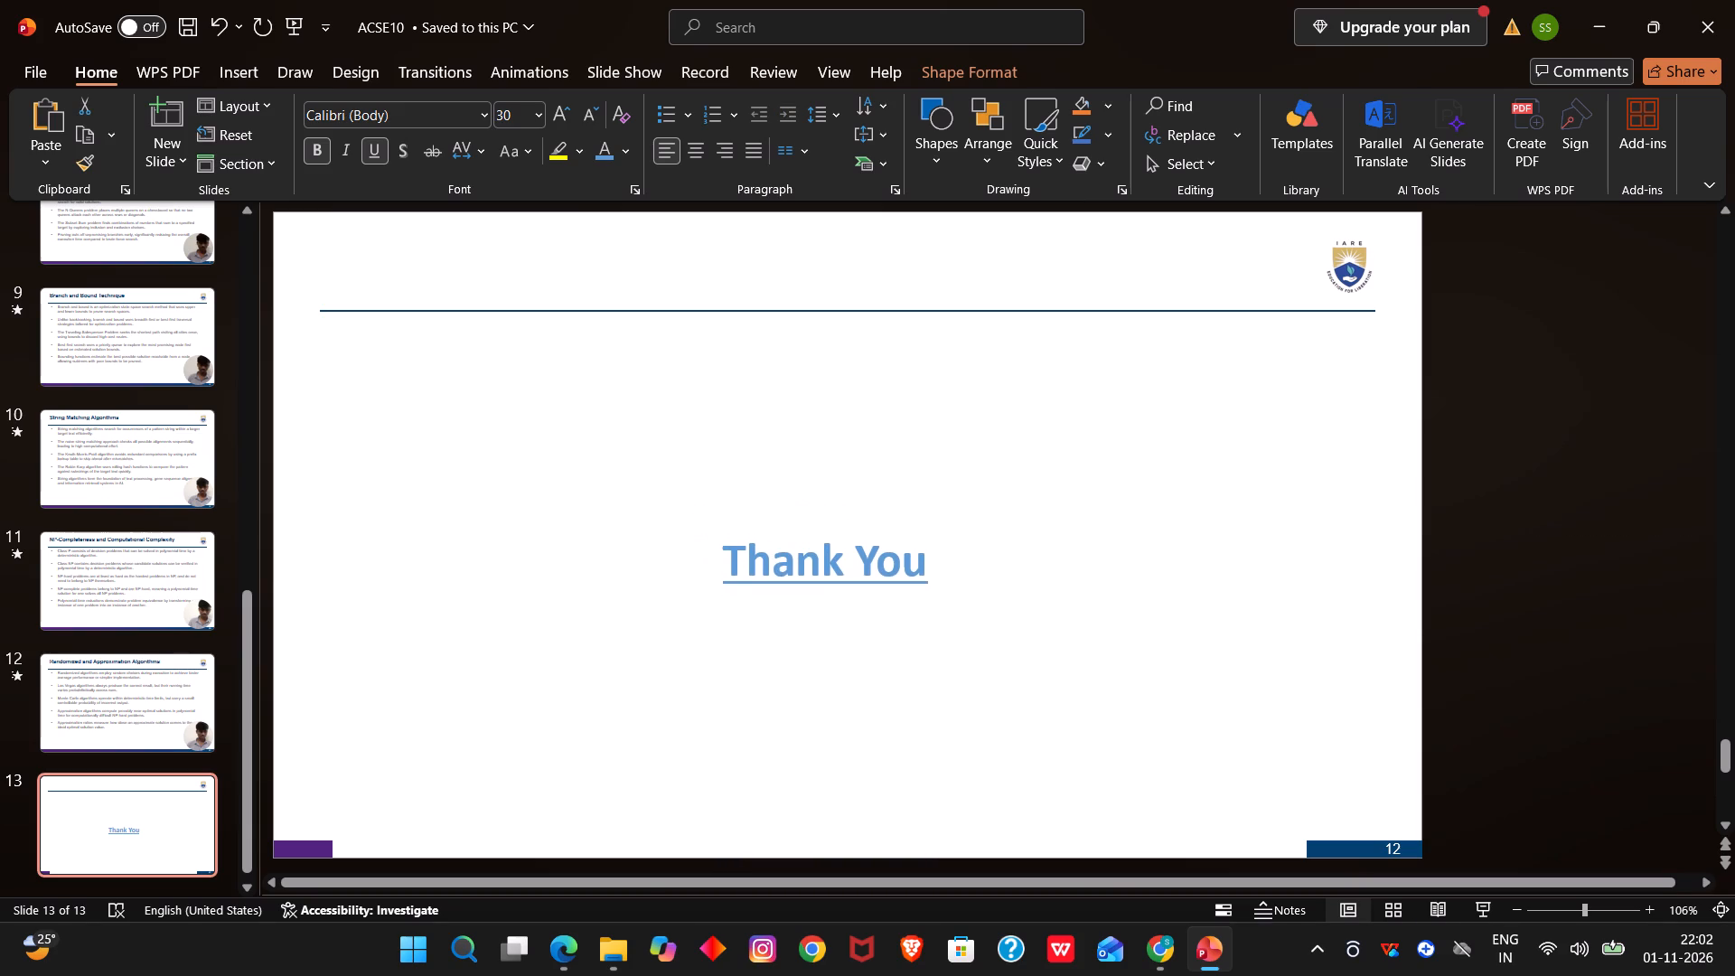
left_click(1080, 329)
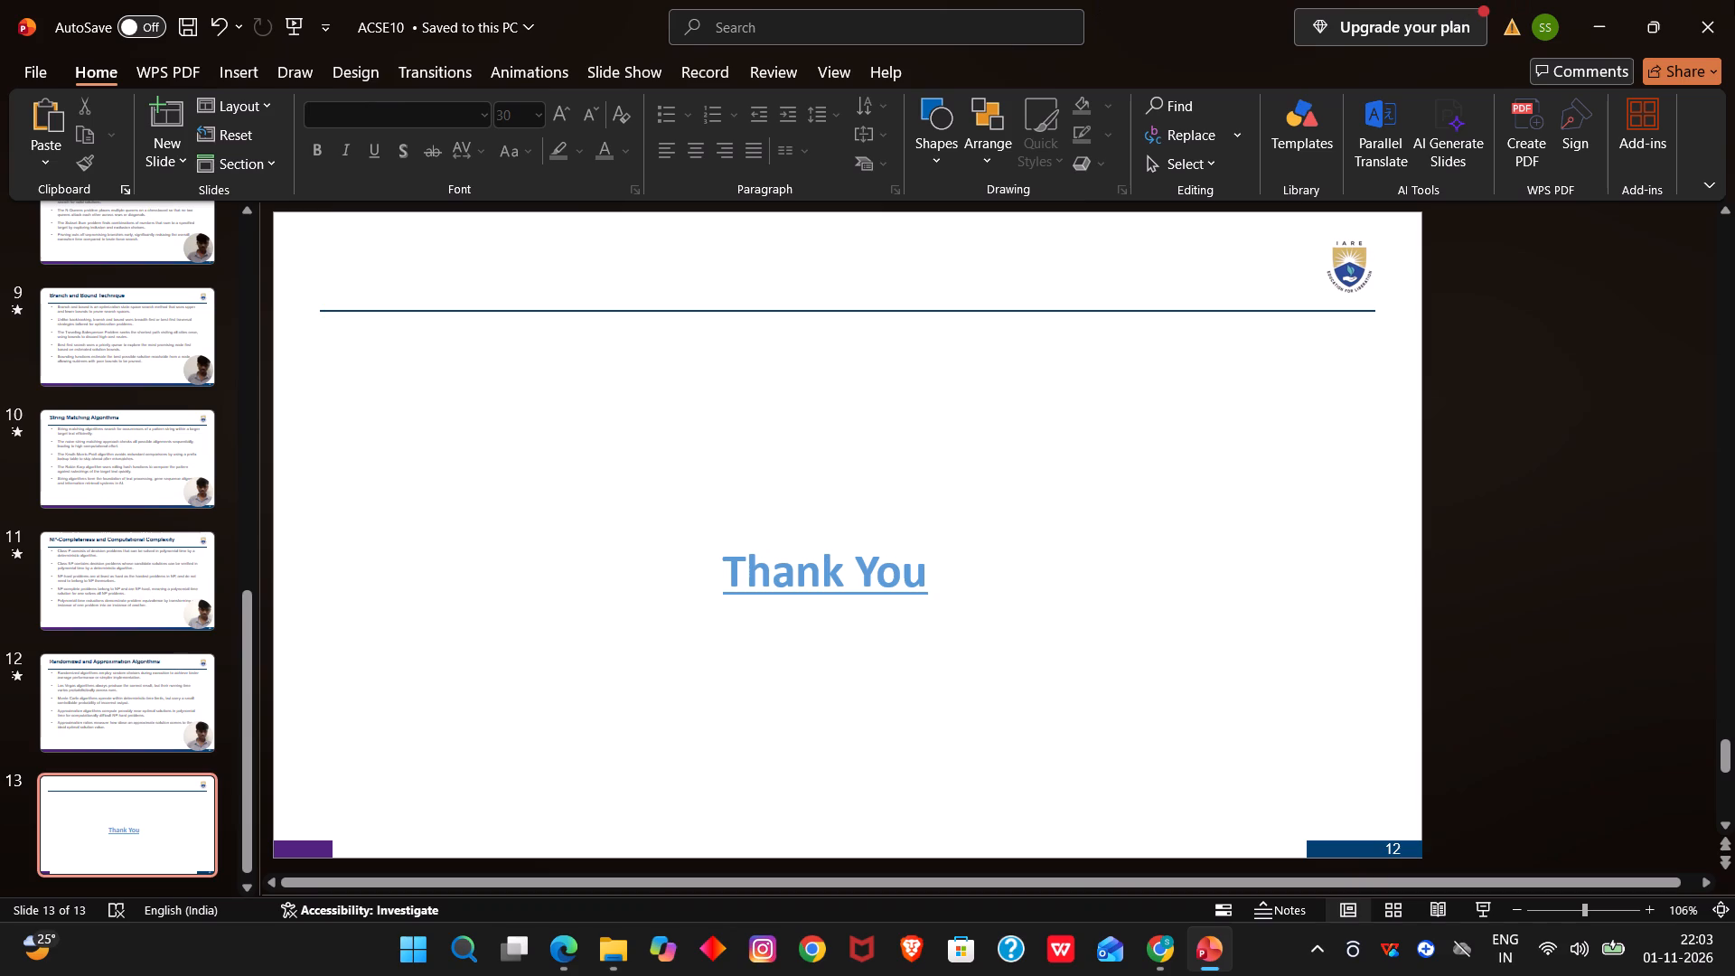
Close the ACSE10 presentation, saving its changes.
left_click(712, 63)
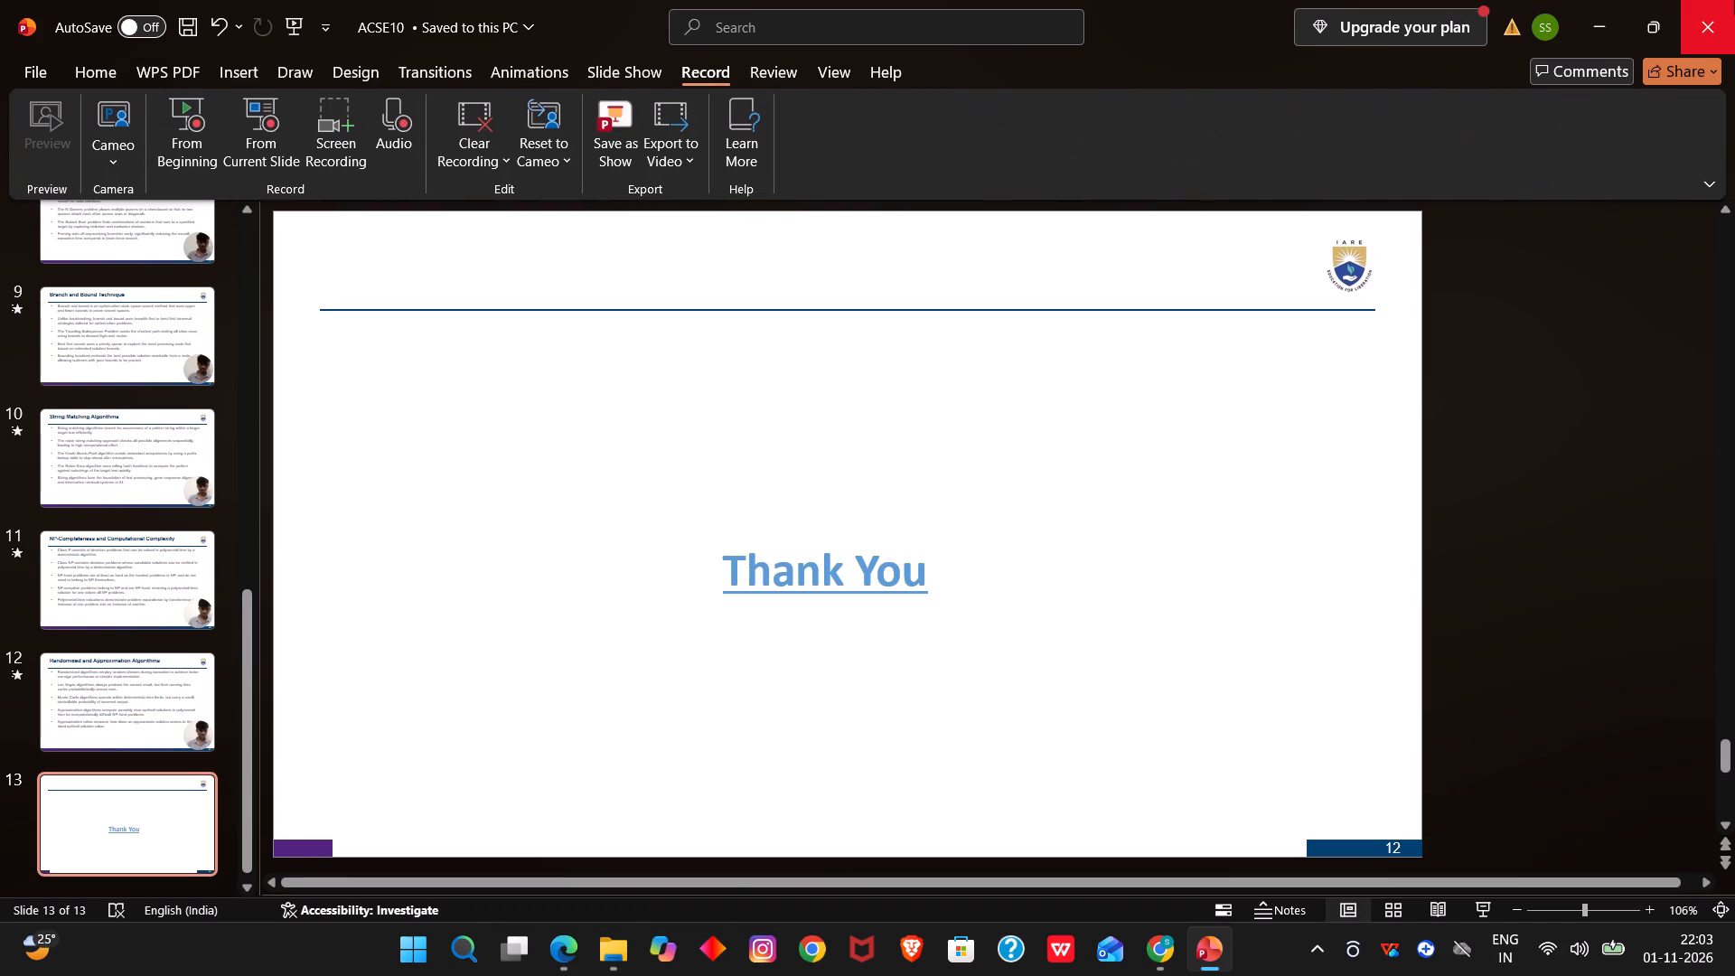
left_click(1690, 39)
left_click(815, 515)
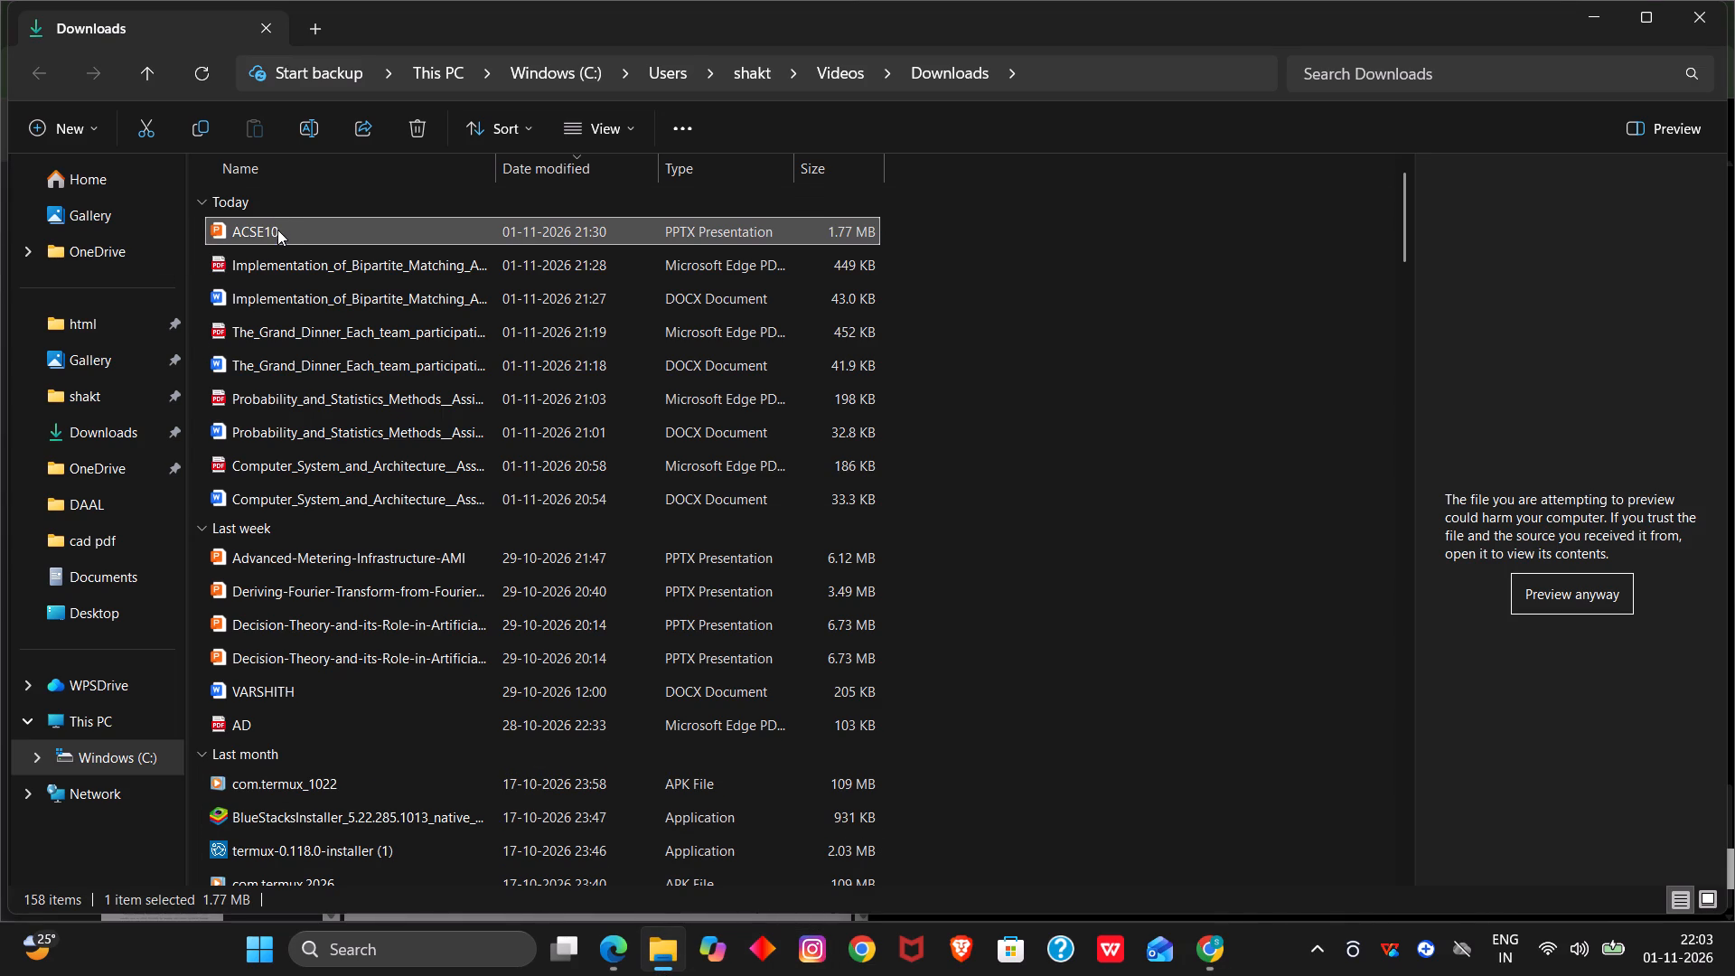
left_click(277, 230)
left_click(277, 230)
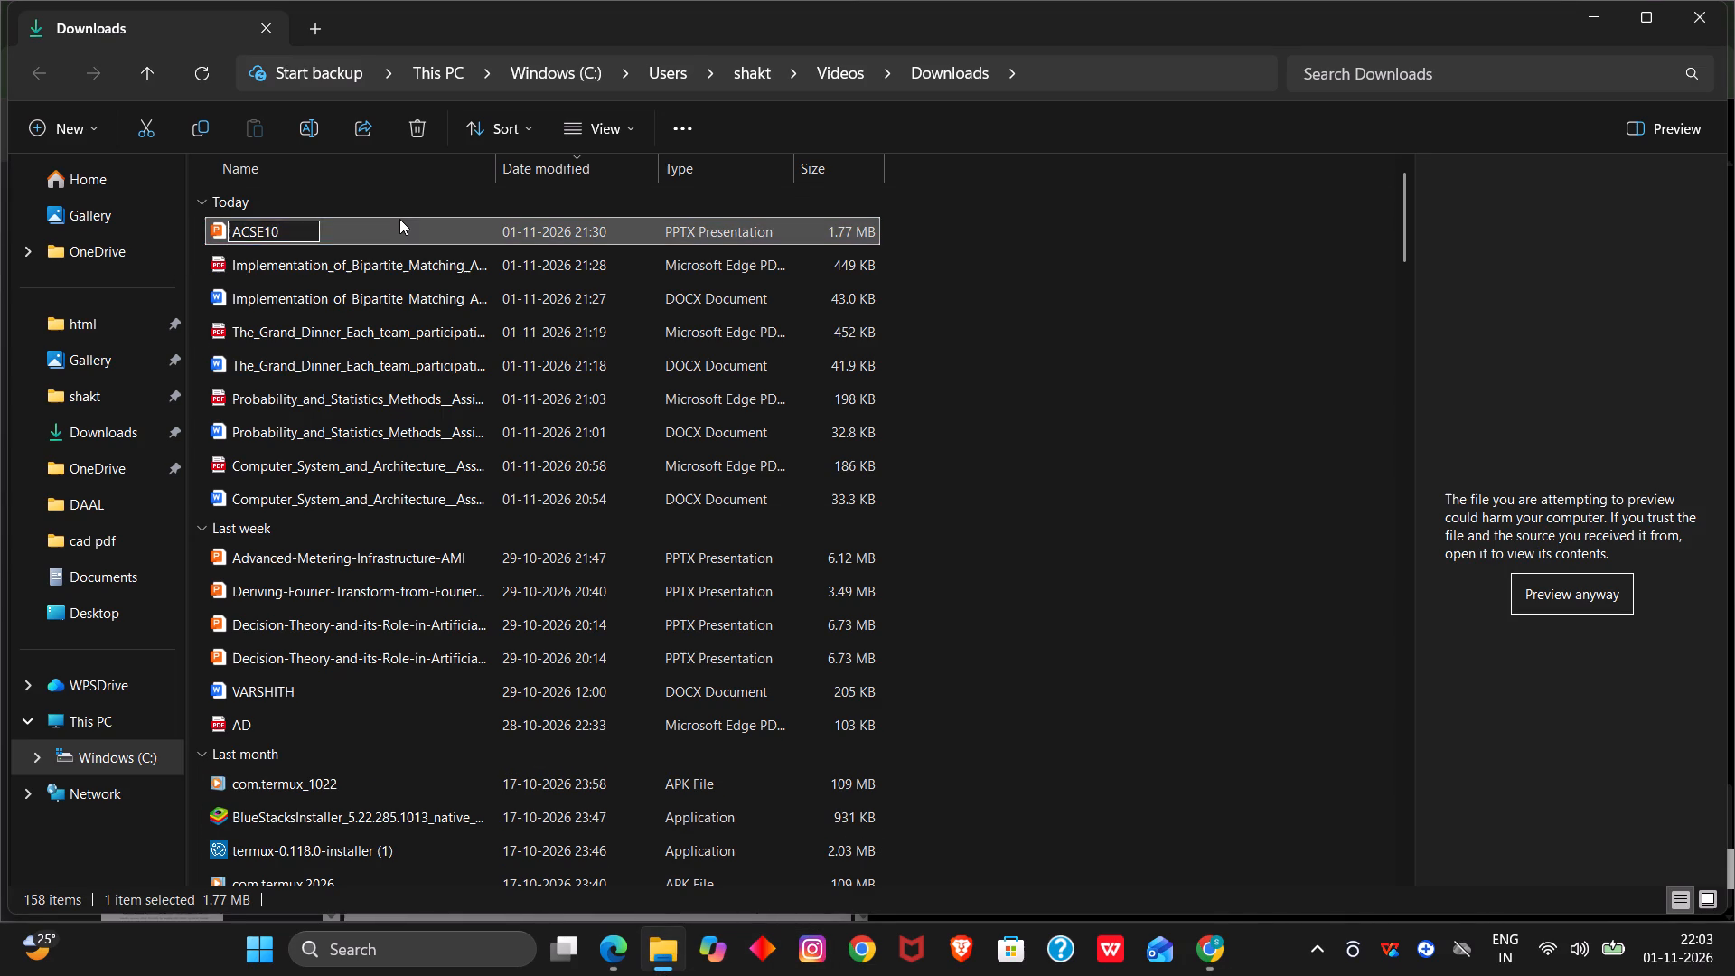
left_click(399, 219)
right_click(396, 219)
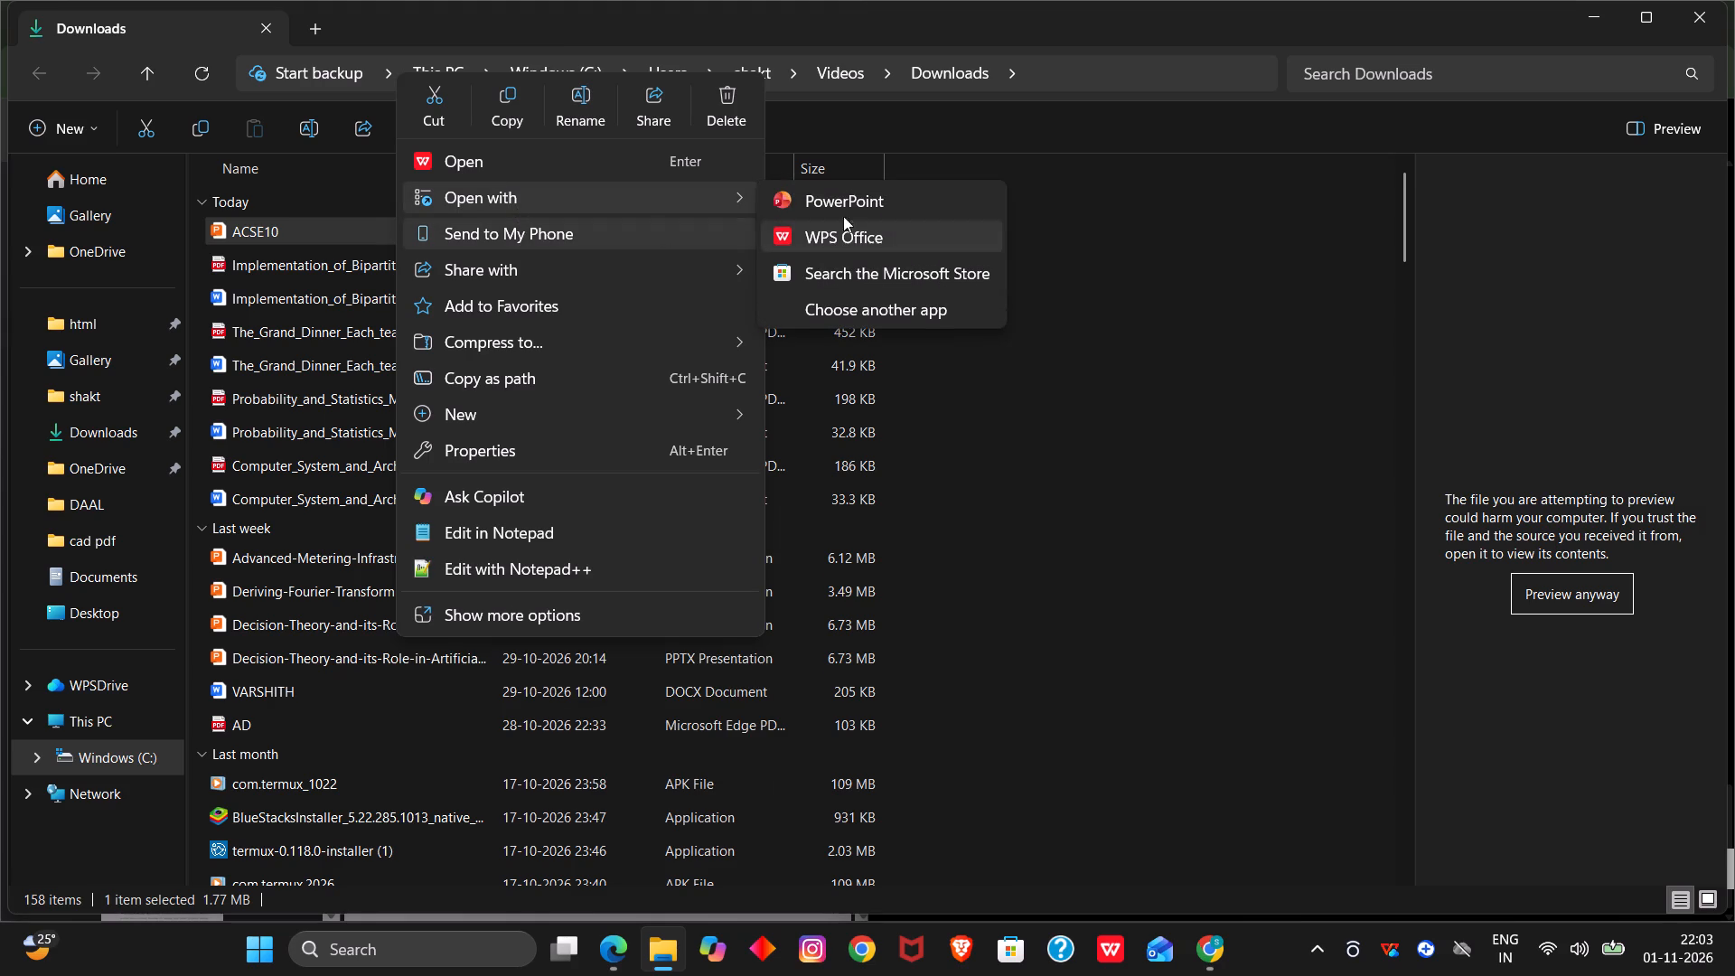
right_click(848, 203)
left_click(811, 179)
left_click(806, 196)
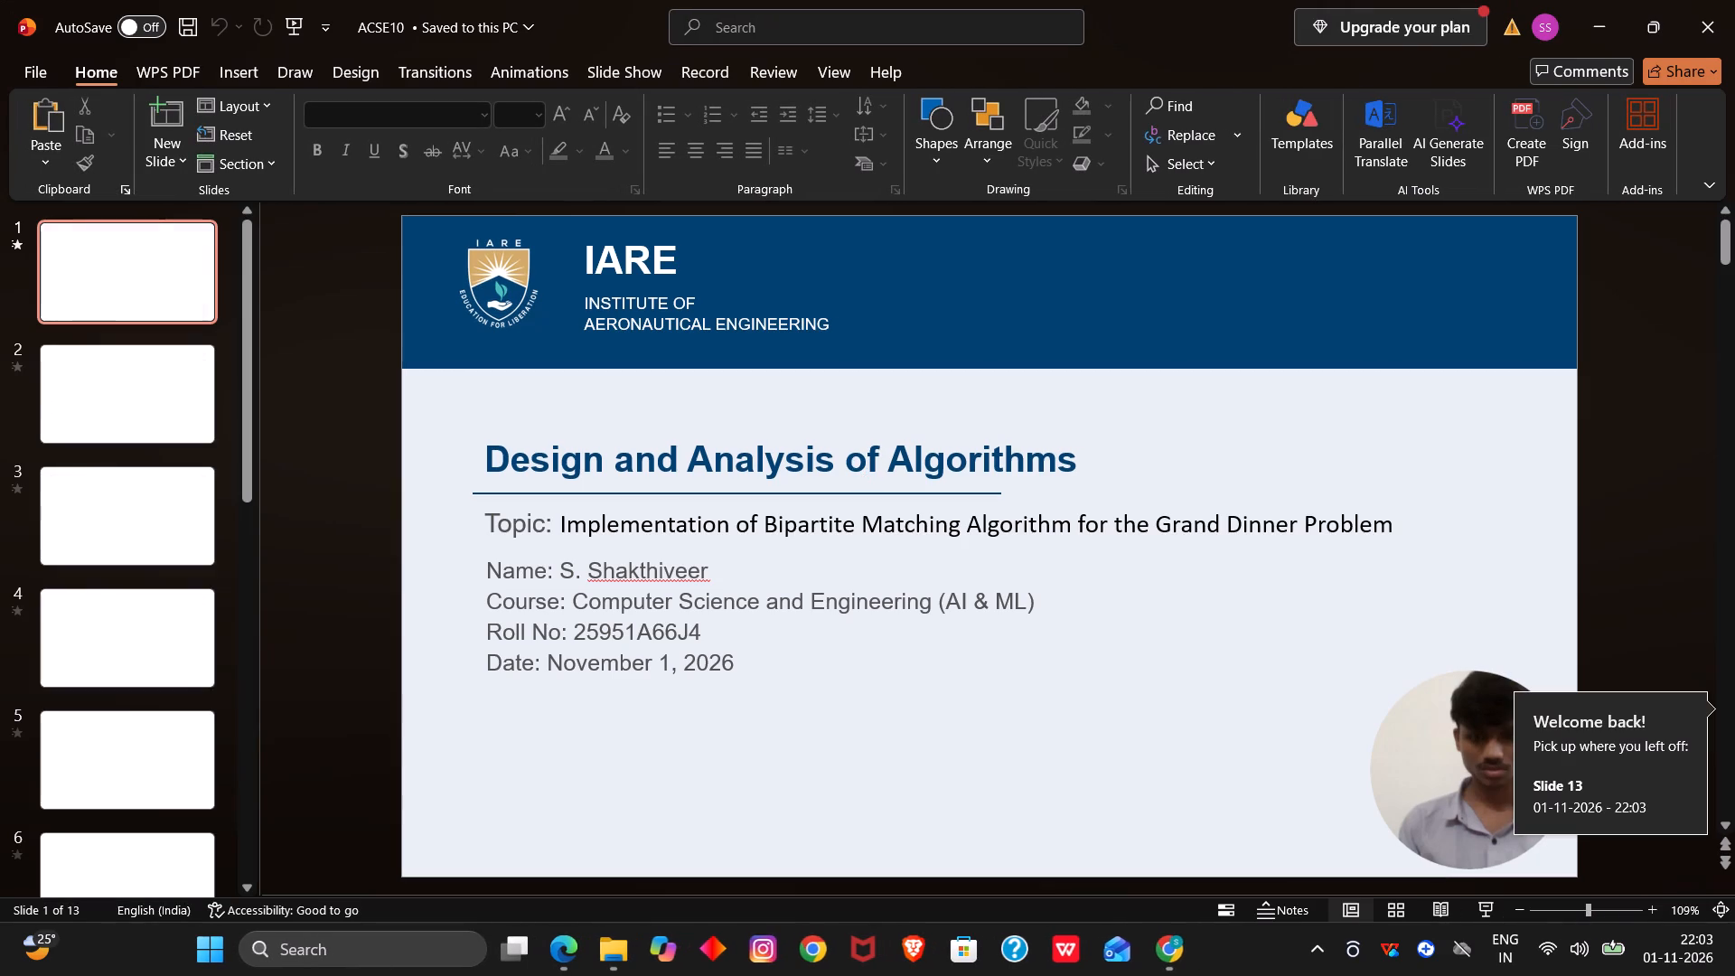
Export the recorded ACSE10 presentation as an MP4 video named "DAAL AAT 2" in Downloads.
left_click(42, 72)
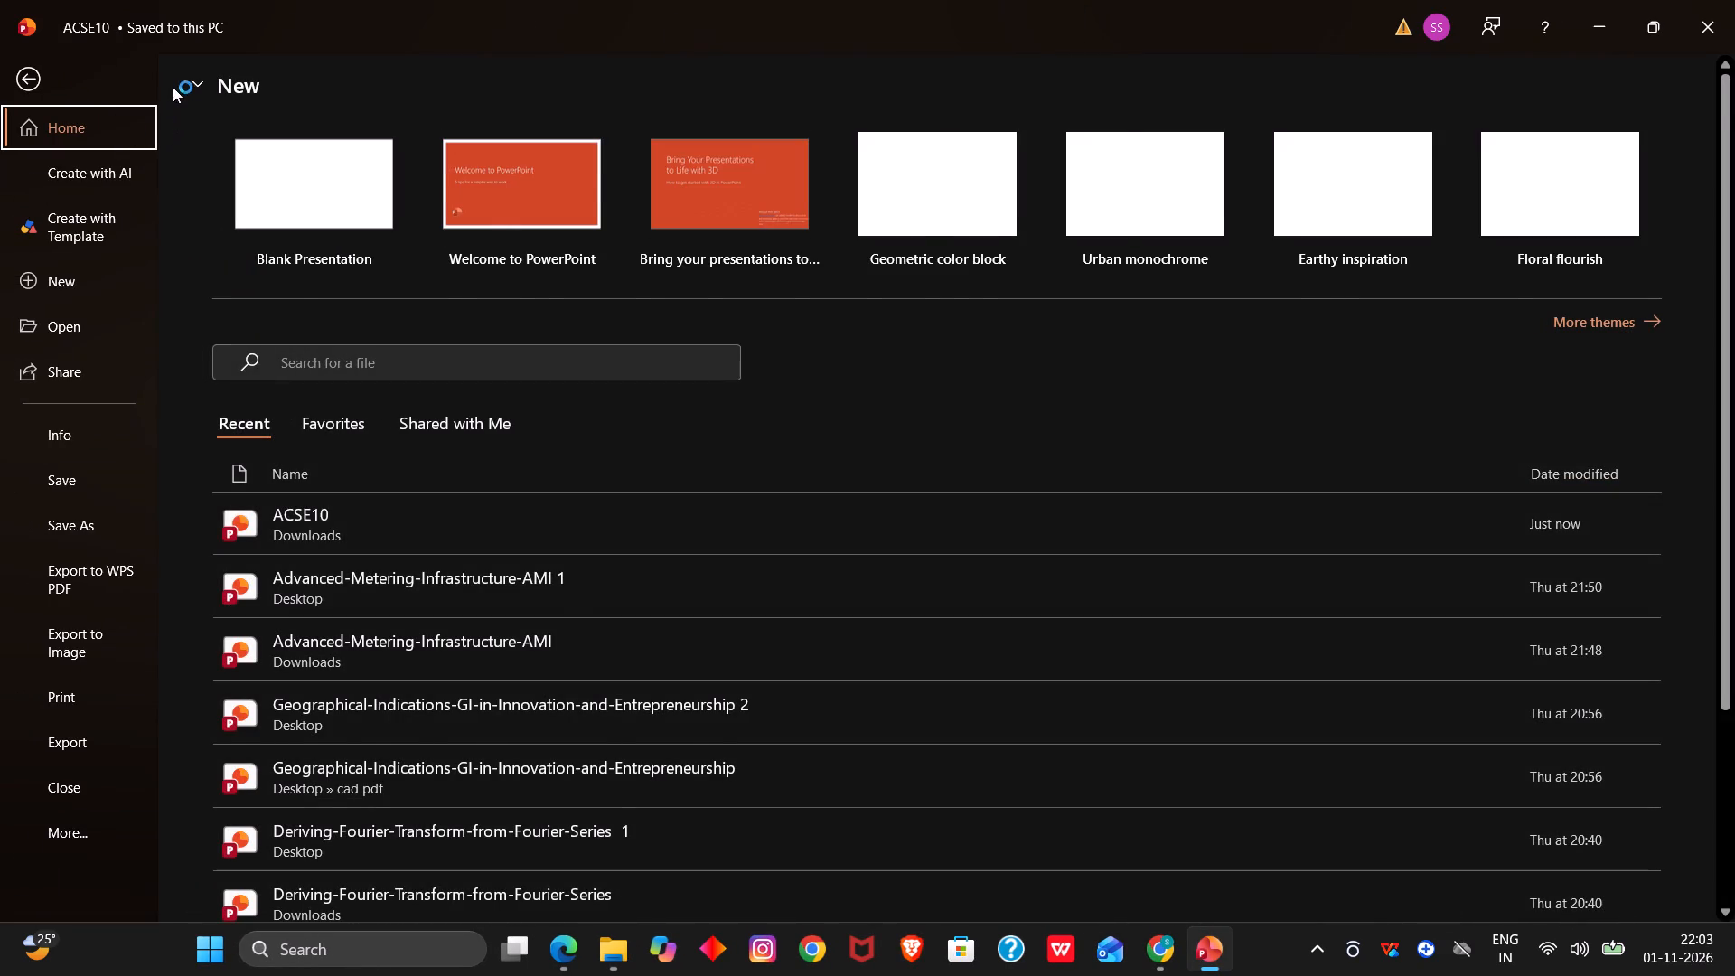
left_click(20, 84)
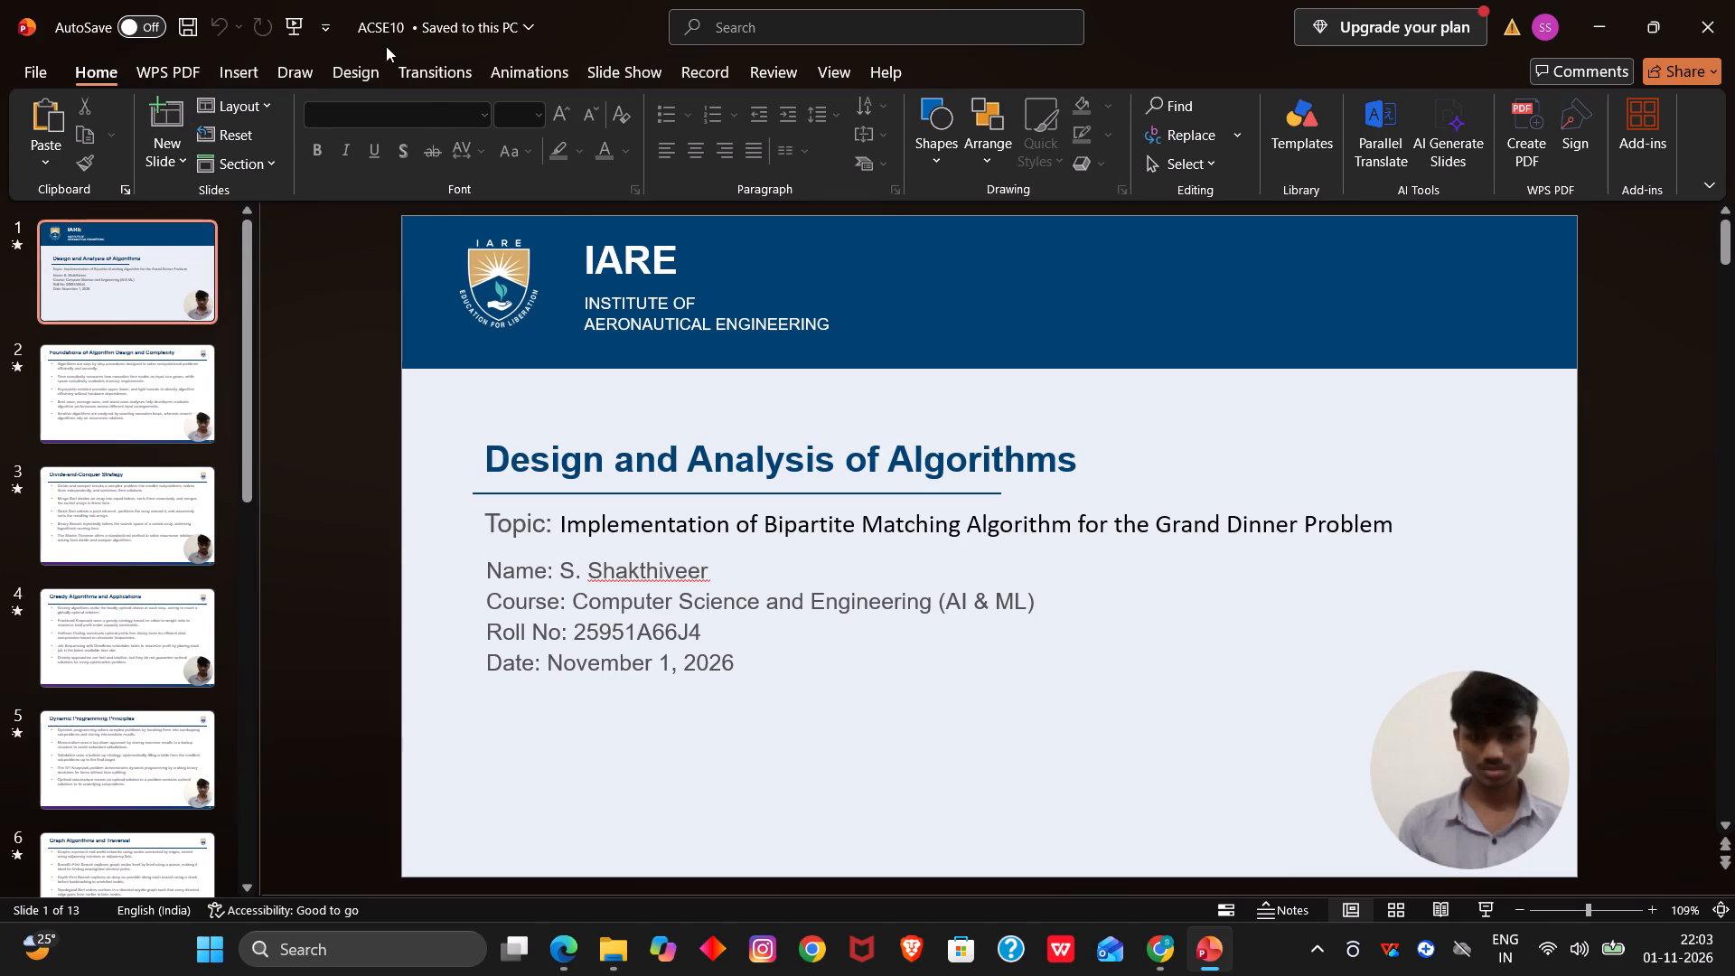
left_click(697, 67)
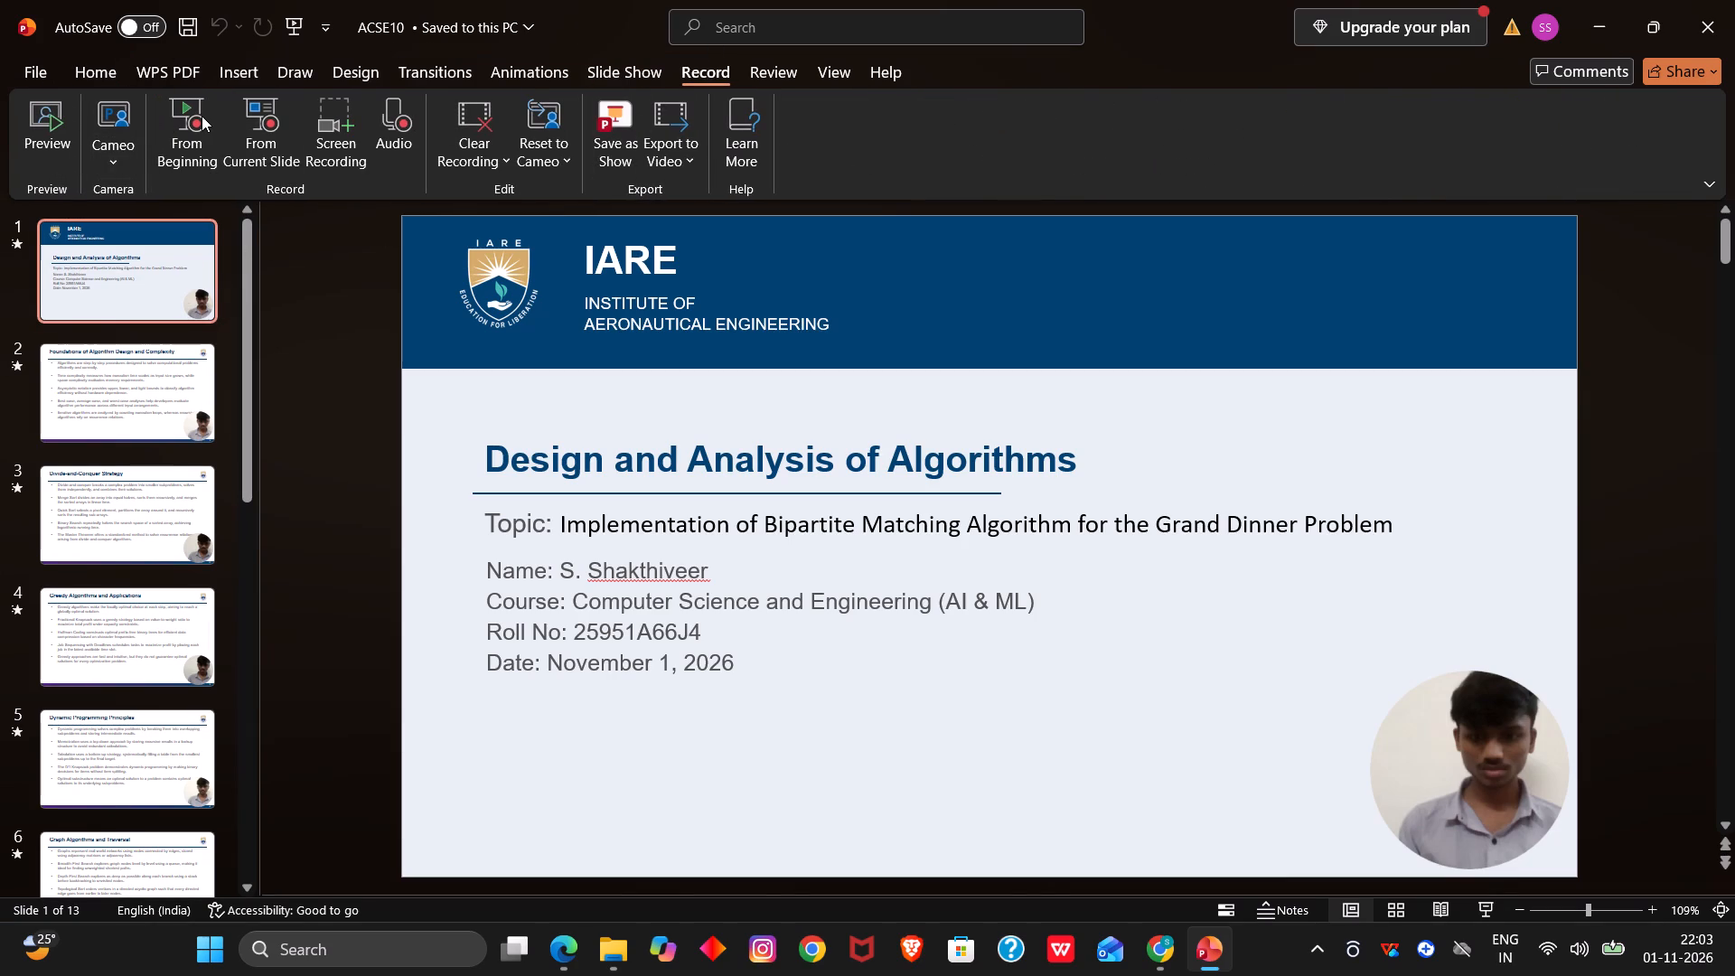
left_click(56, 134)
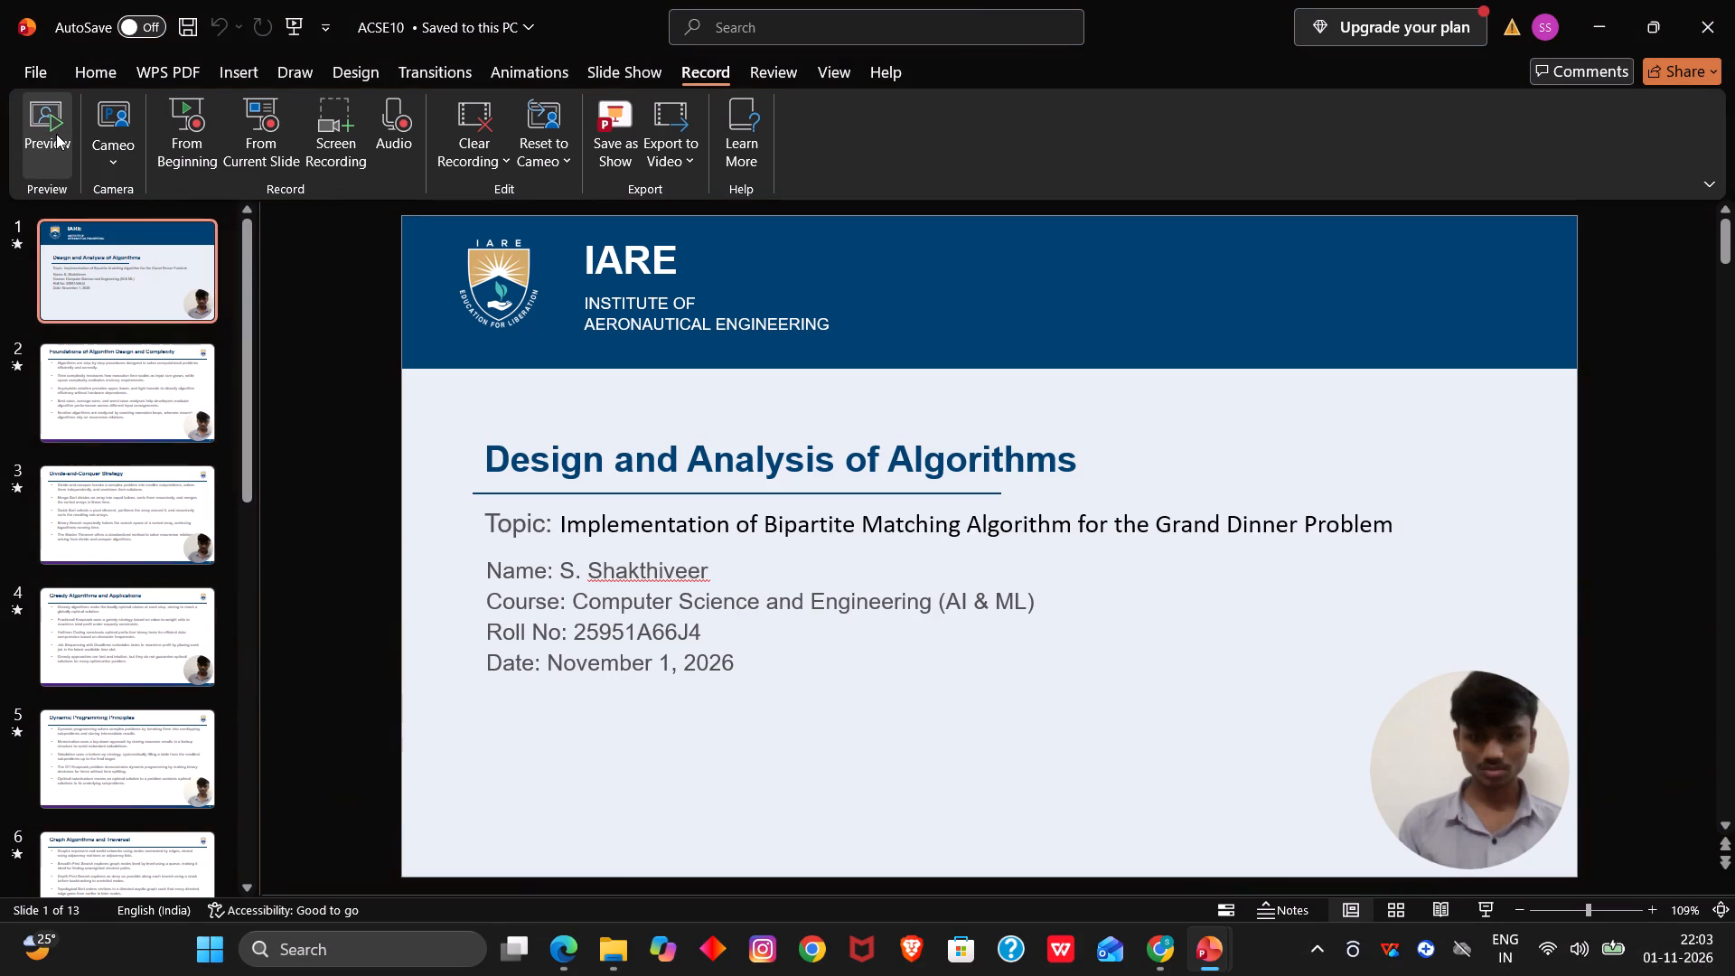
left_click(50, 115)
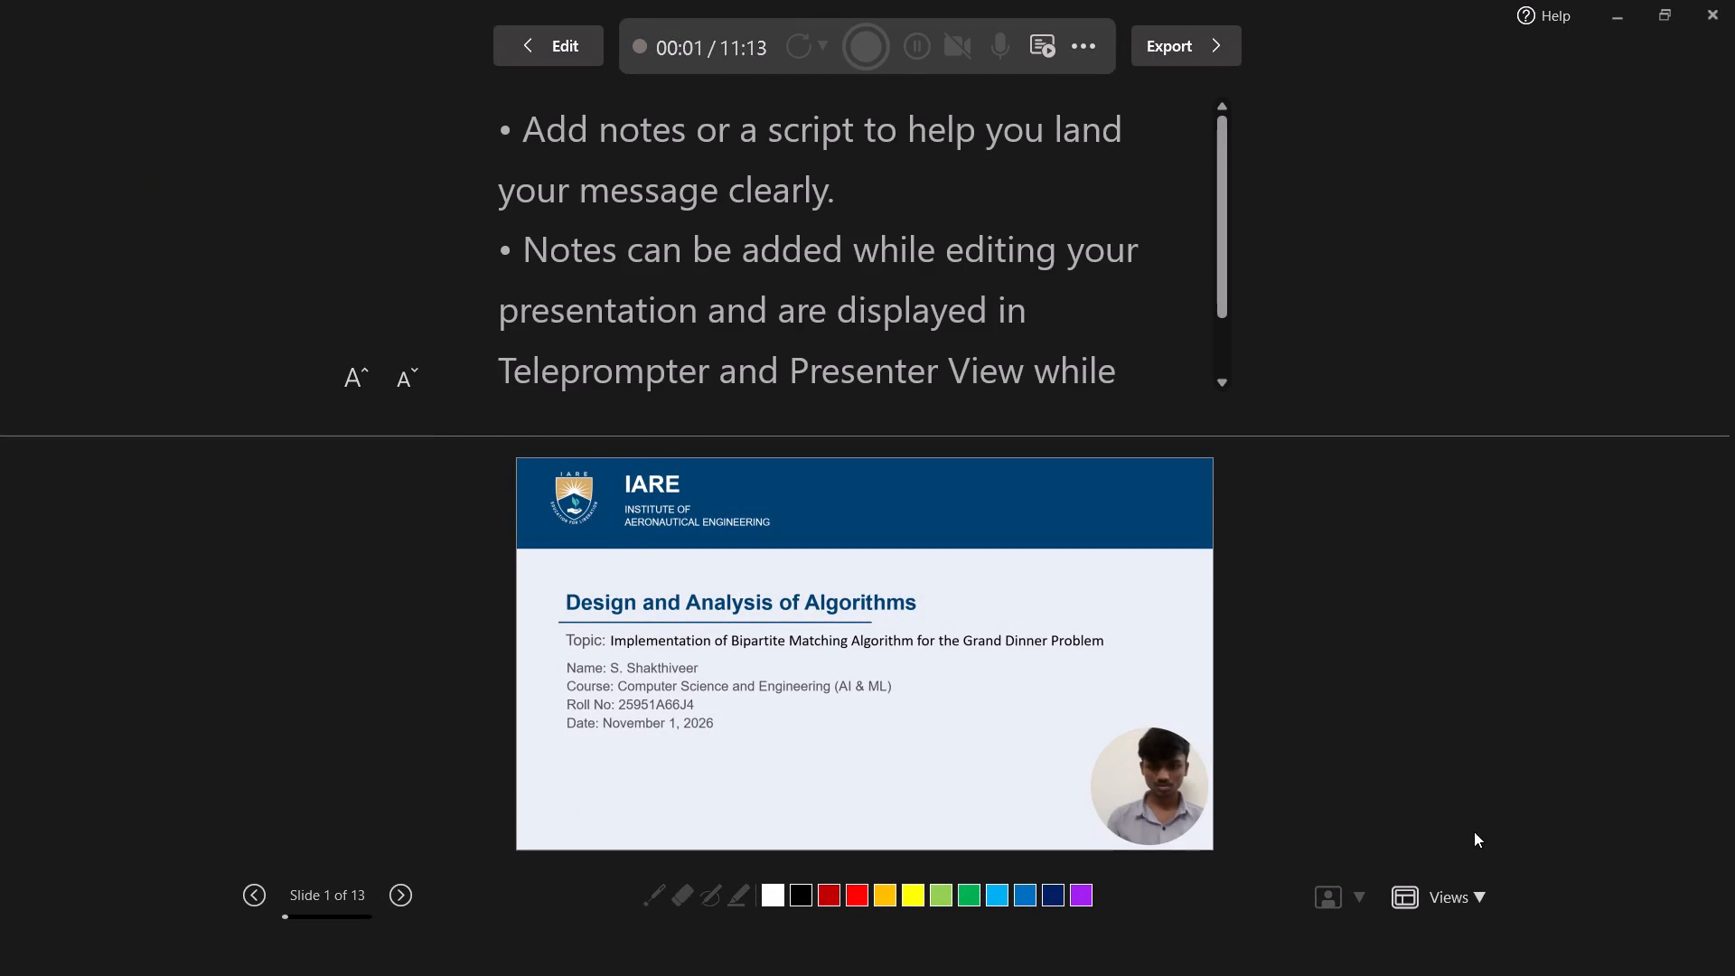
left_click(1203, 59)
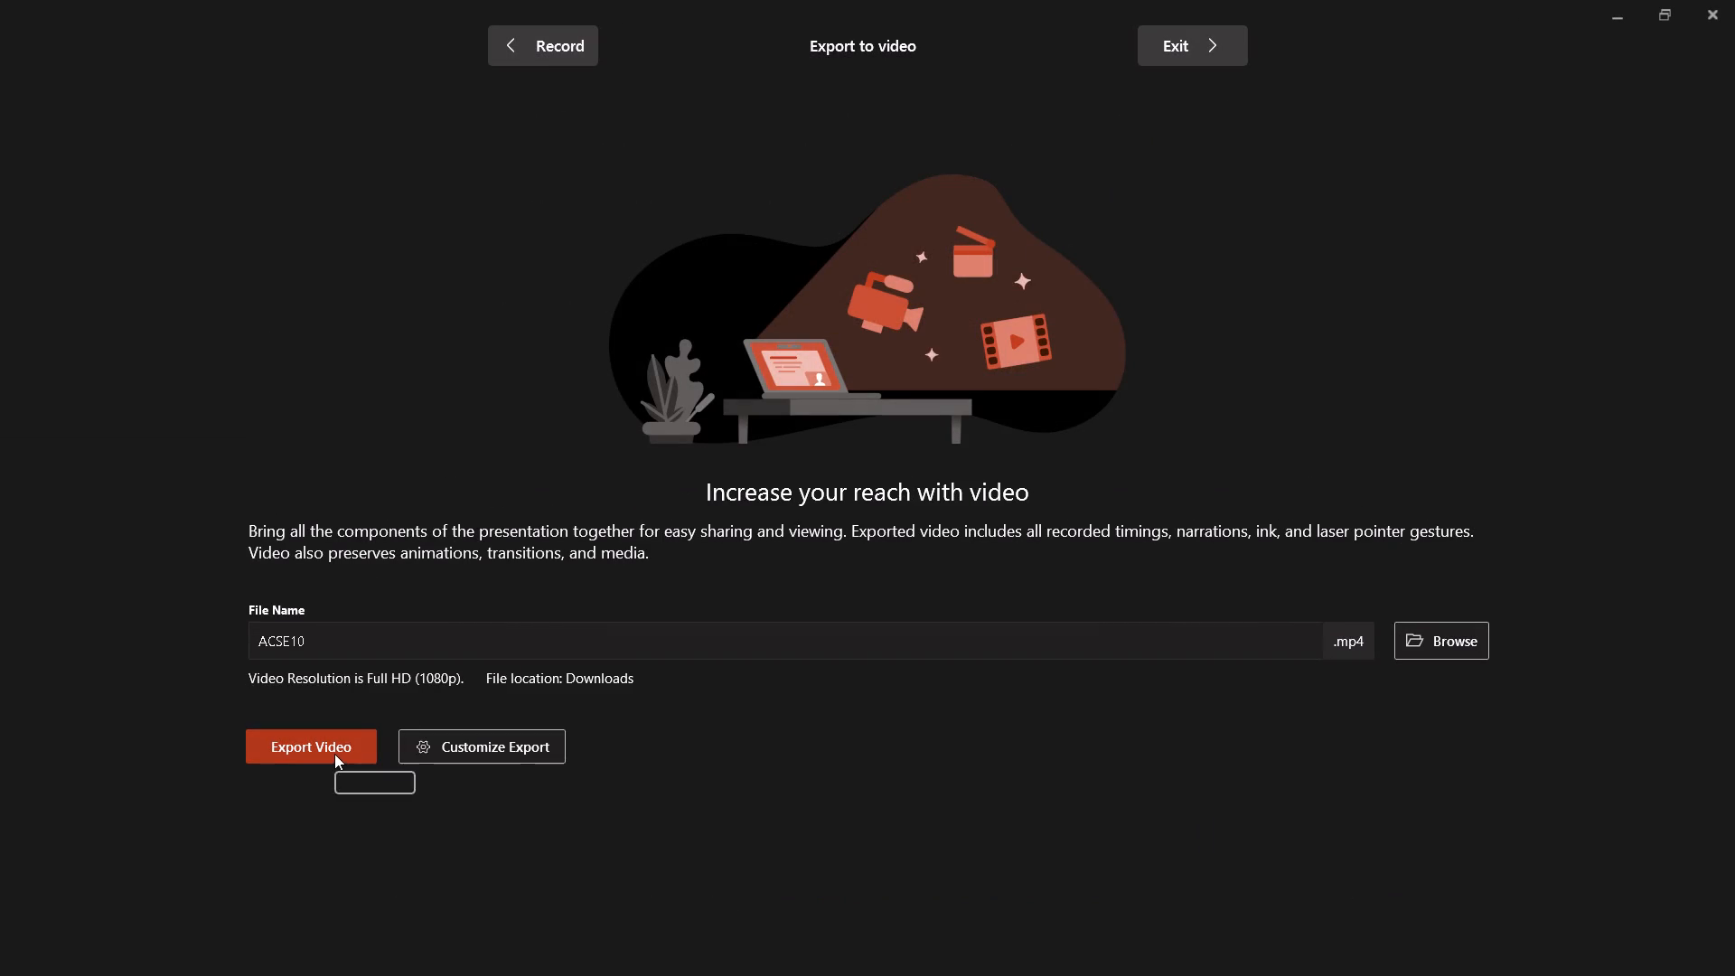
double_click(445, 643)
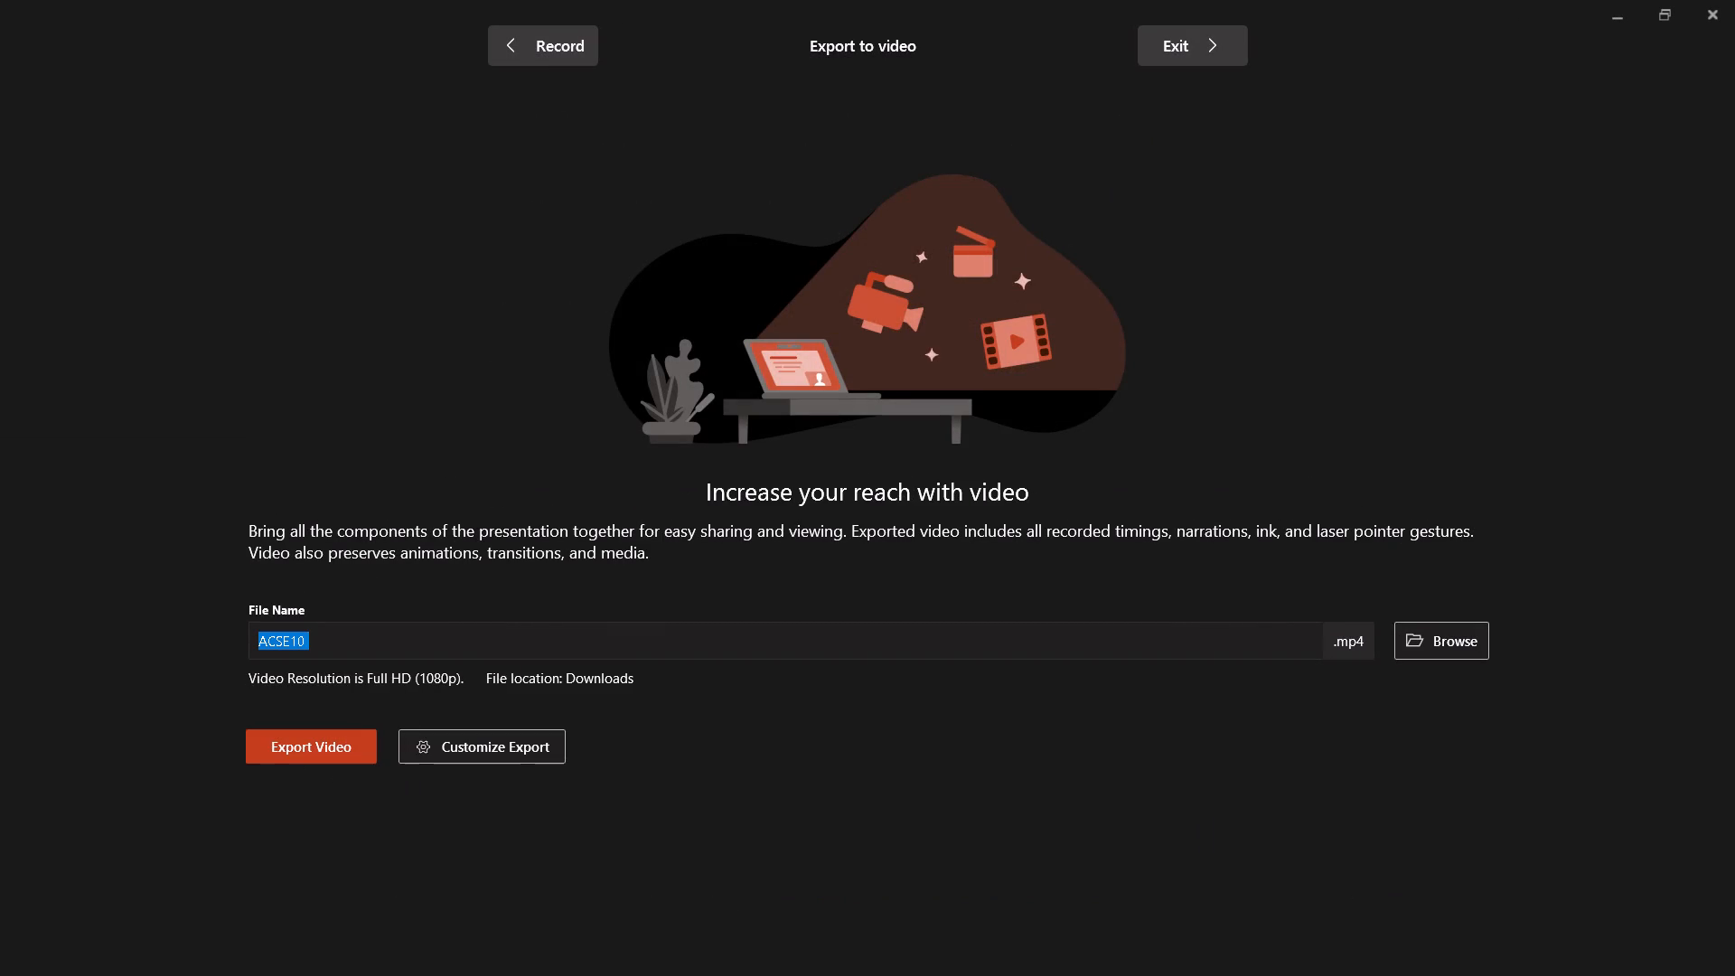
key("BackSpace")
type("DAAL")
key("space")
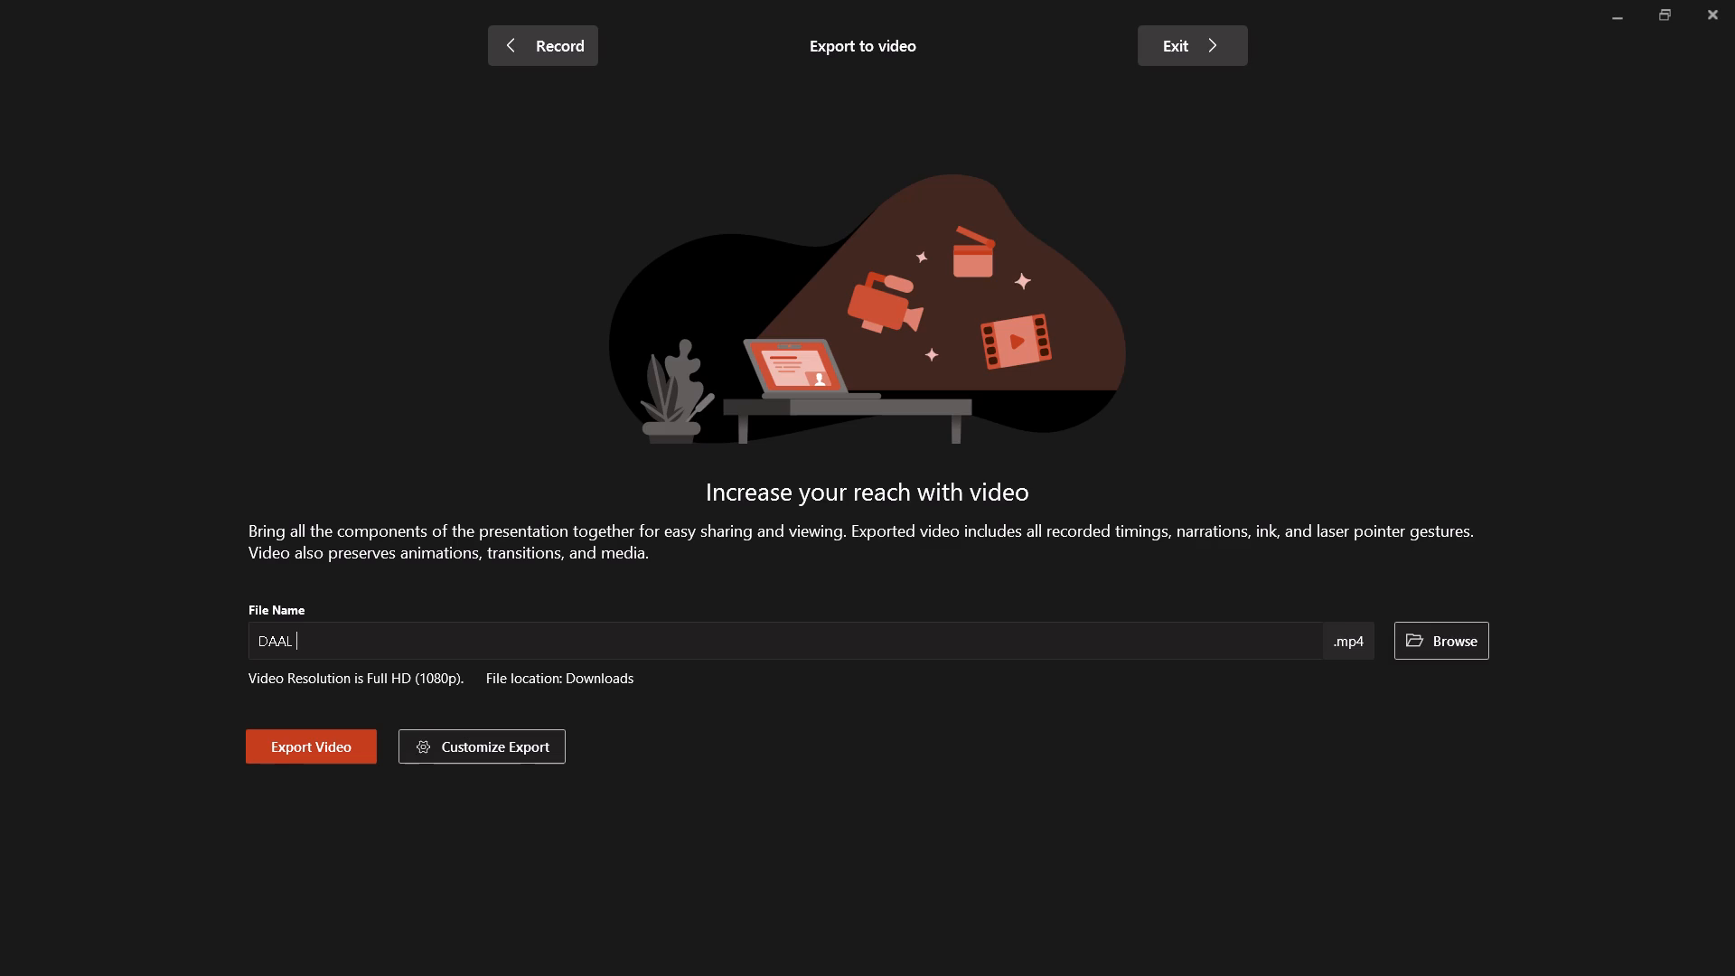
key("a")
left_click(335, 747)
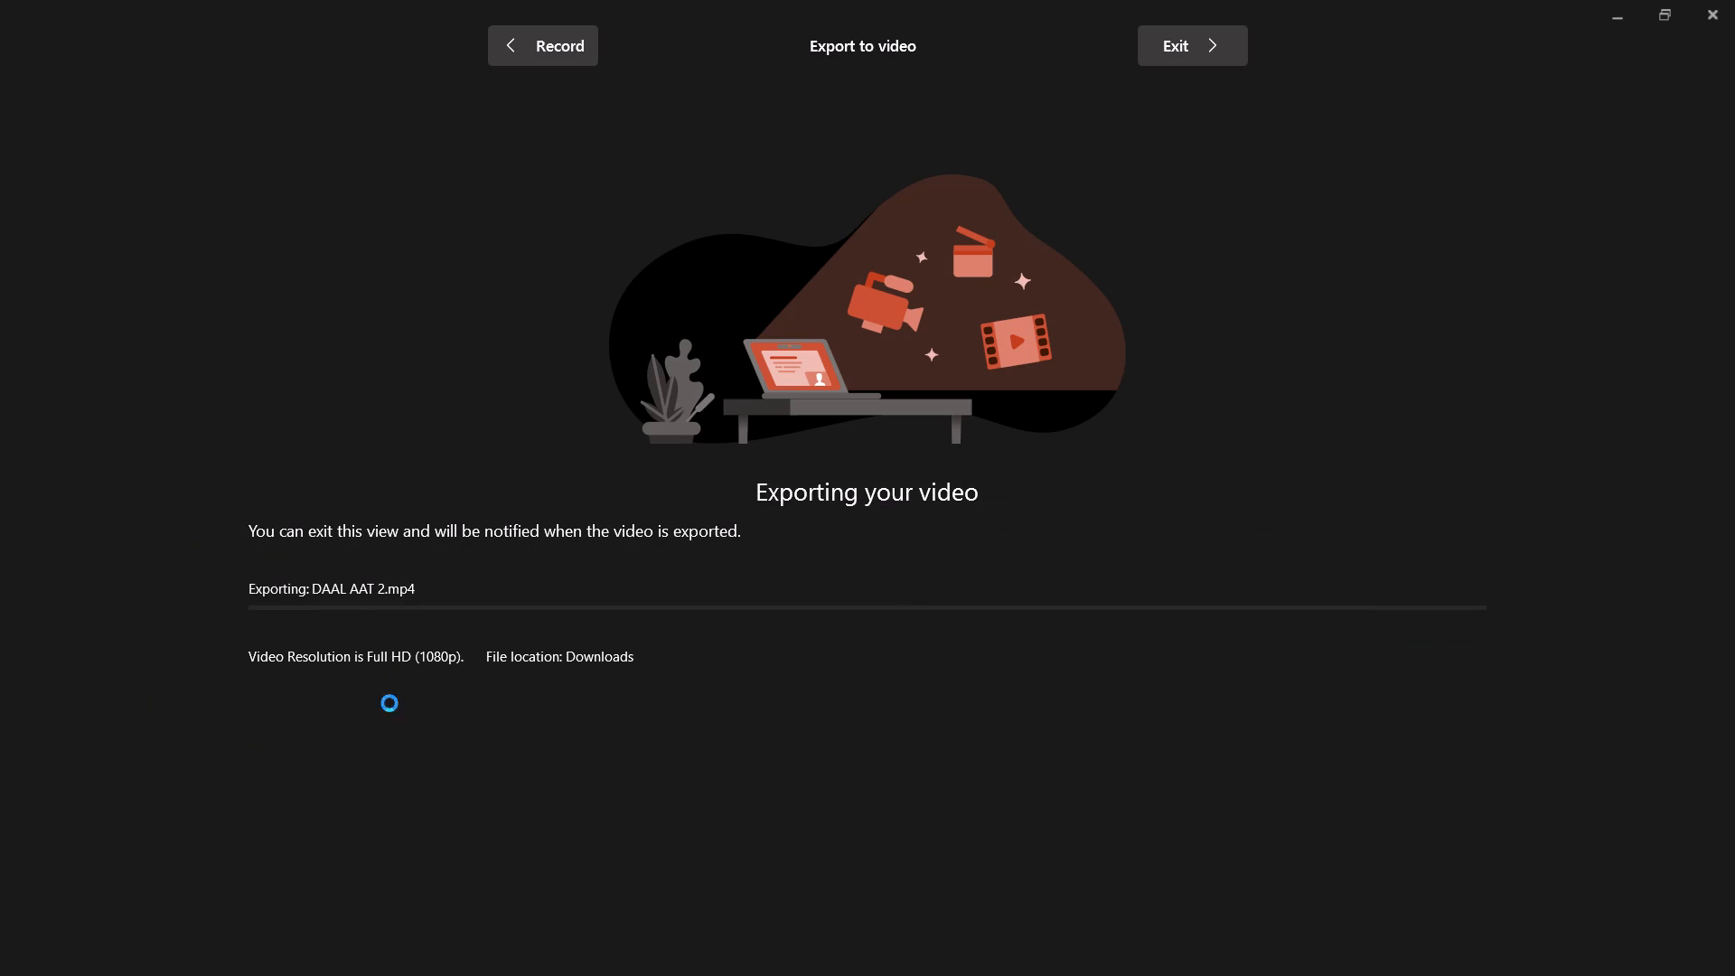
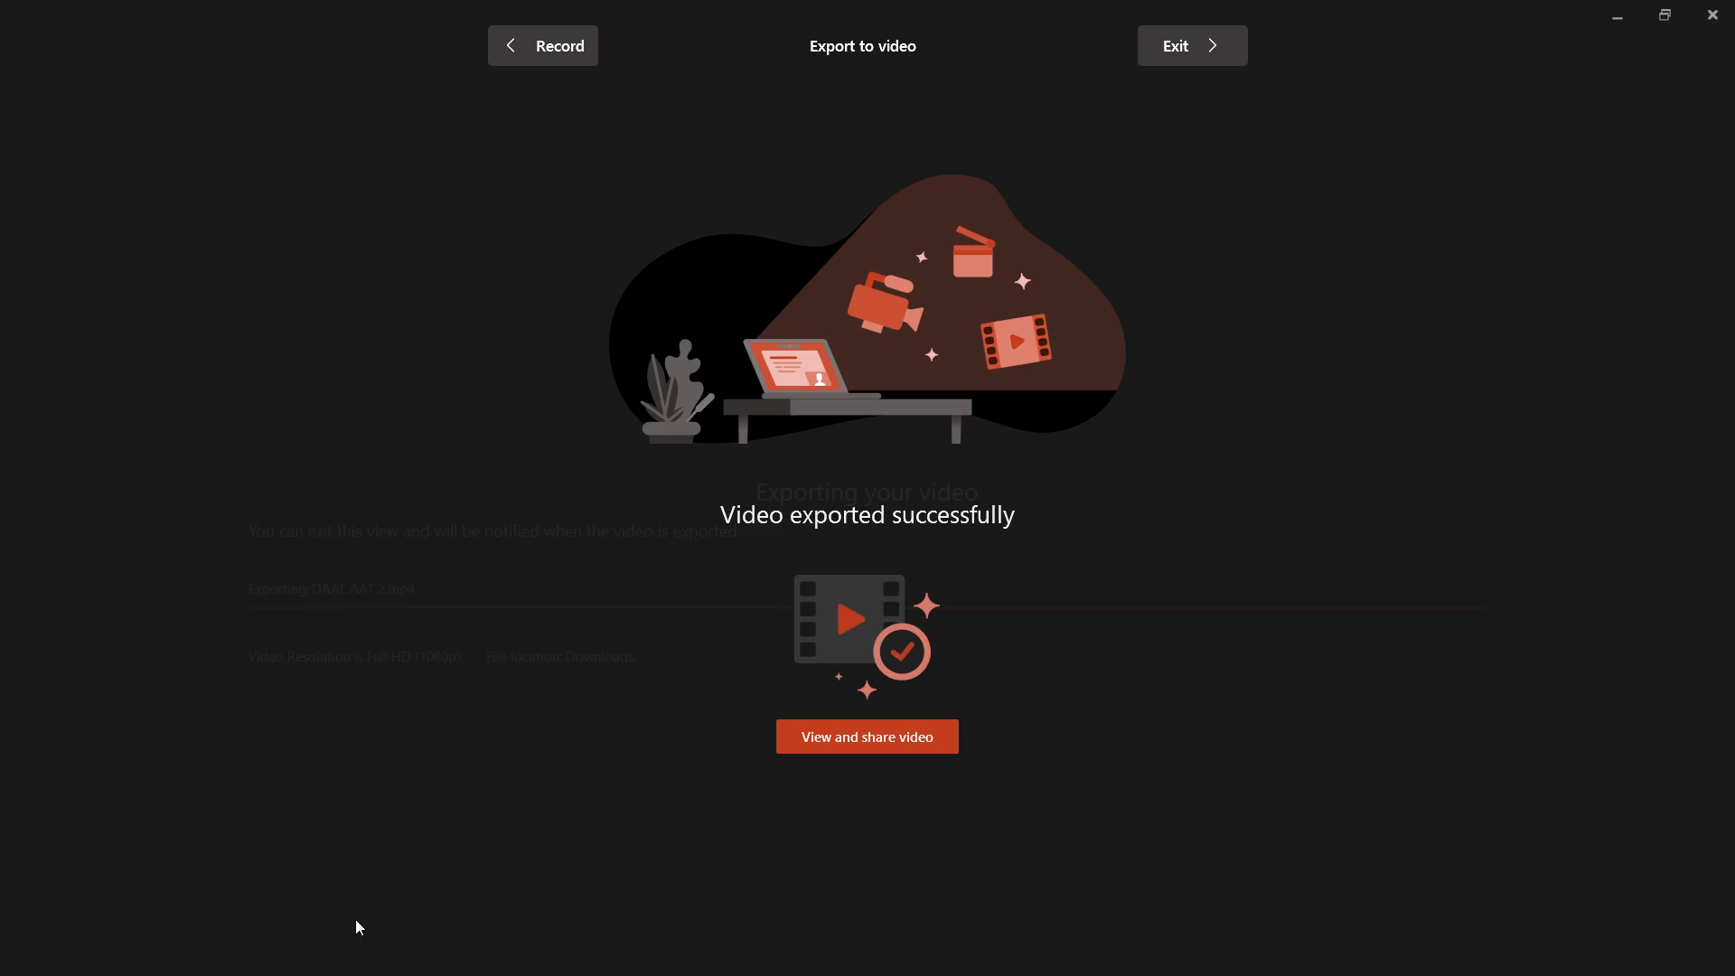
Open the exported "DAAL AAT 2" video in Media Player and check the start of its playback.
left_click(815, 736)
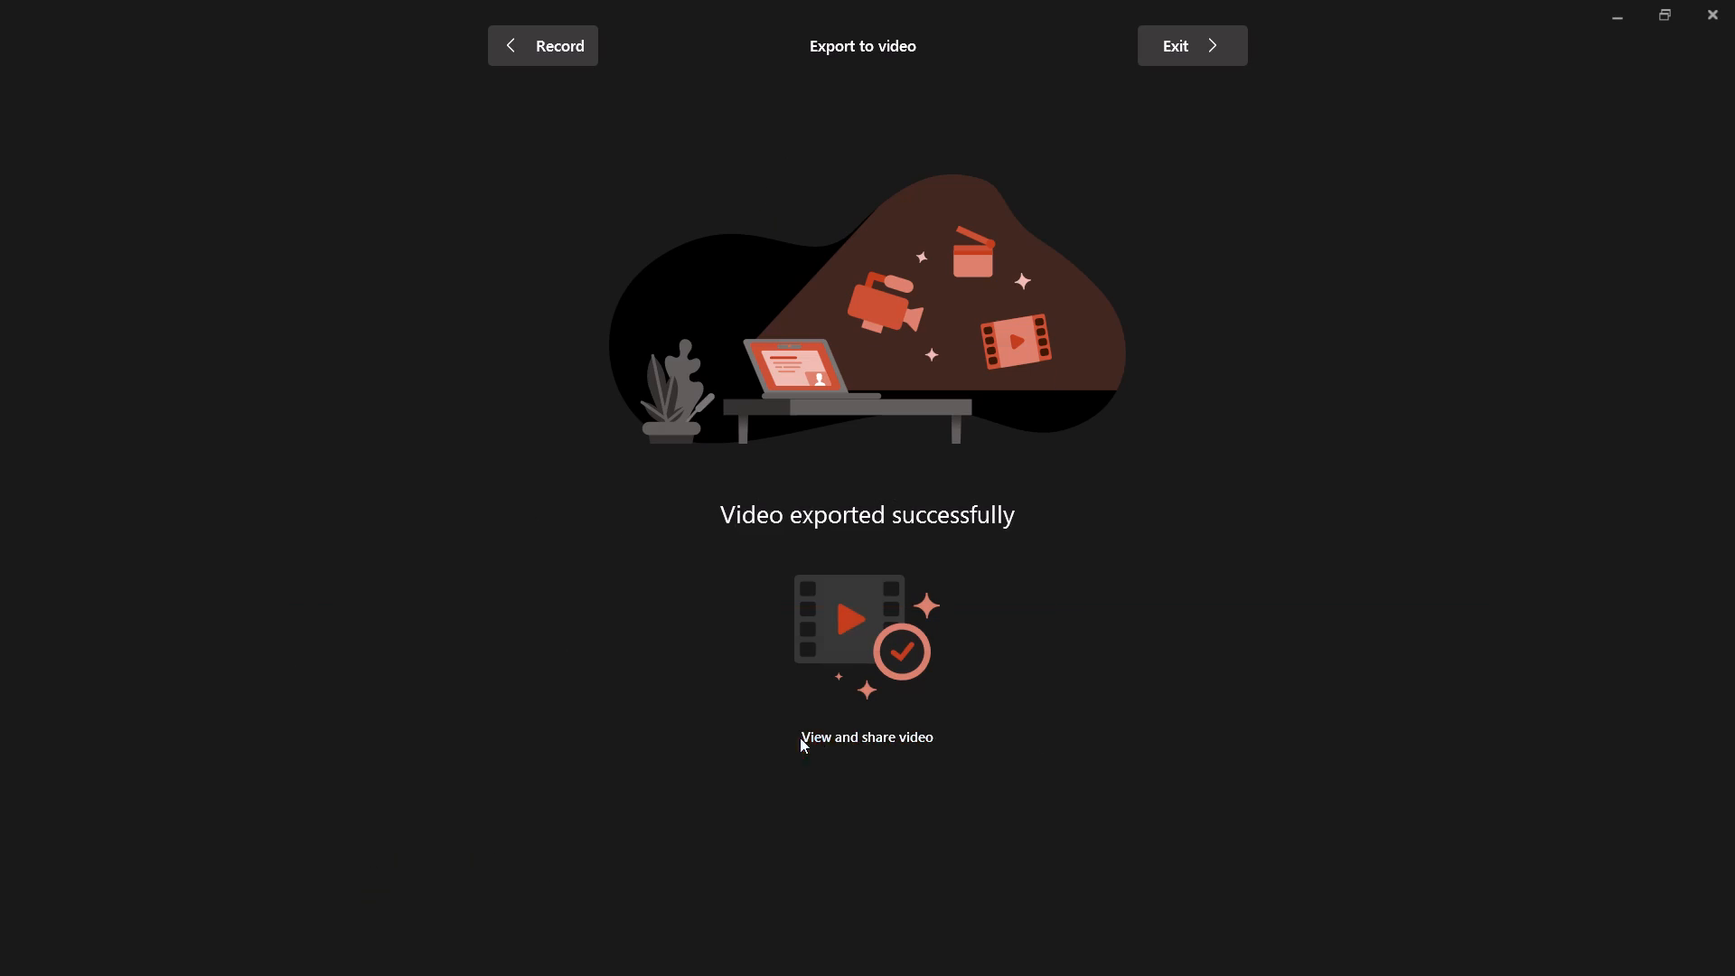
left_click(904, 613)
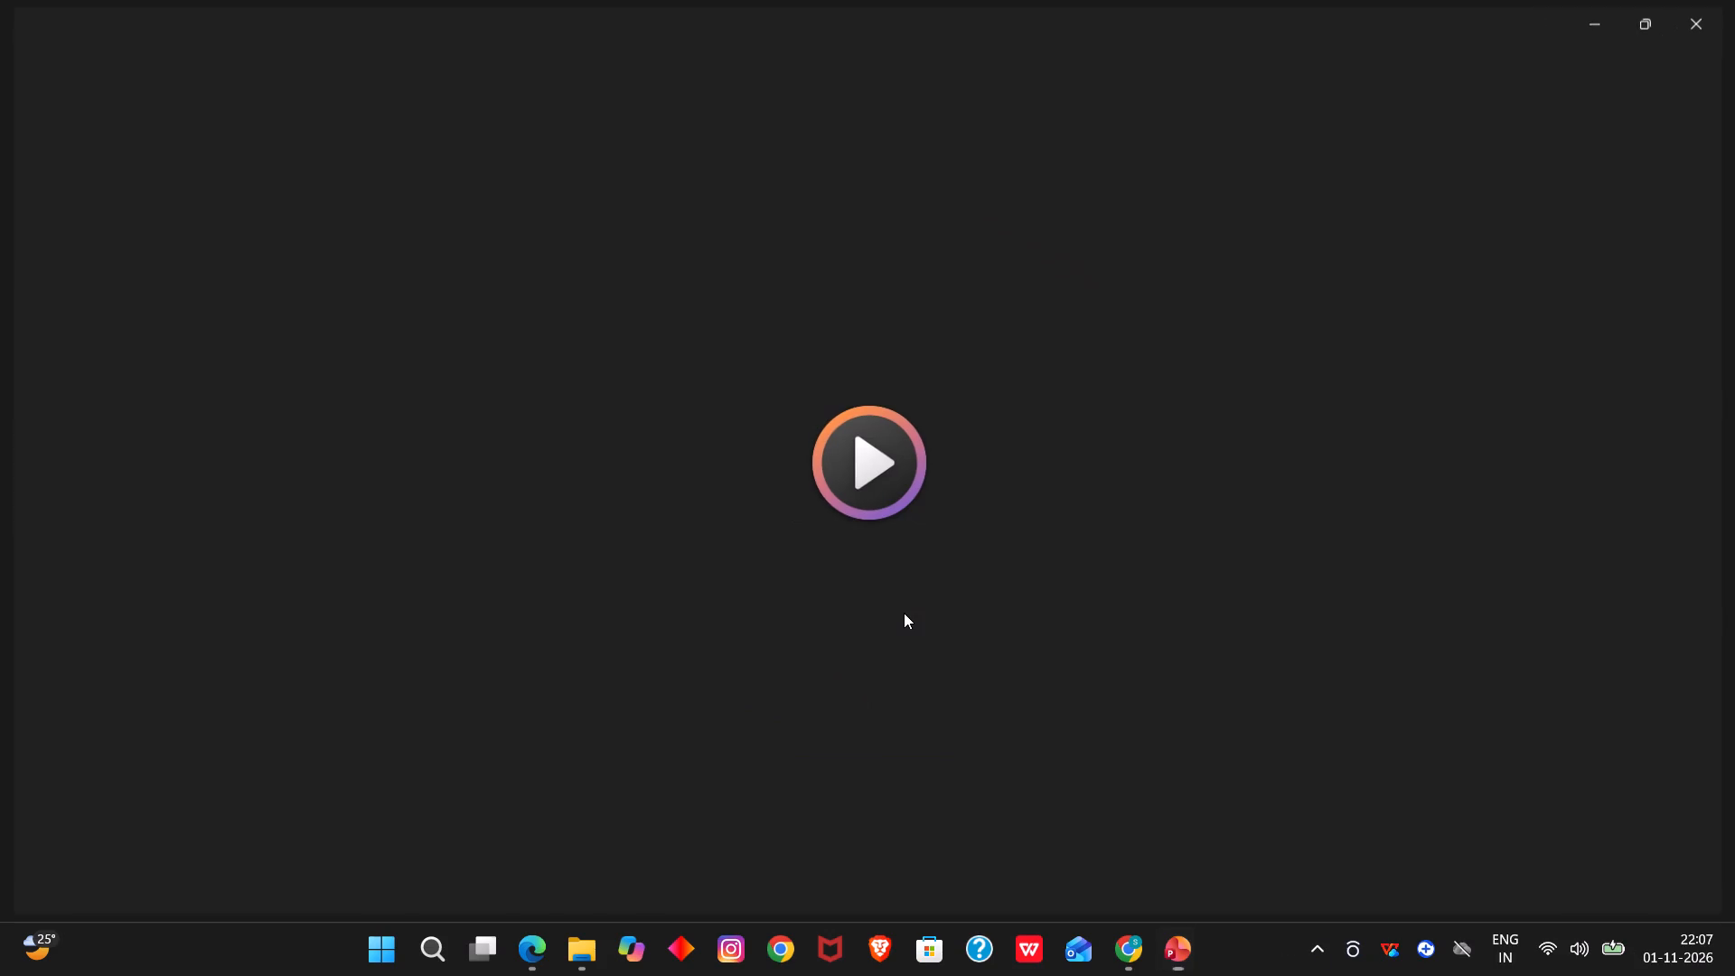
left_click(832, 474)
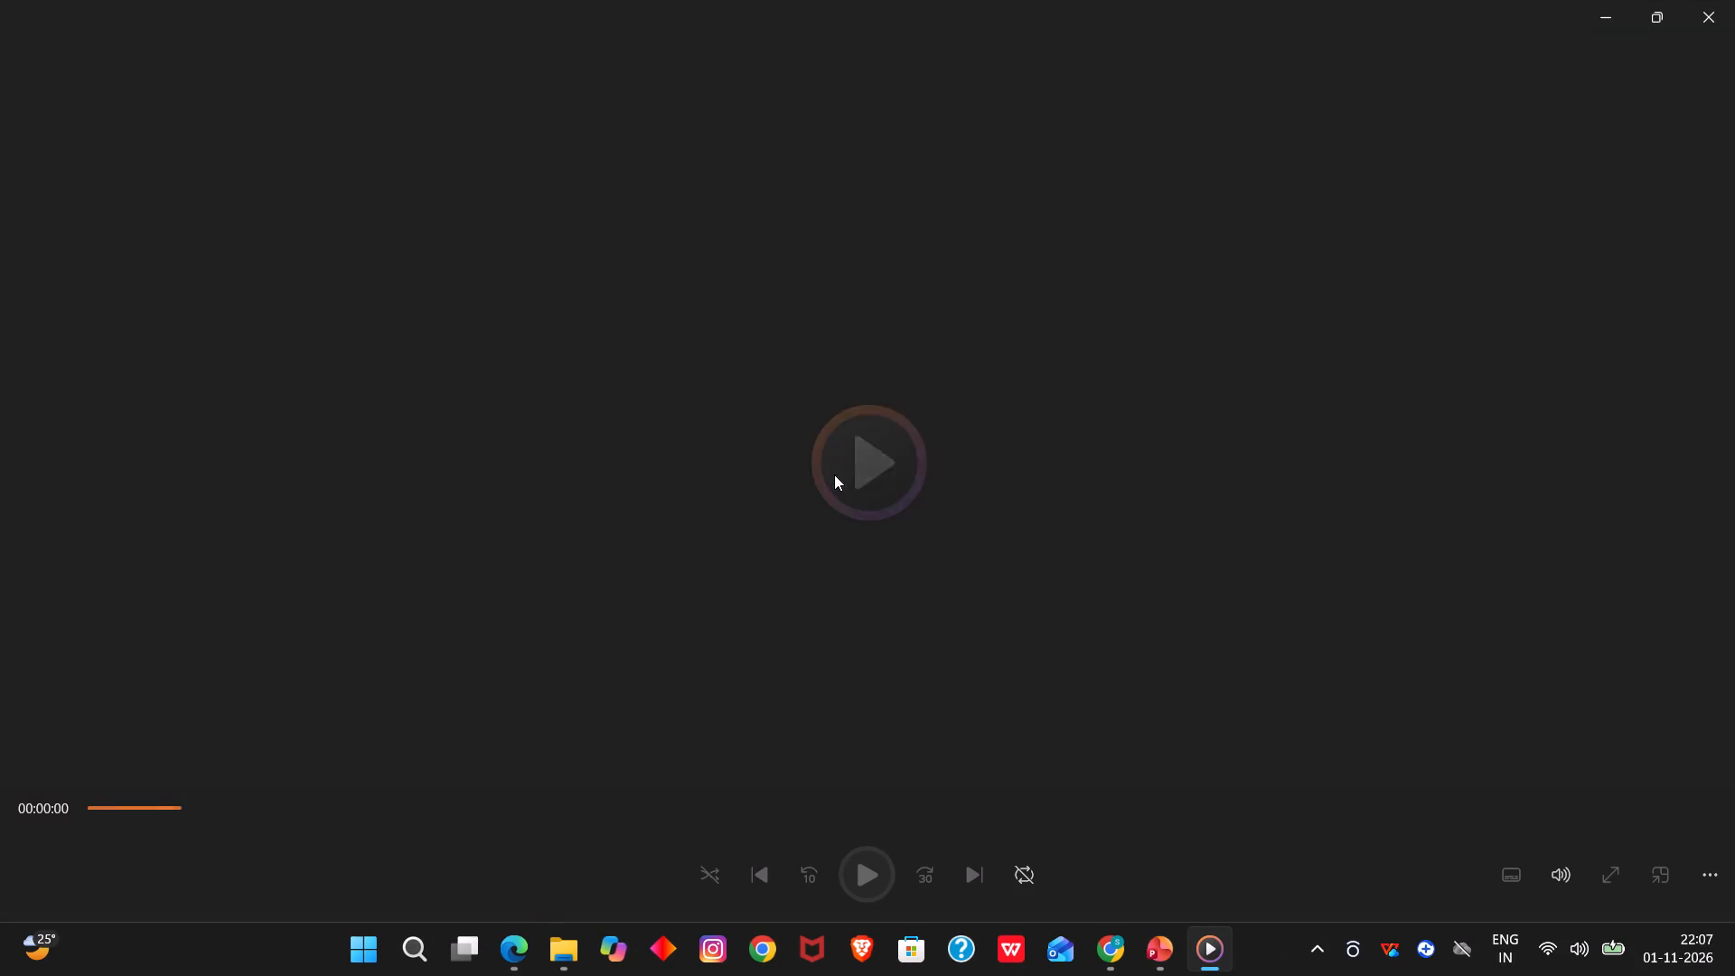
left_click(894, 868)
left_click(886, 857)
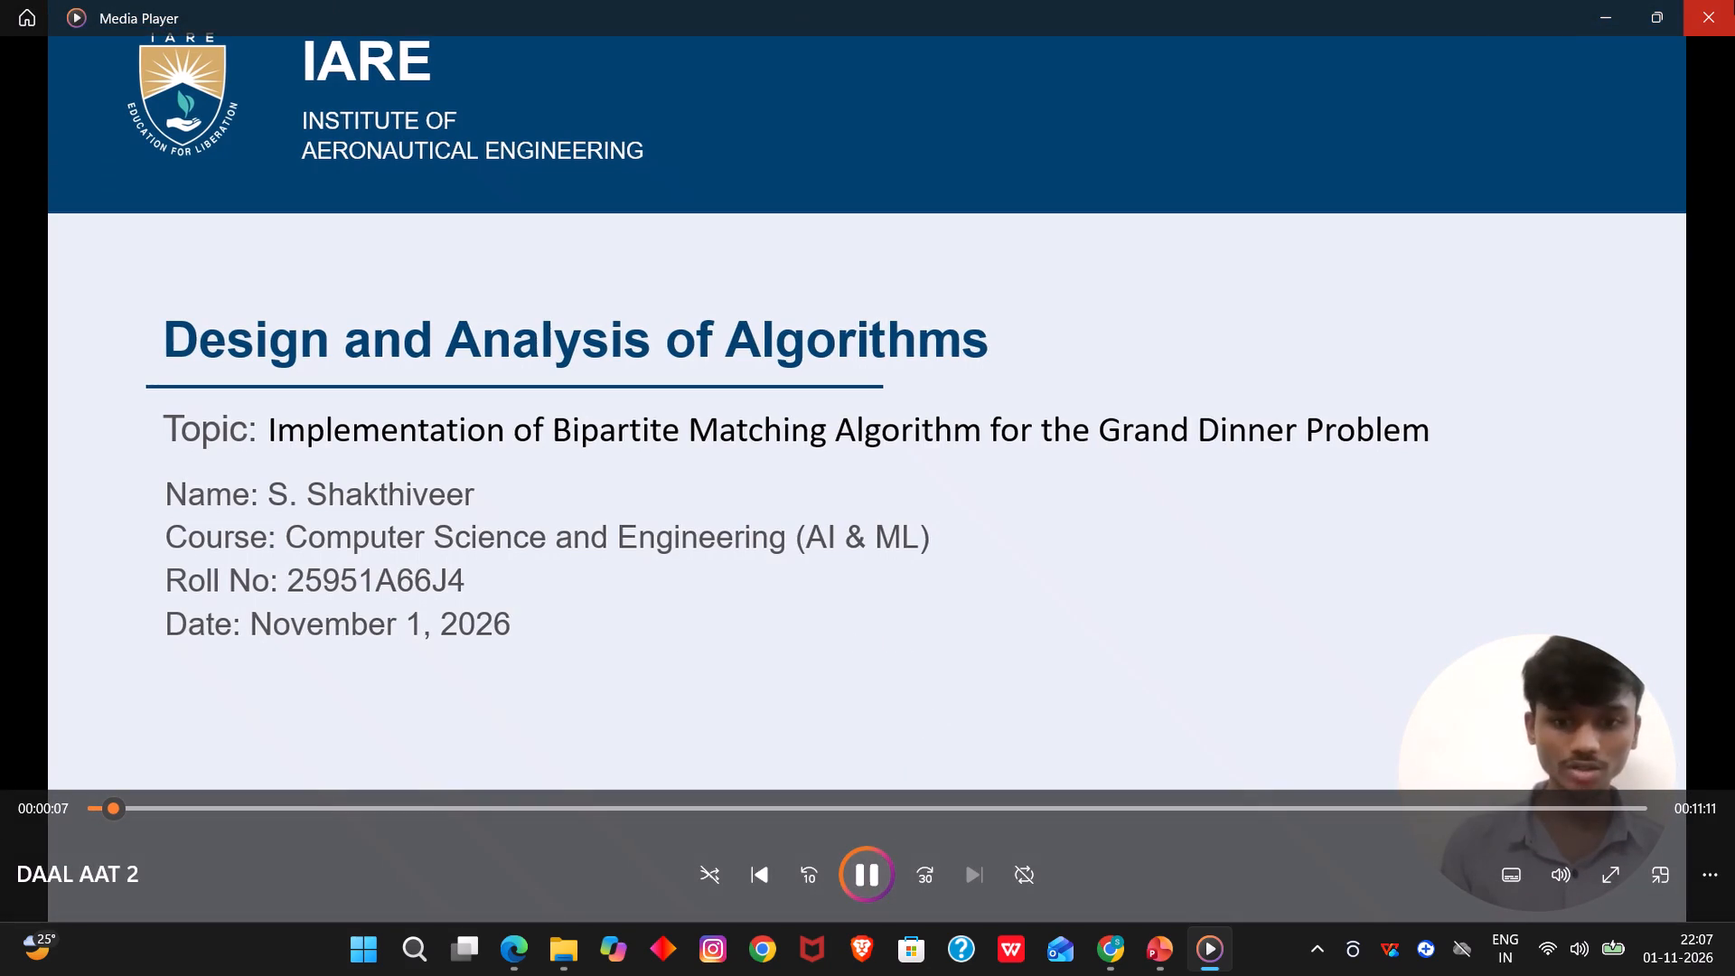
left_click(1627, 28)
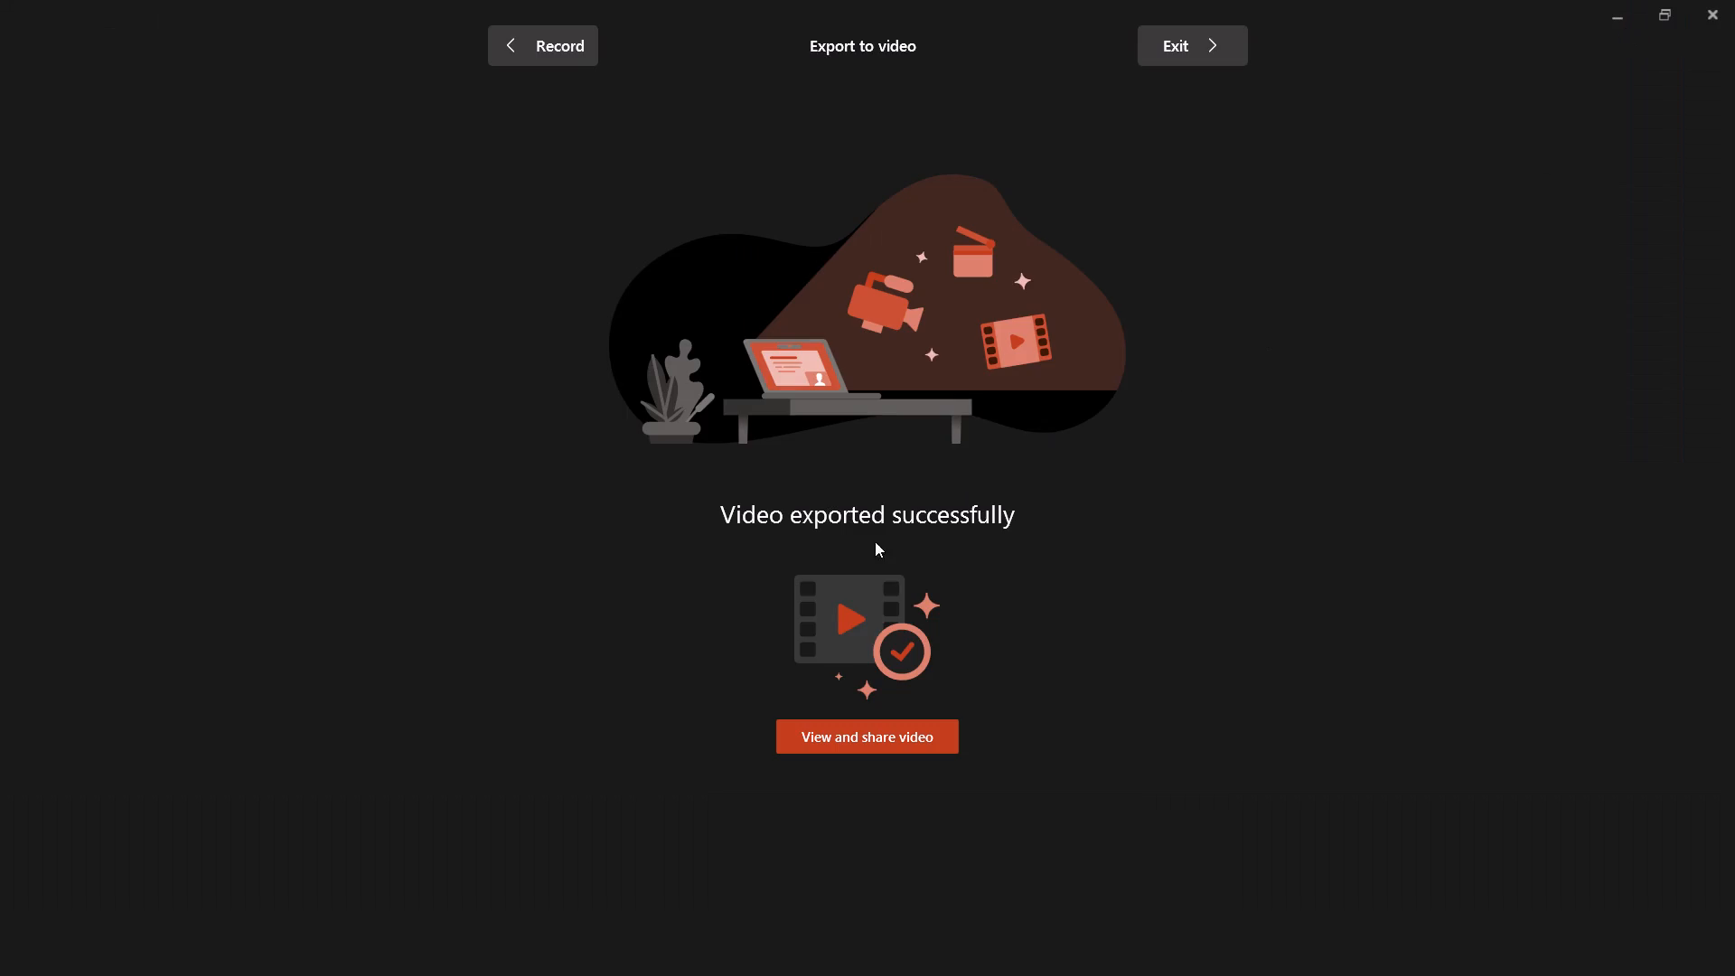
Exit the export-to-video view back to the ACSE10 slides and close Media Player.
left_click(1223, 35)
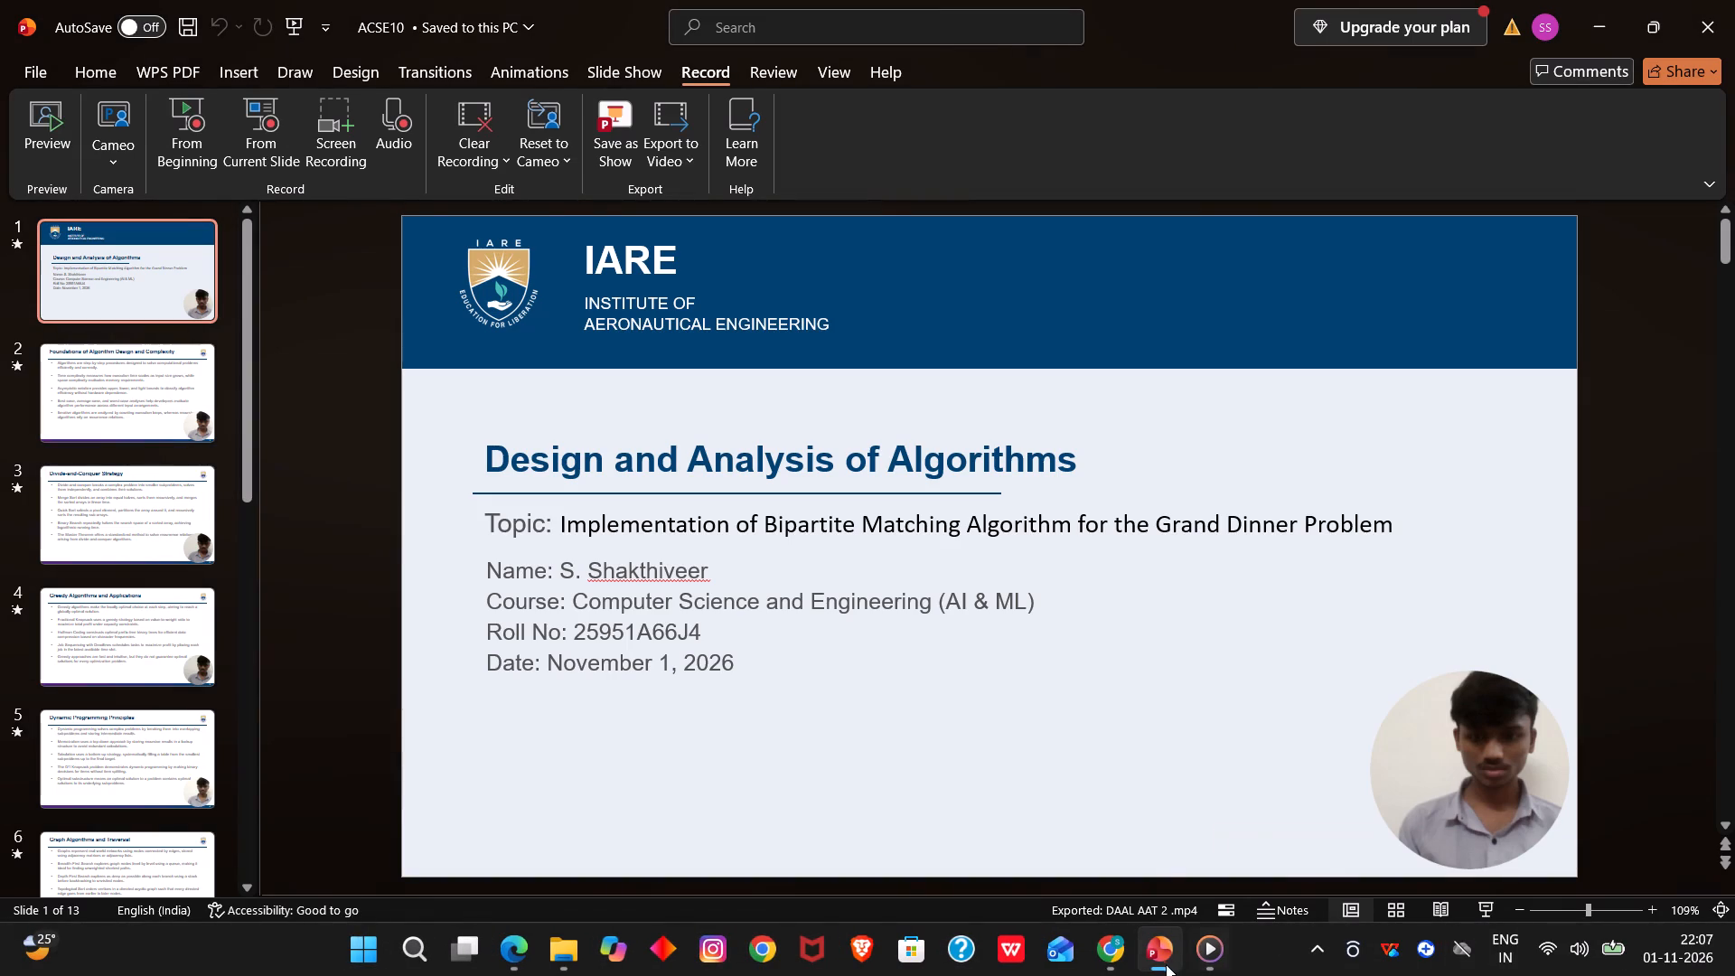
left_click(1313, 713)
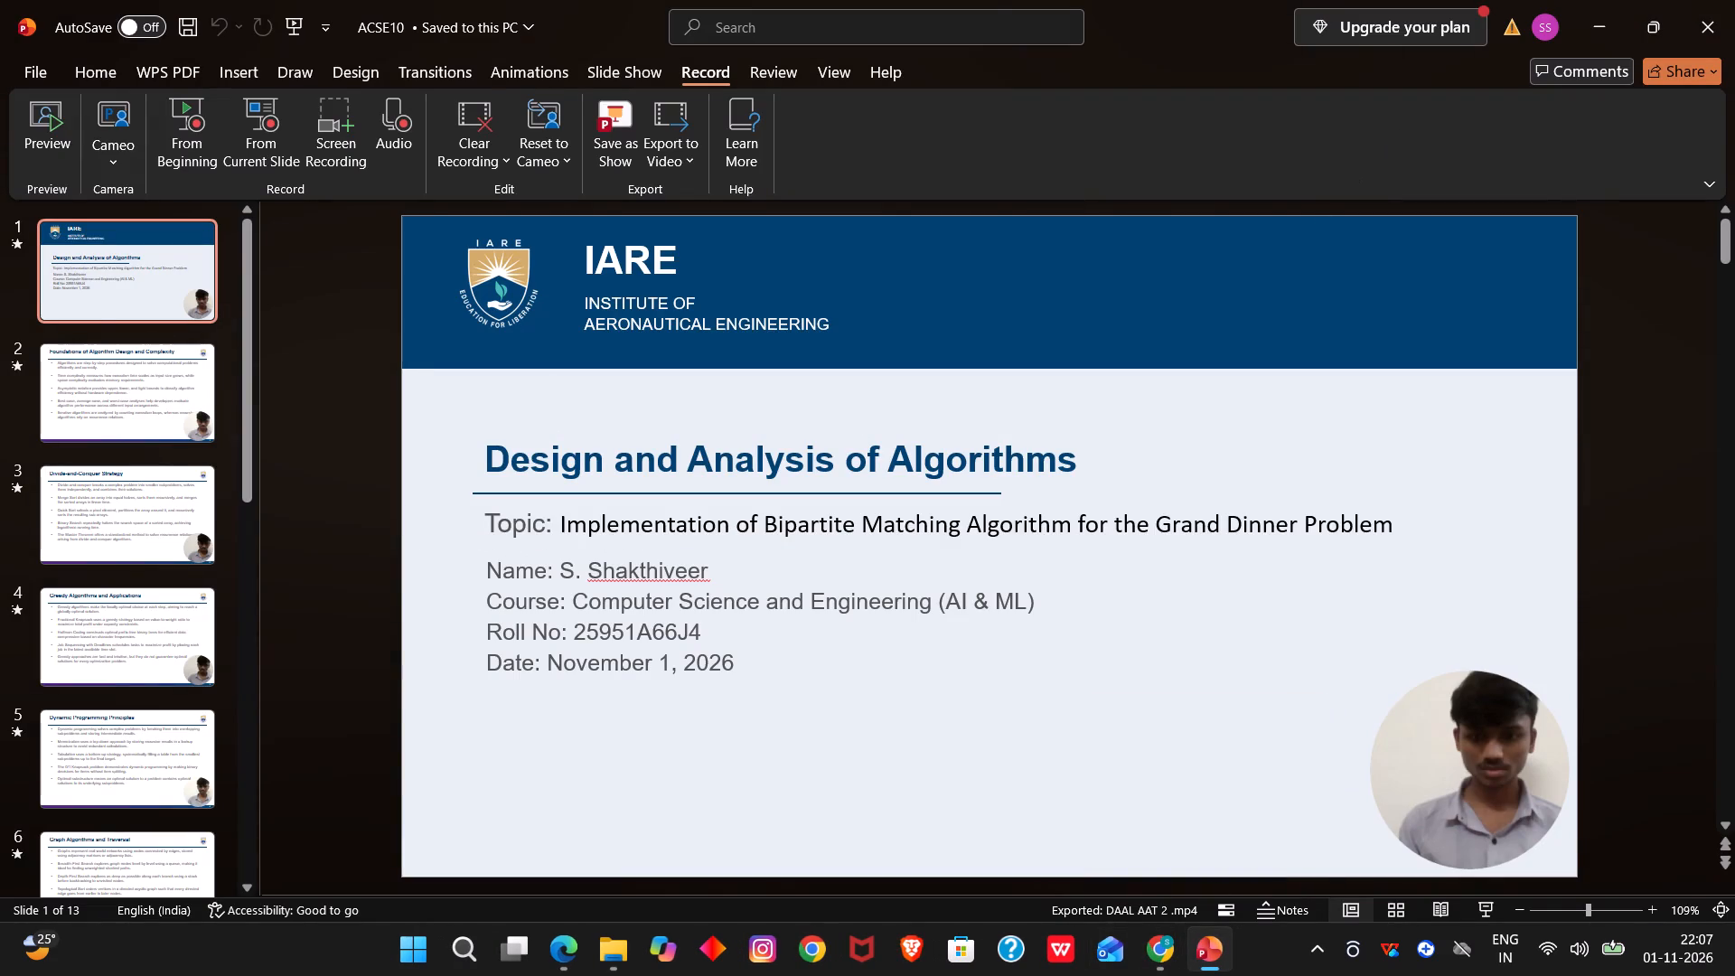
Switch to File Explorer, look through the Downloads folder for the "DAAL AAT 2" video, and open the Home view.
left_click(624, 951)
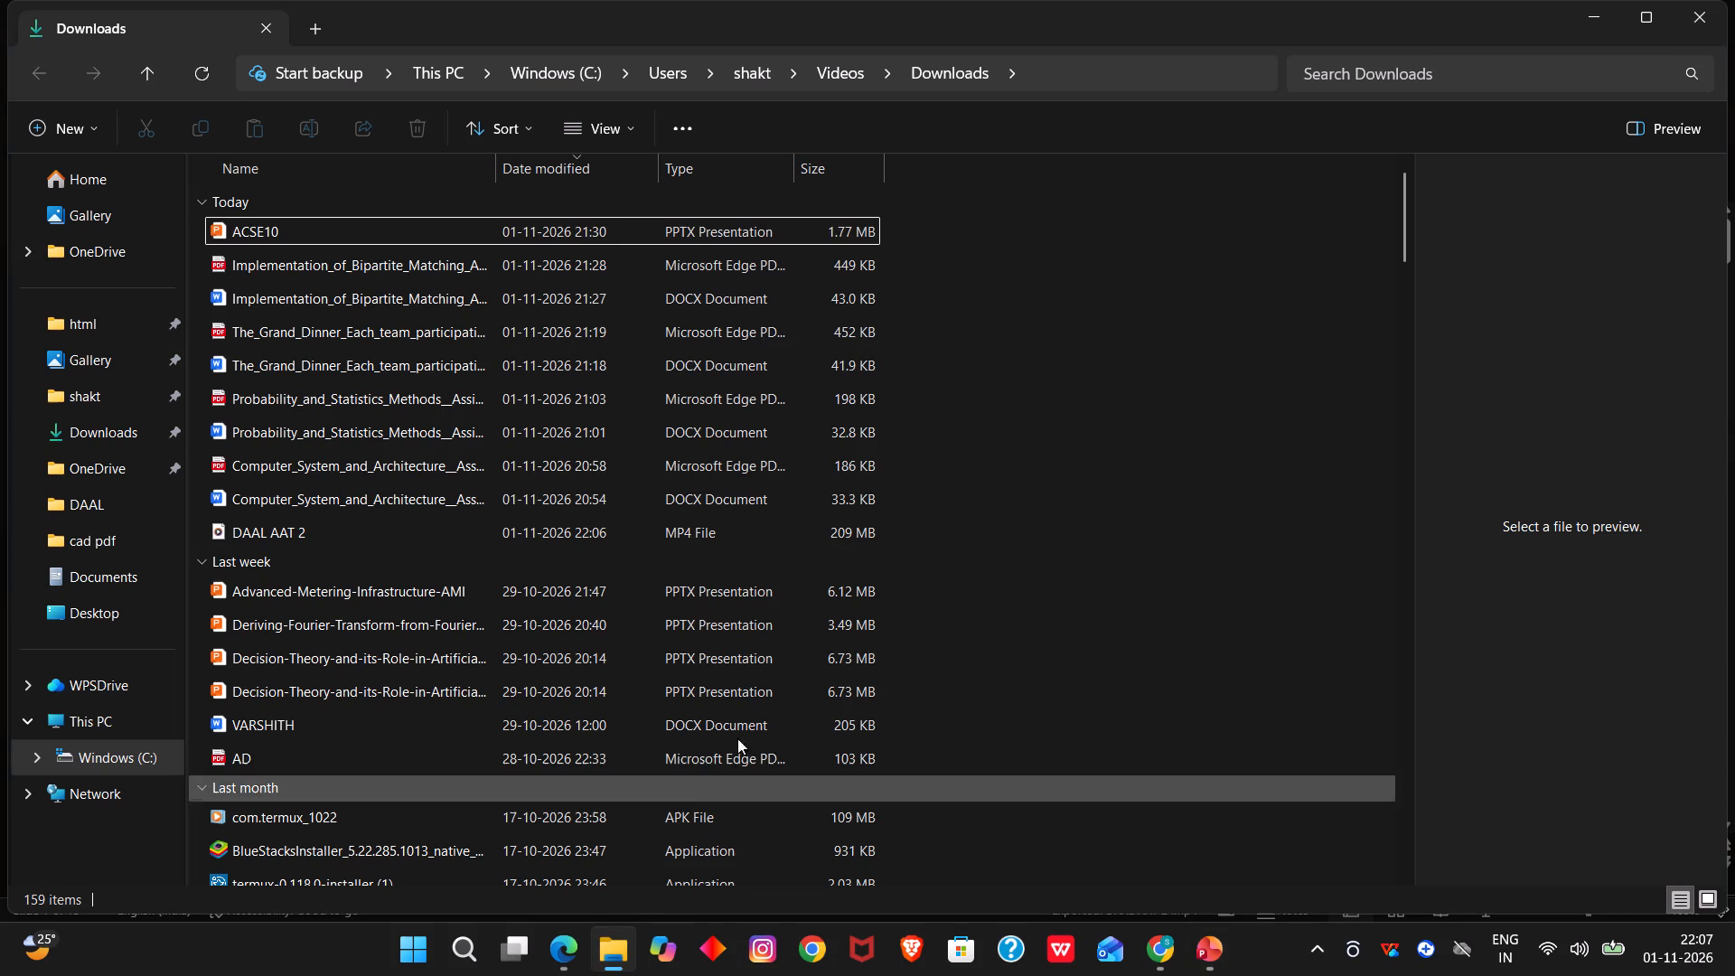
scroll(534, 267, "down", 2)
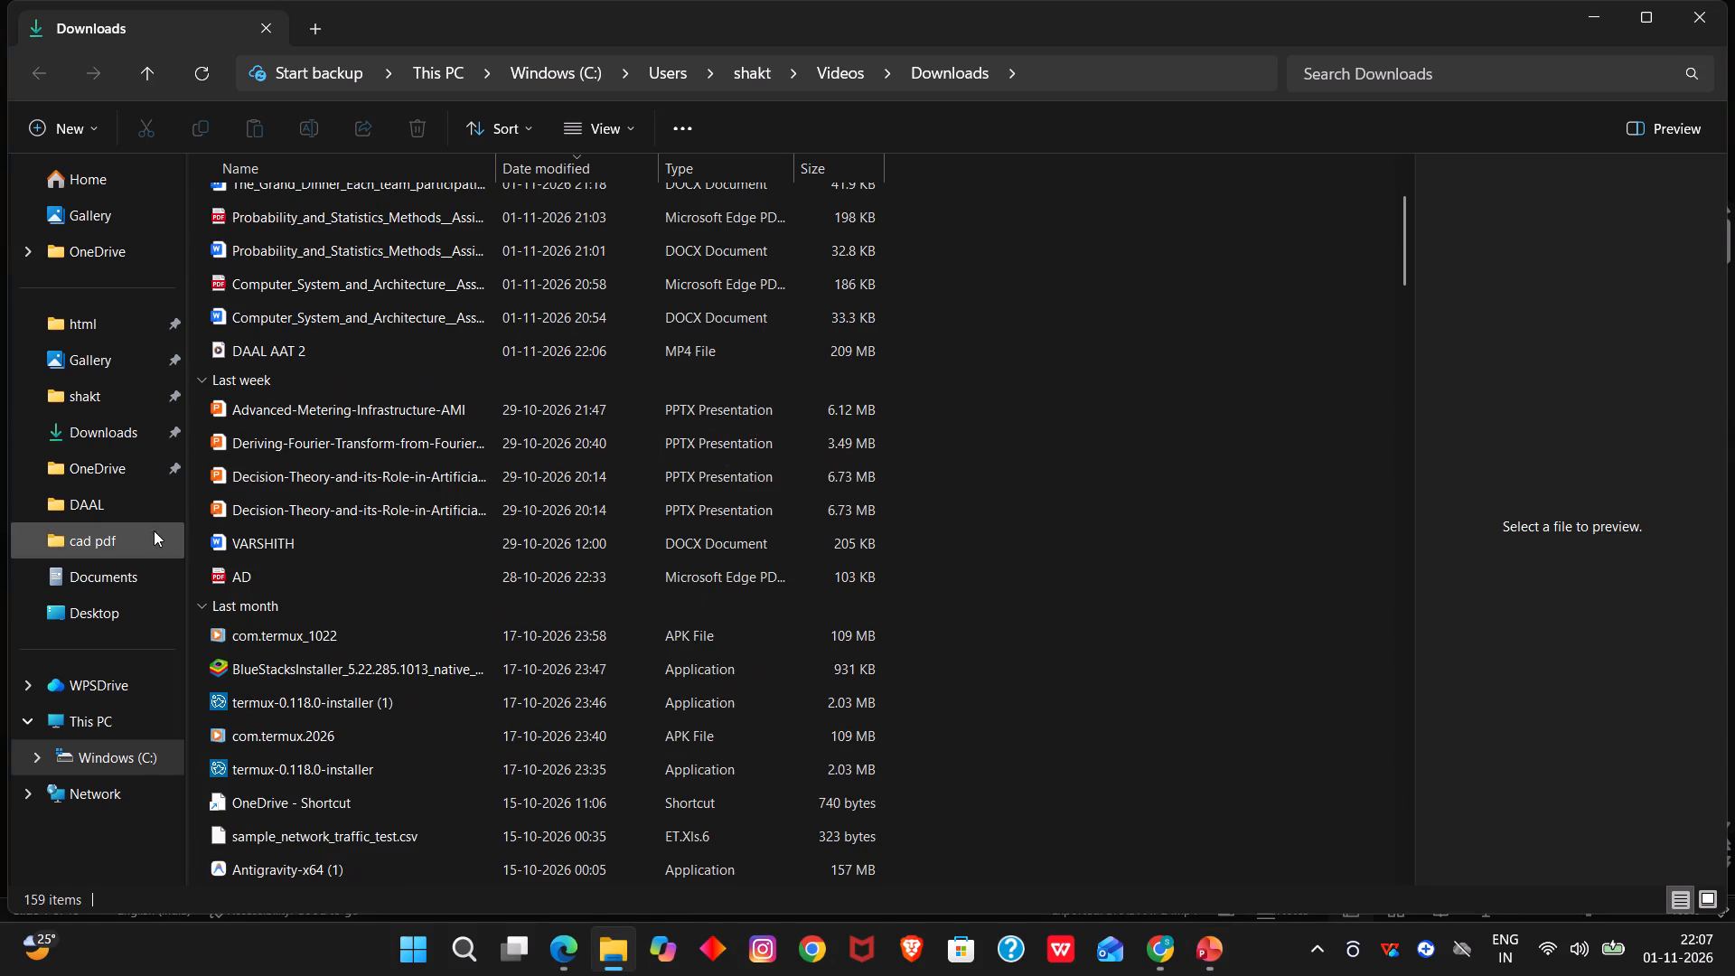
scroll(361, 416, "up", 5)
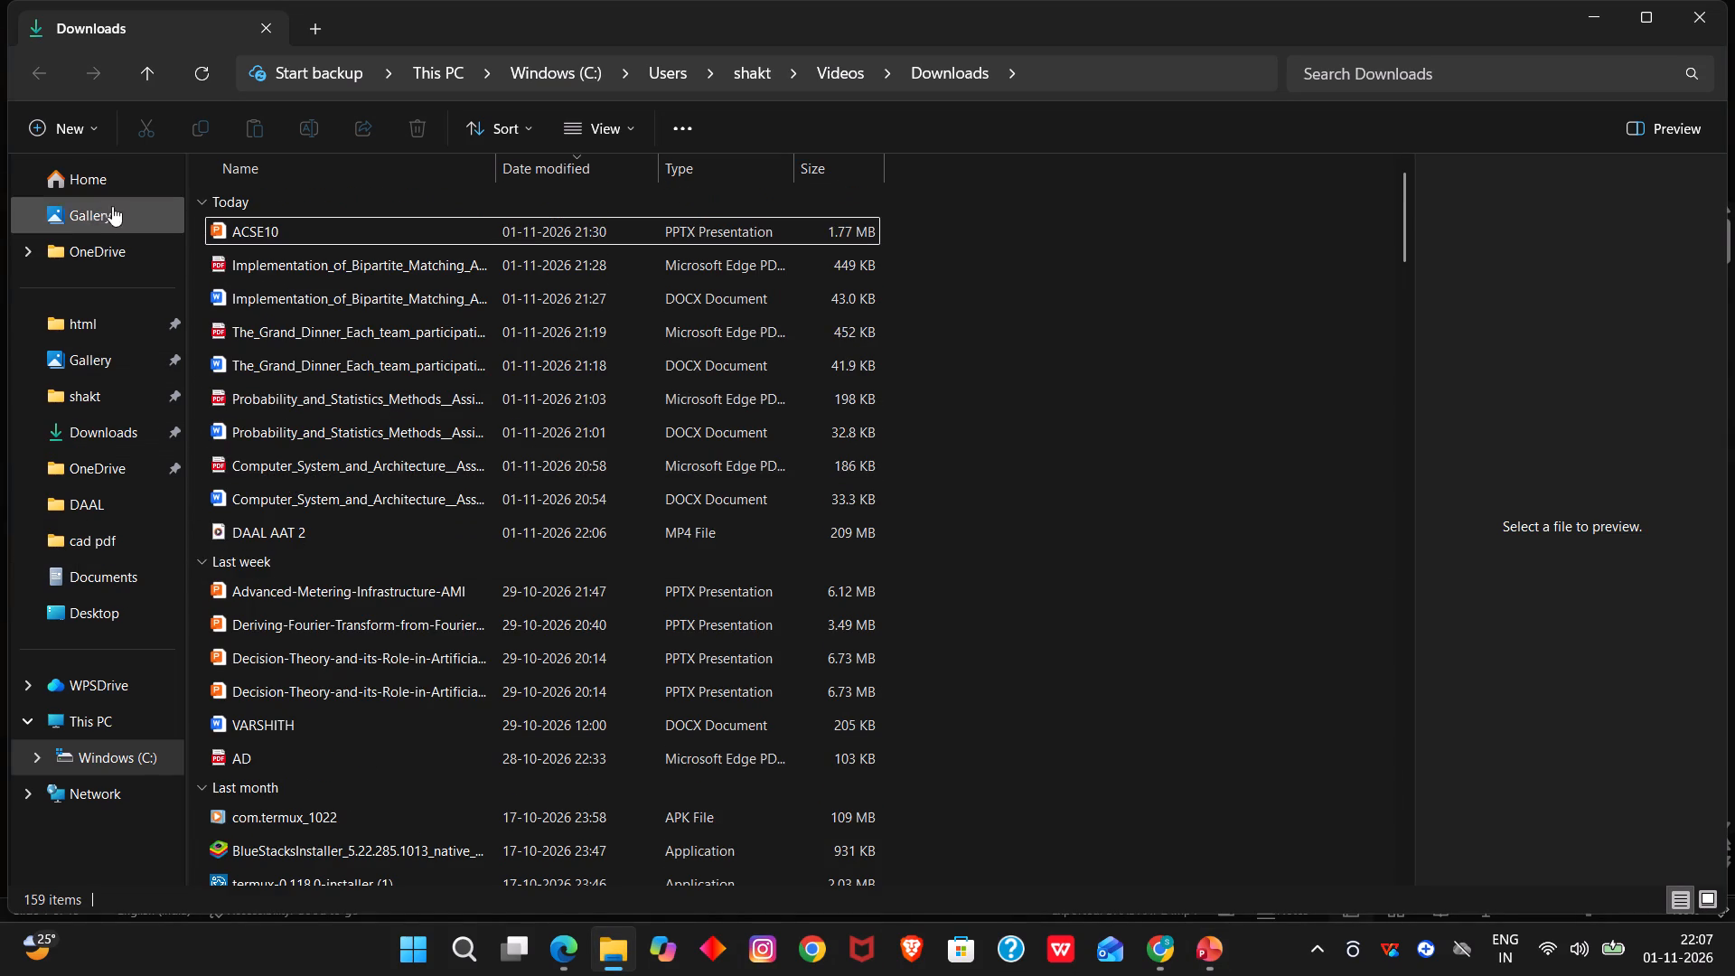
left_click(124, 168)
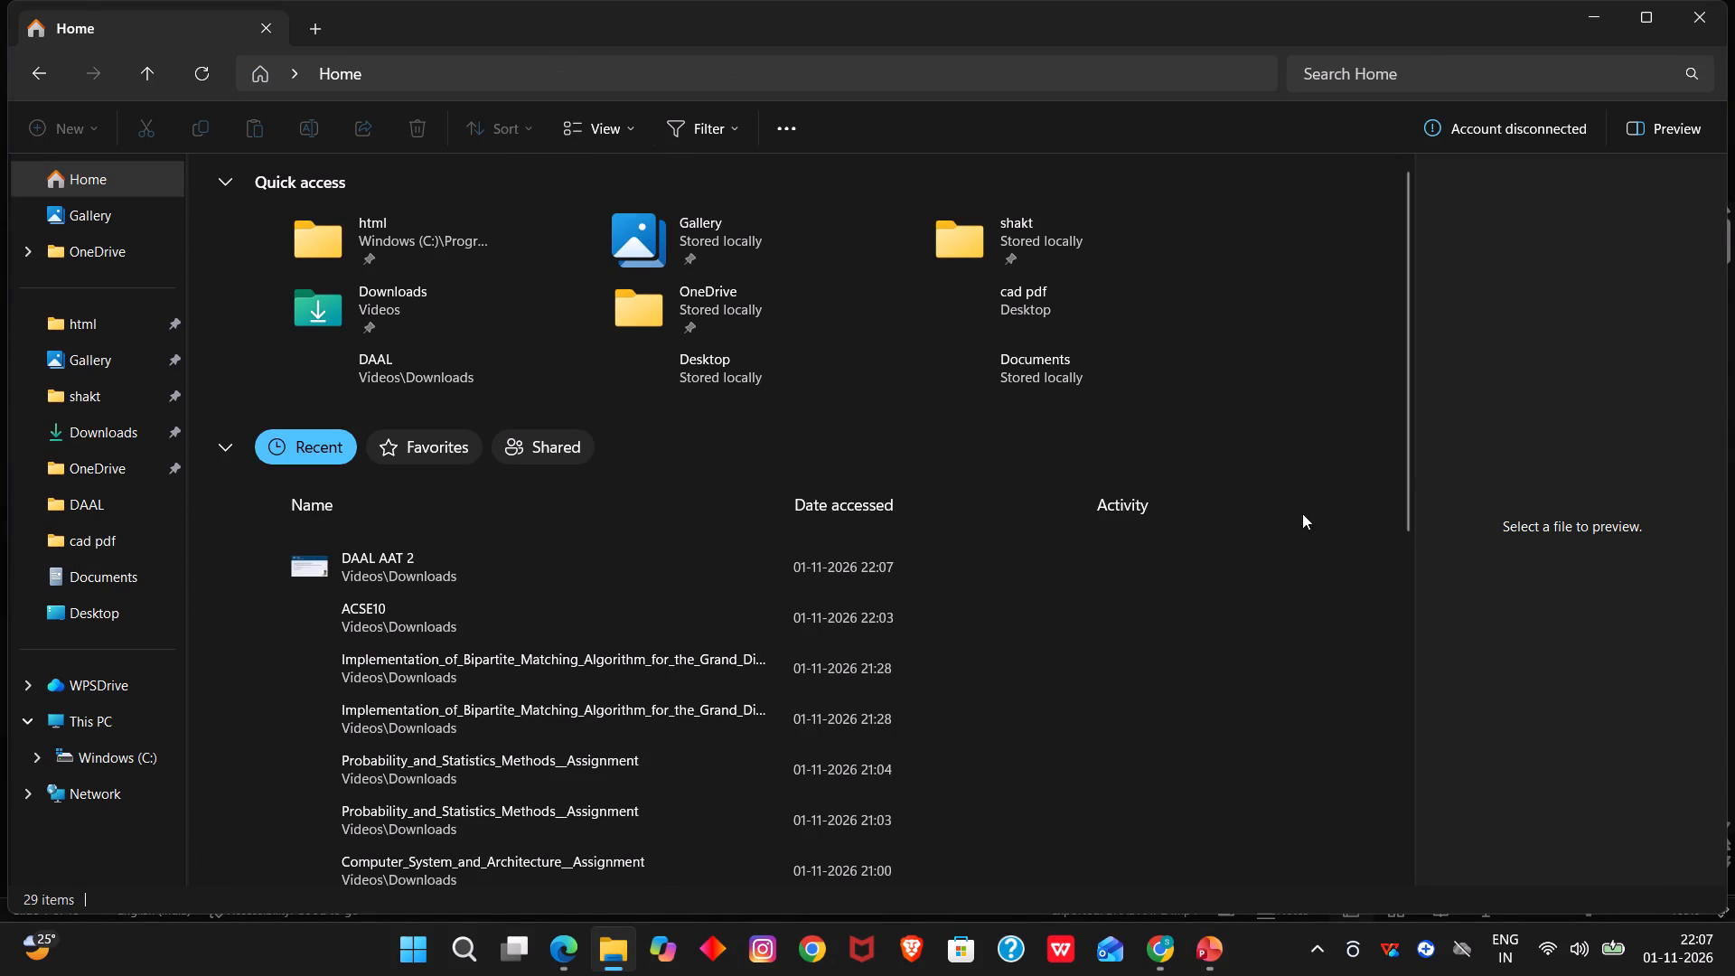
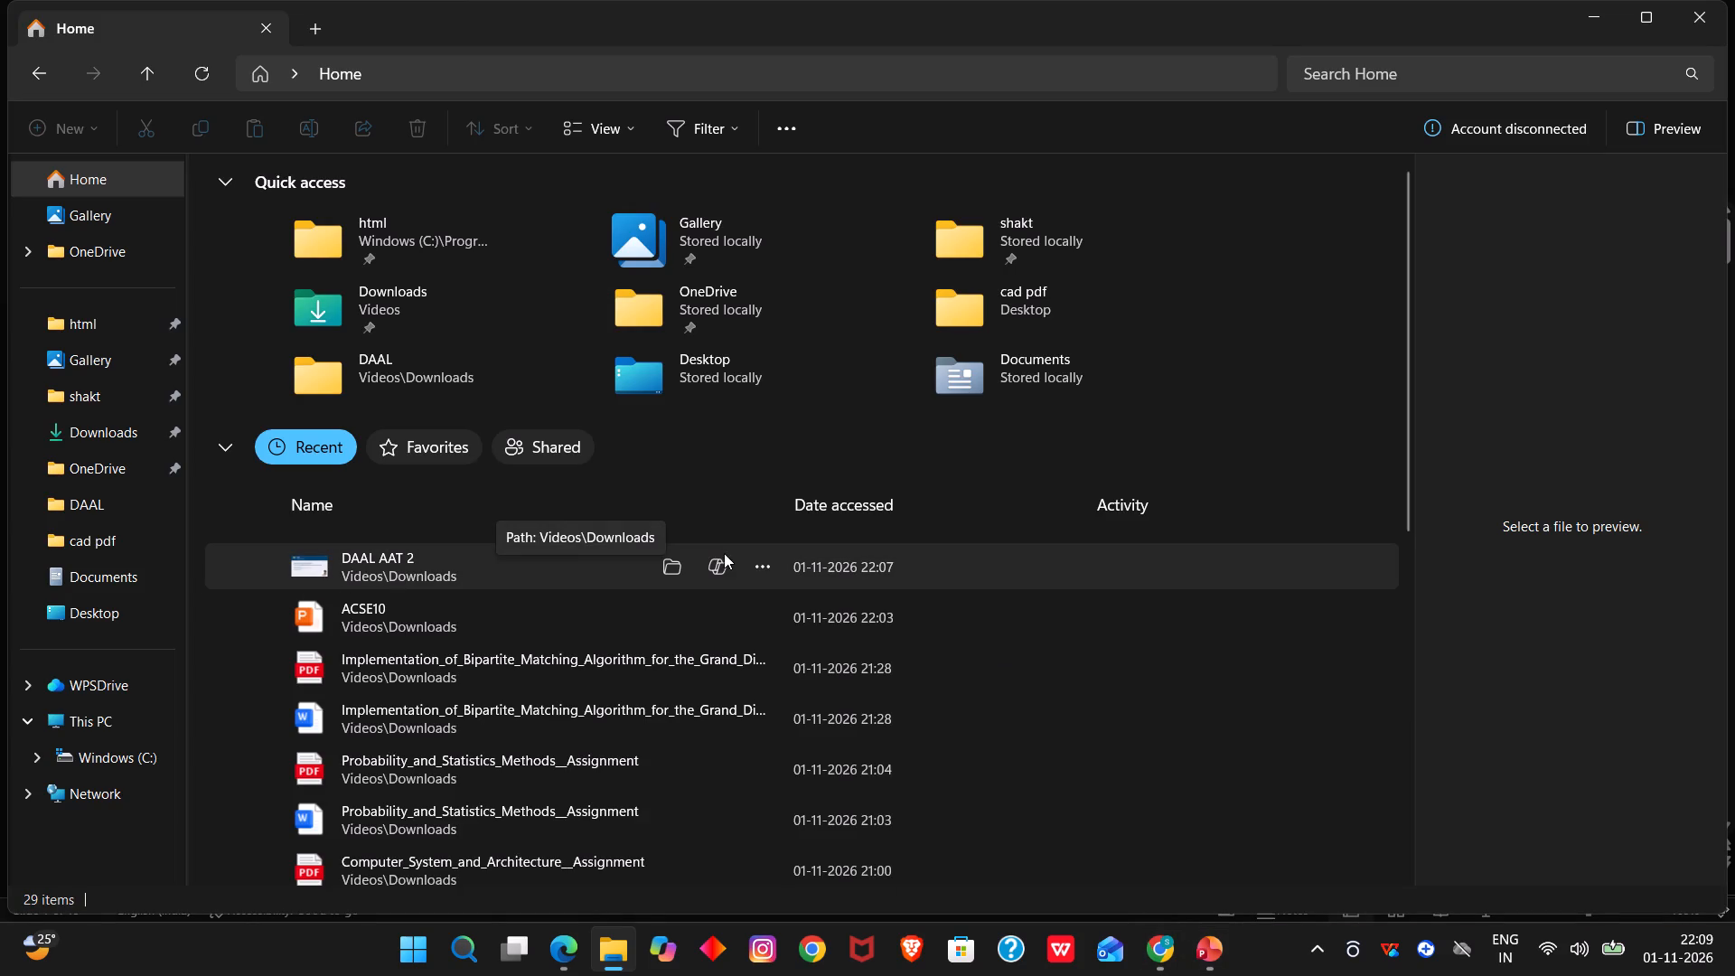
Share the "DAAL AAT 2" video from the recent files through WhatsApp.
right_click(385, 558)
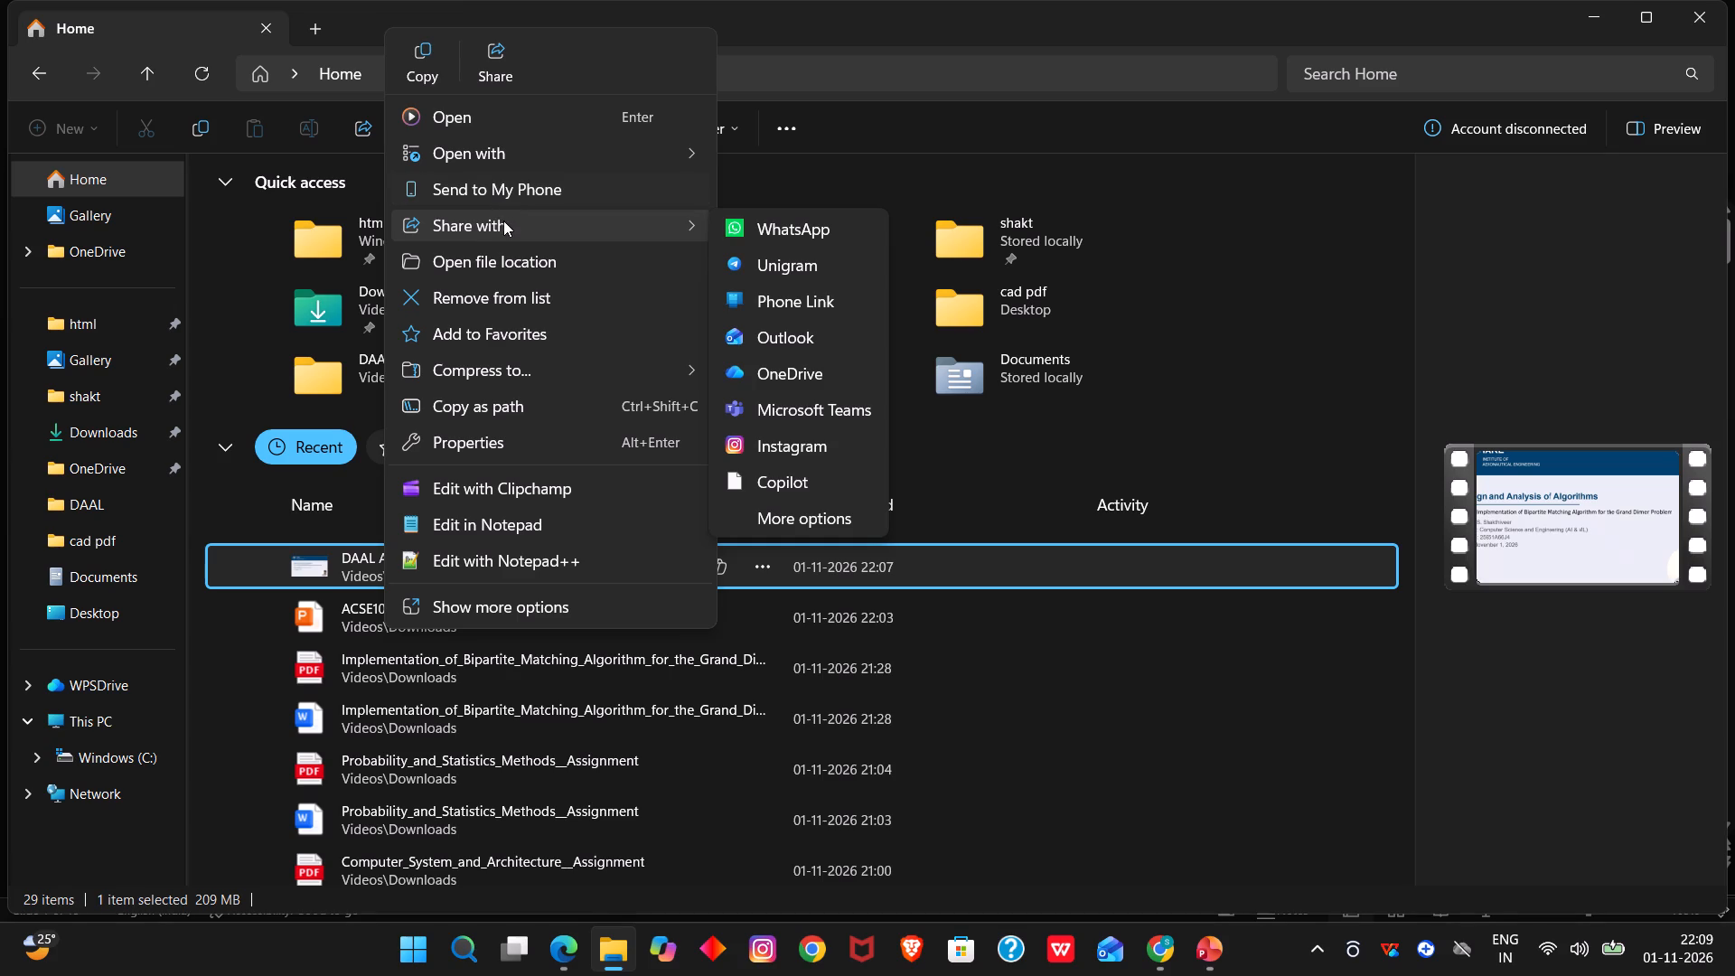
left_click(738, 227)
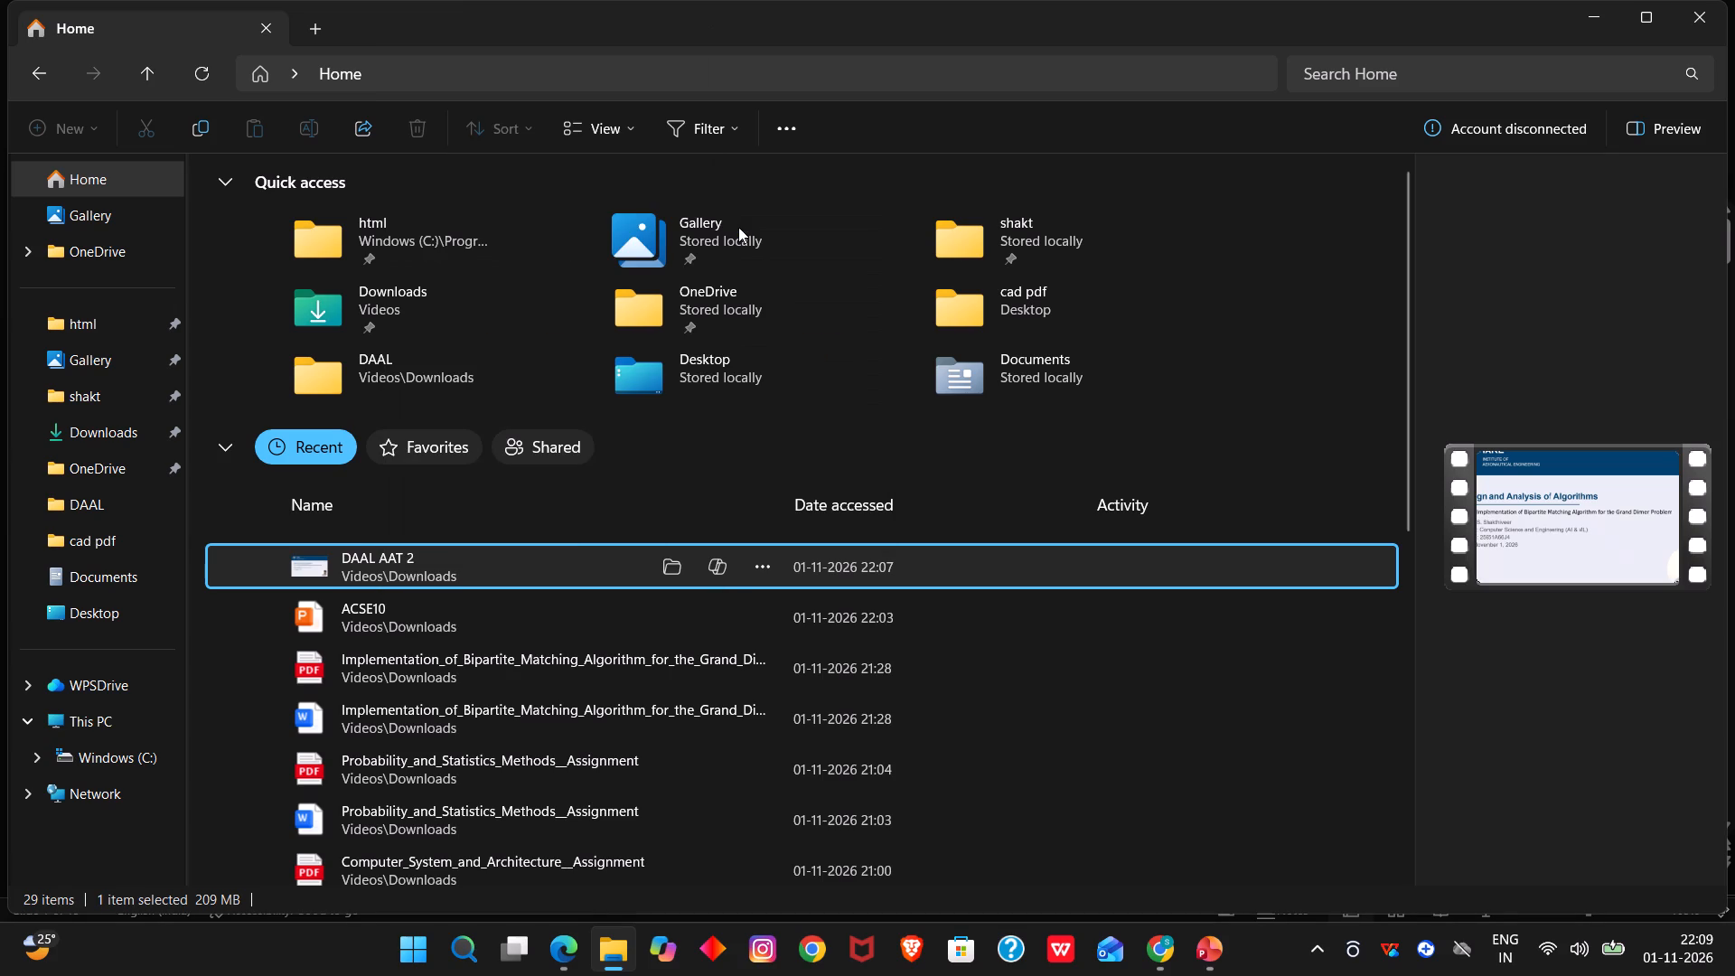
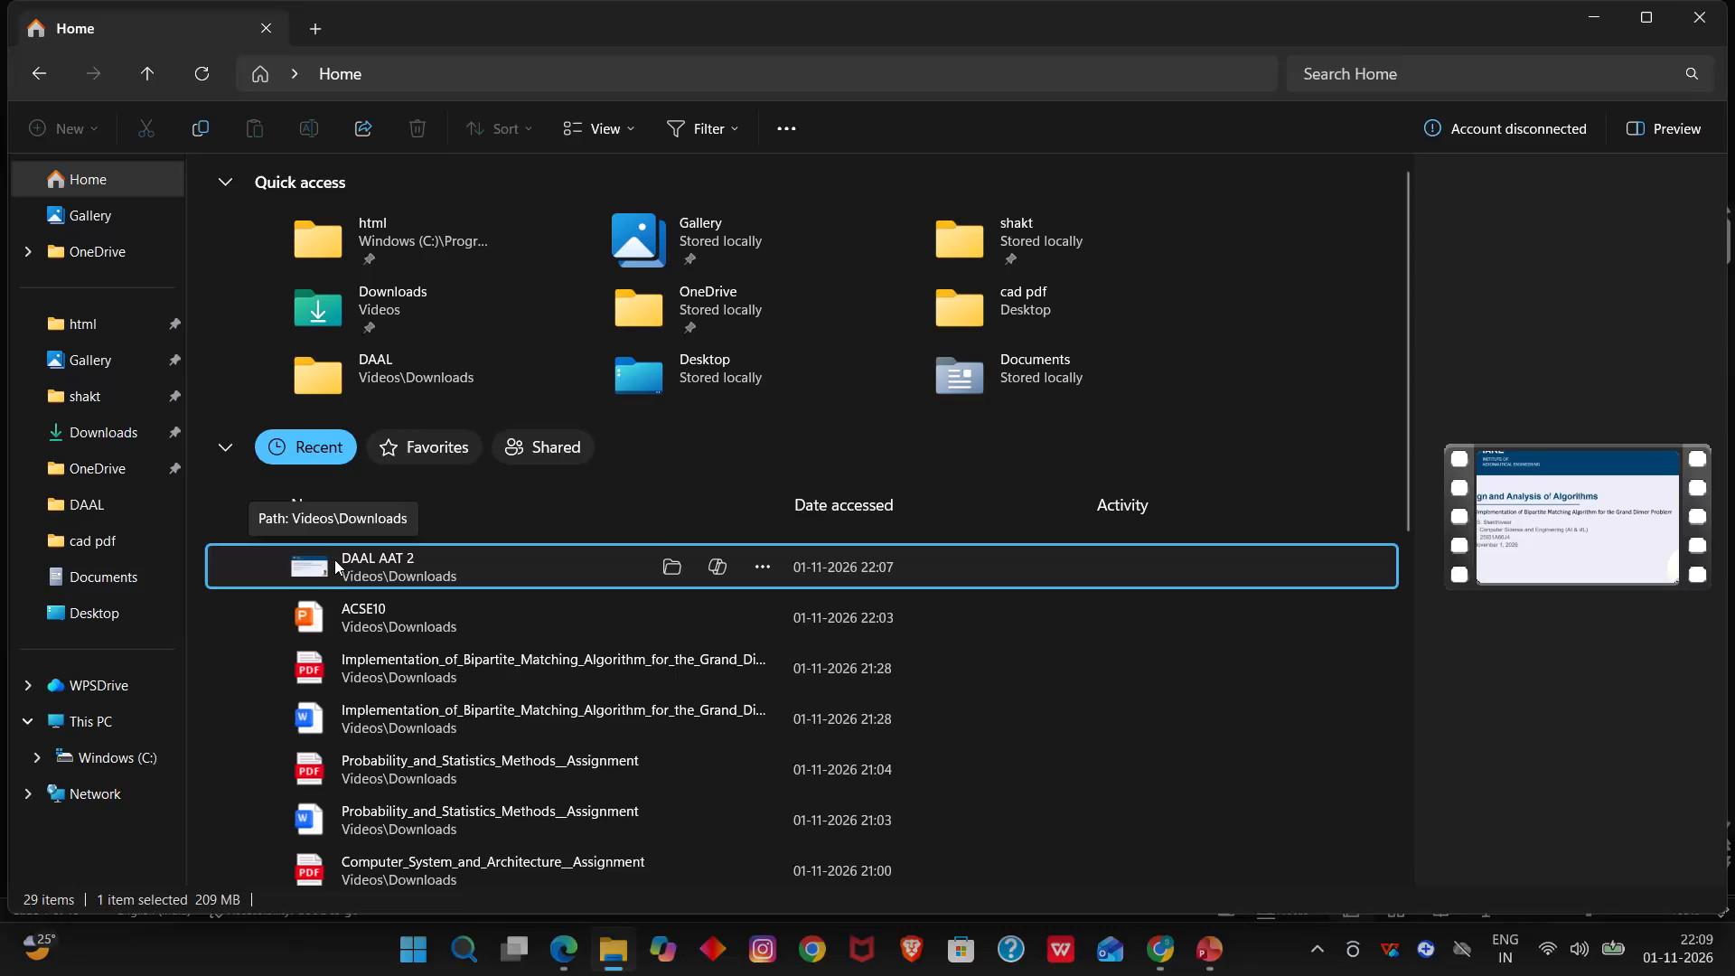
double_click(830, 931)
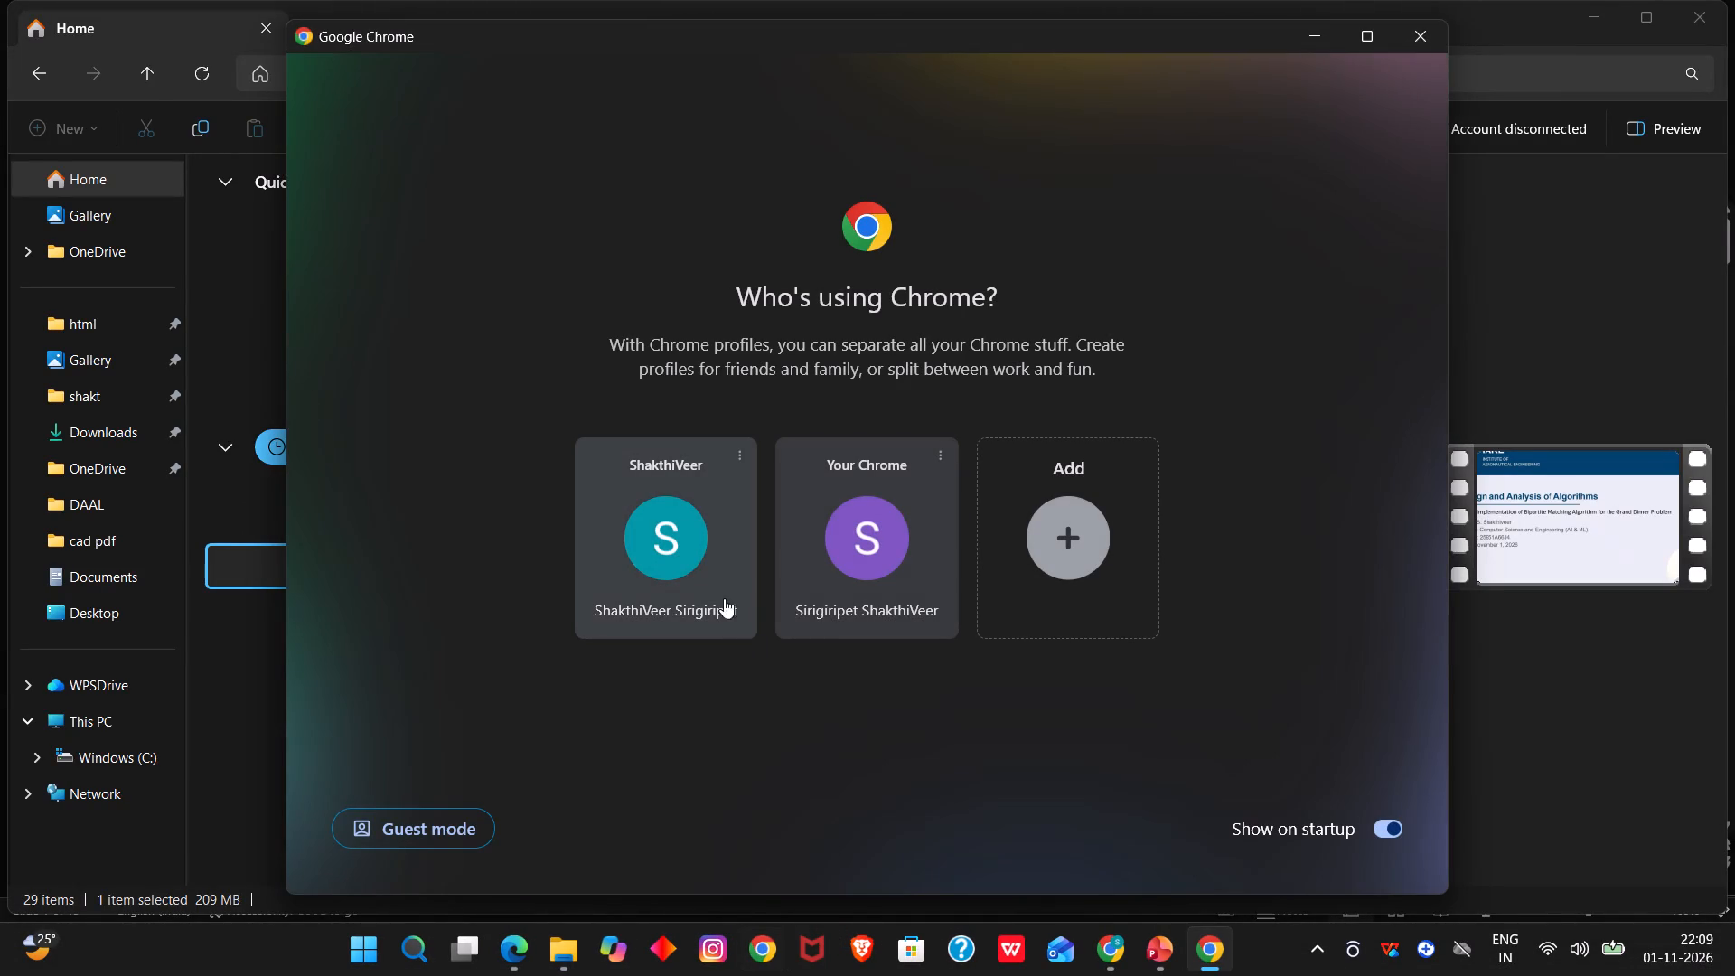
double_click(683, 511)
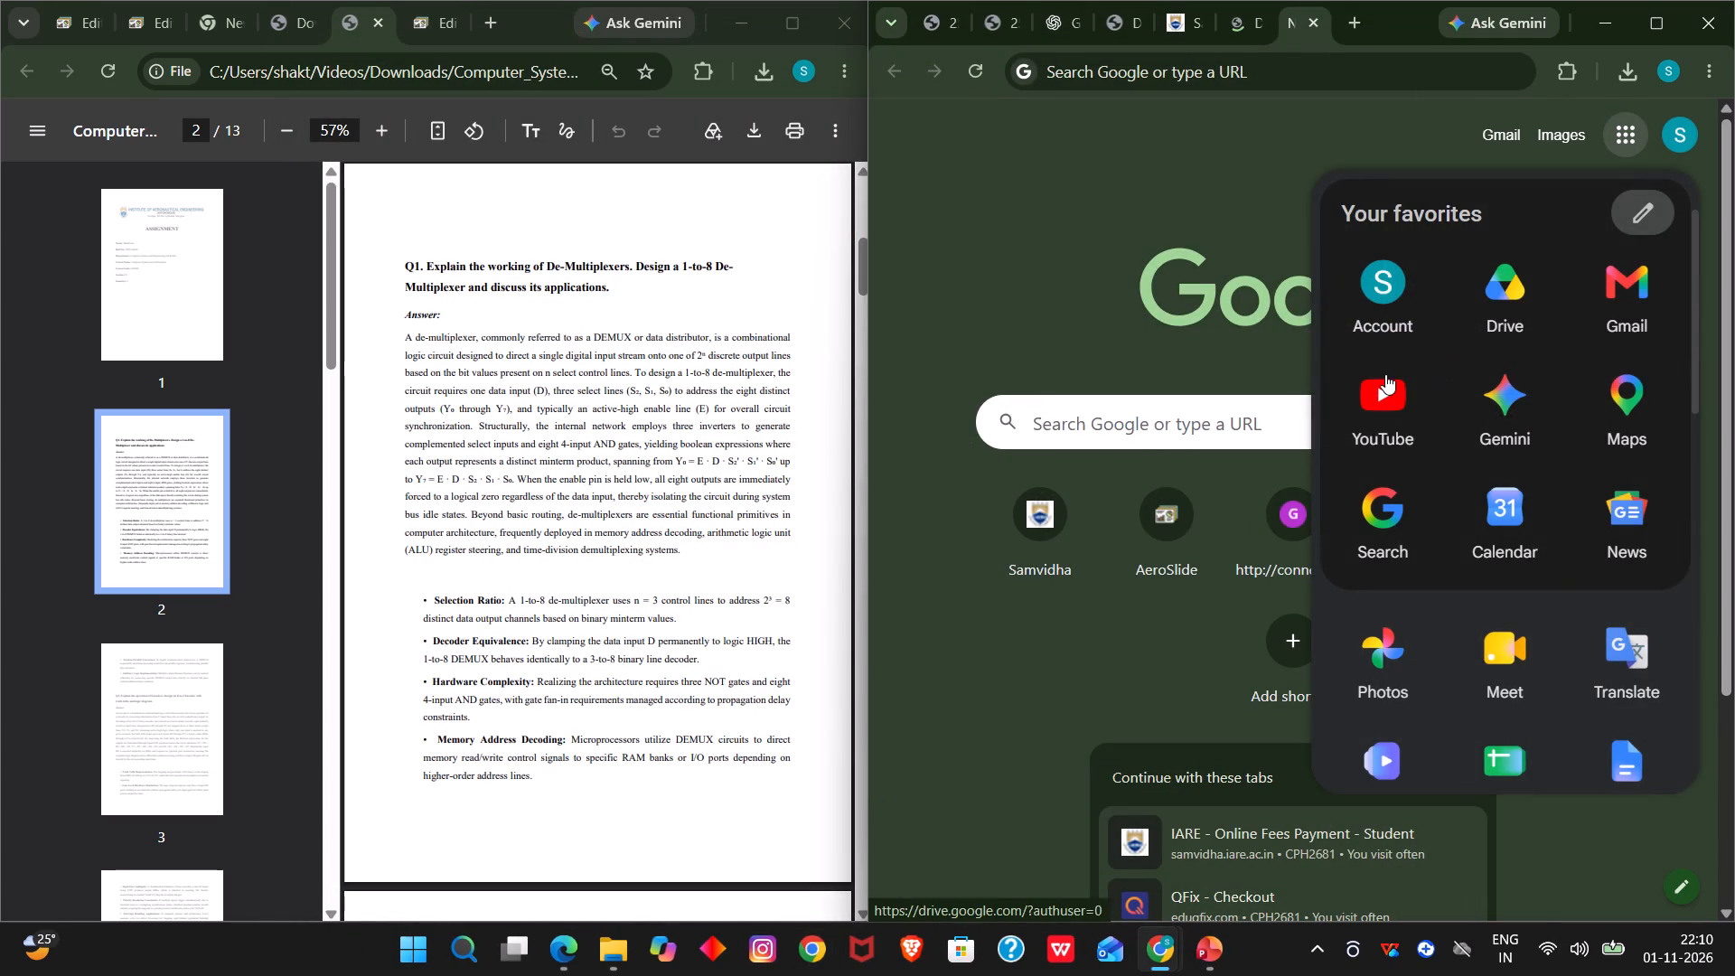
left_click(1385, 374)
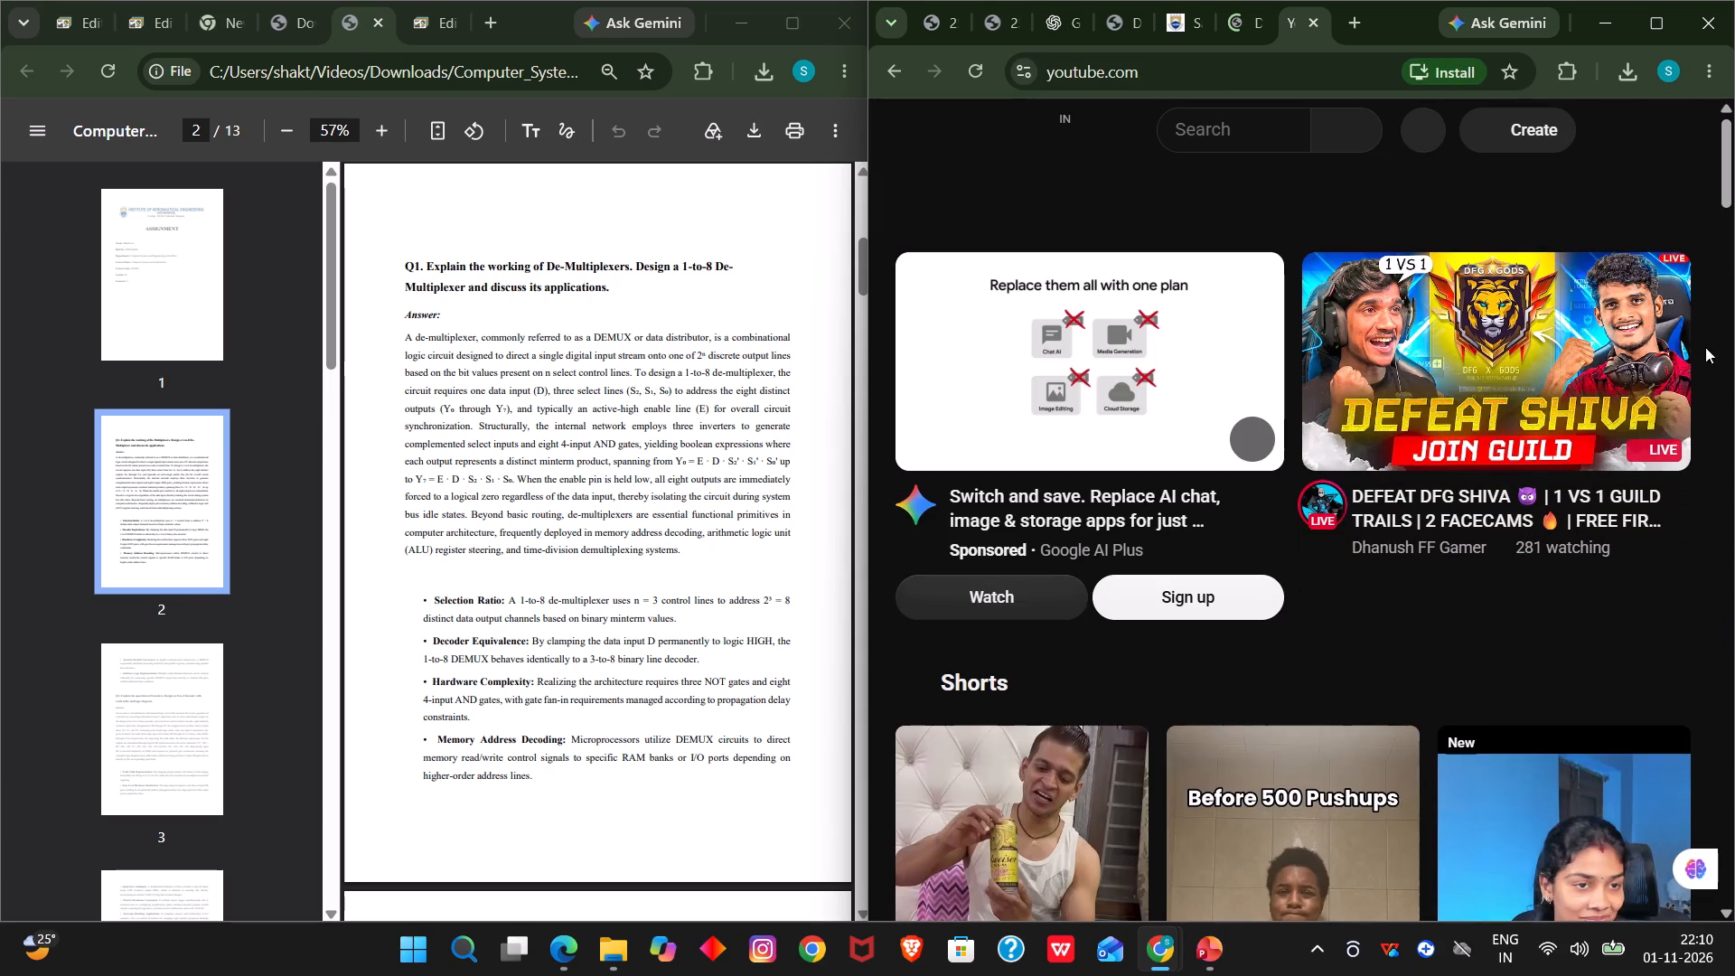
Maximize the YouTube window and upload the "DAAL AAT 2" MP4 file from Downloads as a new video.
left_click(1656, 123)
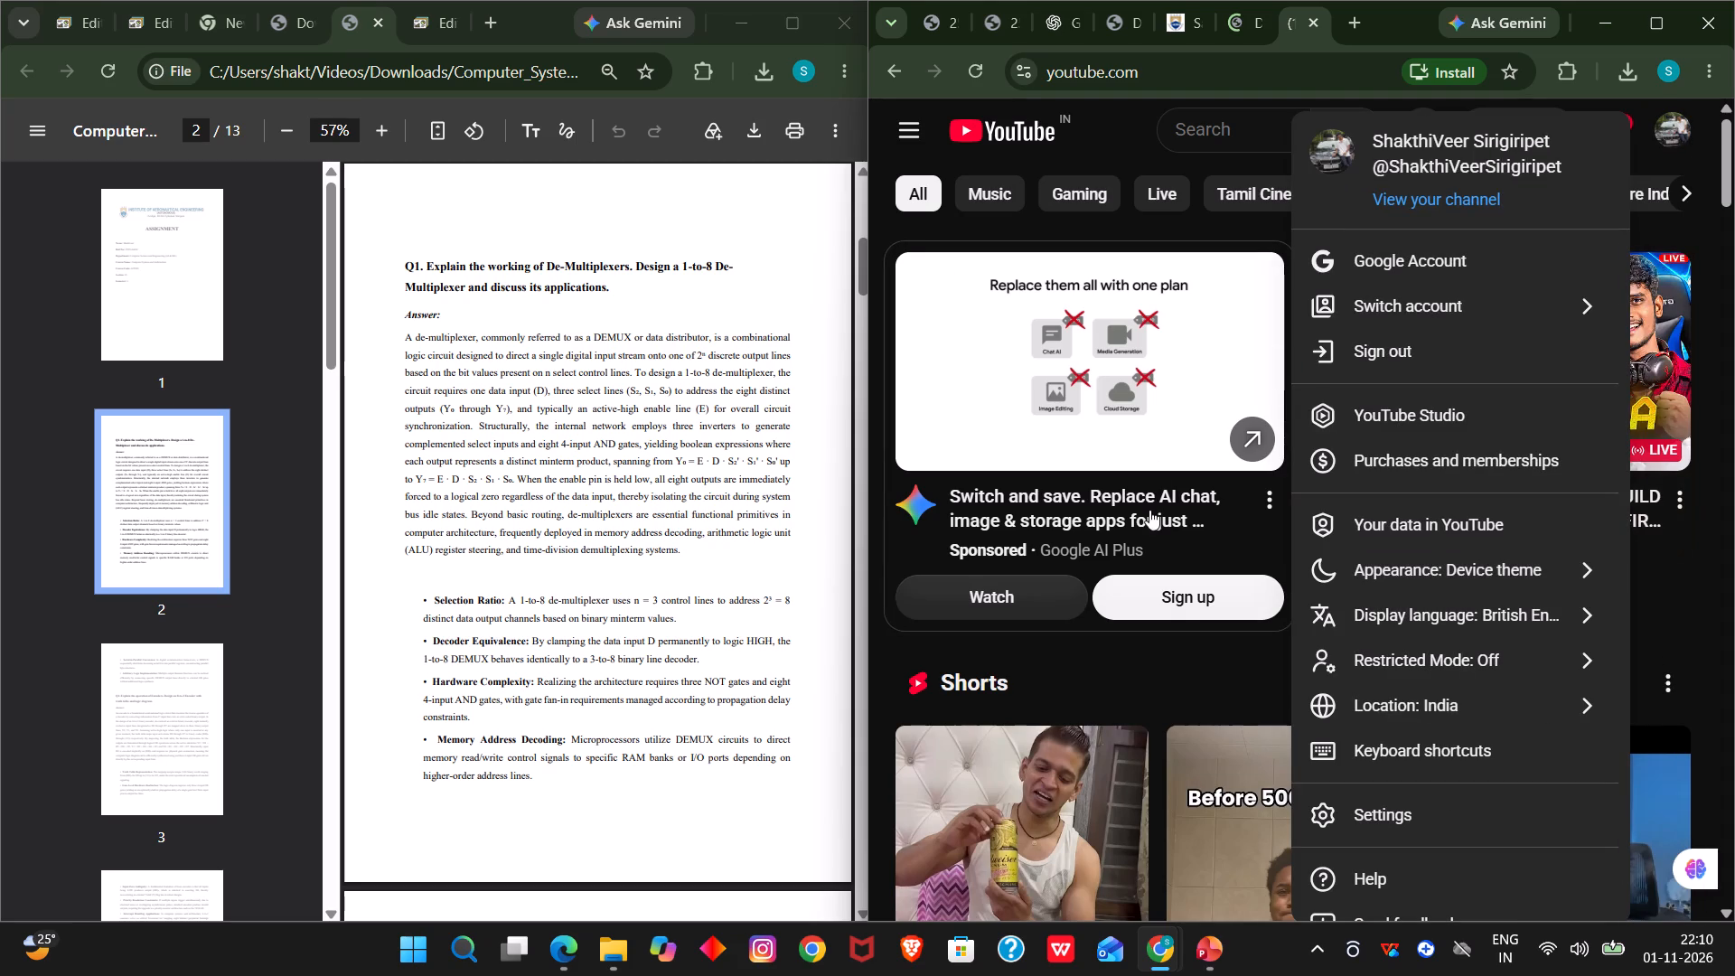
left_click(1655, 20)
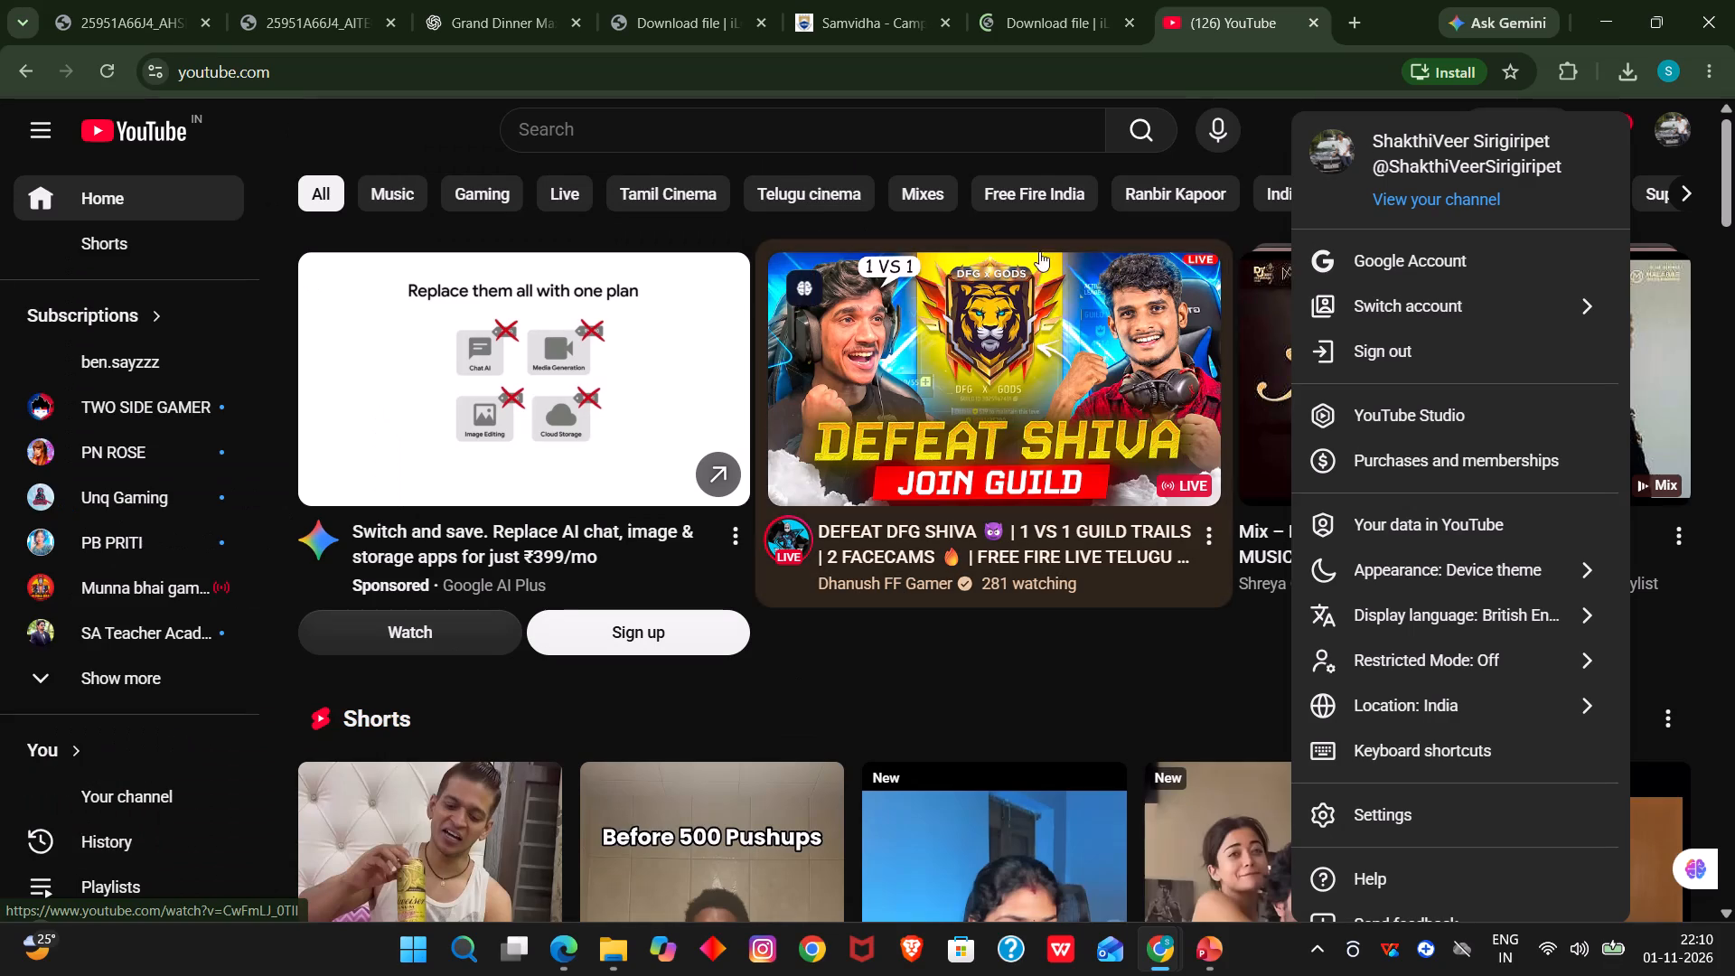
left_click(1117, 644)
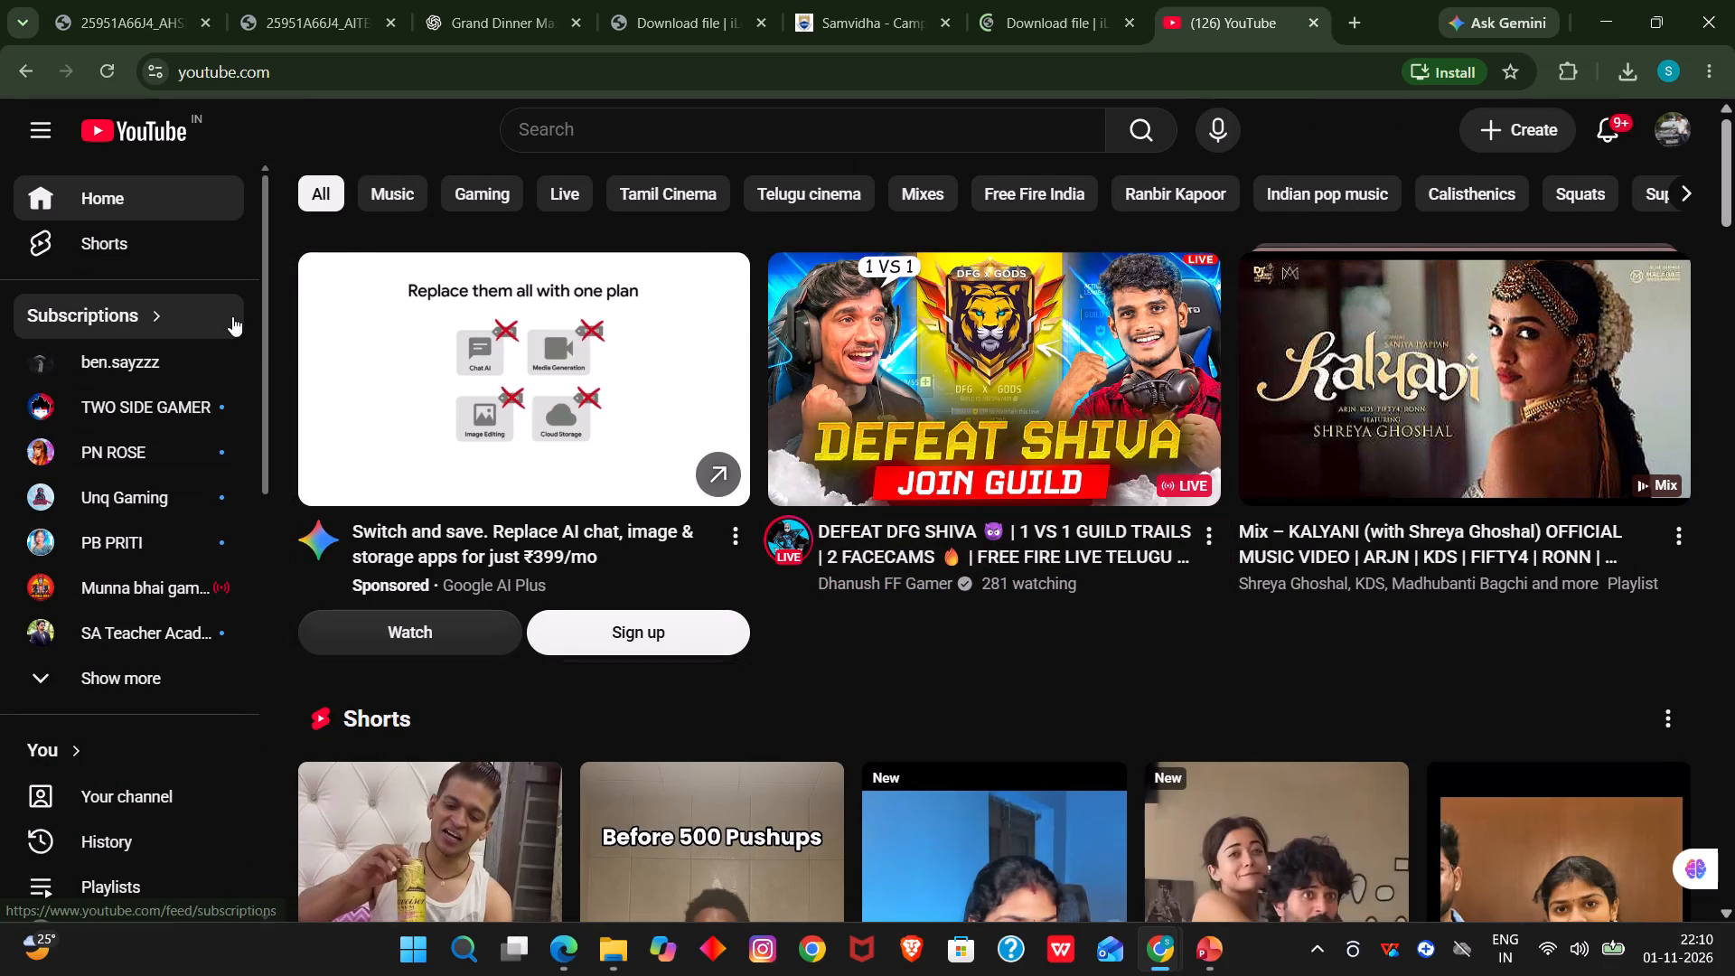
scroll(52, 241, "down", 2)
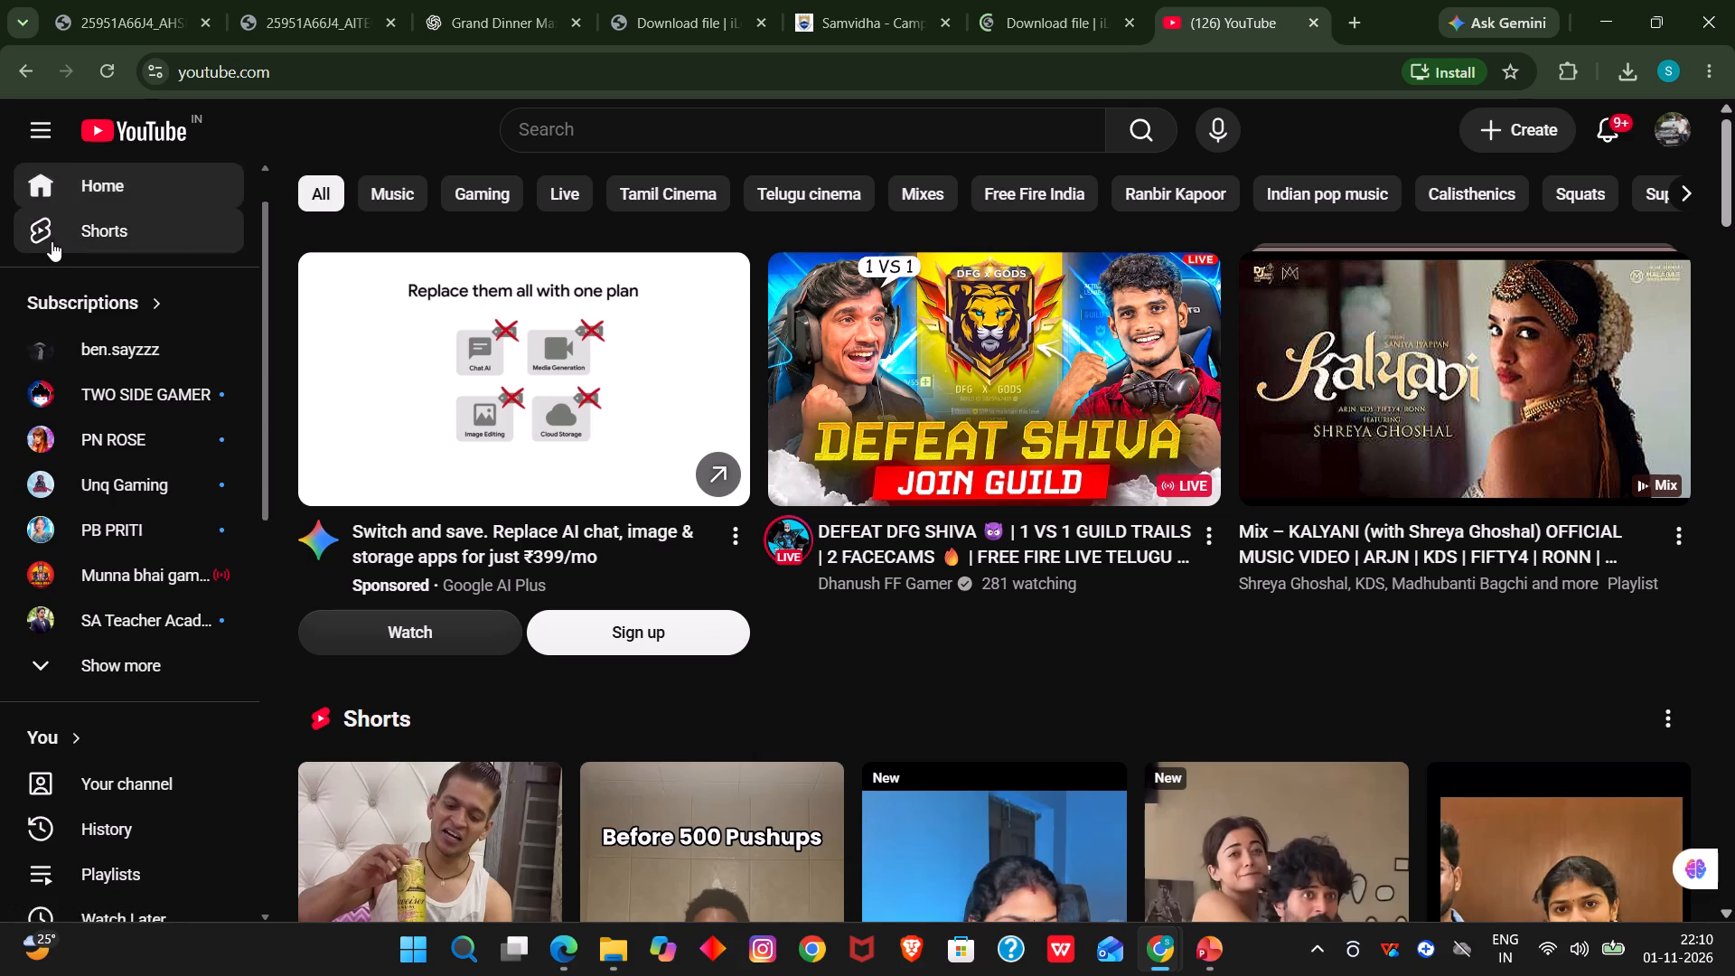
scroll(52, 241, "down", 7)
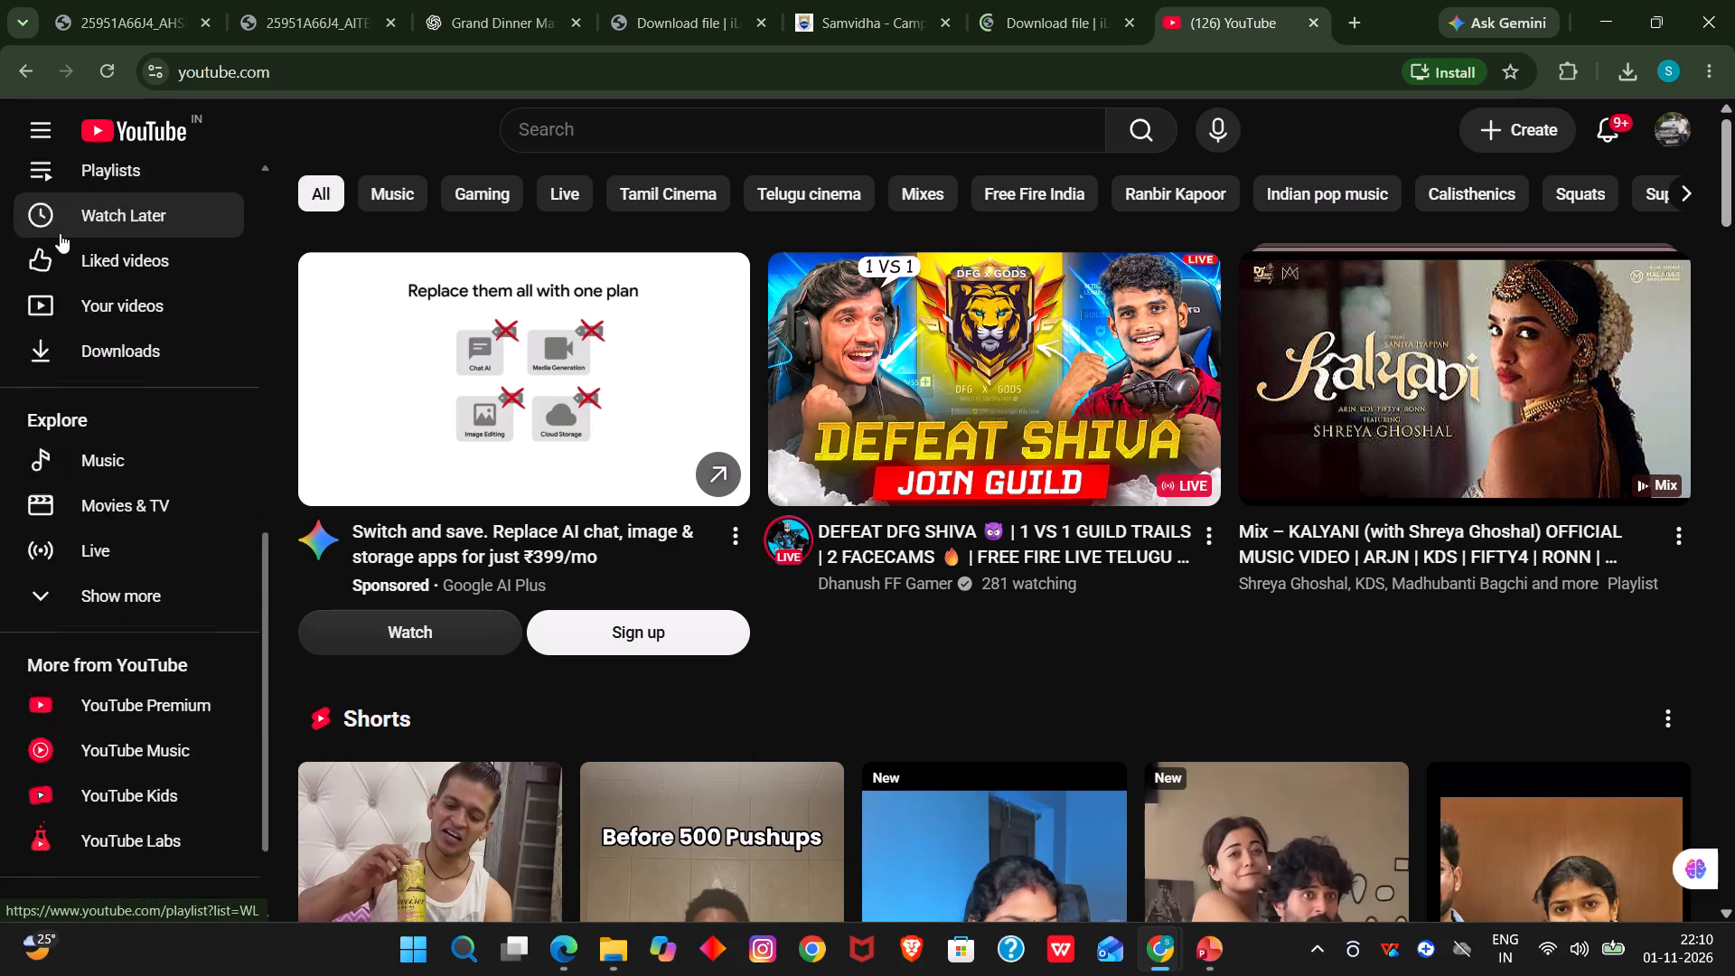
scroll(60, 233, "down", 2)
scroll(60, 233, "up", 9)
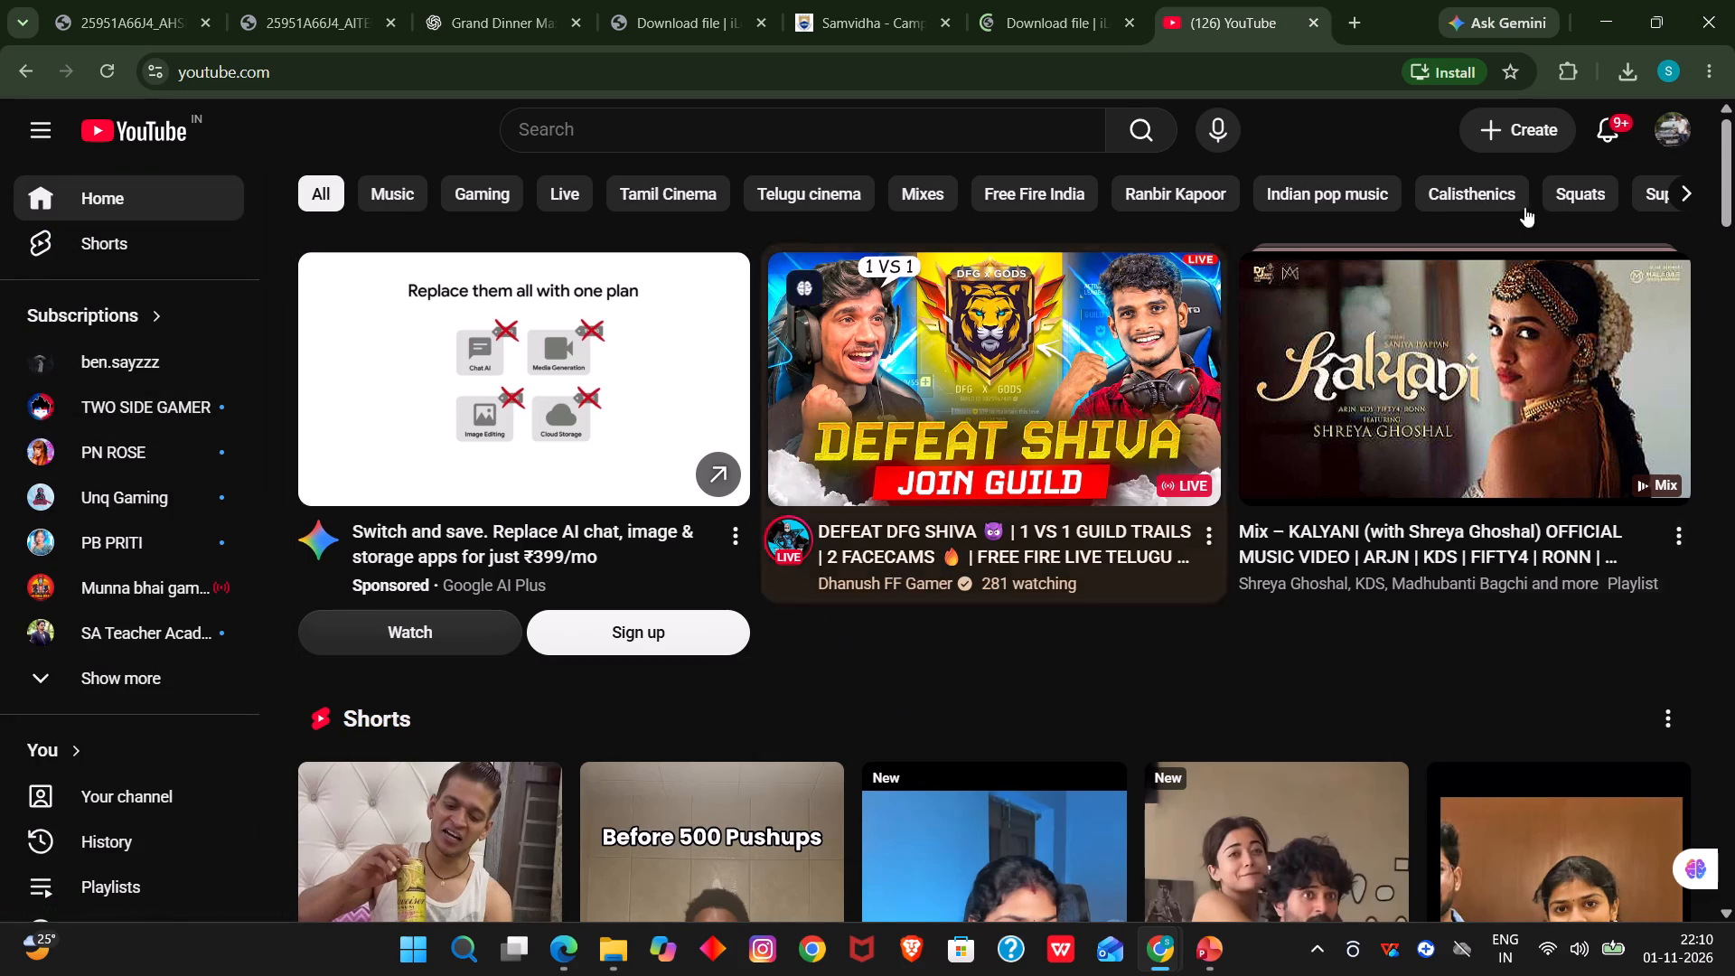
left_click(1509, 125)
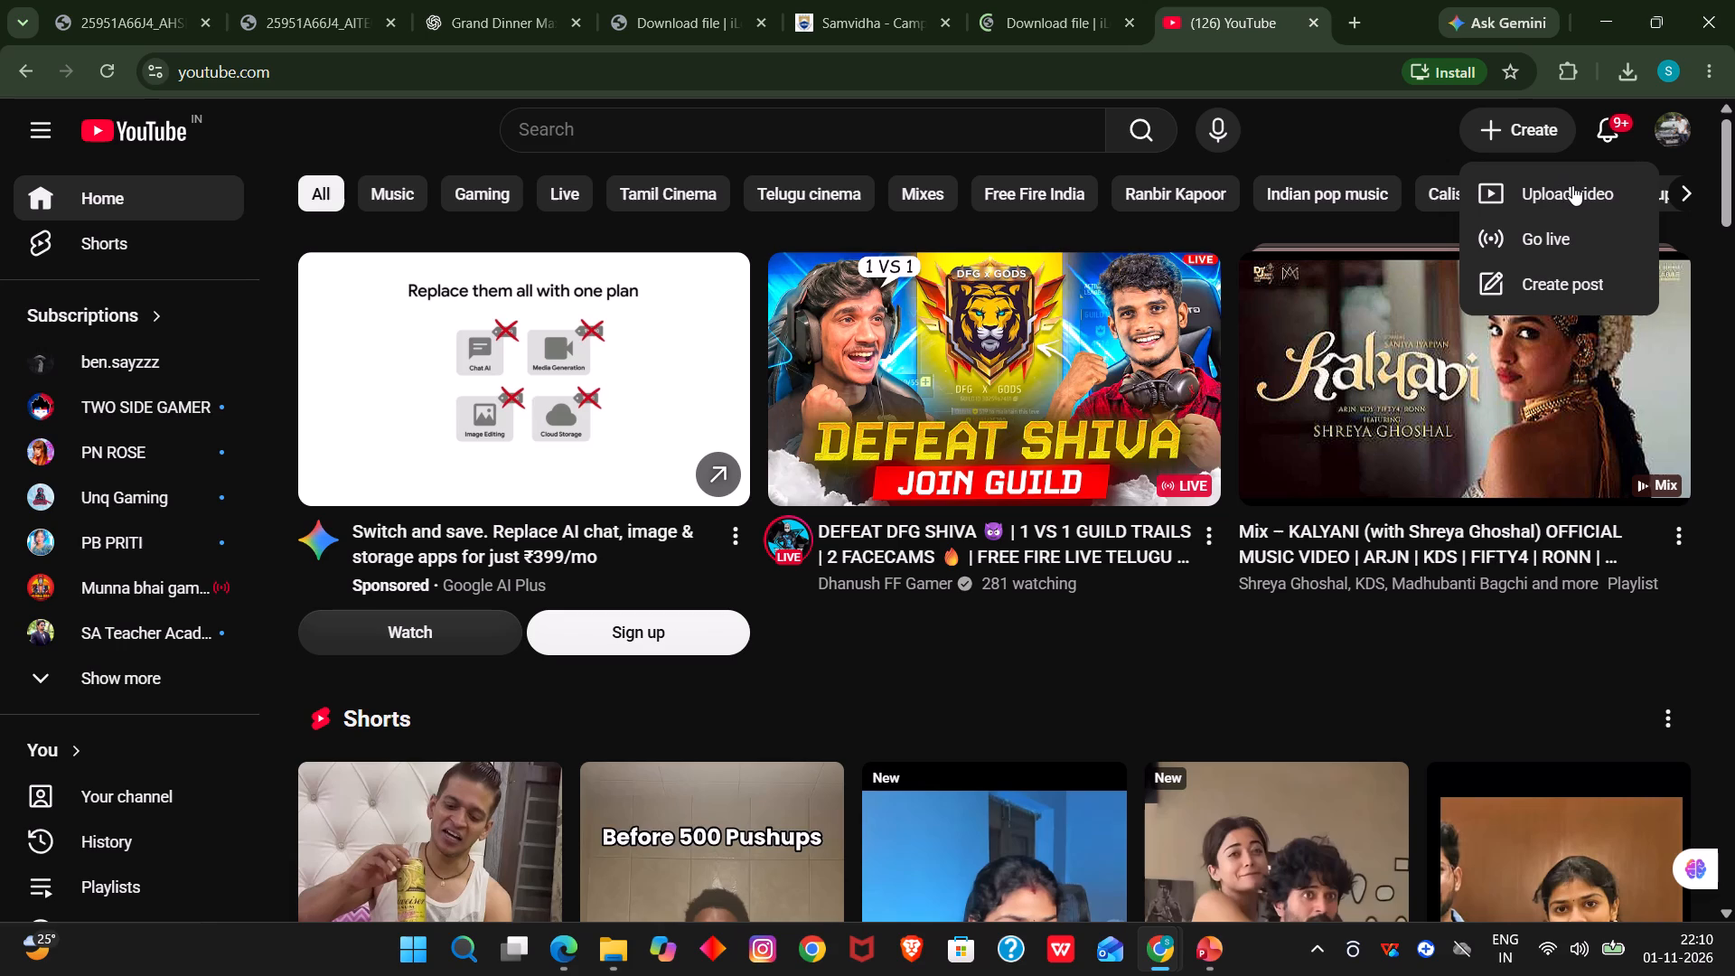
left_click(1581, 186)
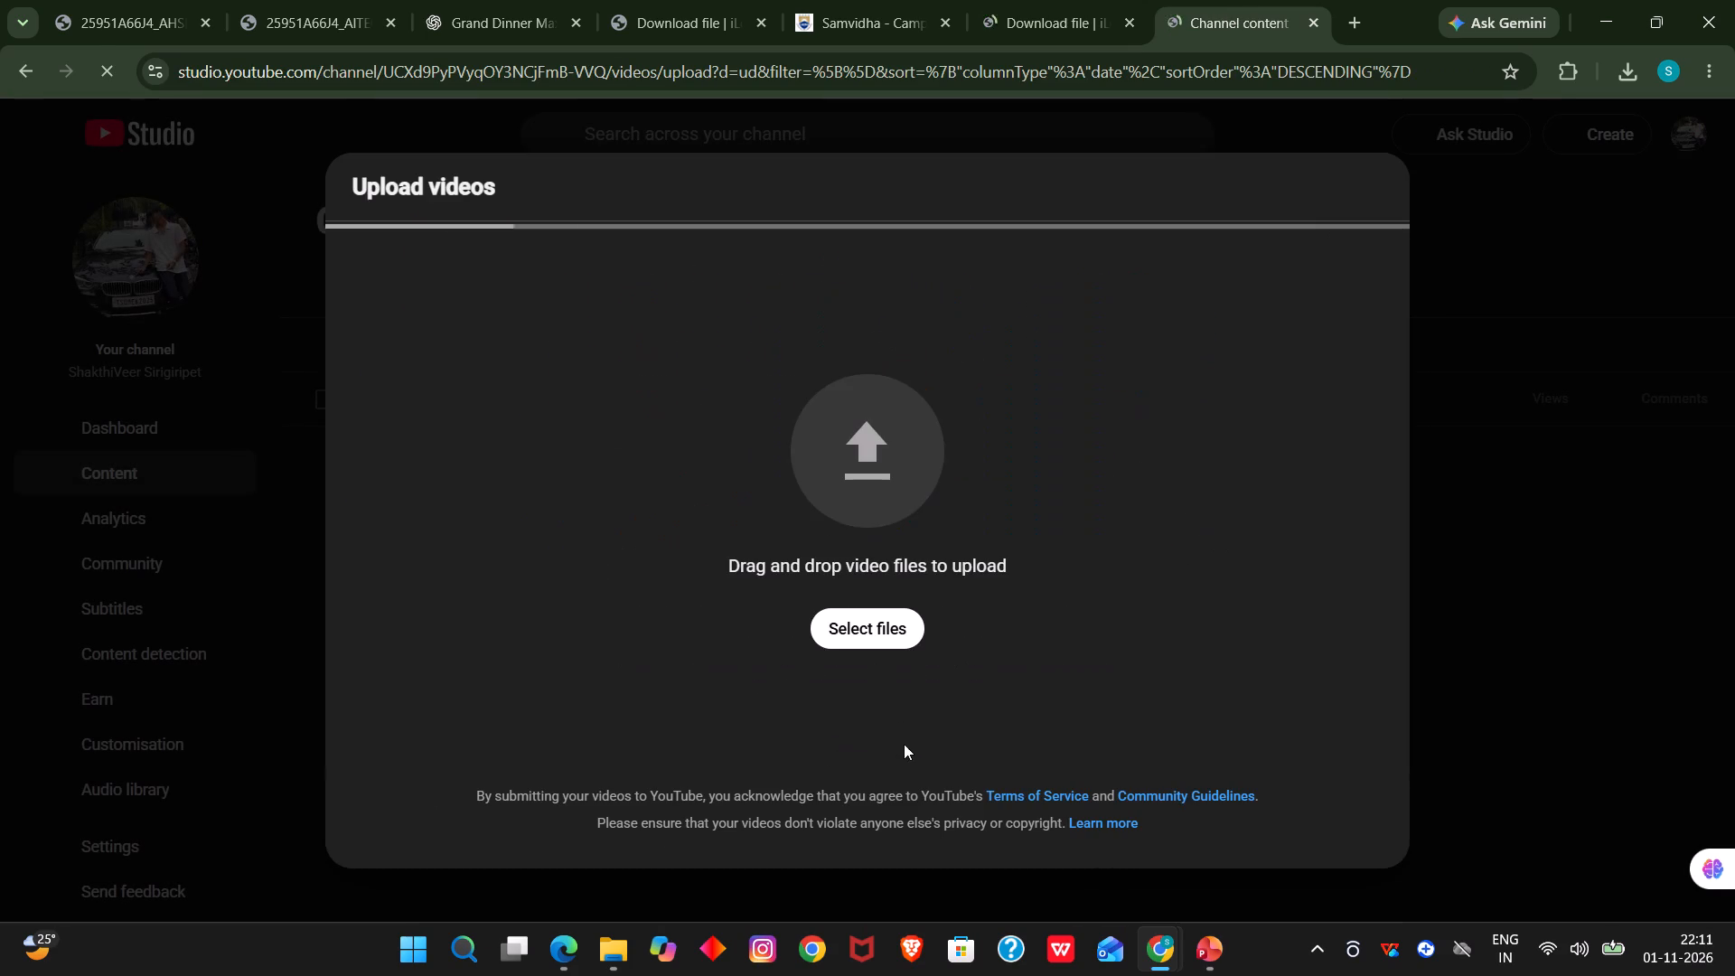
left_click(904, 744)
left_click(876, 625)
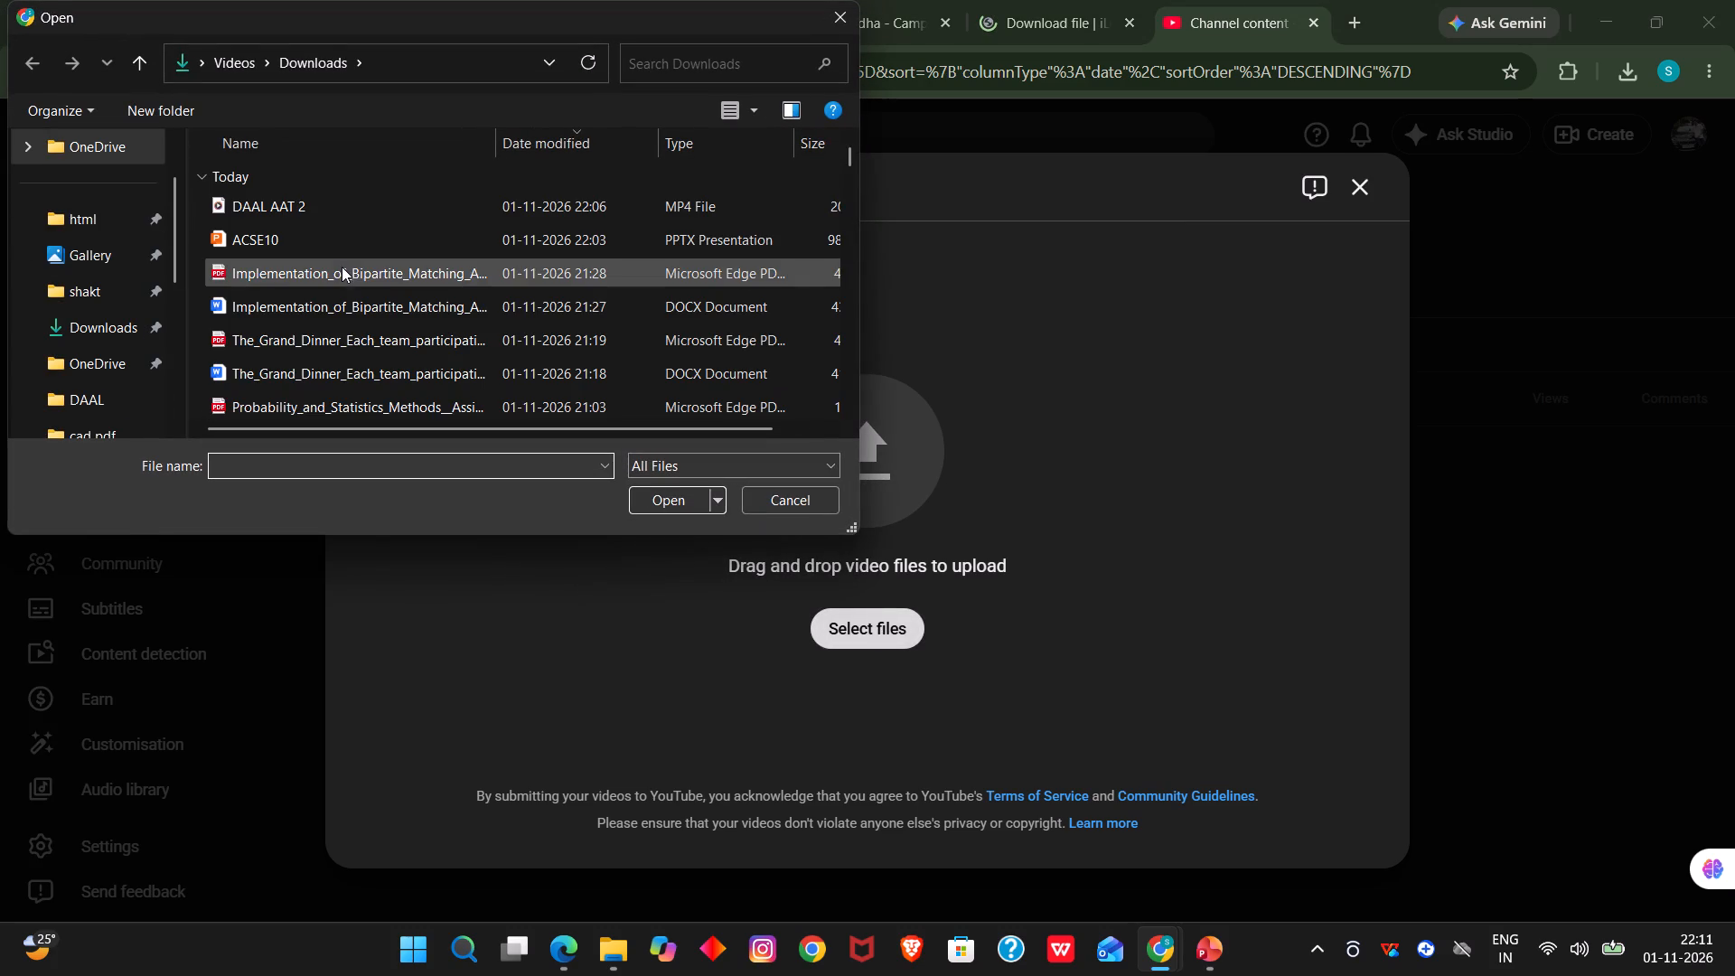
left_click(342, 213)
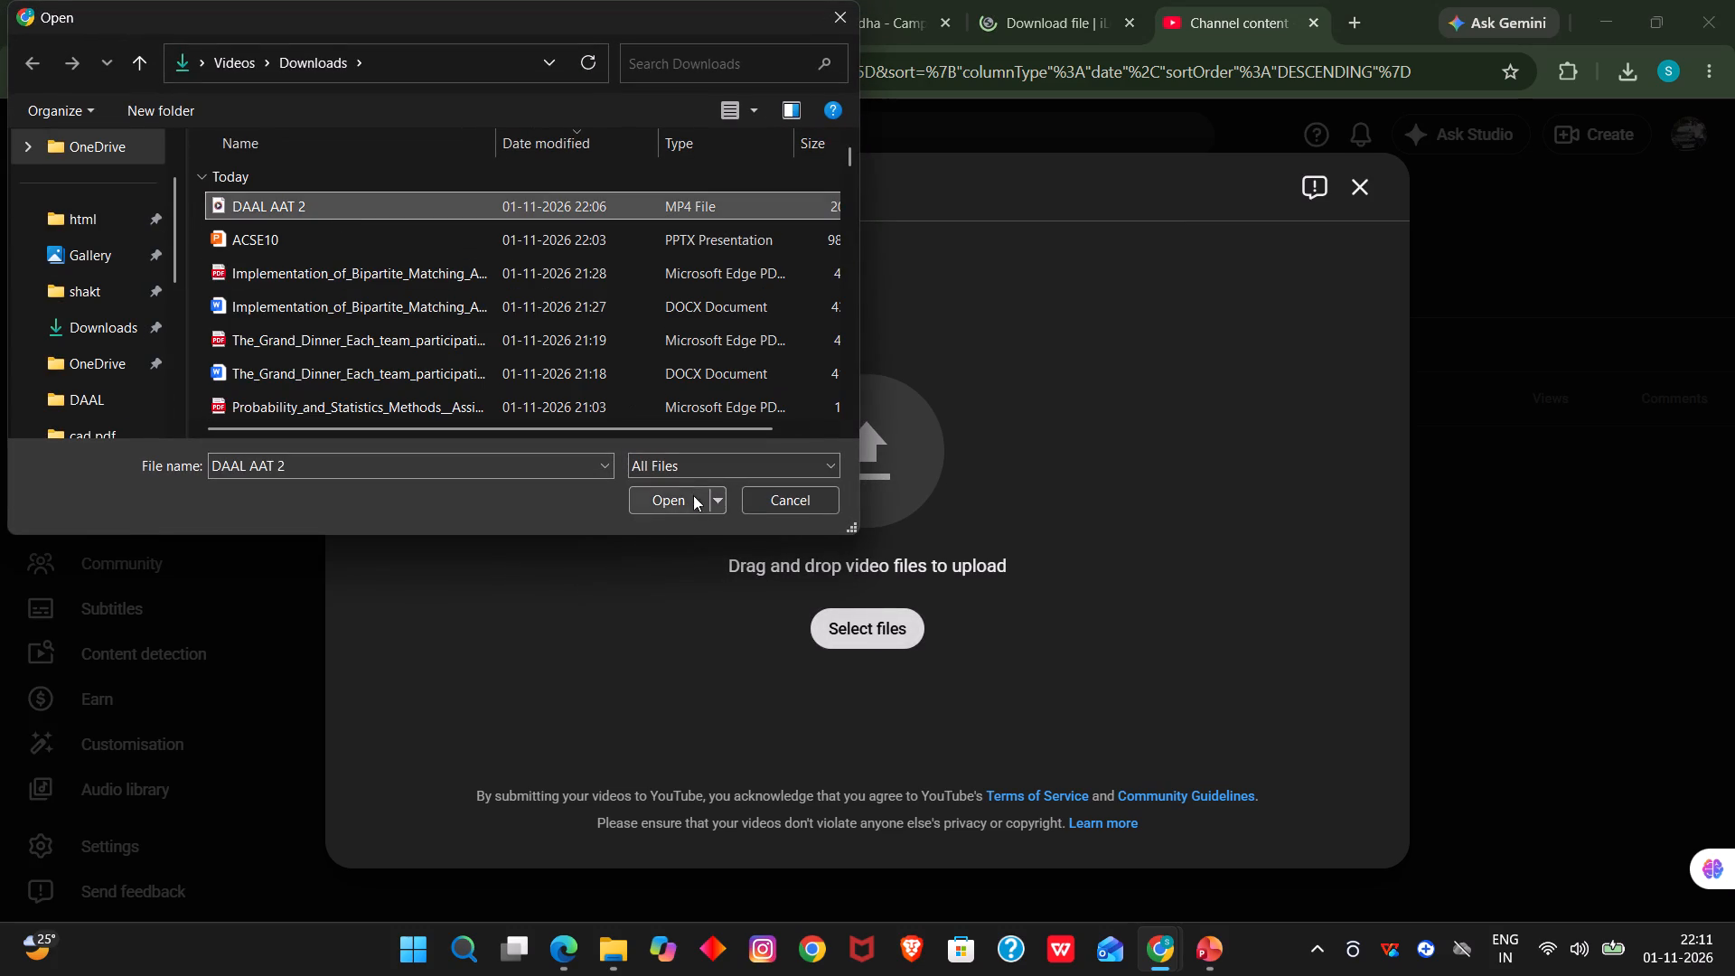
left_click(675, 493)
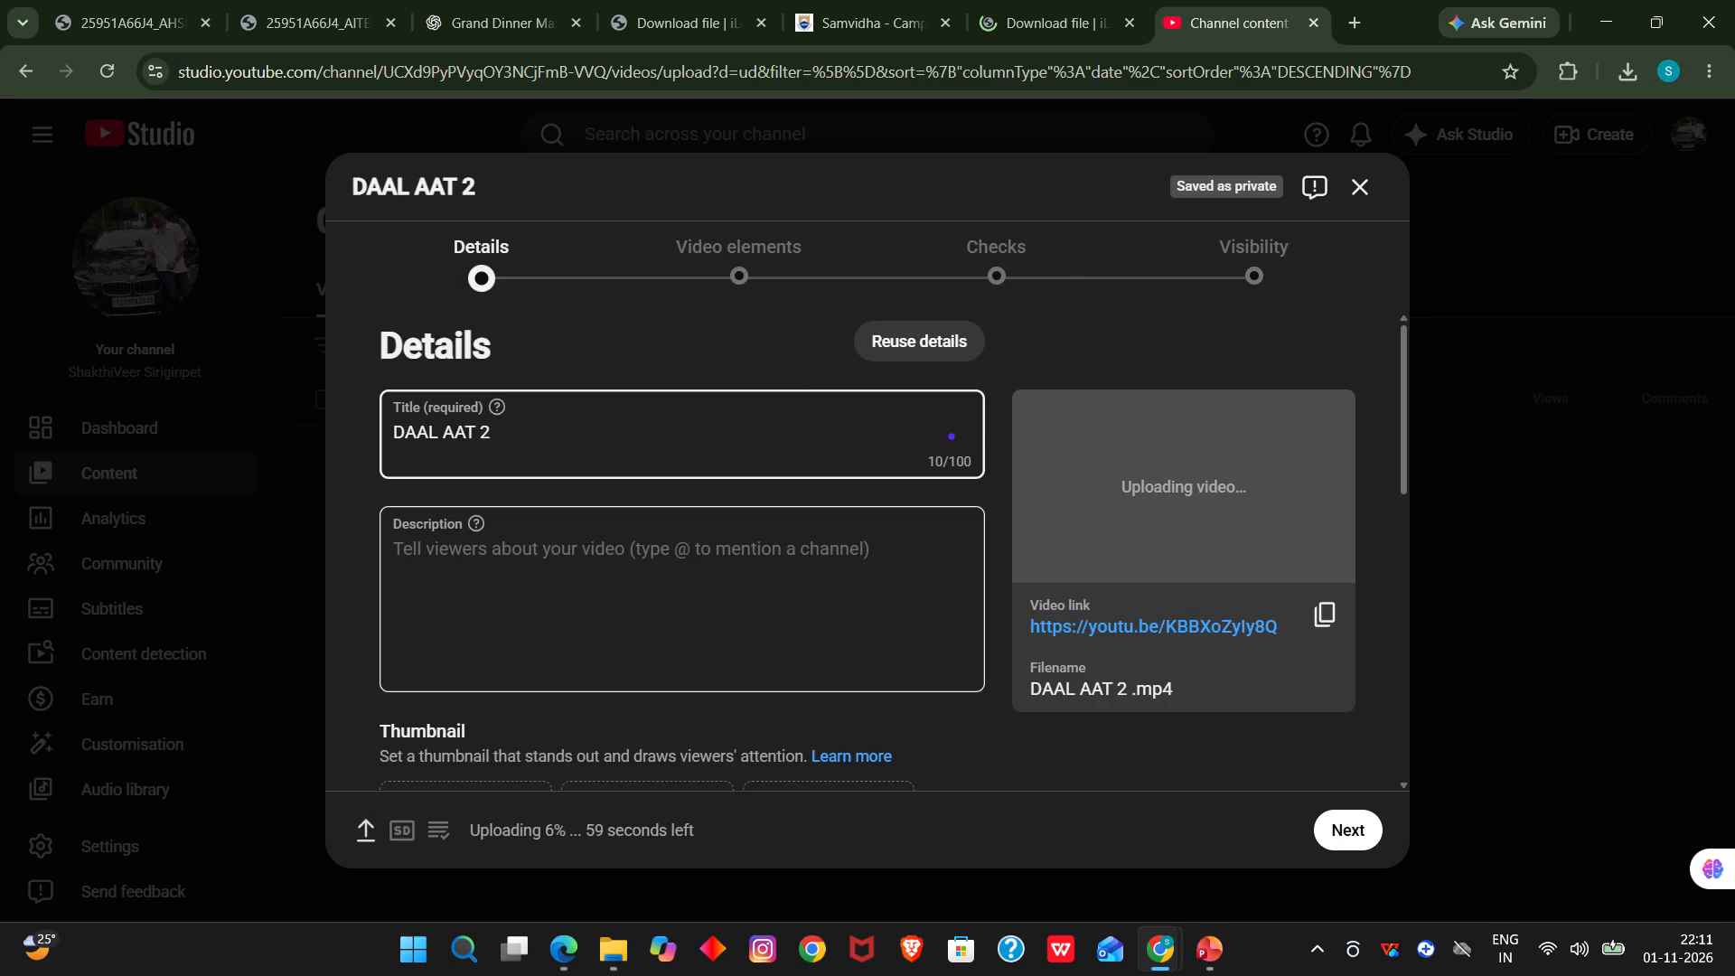
Copy the video link of the "DAAL AAT 2" upload.
left_click(1328, 617)
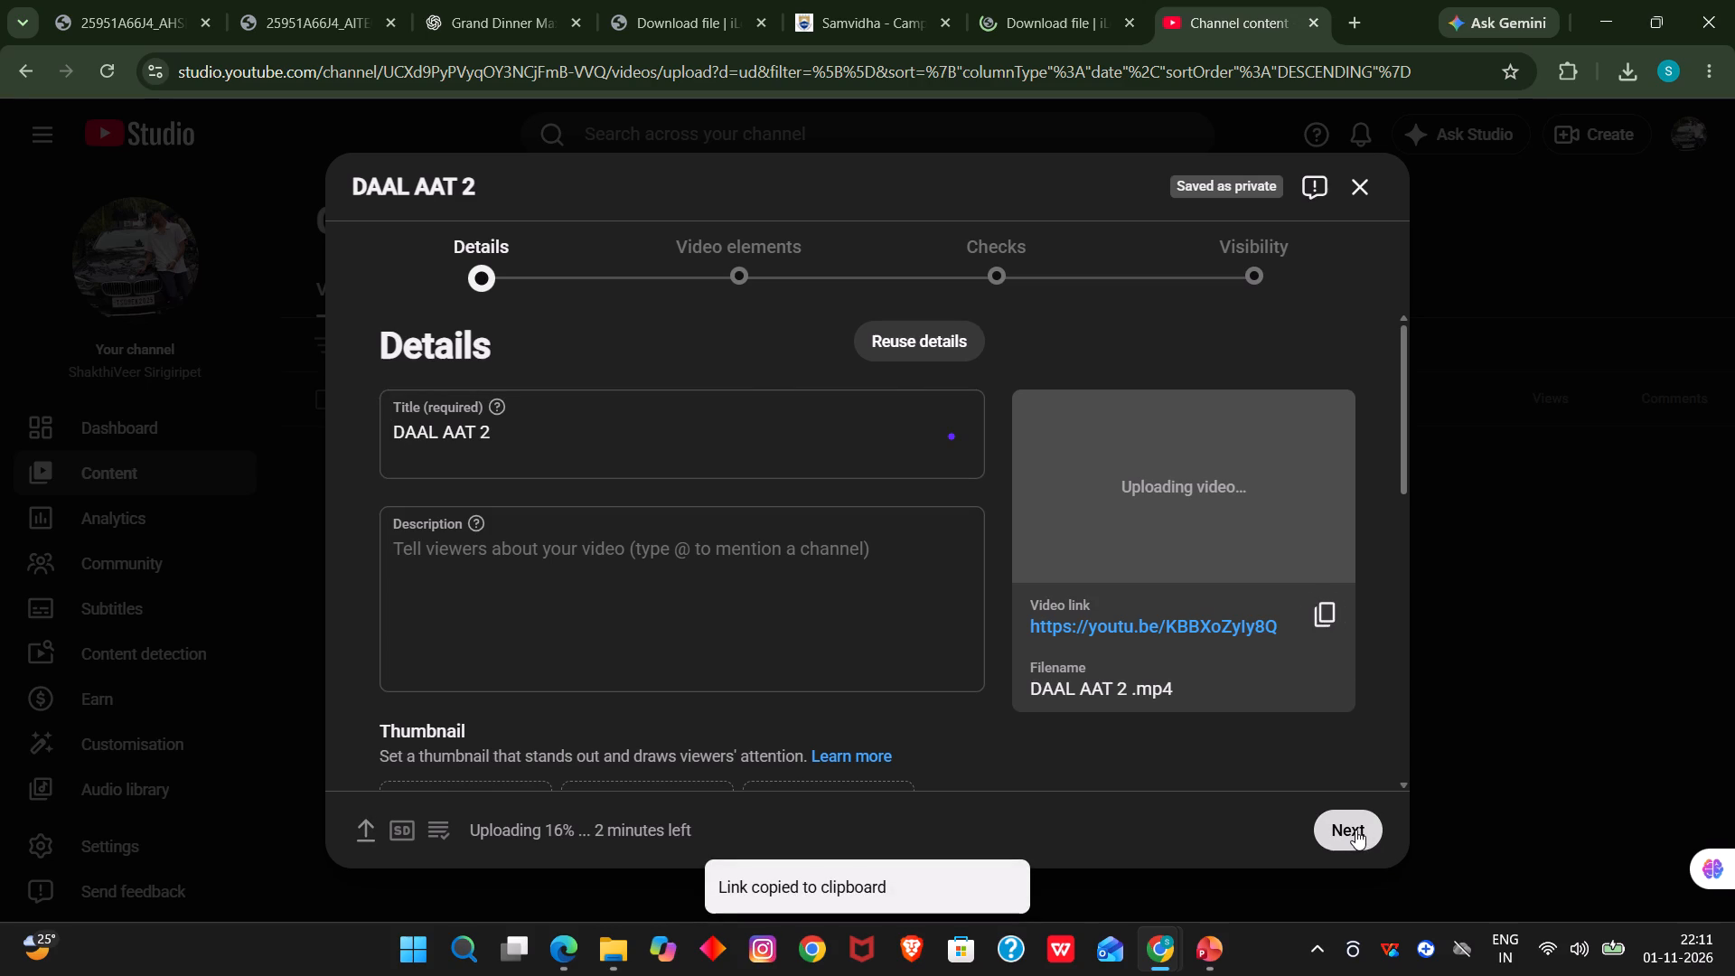
Mark the "DAAL AAT 2" video as not Made for Kids and continue to the video elements stage.
left_click(1355, 830)
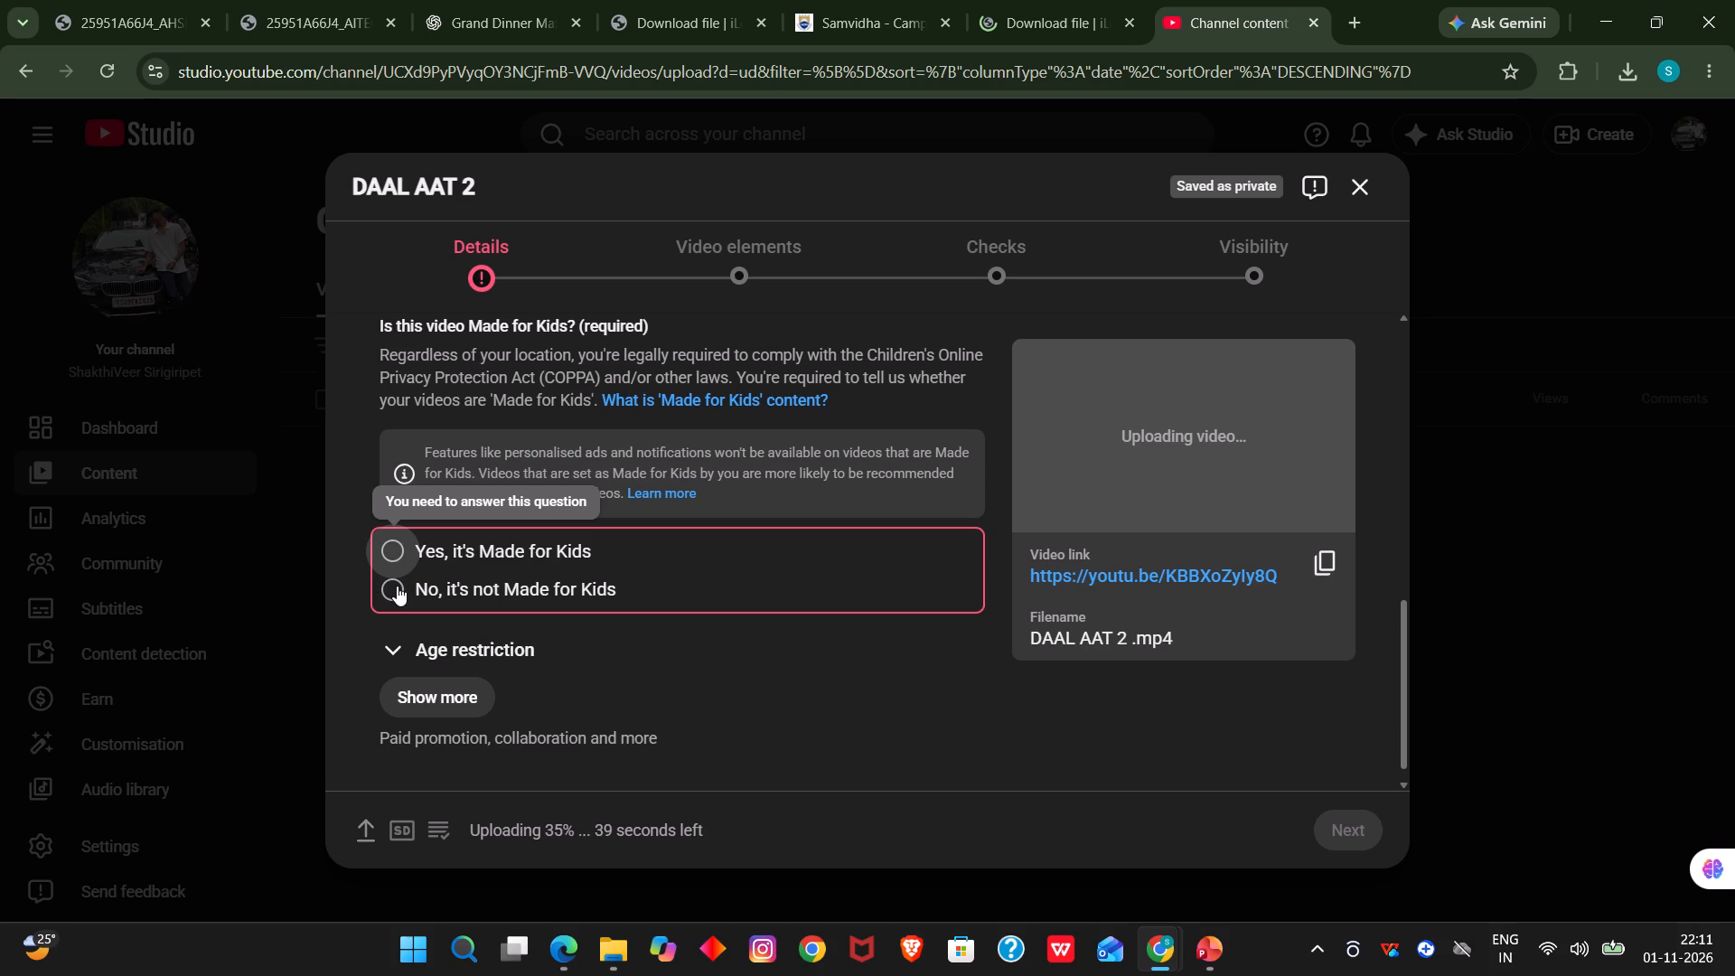
left_click(398, 586)
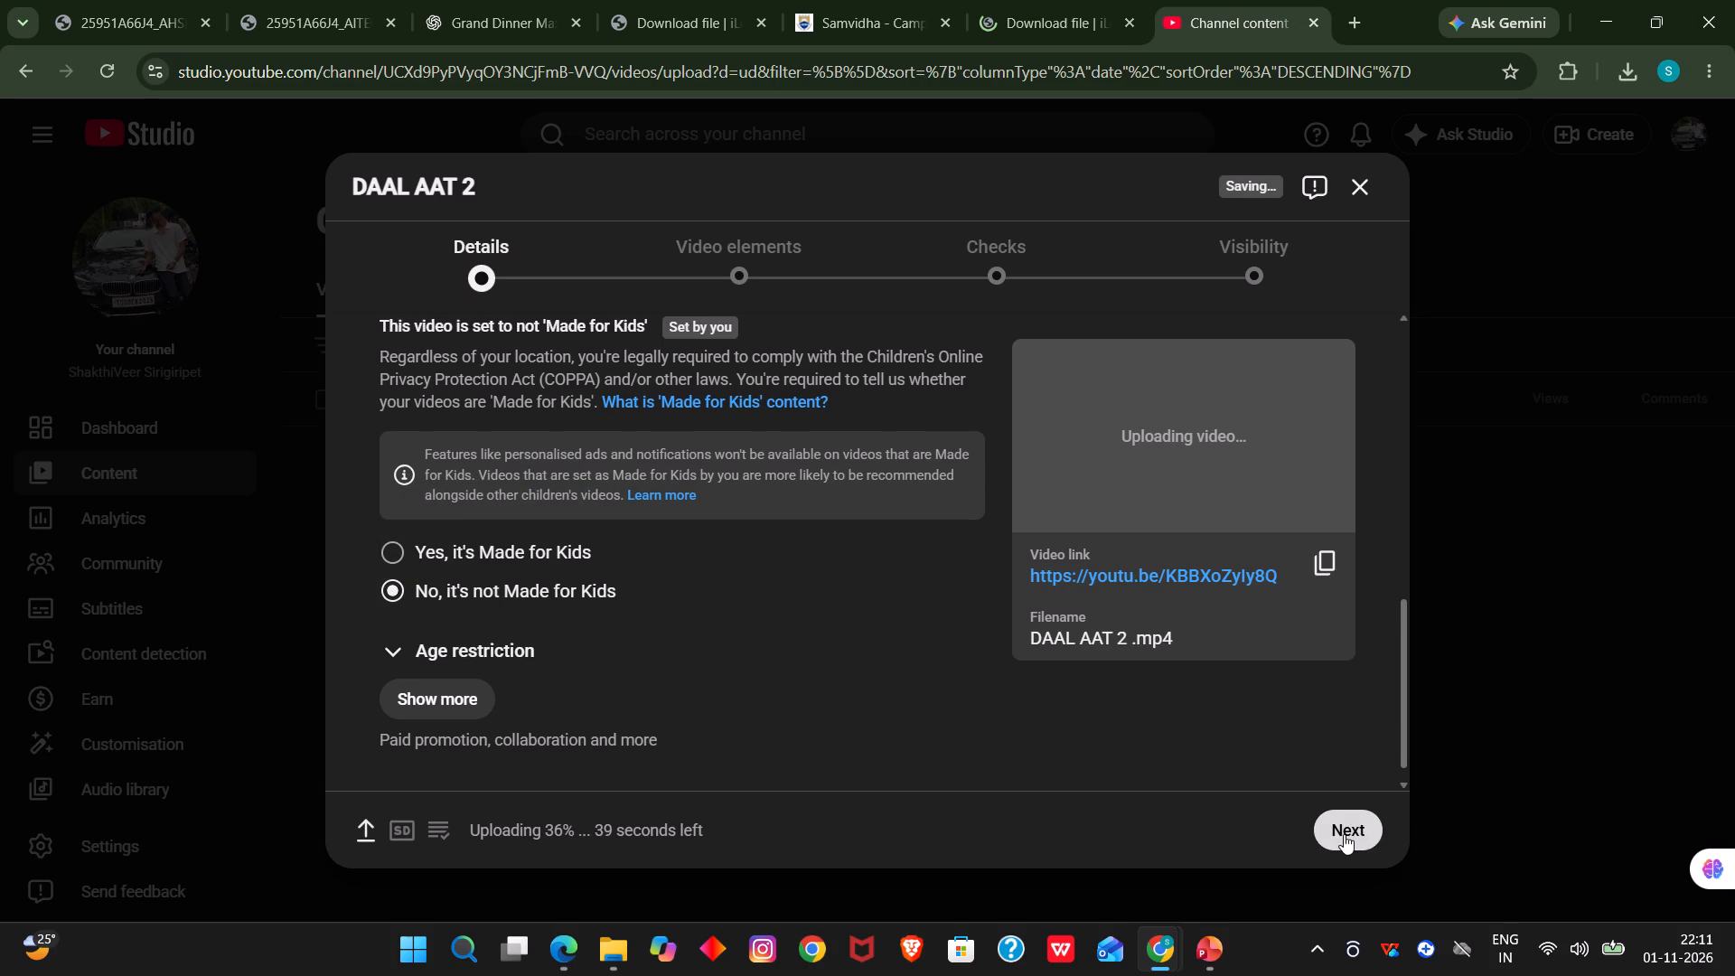
left_click(1344, 834)
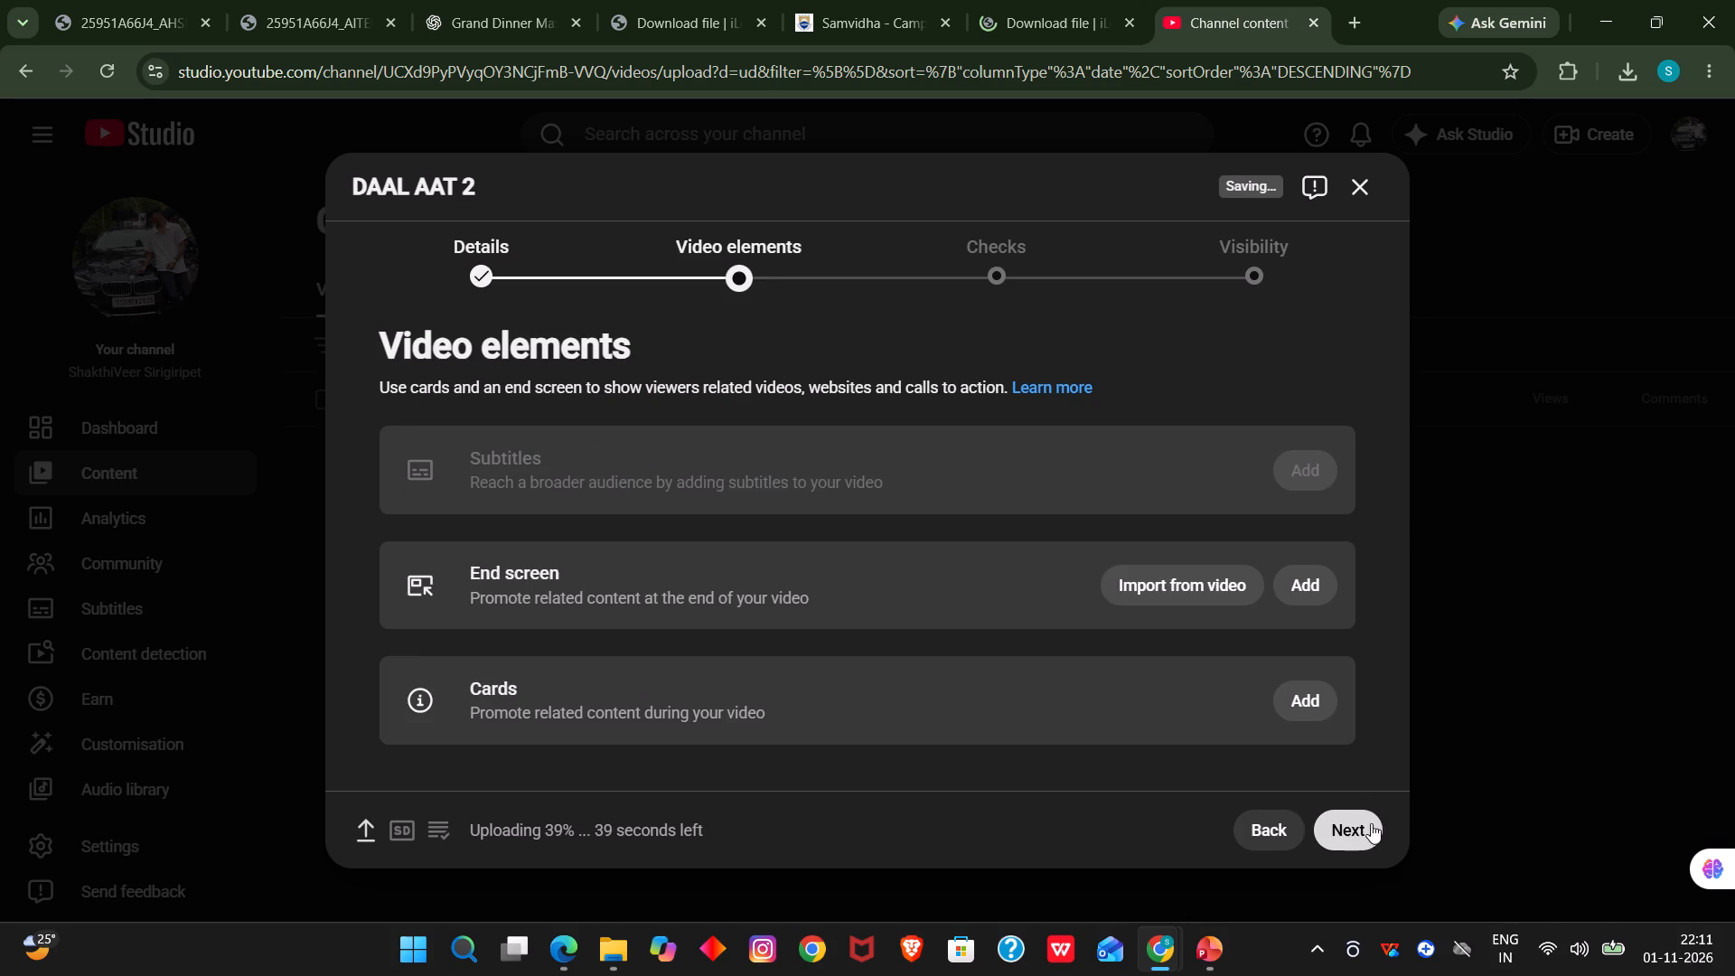
Publish "DAAL AAT 2" with Public visibility, without adding video elements, and continue to the channel content list.
left_click(1369, 823)
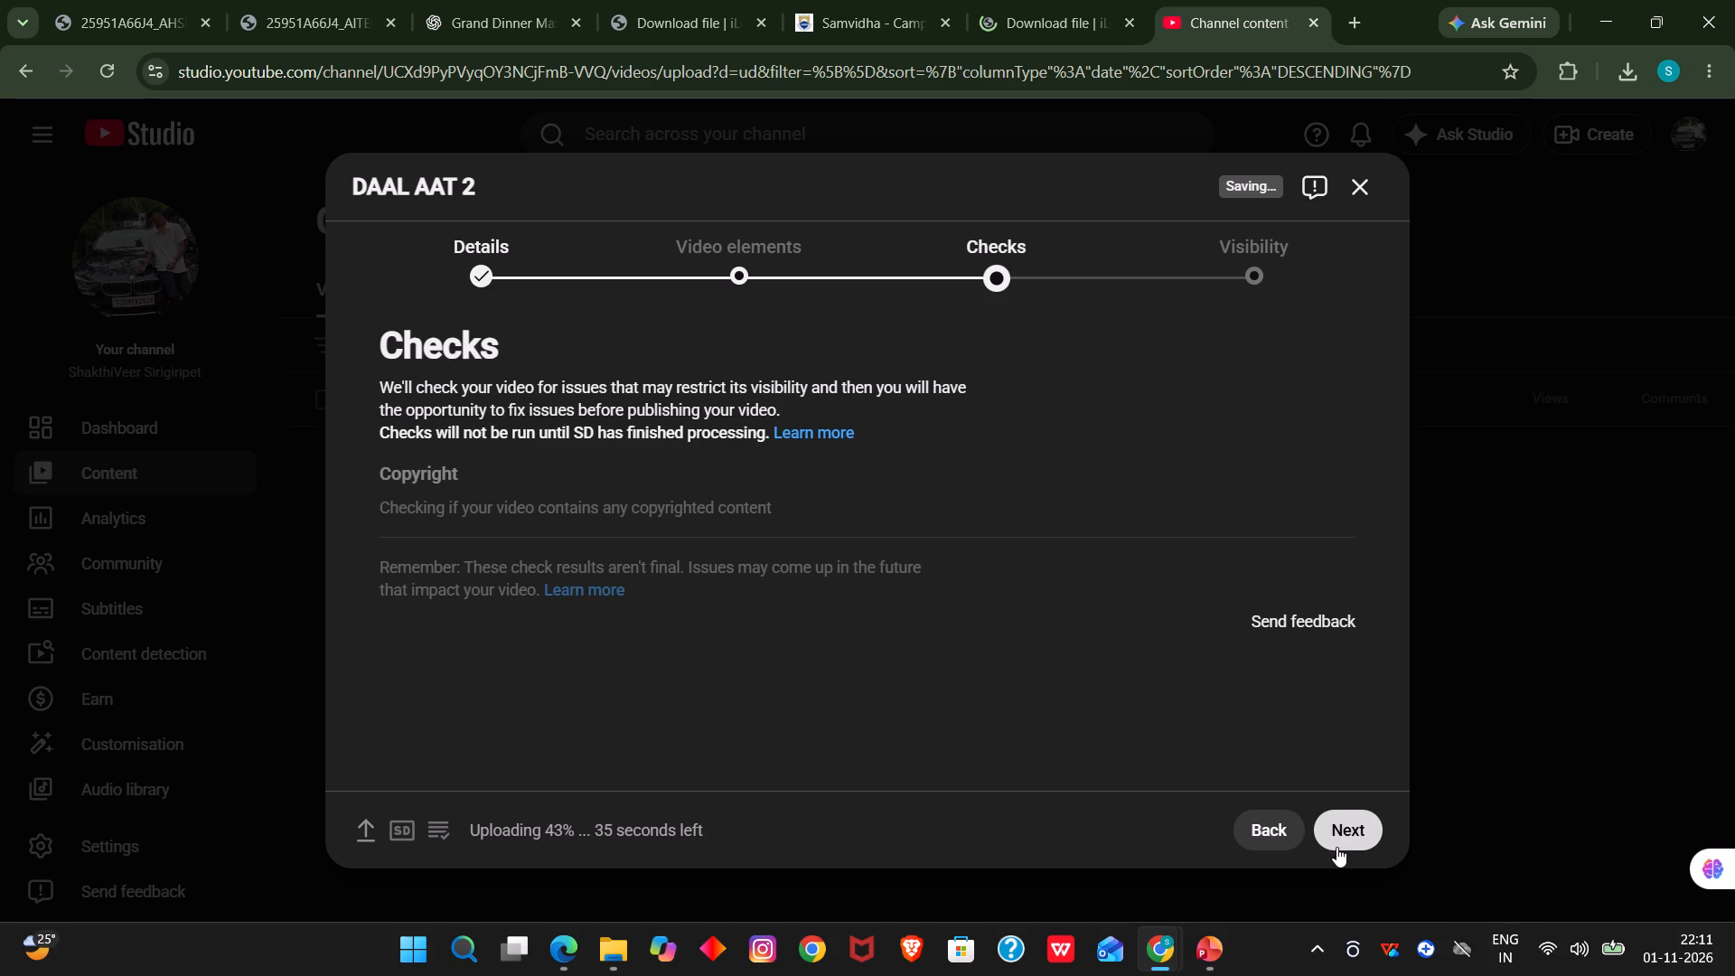
left_click(1342, 840)
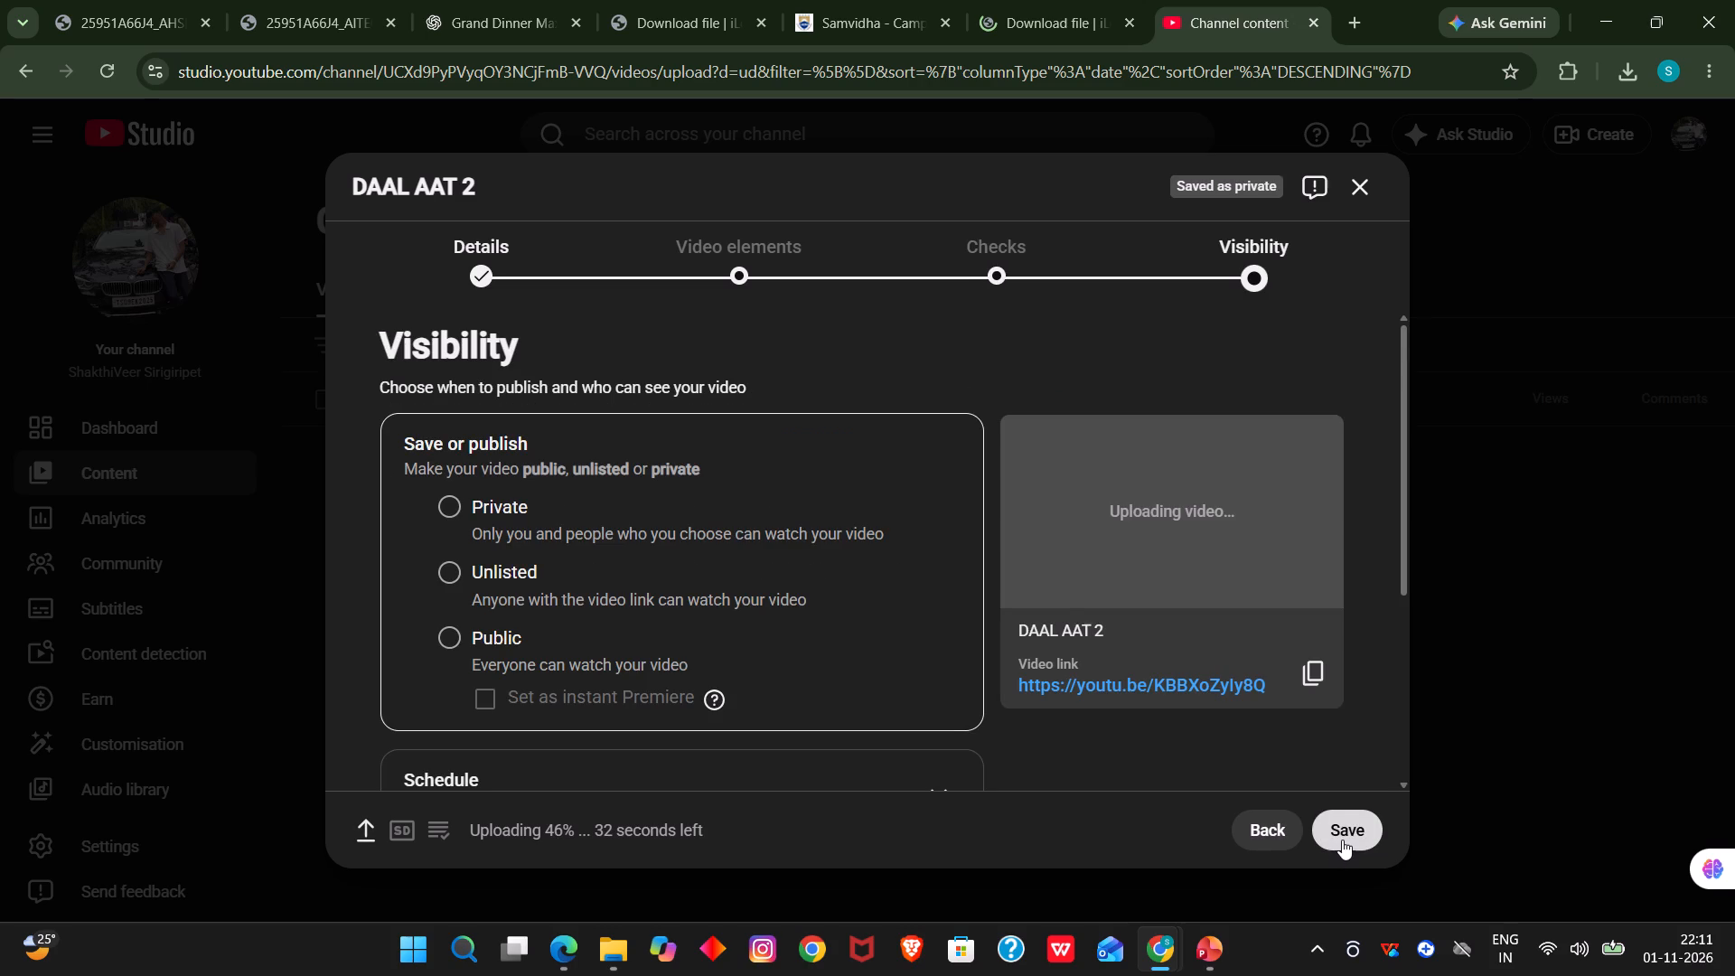
left_click(450, 628)
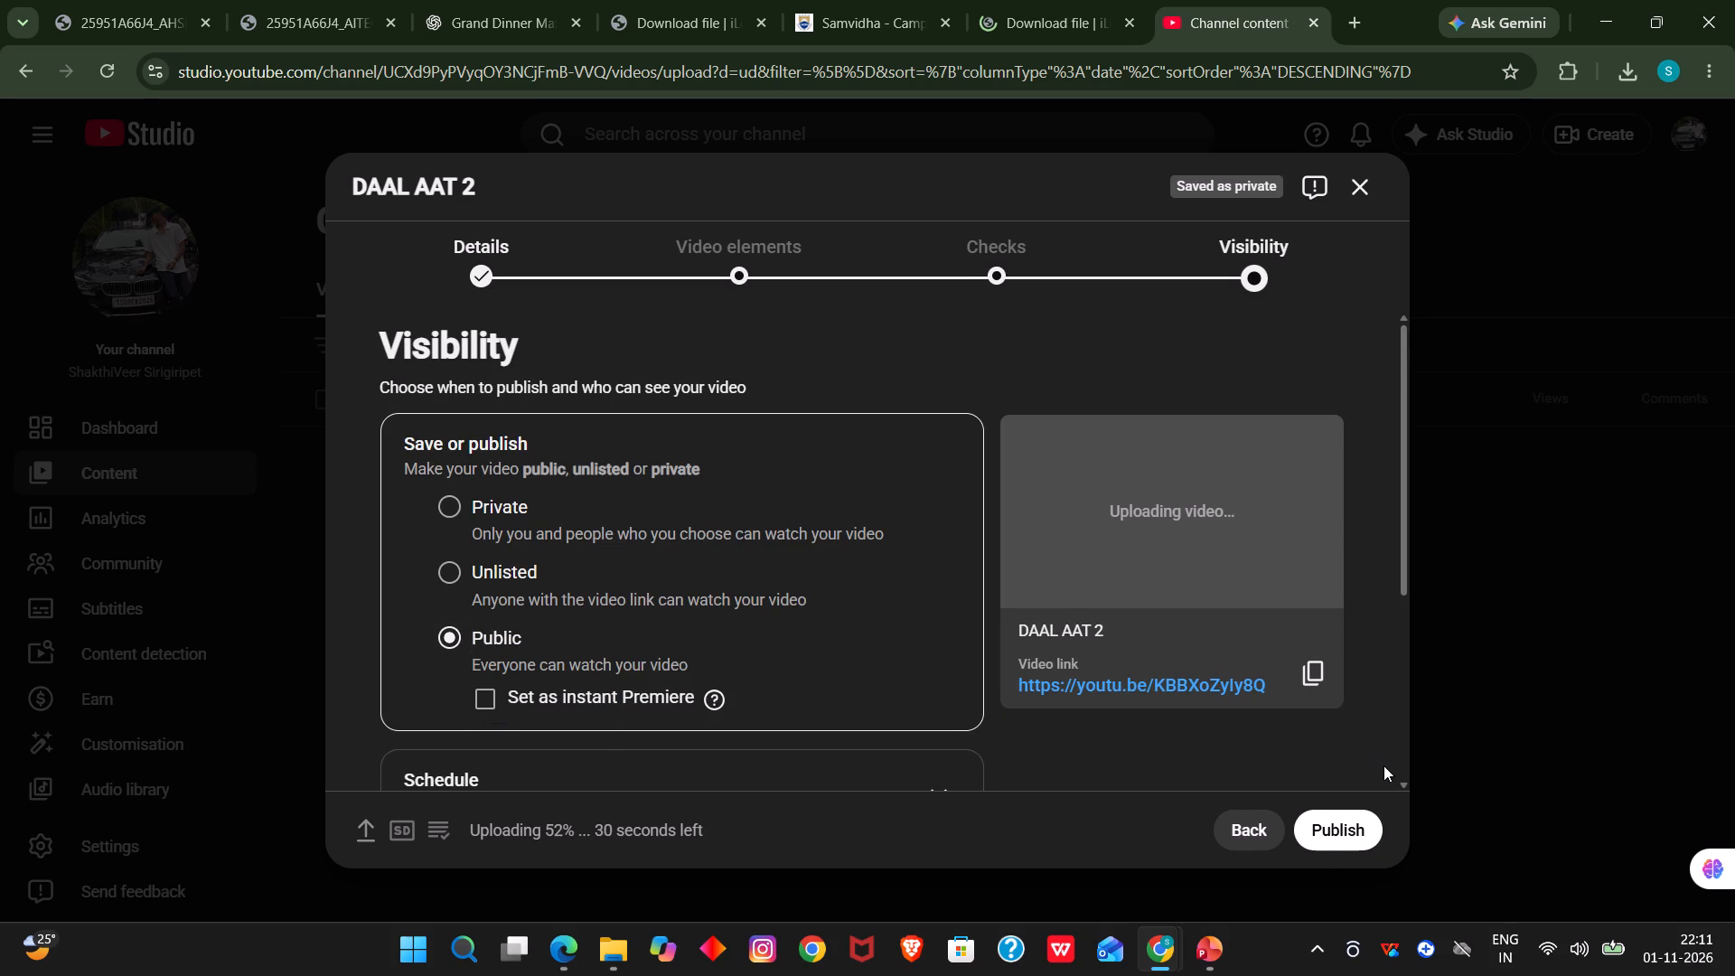
left_click(1371, 812)
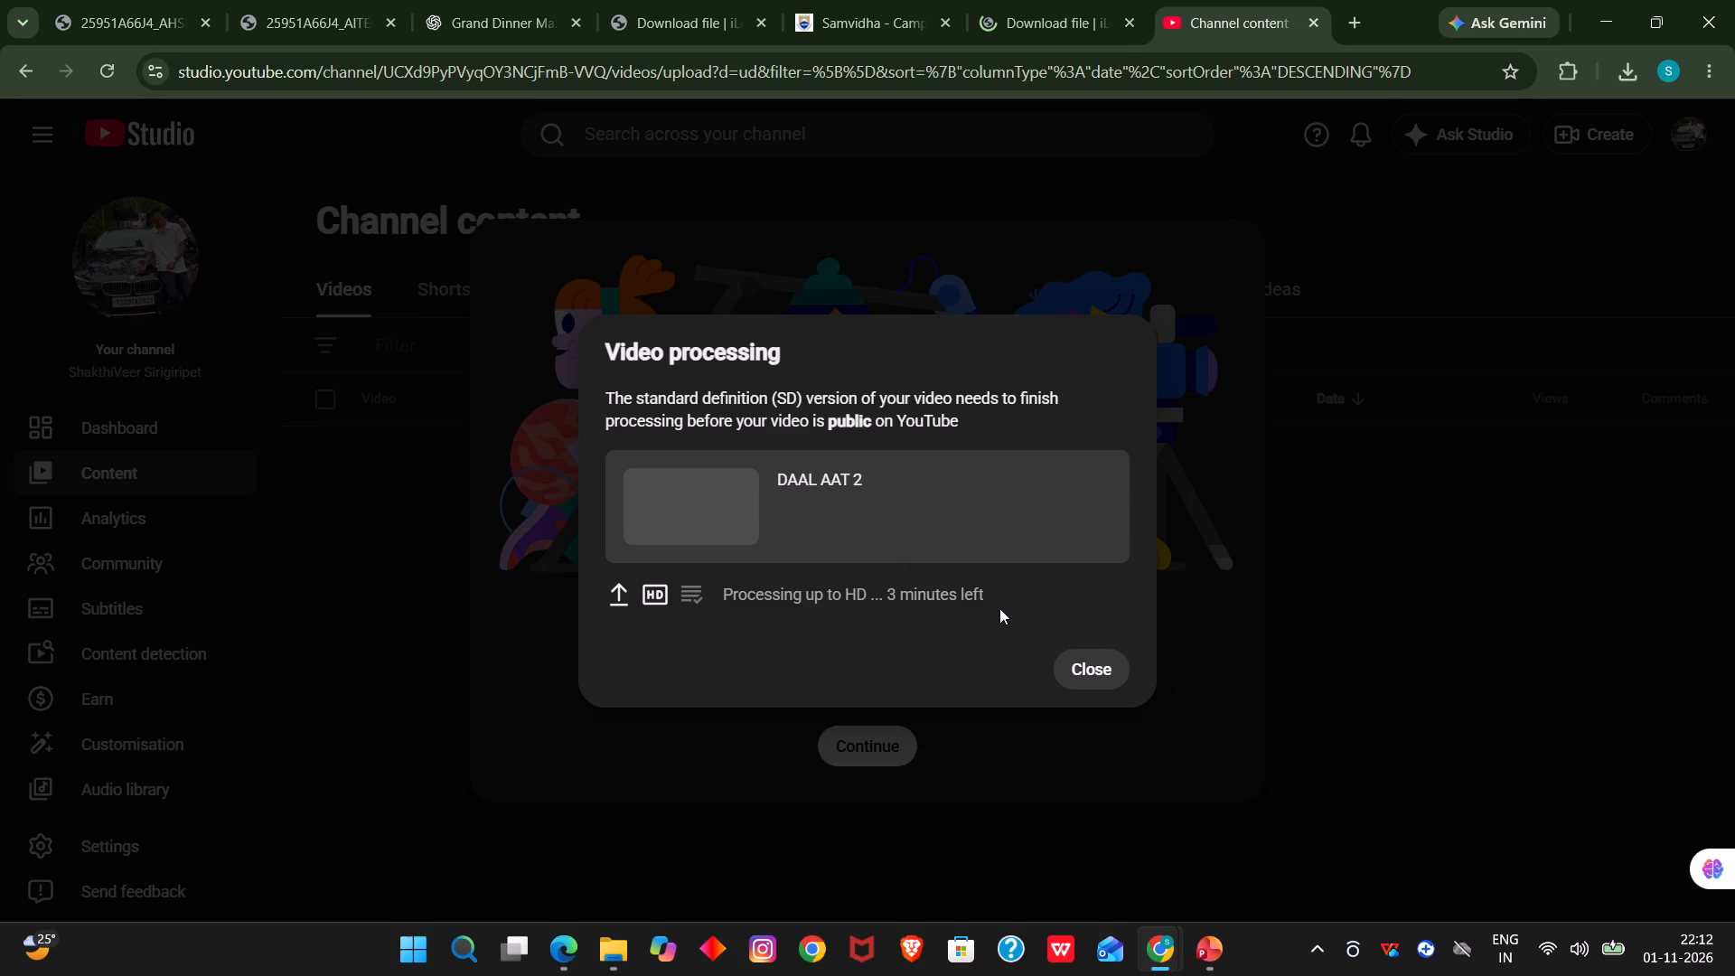
left_click(614, 590)
left_click(1117, 674)
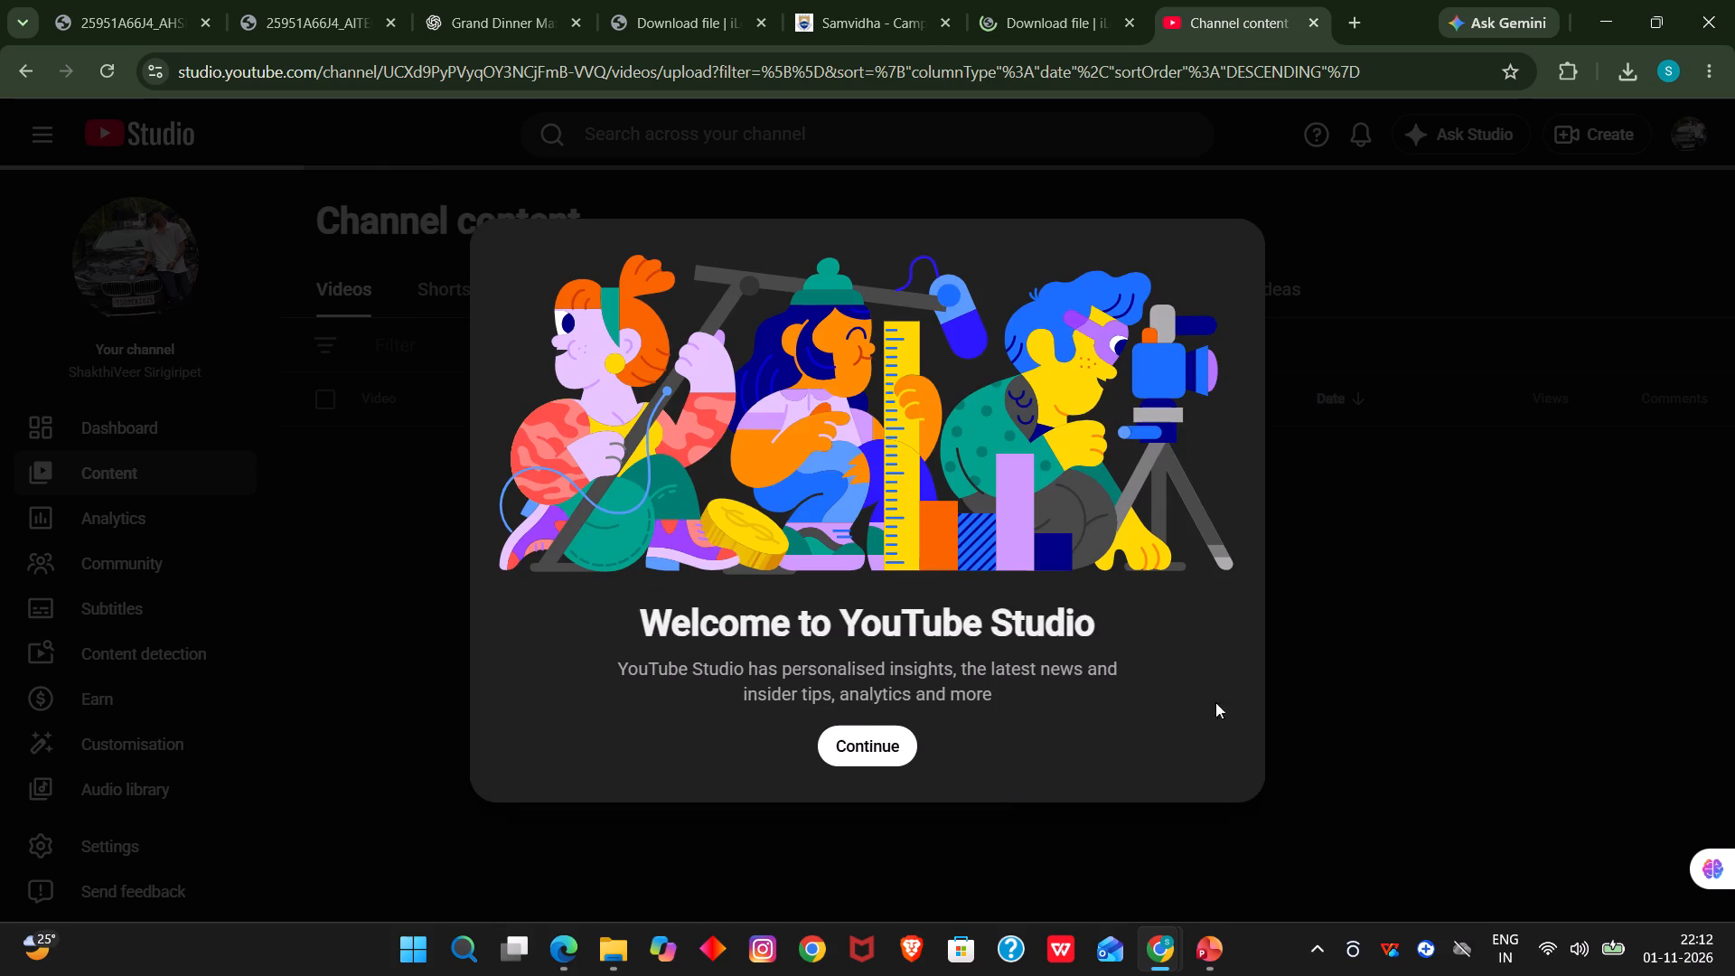
left_click(850, 750)
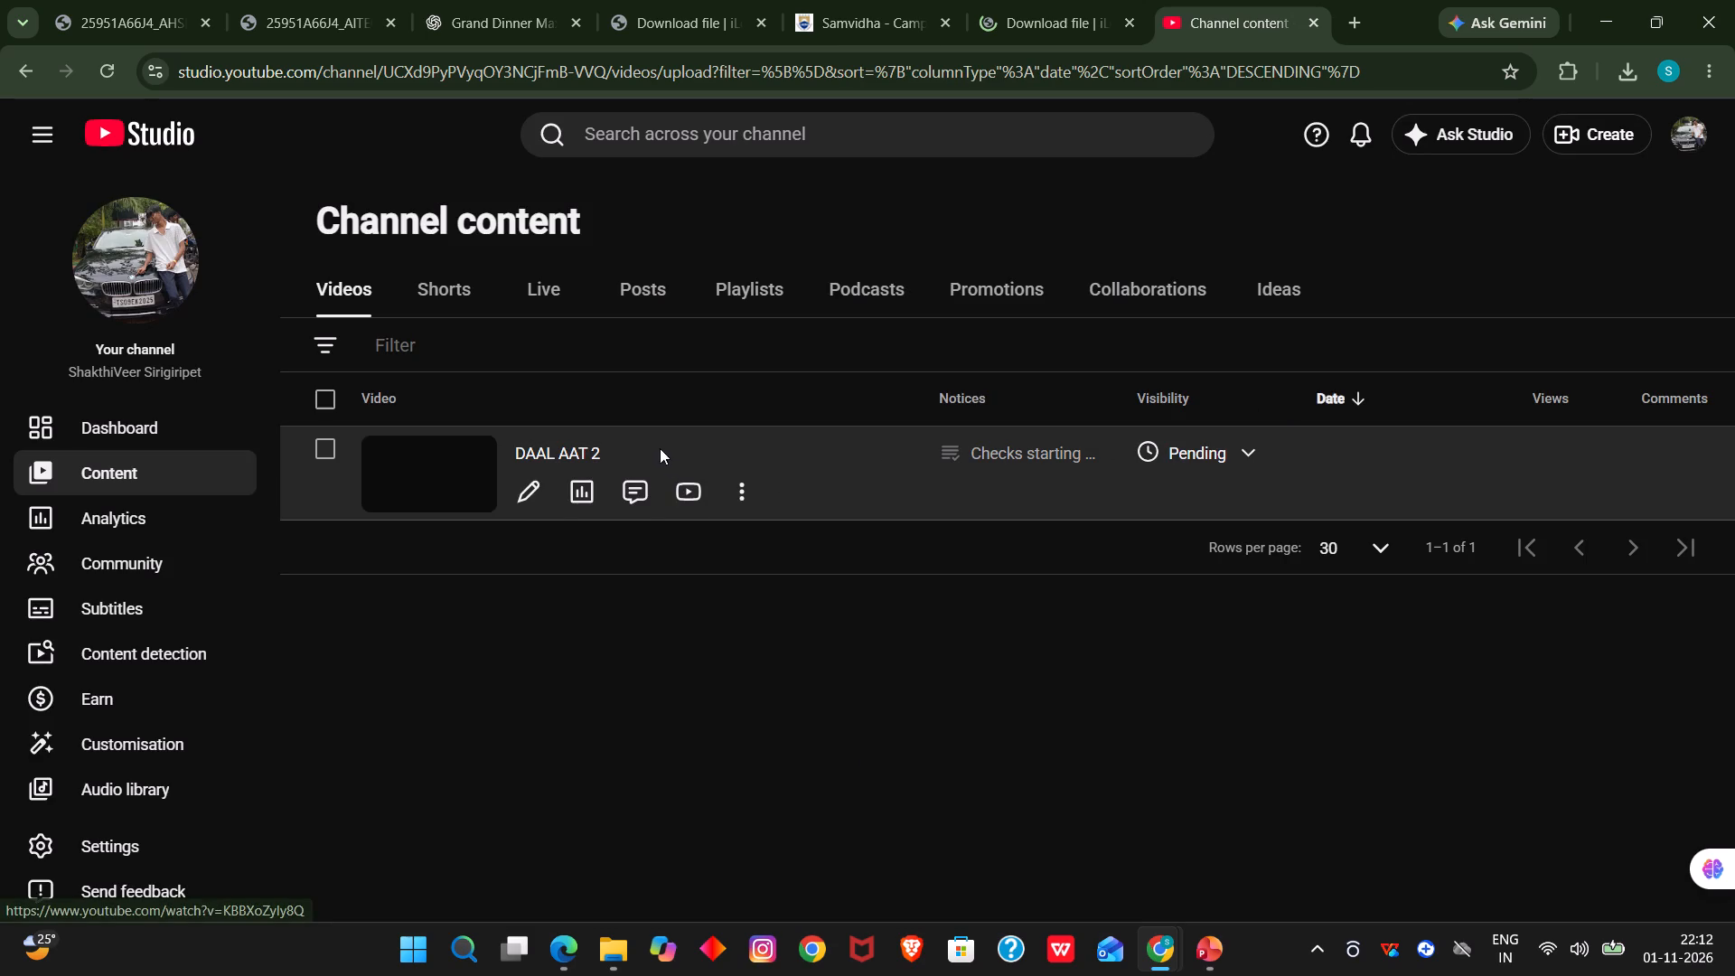
Check the visibility options of "DAAL AAT 2" in the channel content list and get its shareable link.
left_click(1238, 449)
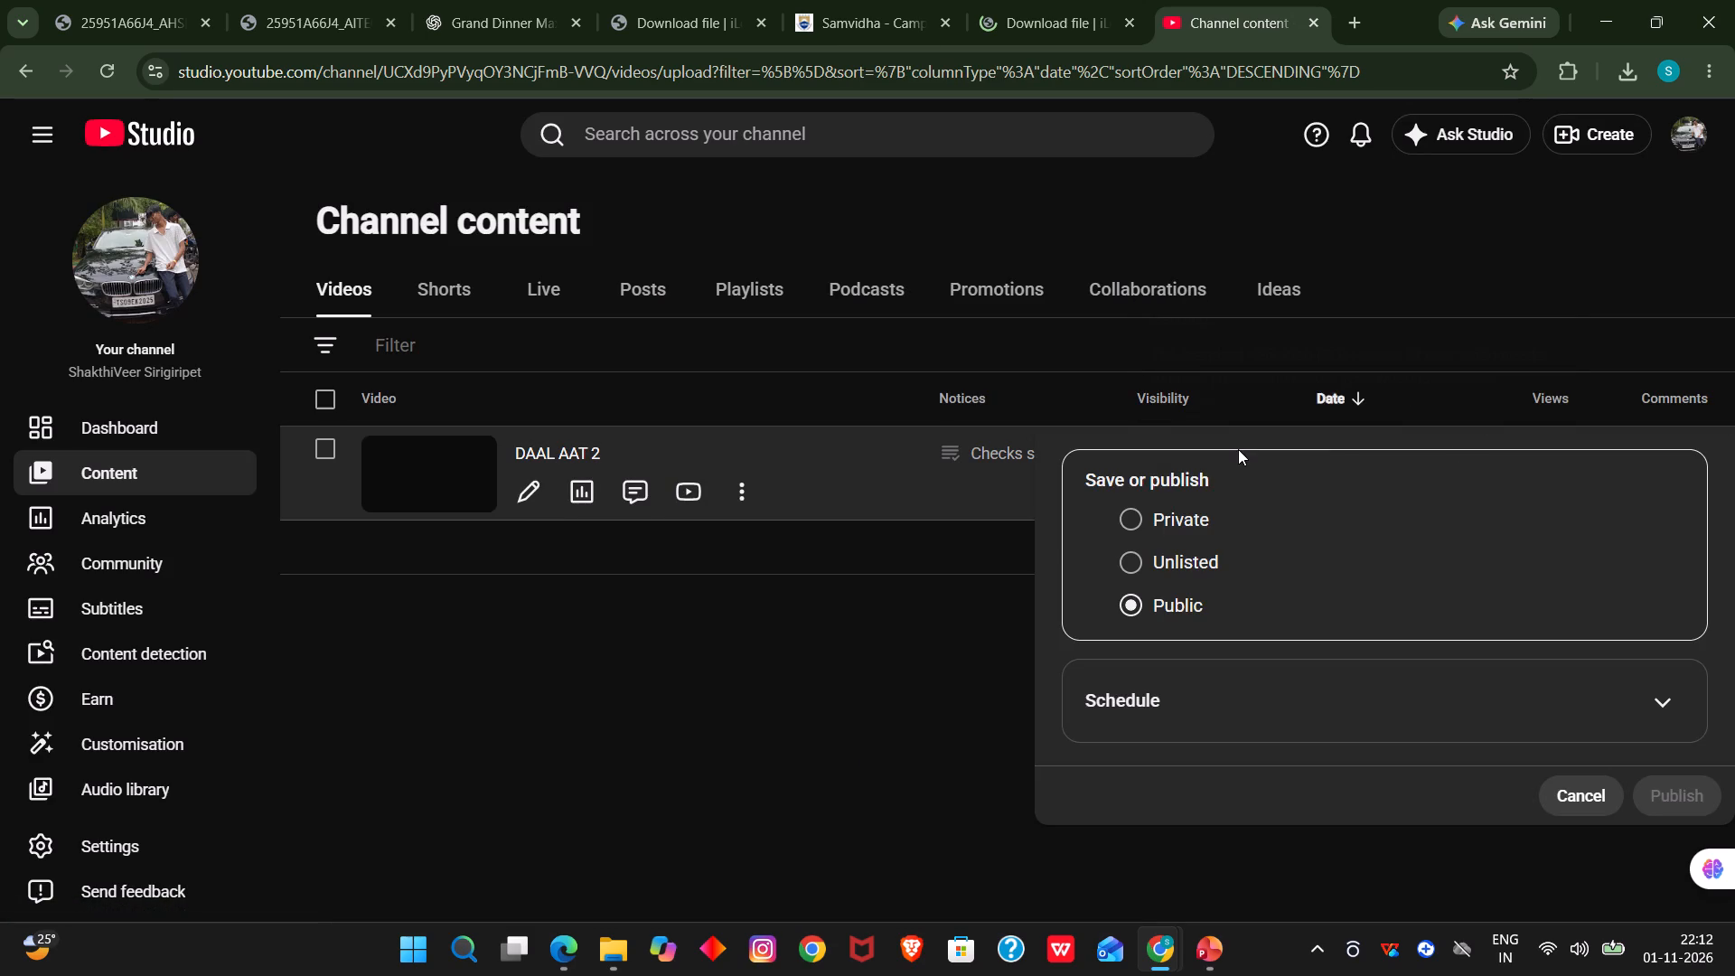
left_click(894, 671)
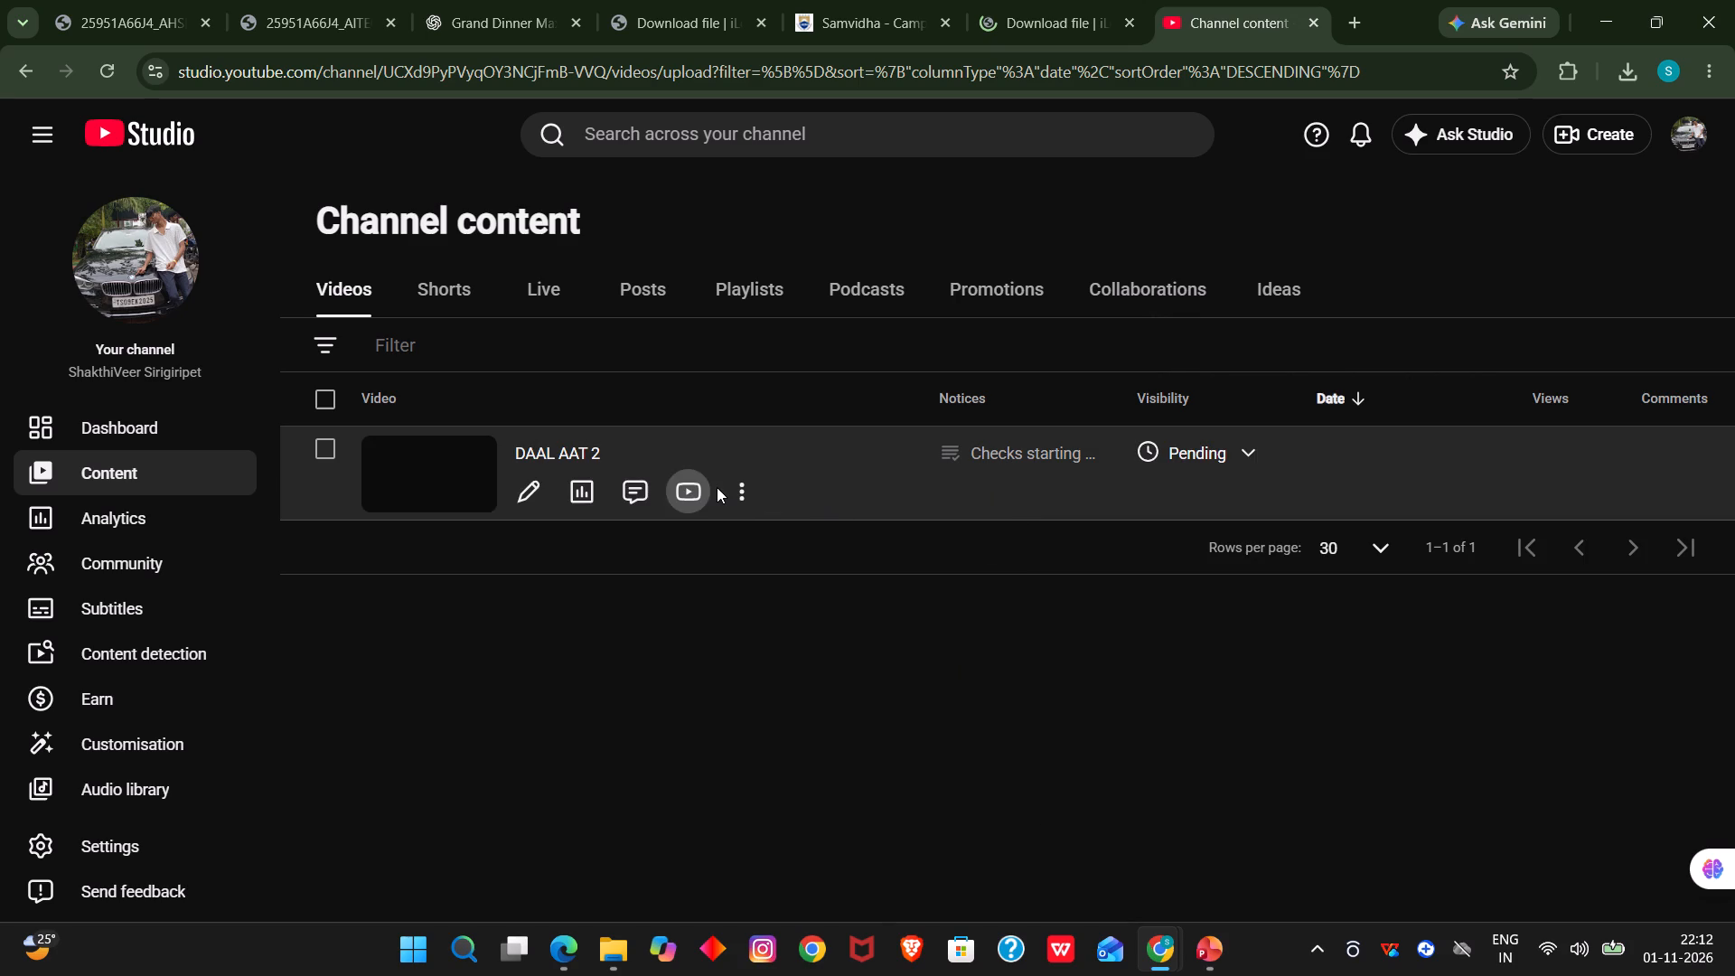
left_click(734, 487)
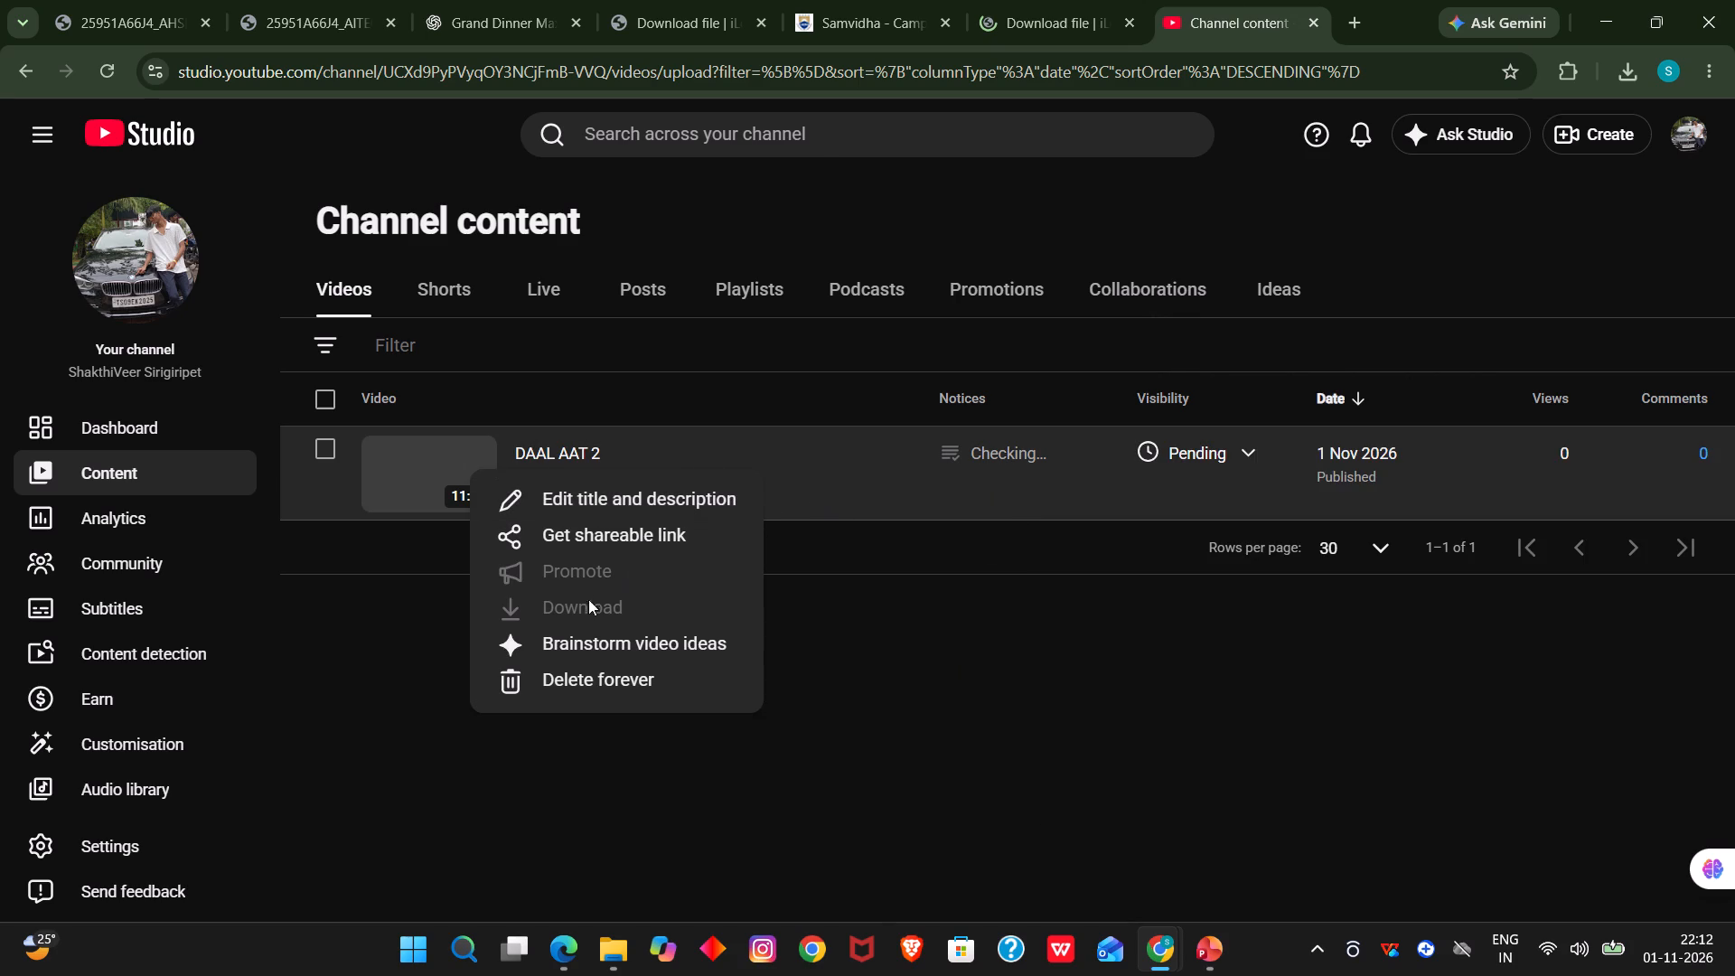
left_click(536, 723)
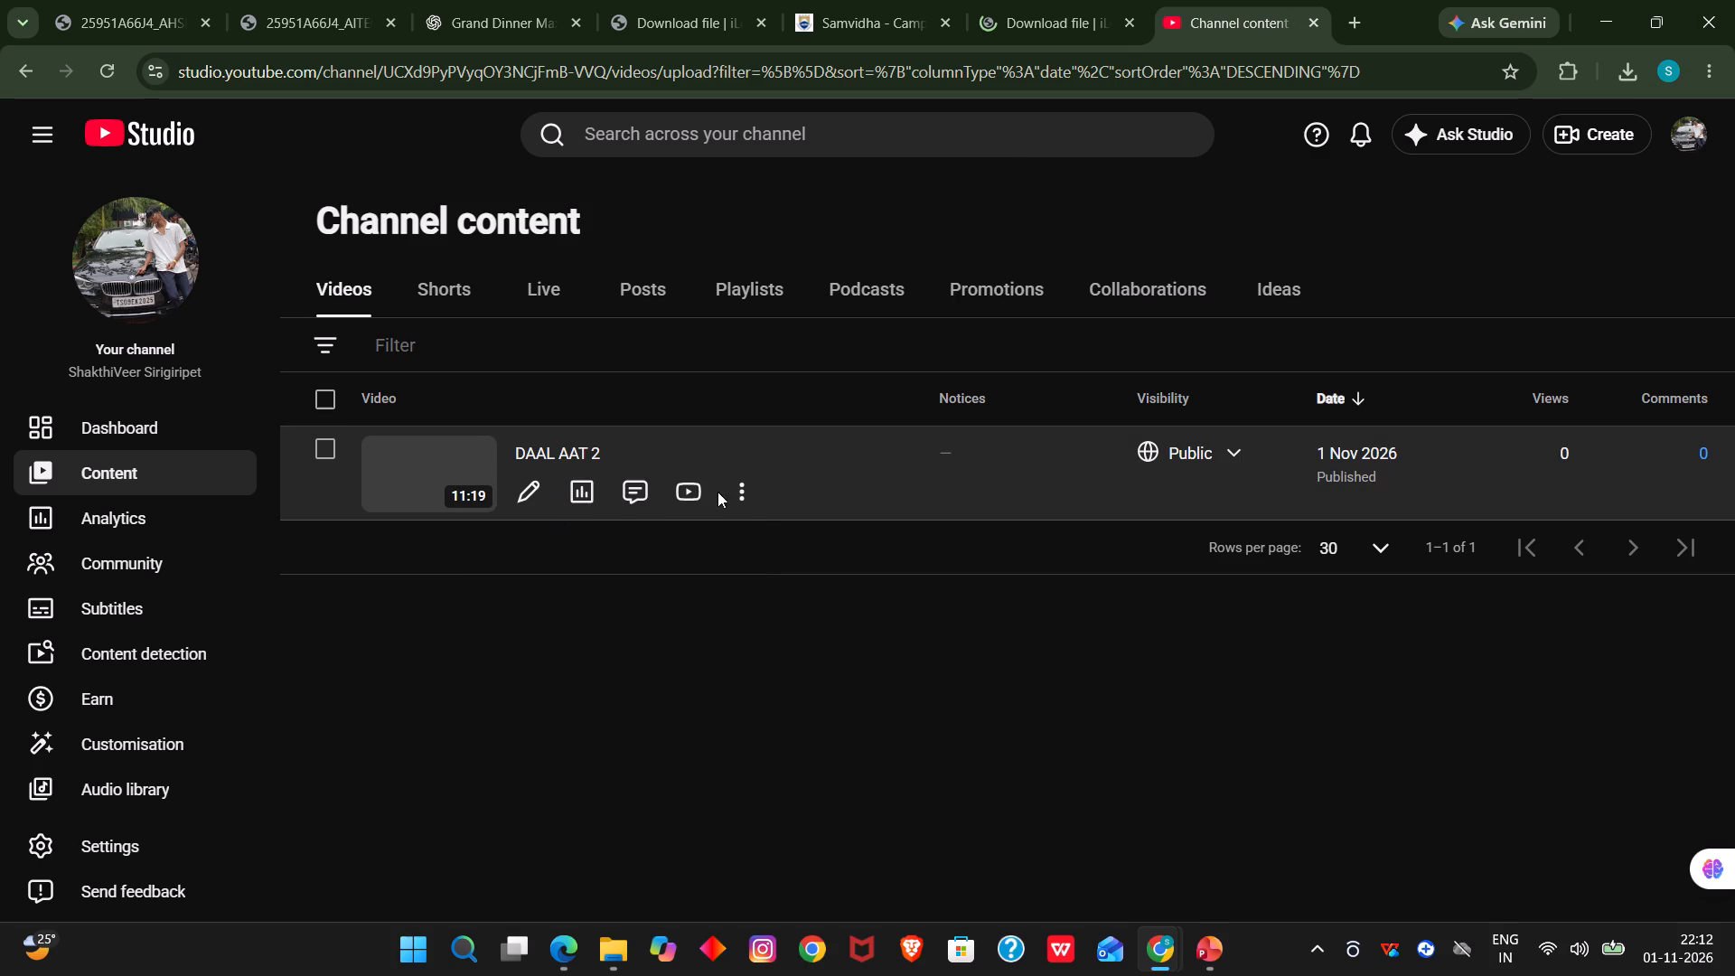
left_click(731, 486)
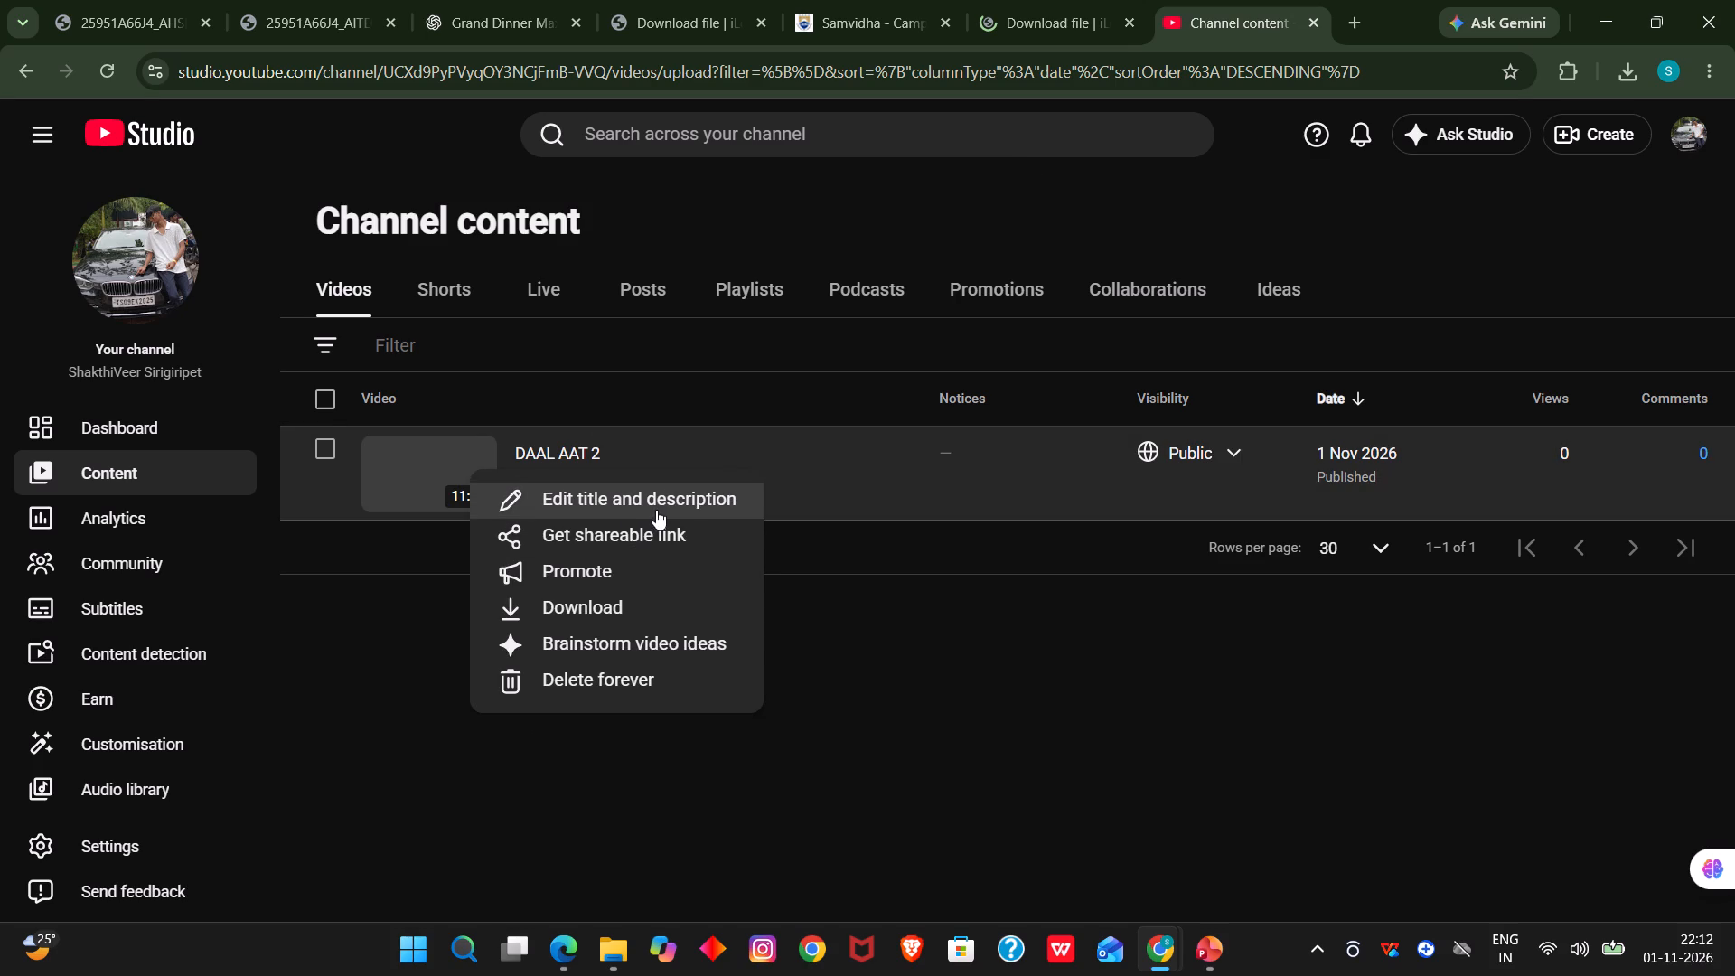
left_click(630, 546)
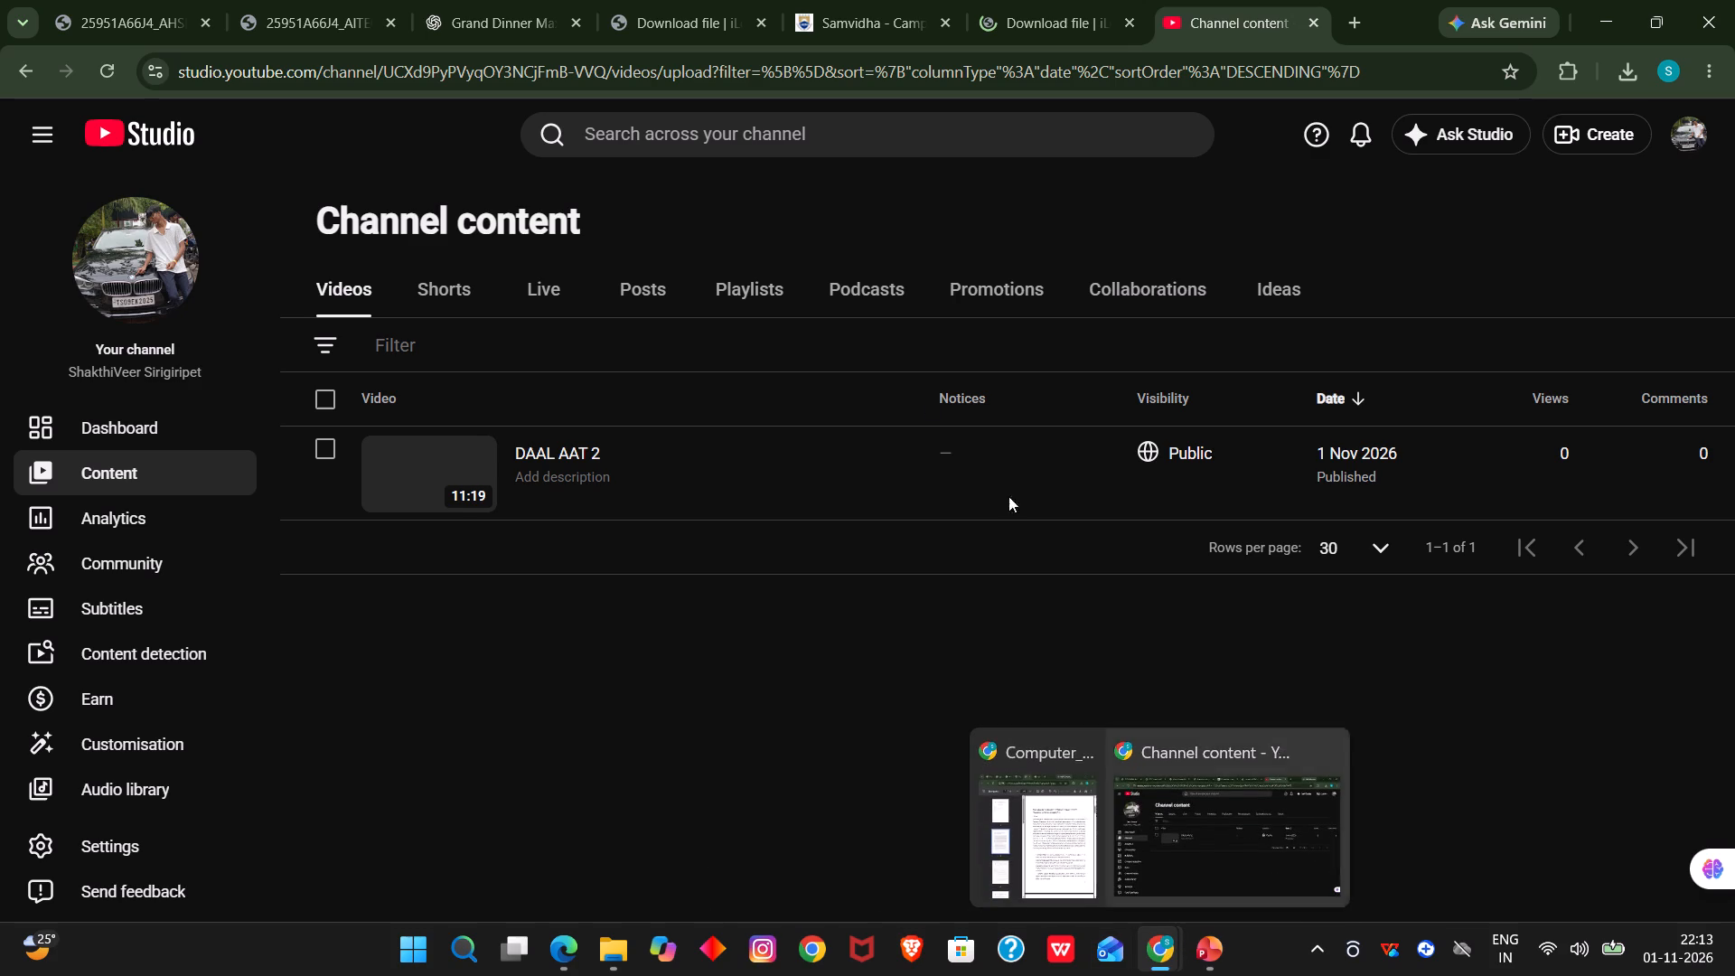
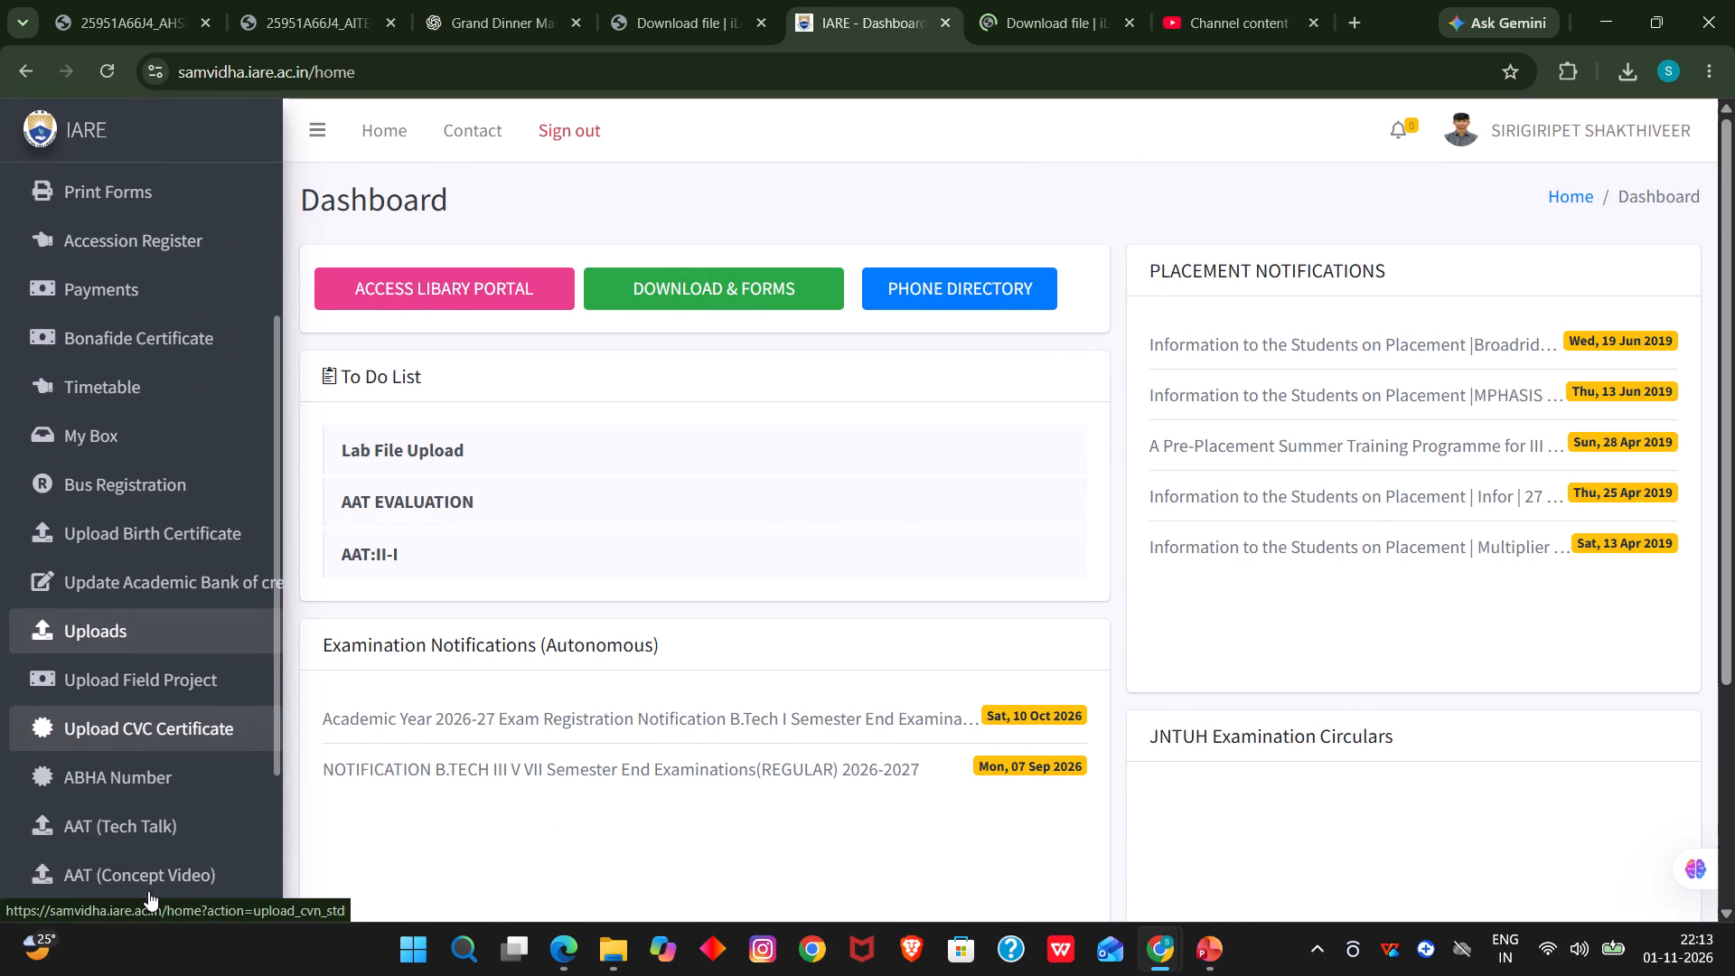
Open the AAT-II submission page and get the assigned question for ACSE10, Design and Analysis of Algorithms.
scroll(148, 864, "down", 1)
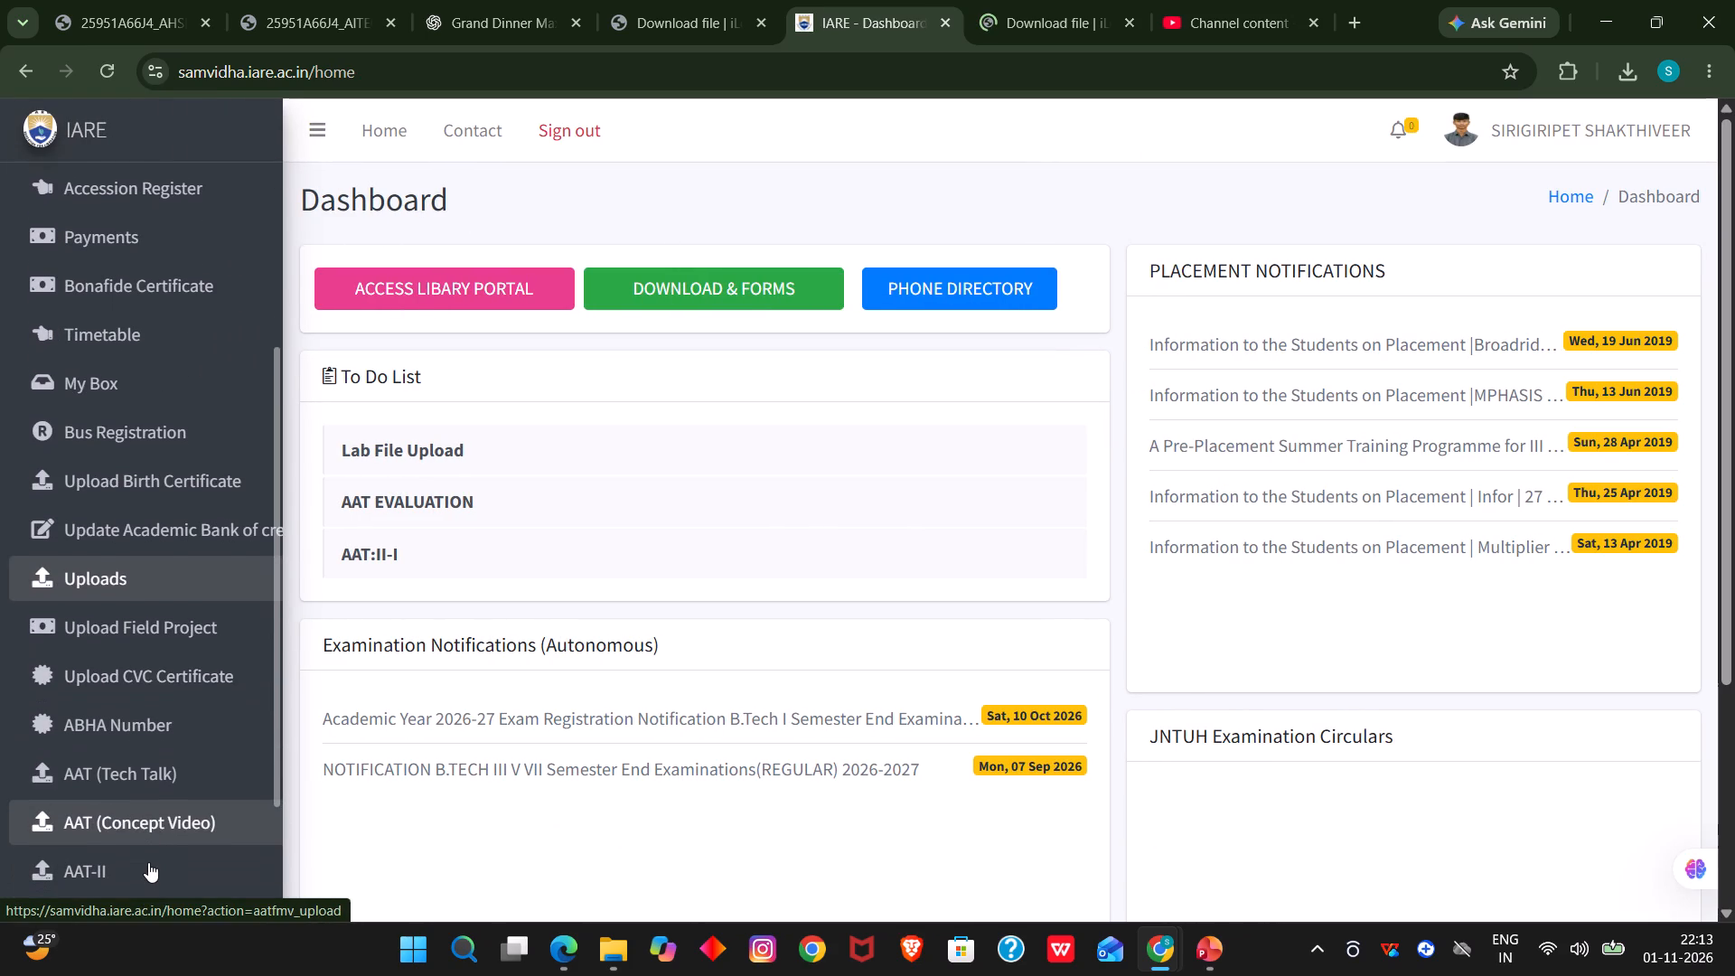
left_click(148, 862)
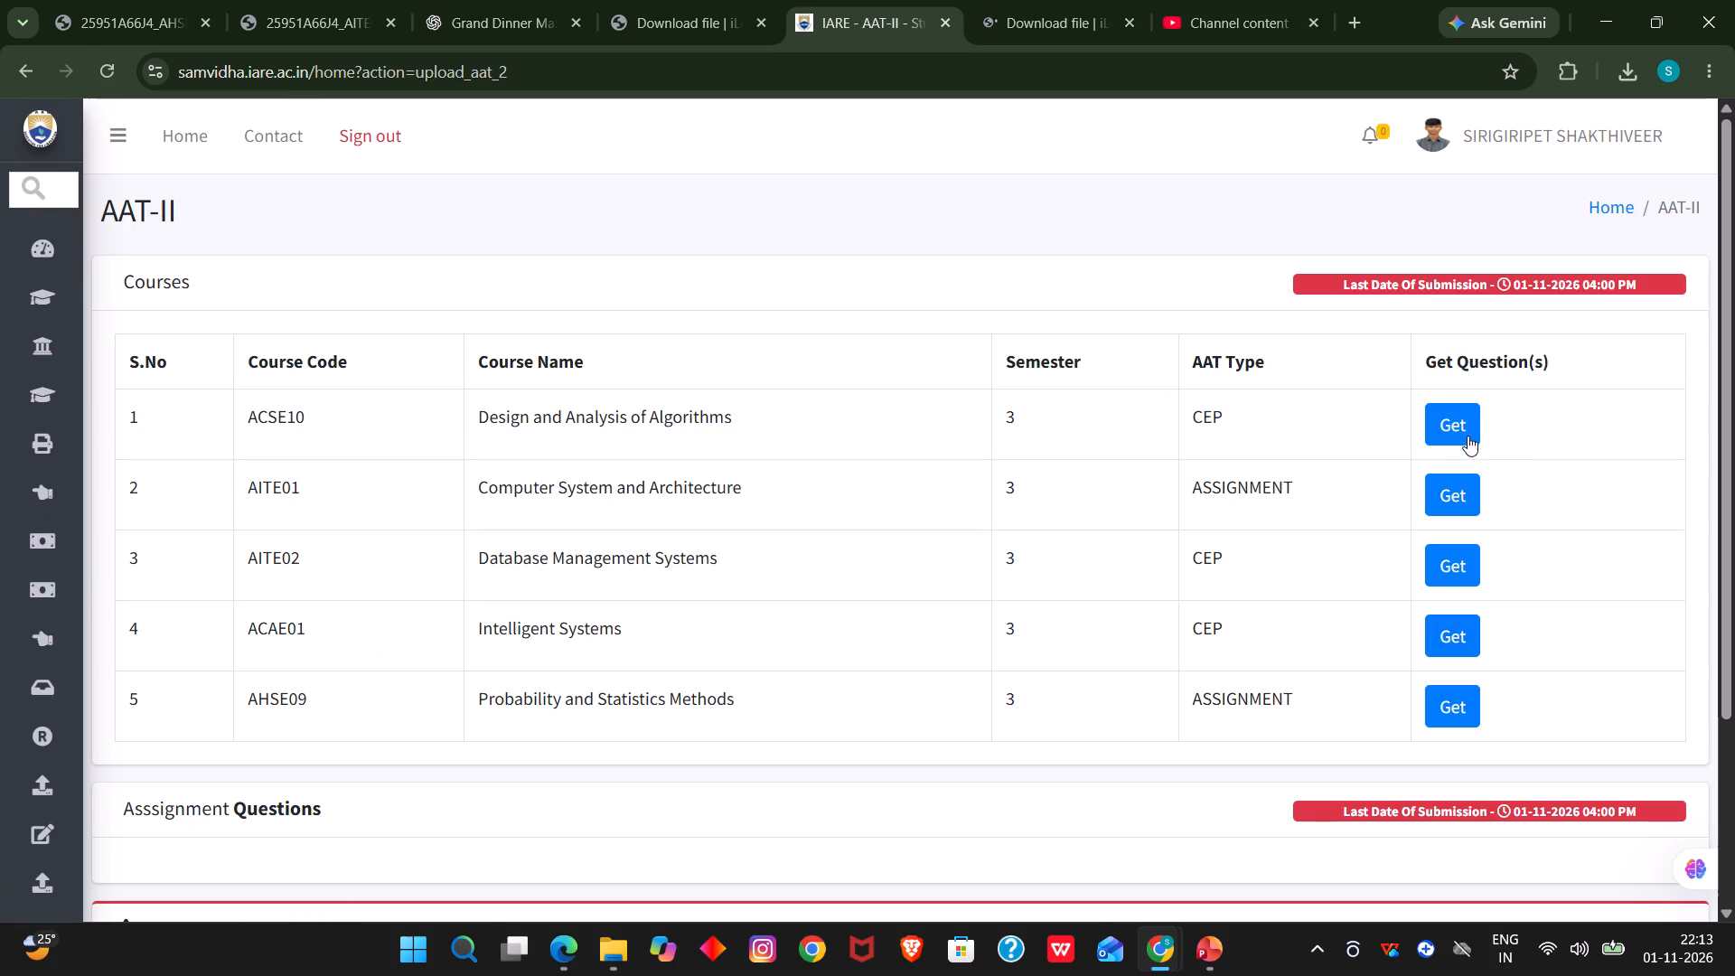
left_click(1452, 414)
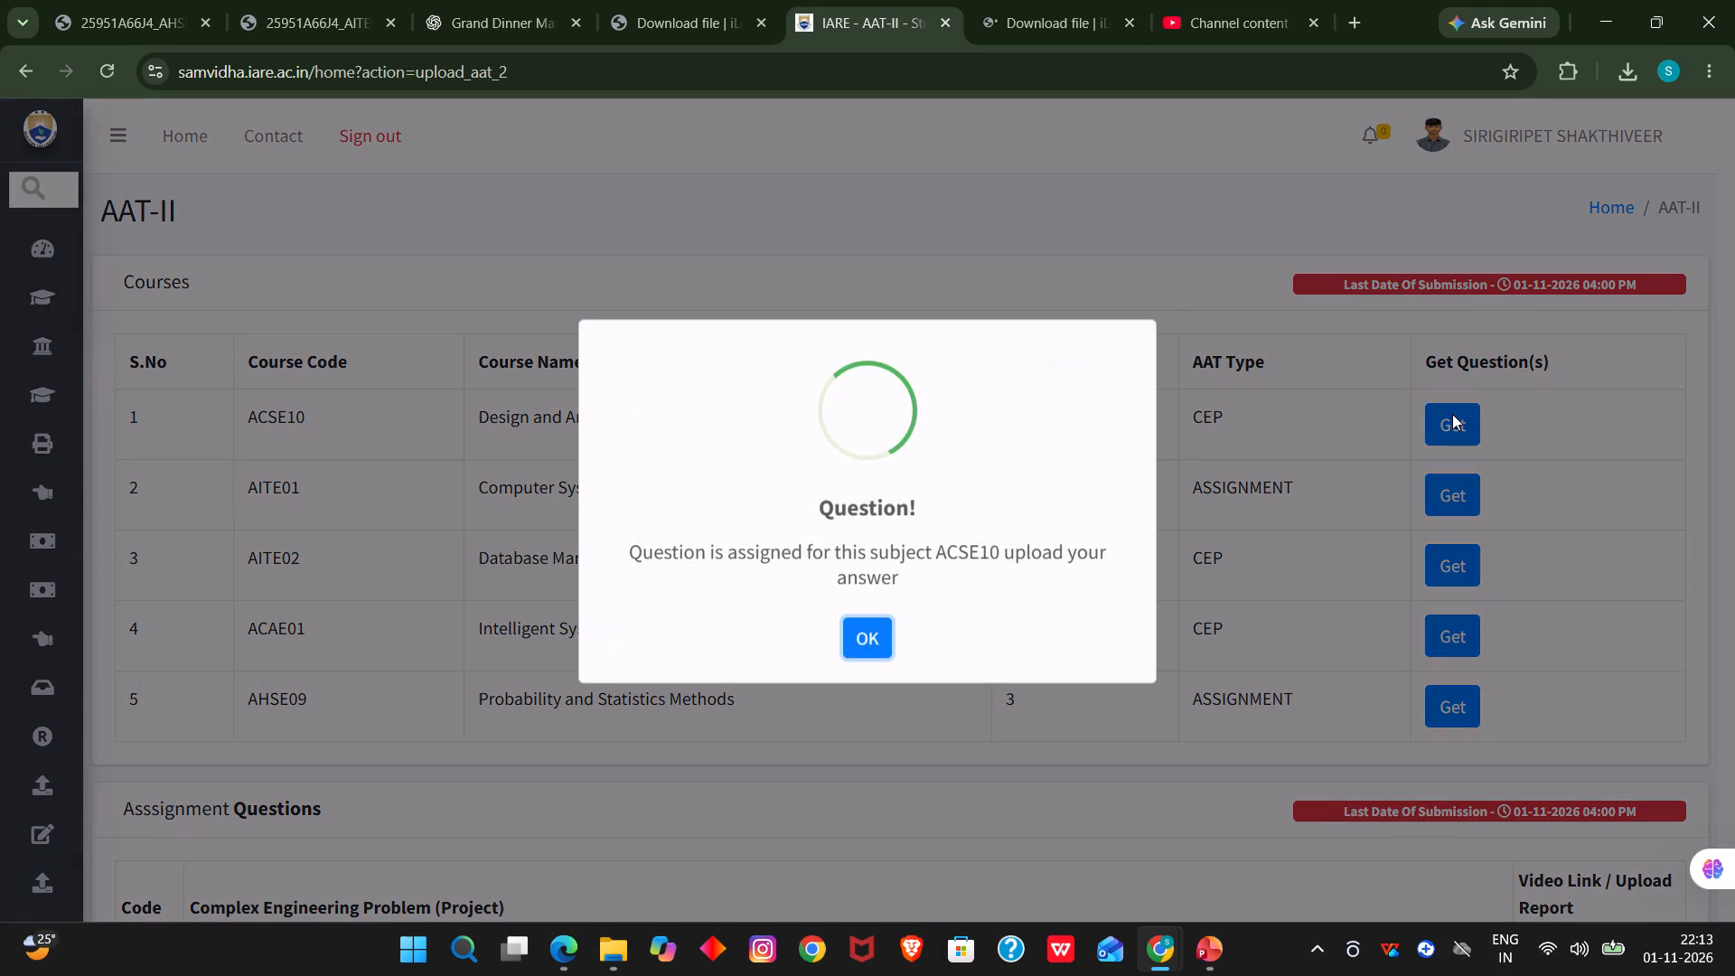
left_click(858, 648)
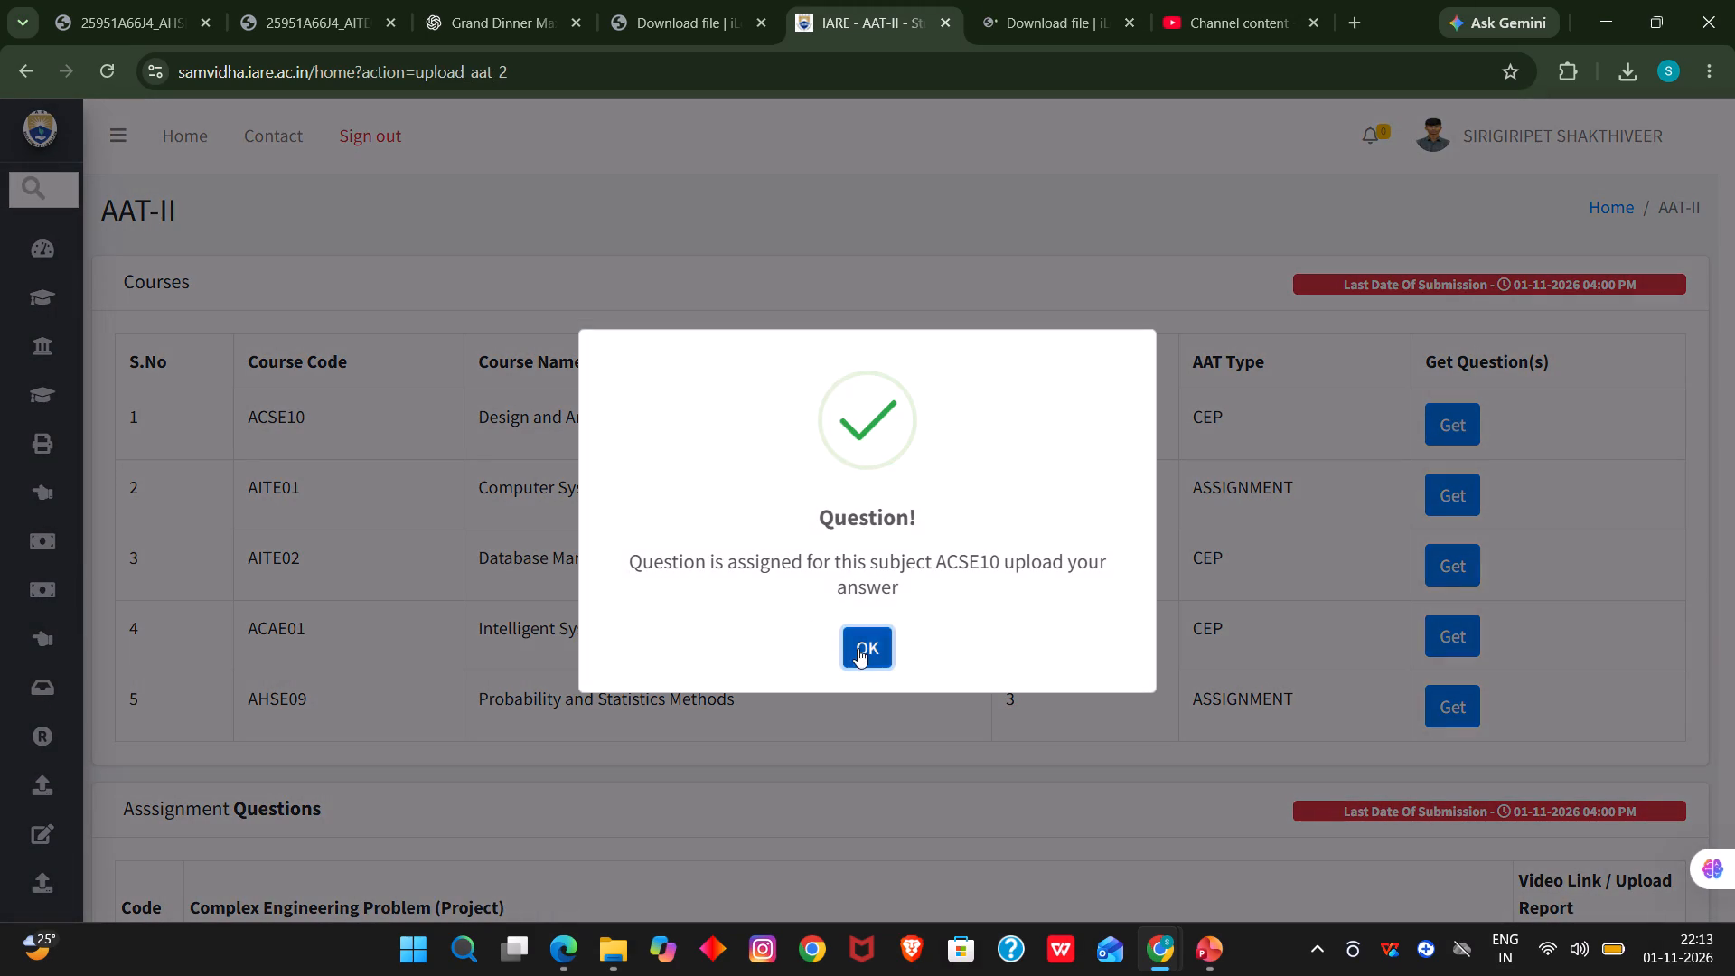
Enter the copied YouTube link of "DAAL AAT 2" as the video link for the ACSE10 question.
scroll(858, 648, "down", 6)
scroll(1264, 672, "down", 1)
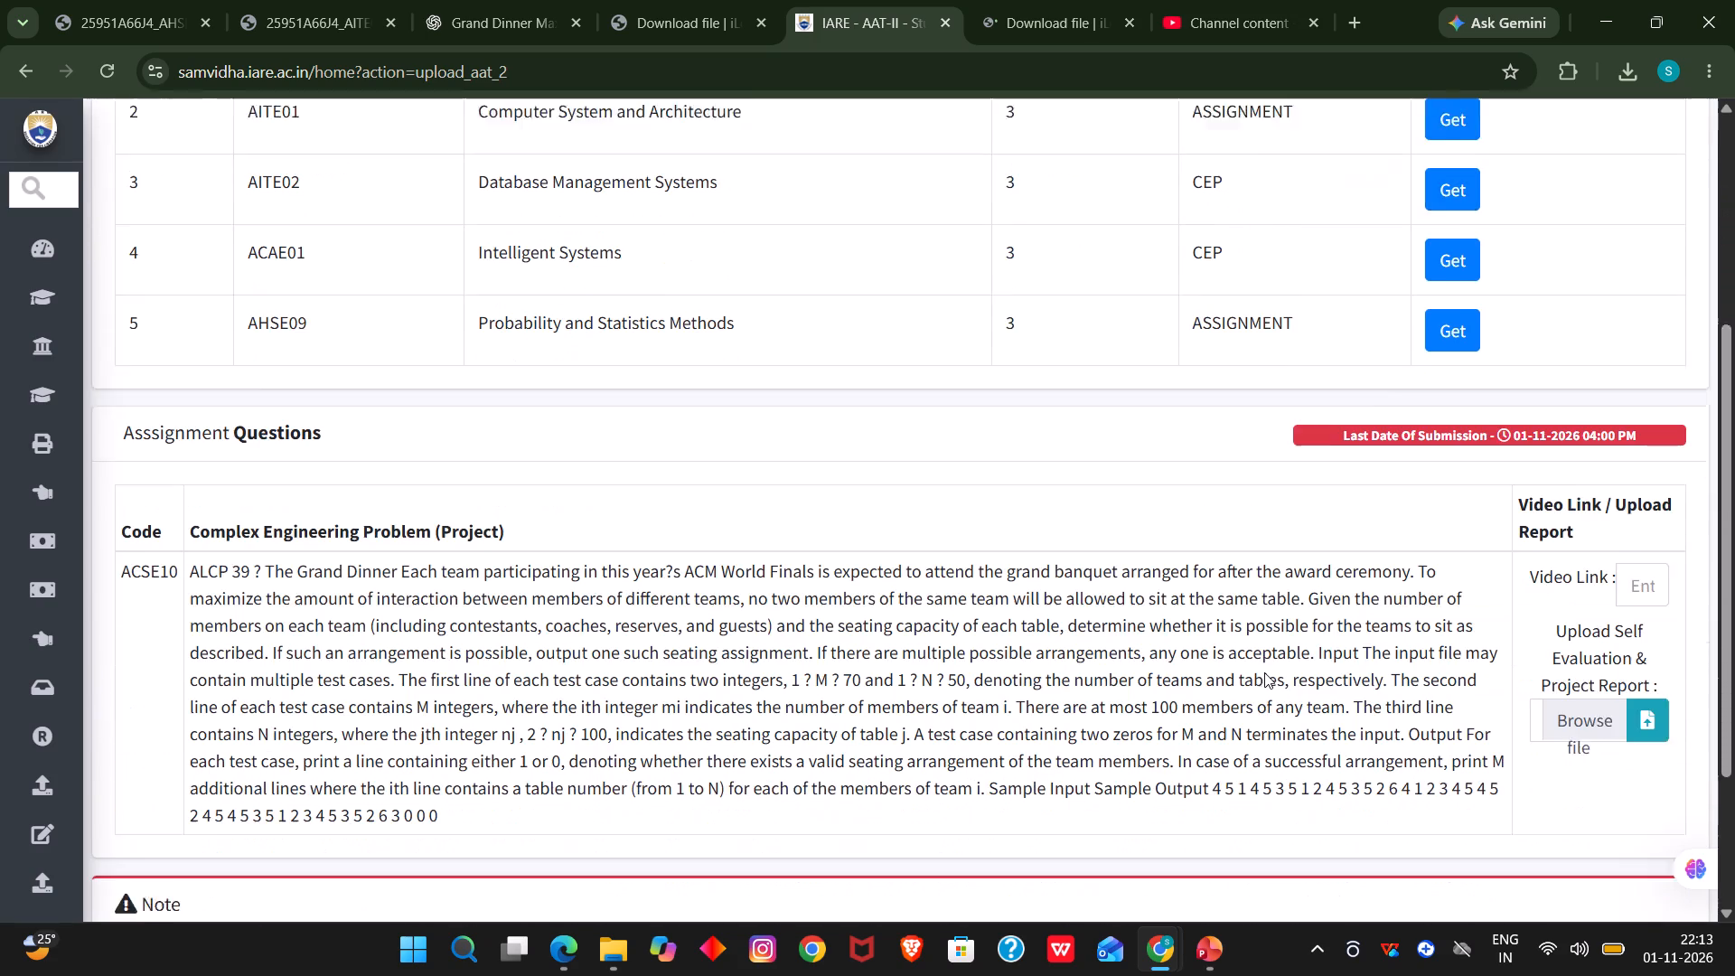
scroll(1264, 672, "down", 1)
left_click(1646, 552)
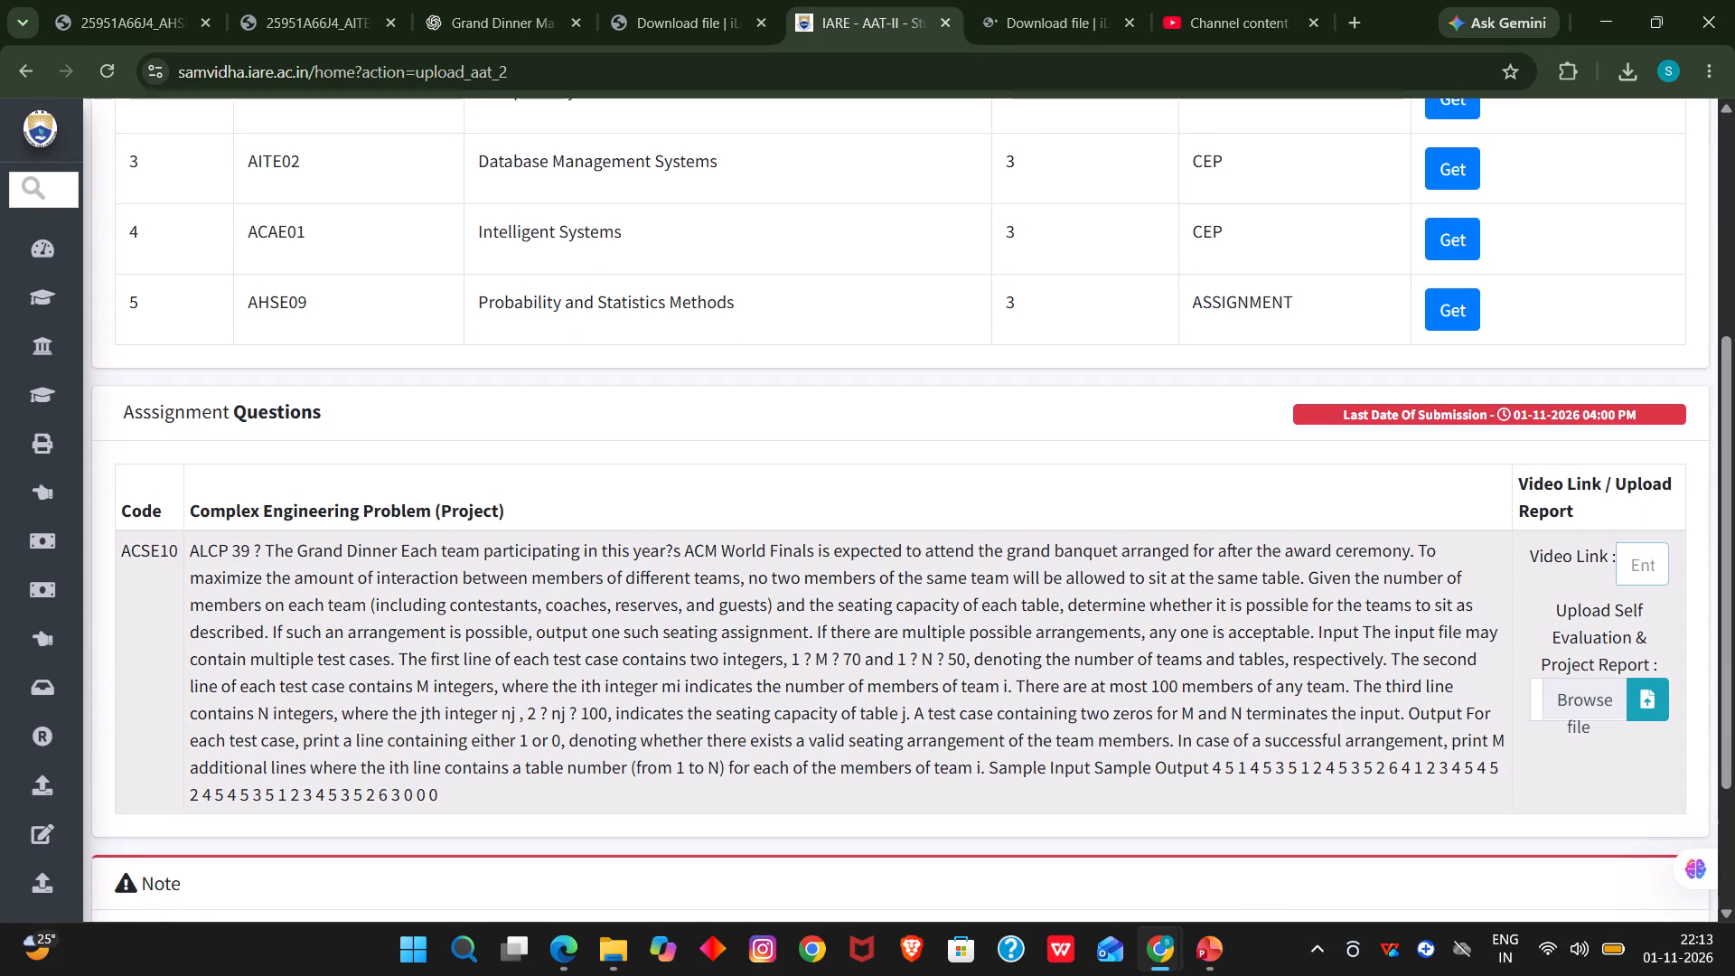
key("ctrl+v")
Attach the PDF report "Implementation_of_Bipartite_Matching_Algorithm_for_the_Grand_Dinner_Problem__Report" from Downloads and upload the ACSE10 answer.
left_click(1545, 702)
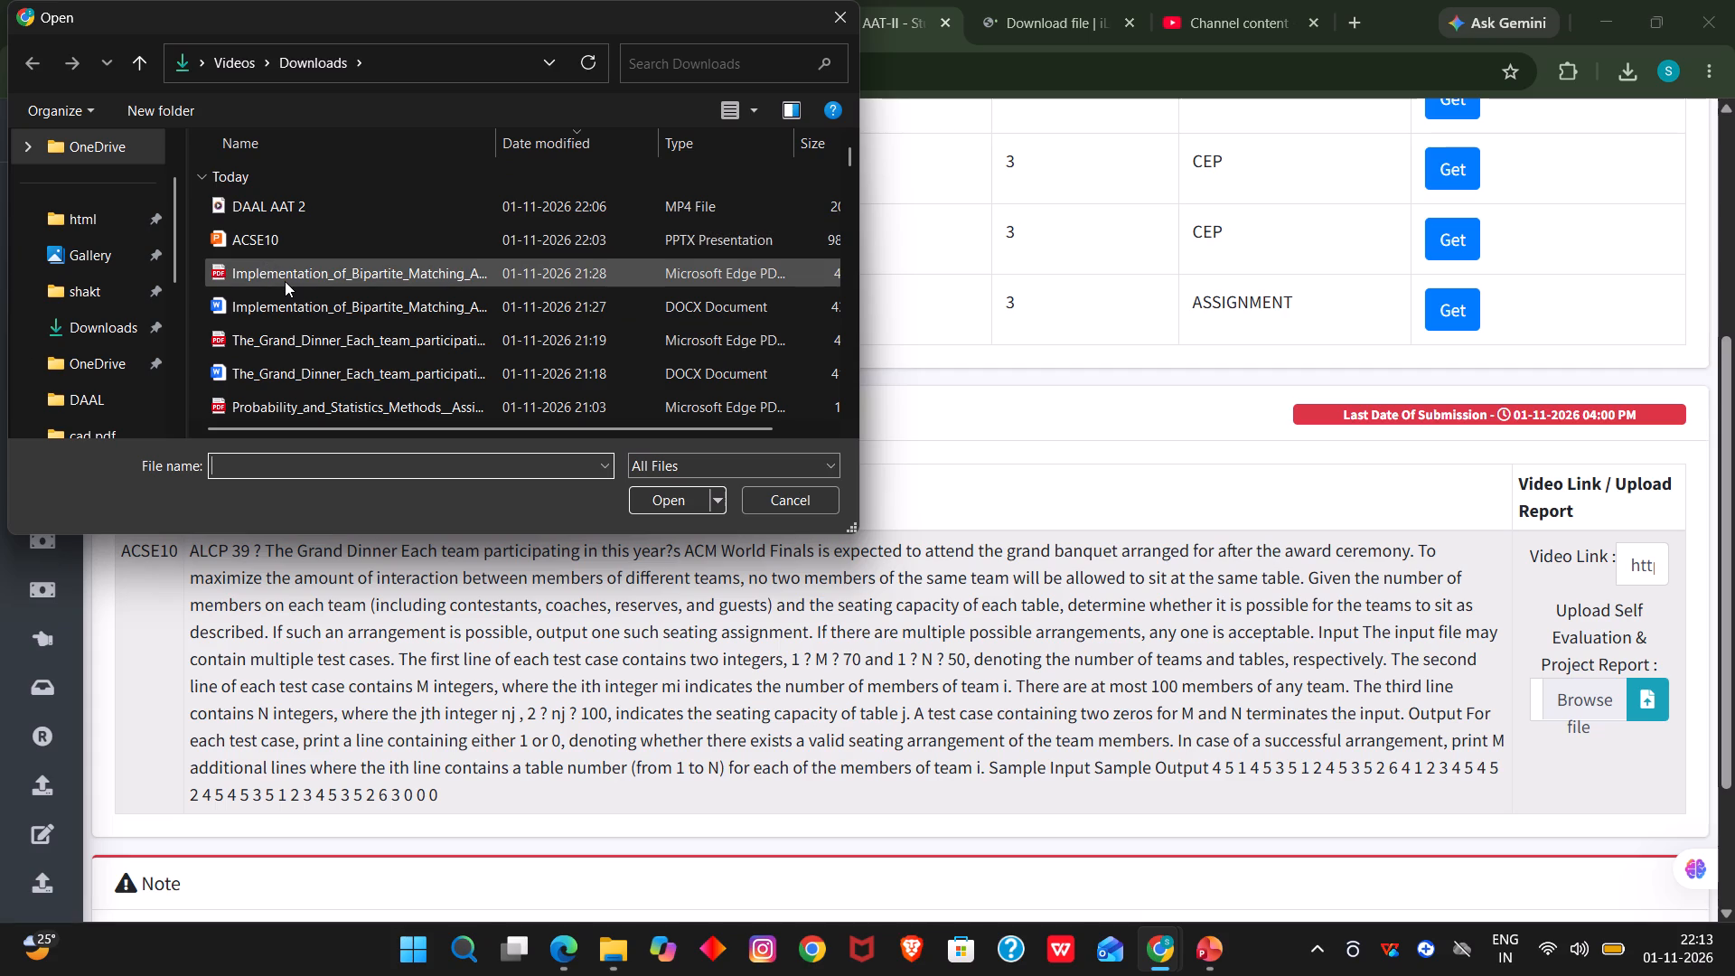
left_click(285, 281)
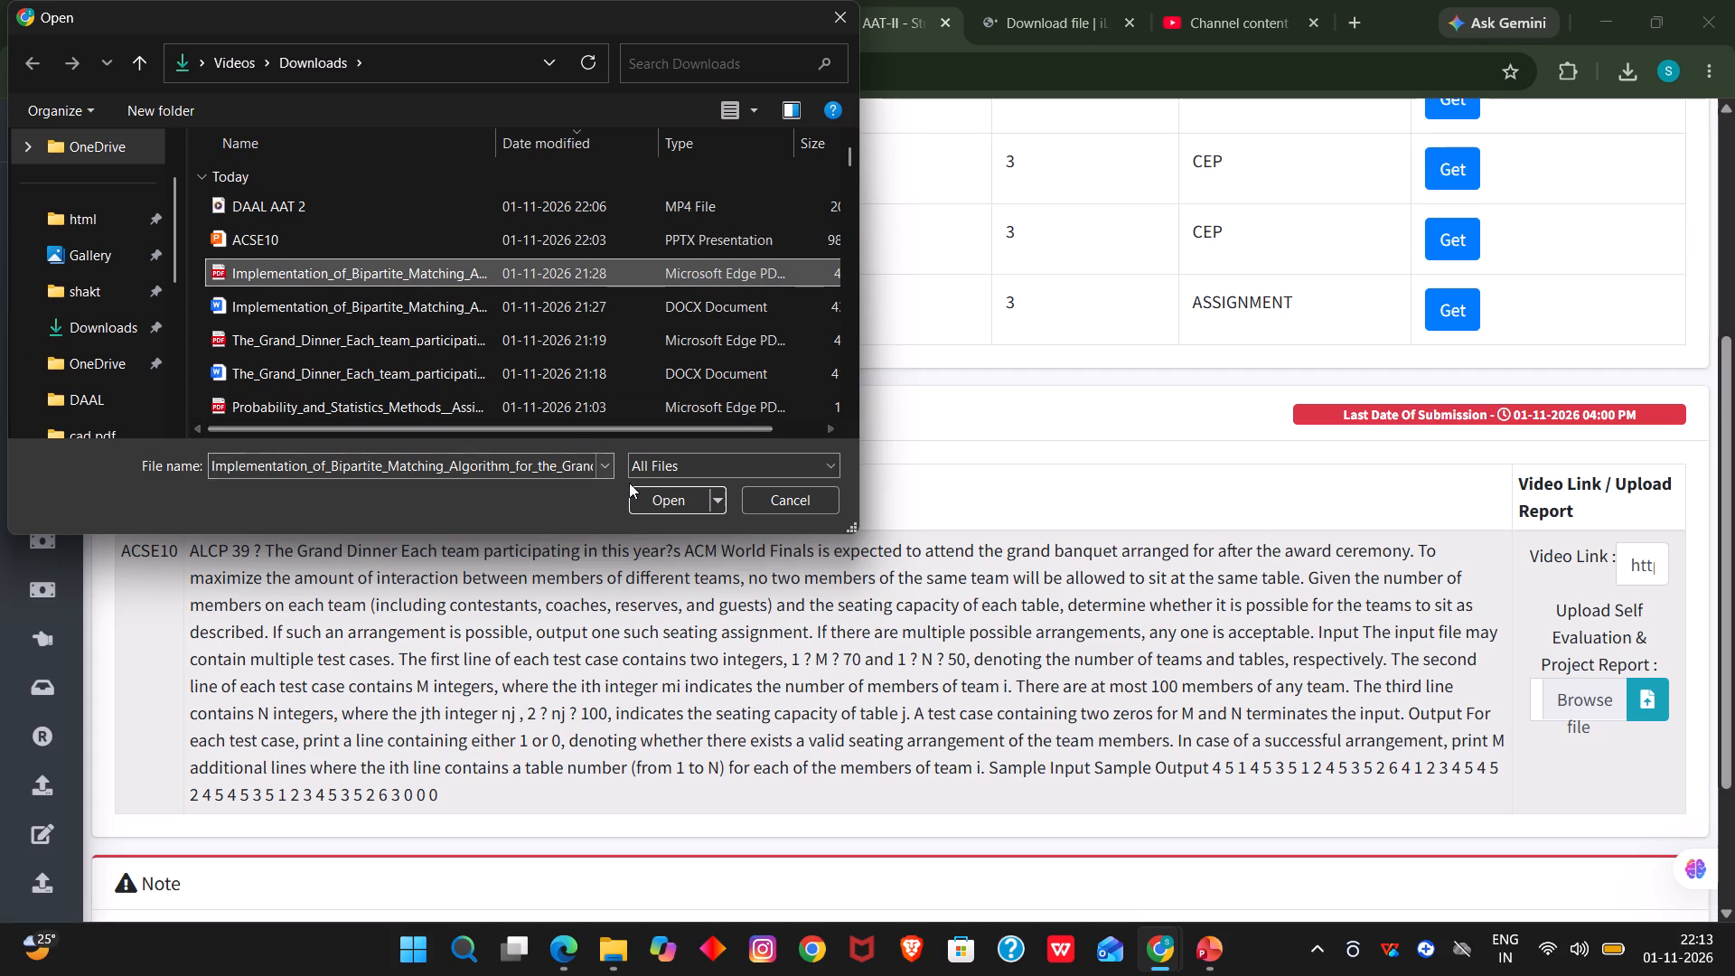
left_click(657, 491)
scroll(1124, 608, "down", 2)
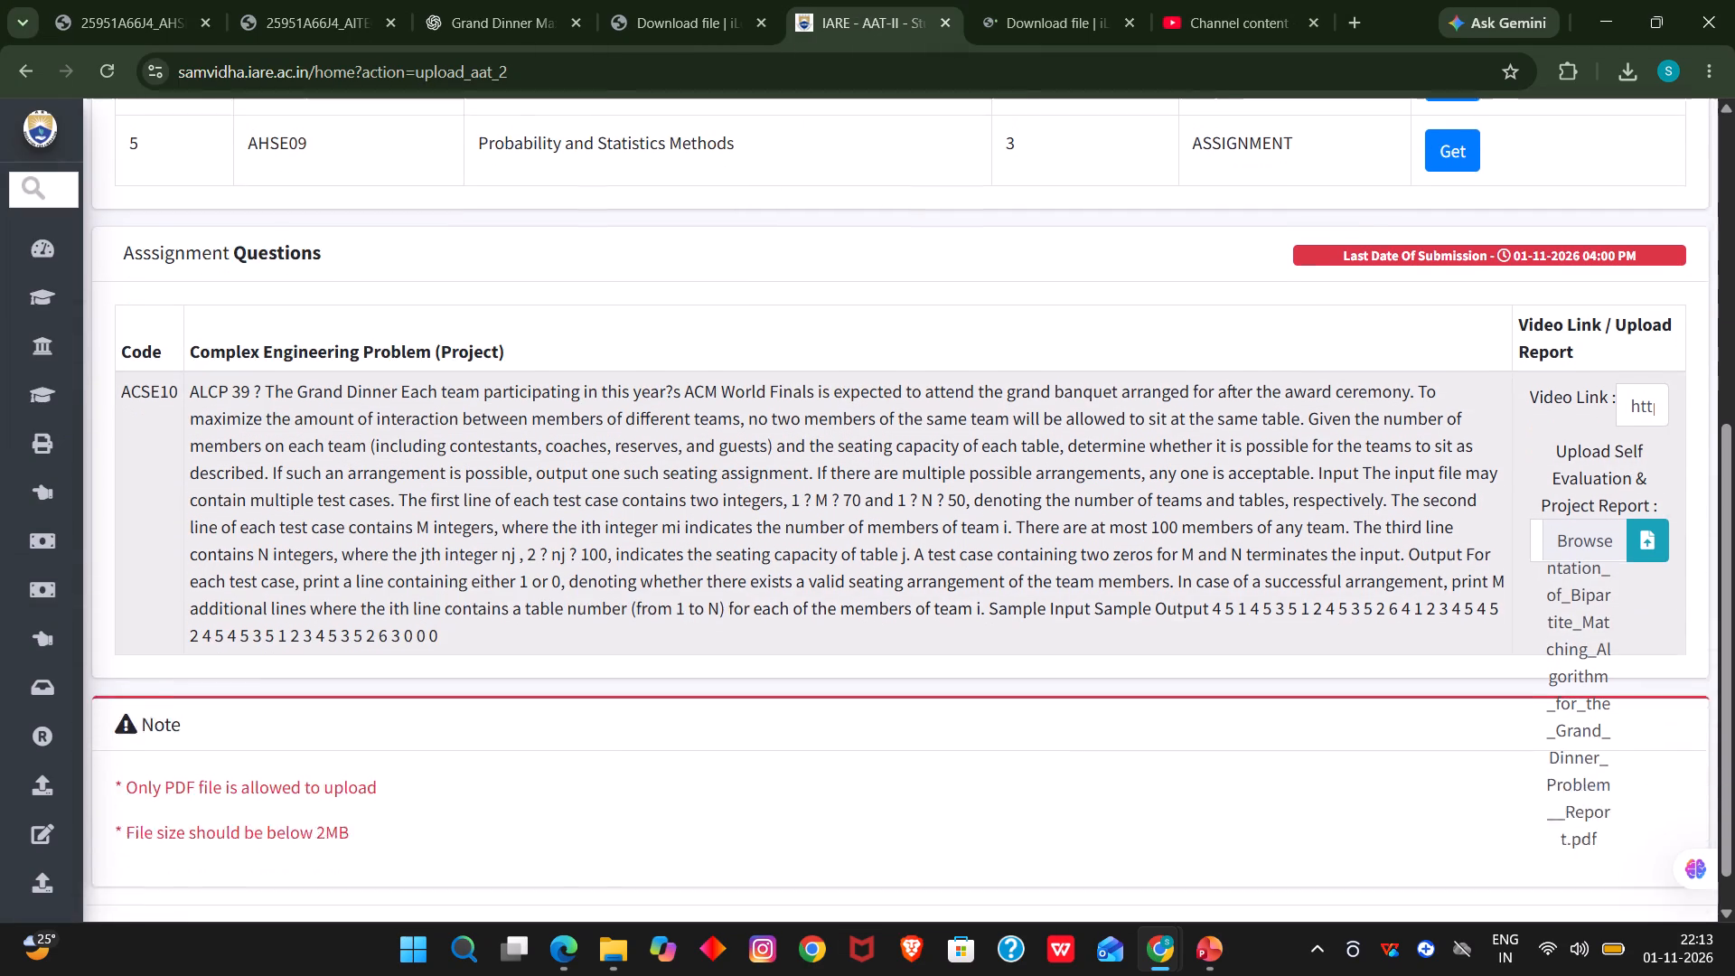
scroll(1124, 608, "down", 2)
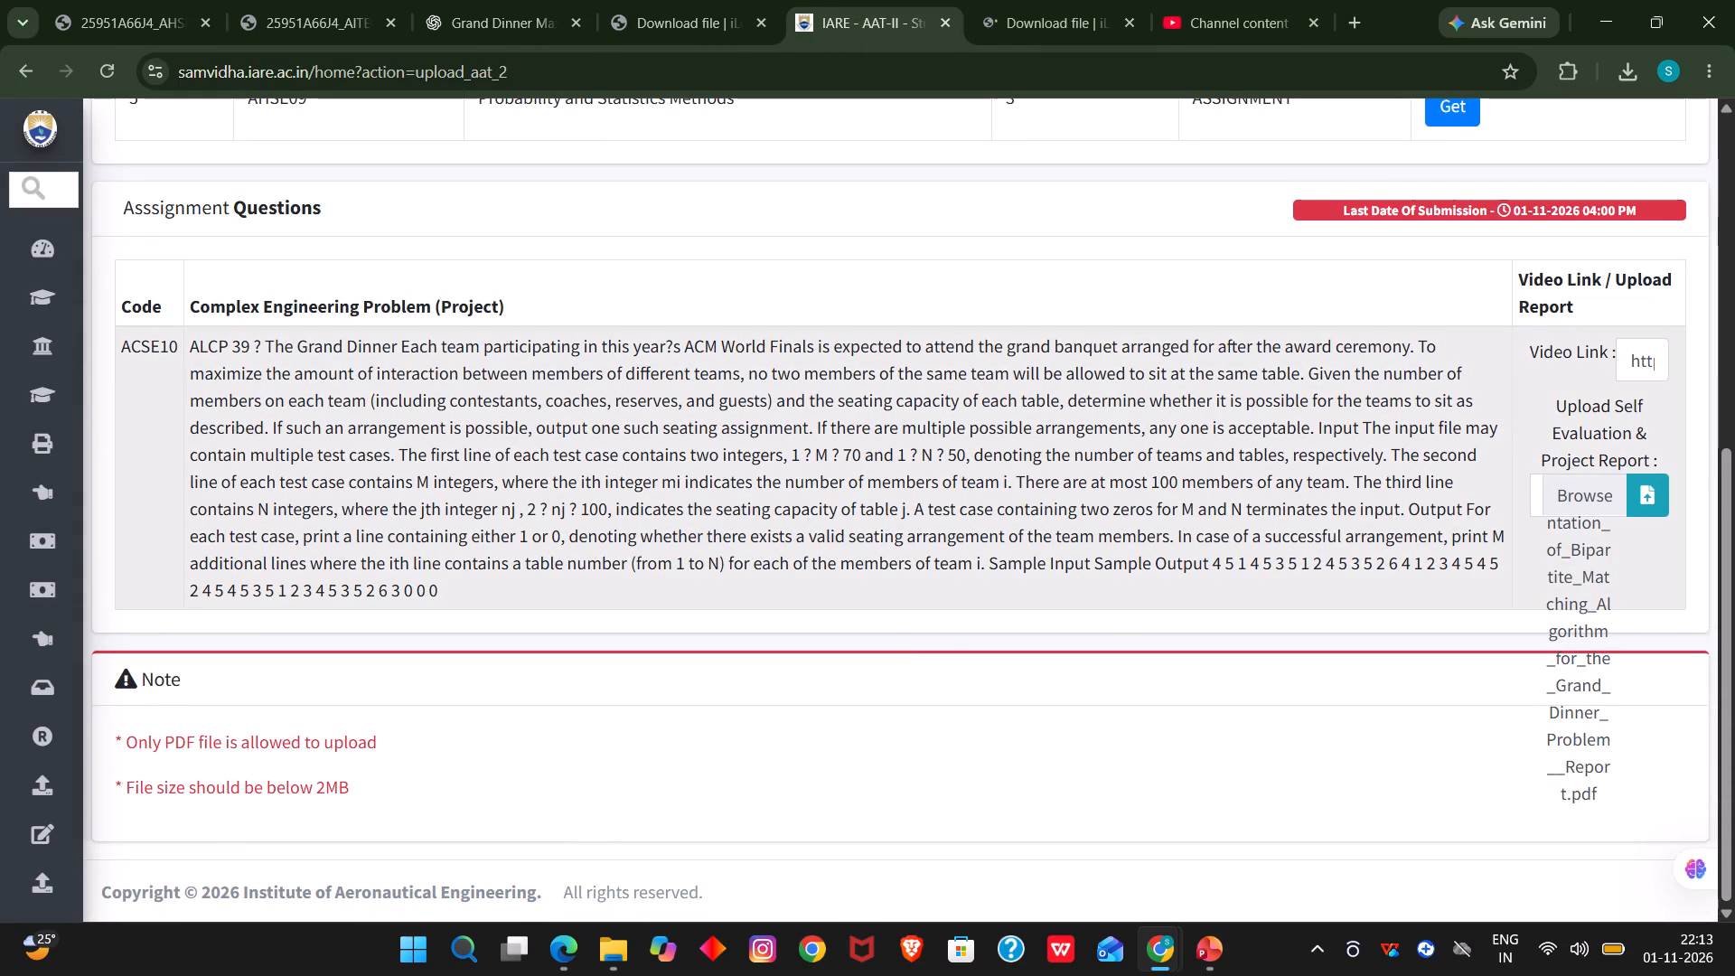
left_click(1638, 491)
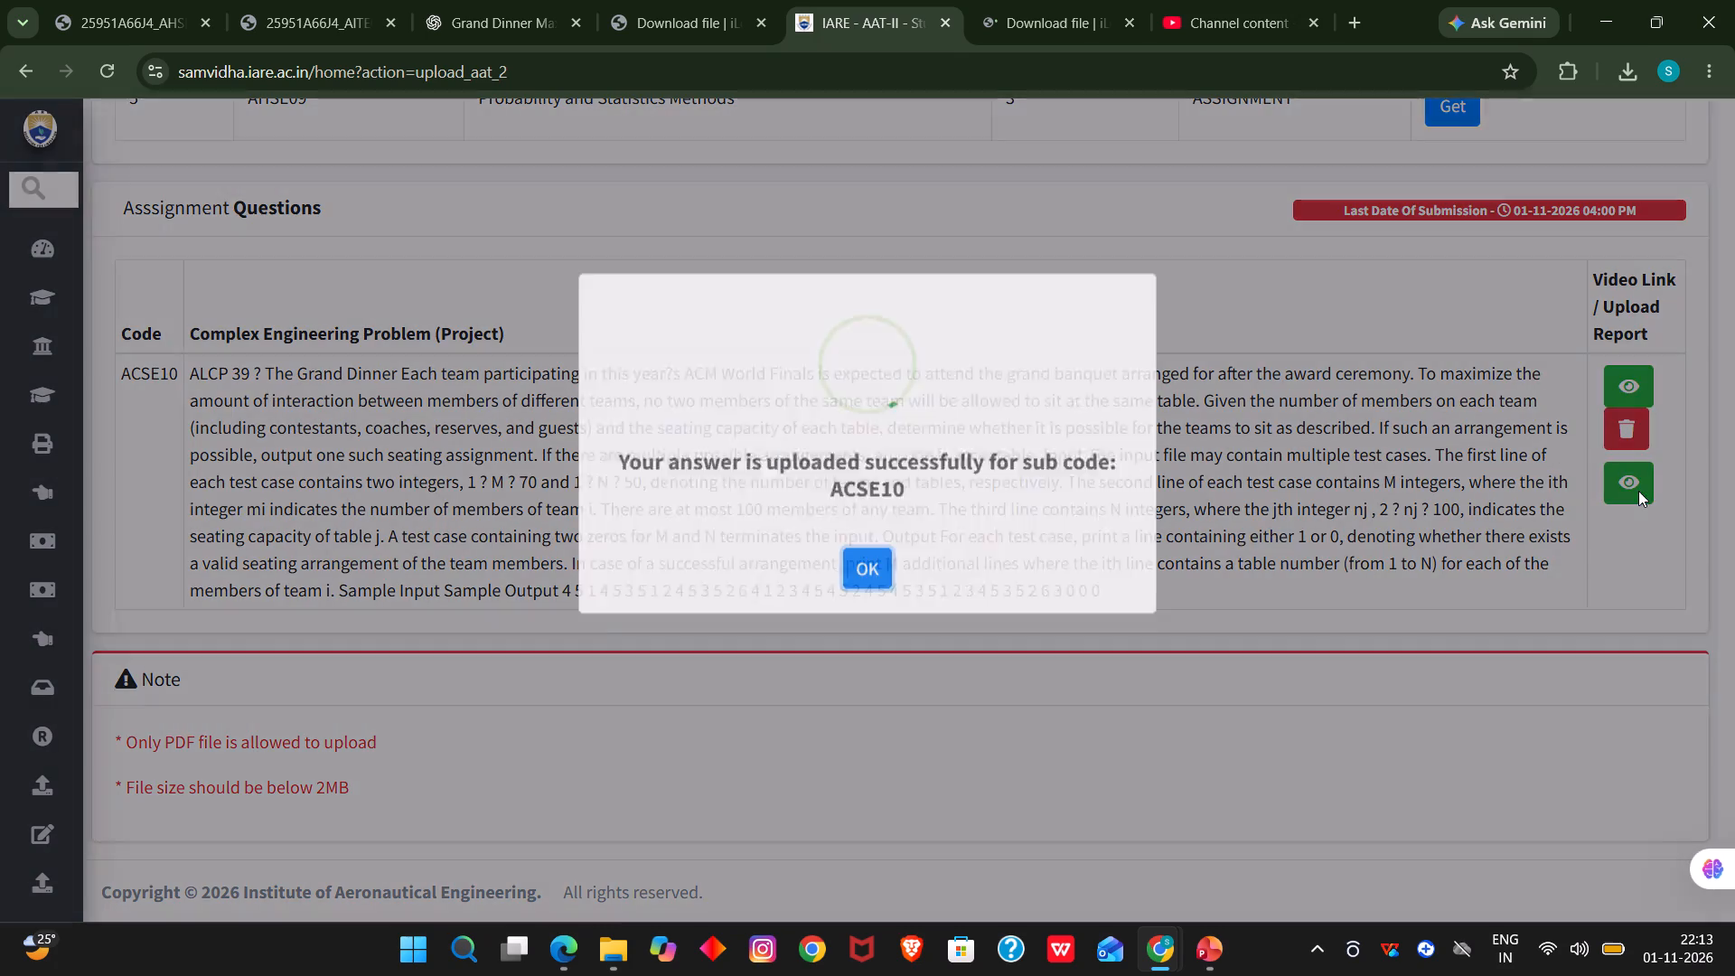
left_click(871, 621)
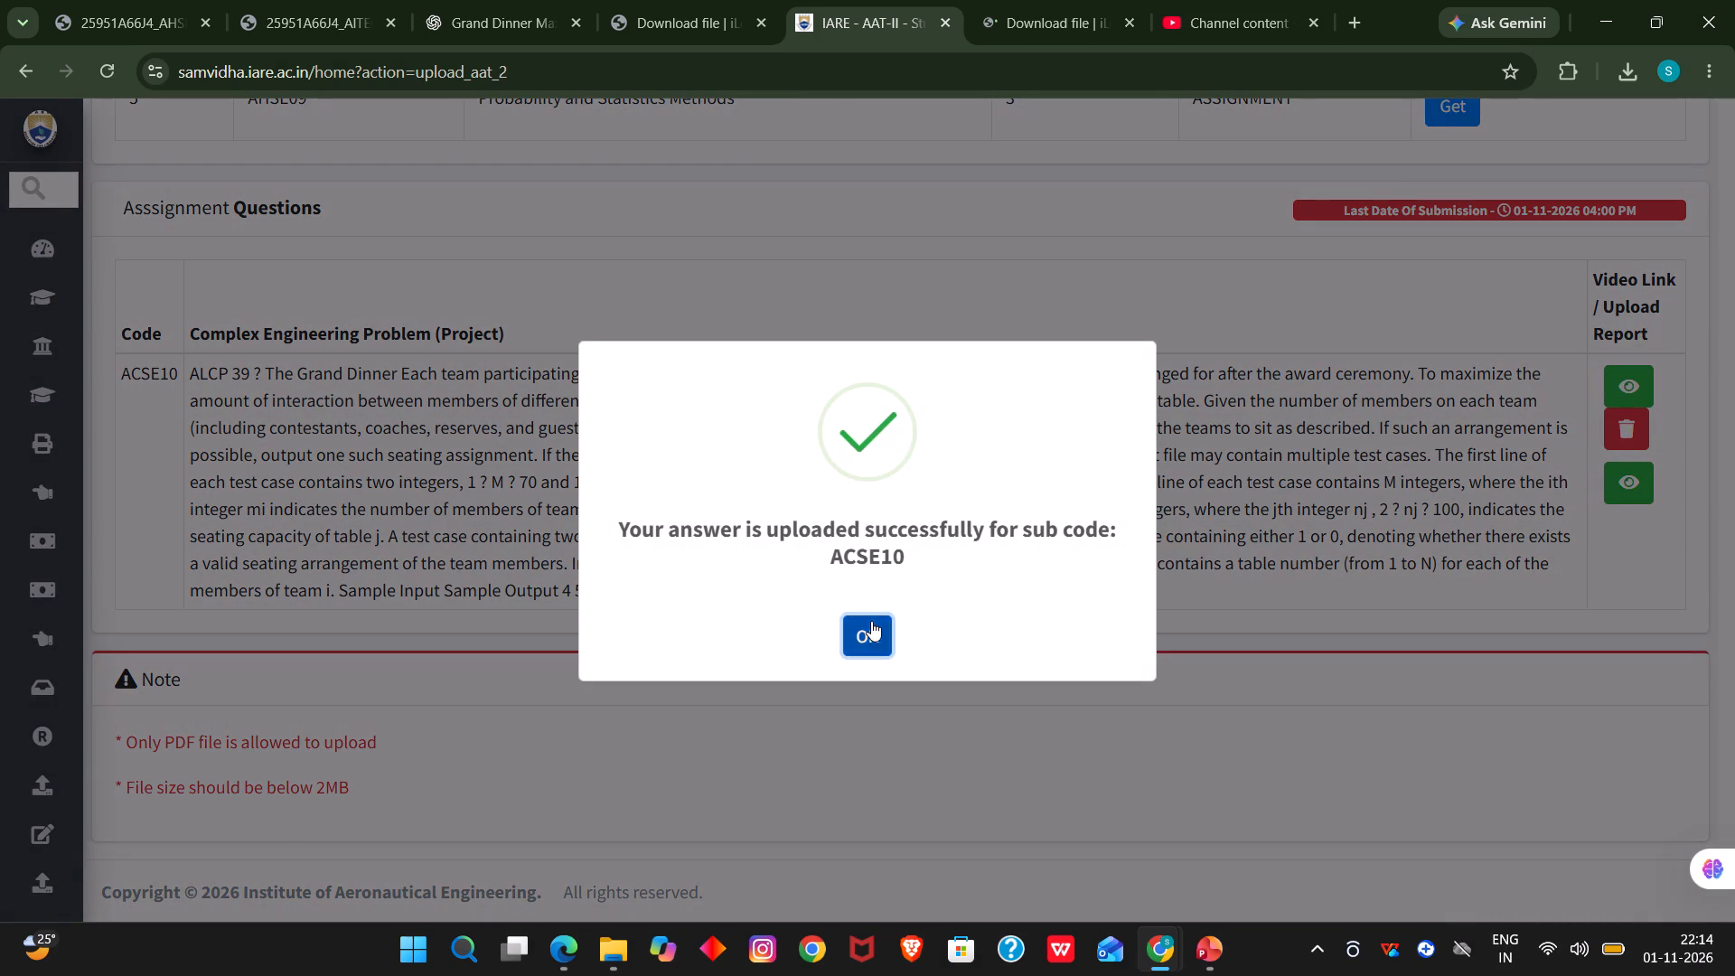
View the submitted ACSE10 video from its uploaded link to check that it plays.
left_click(1632, 391)
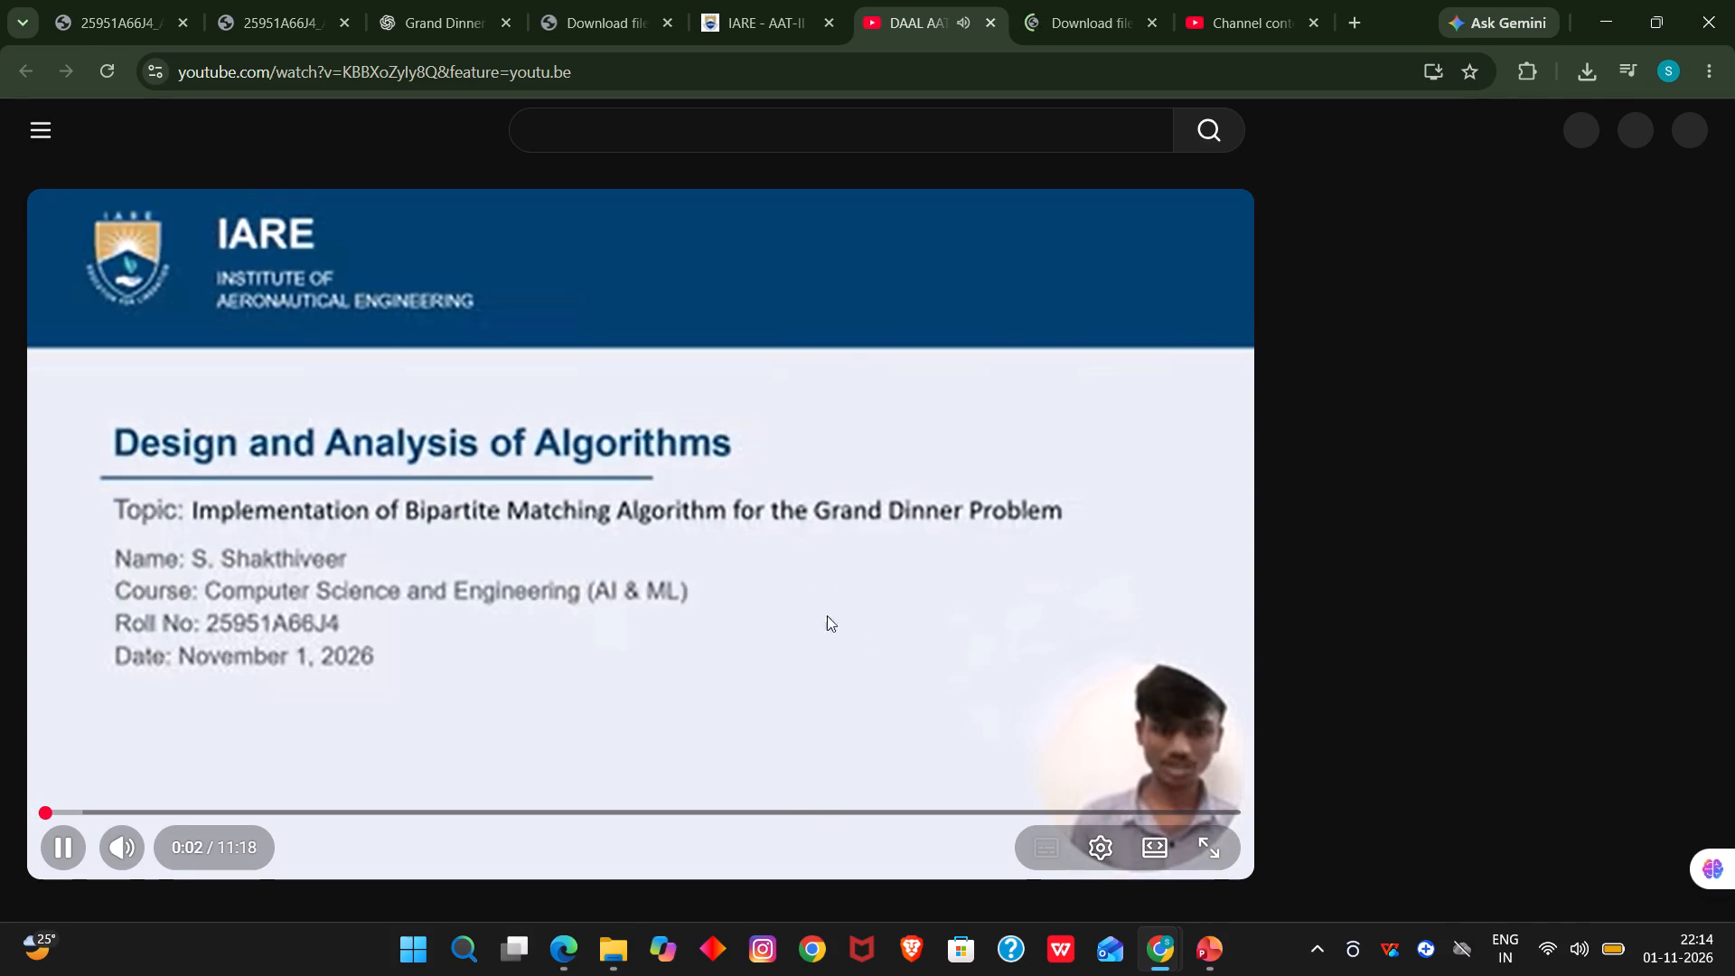
left_click(812, 564)
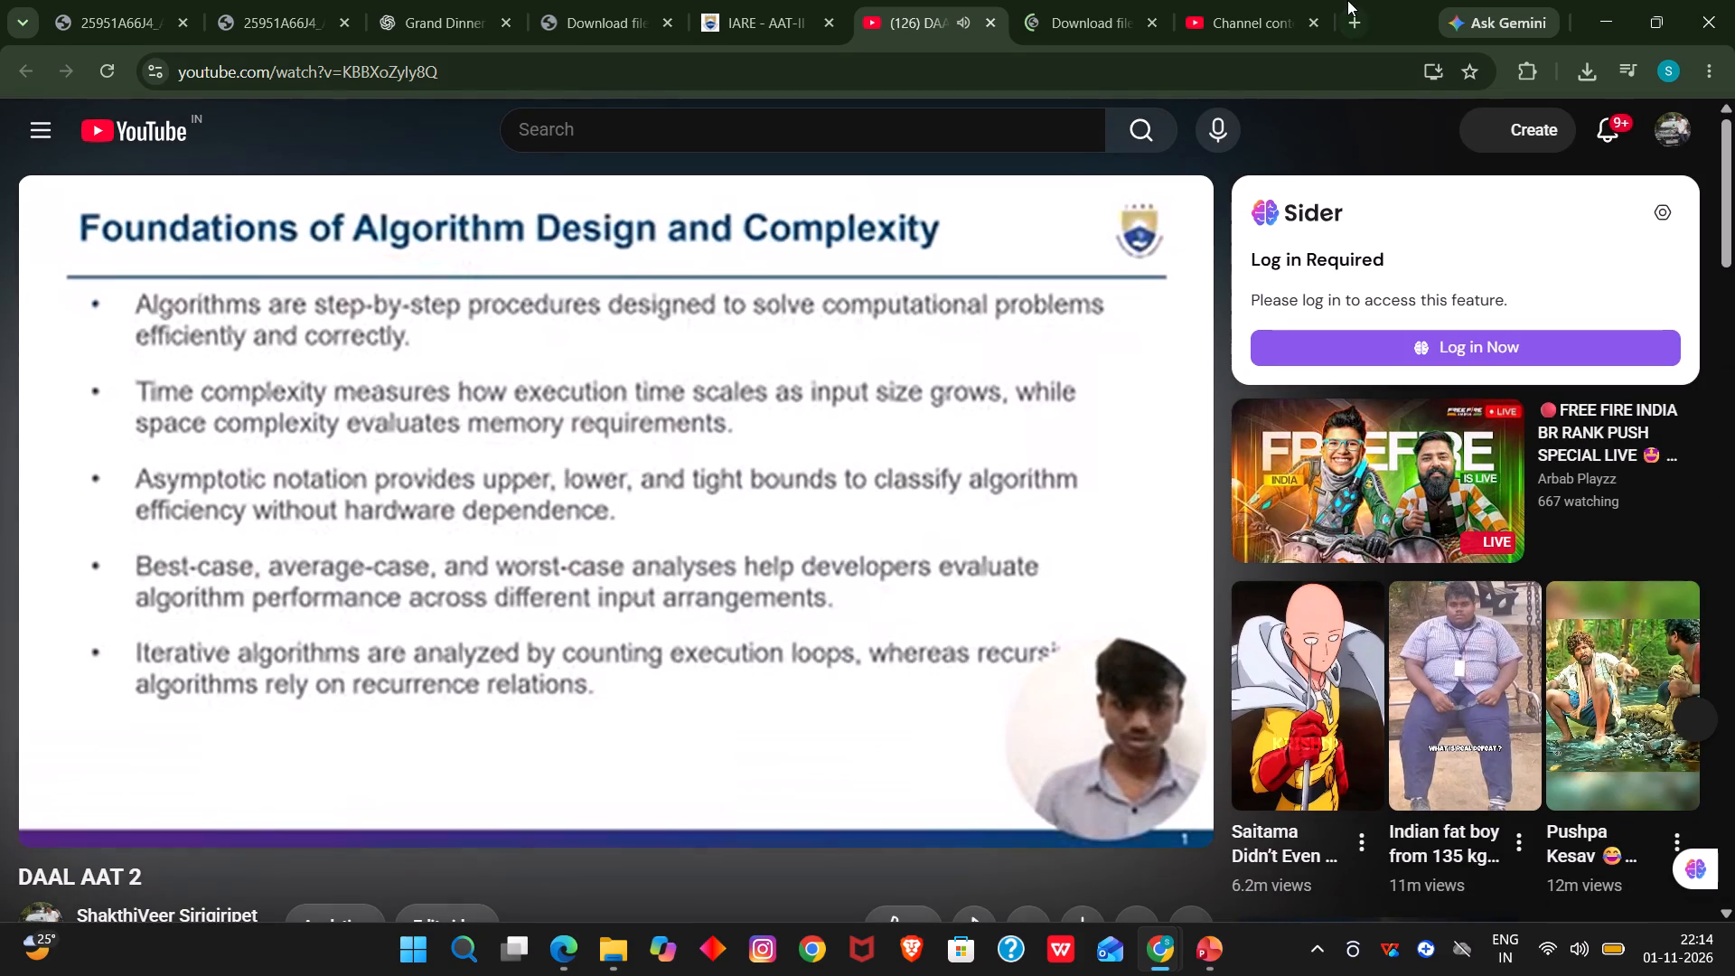
Close the browser window holding the submitted video and the student portal.
left_click(1734, 0)
left_click(1734, 0)
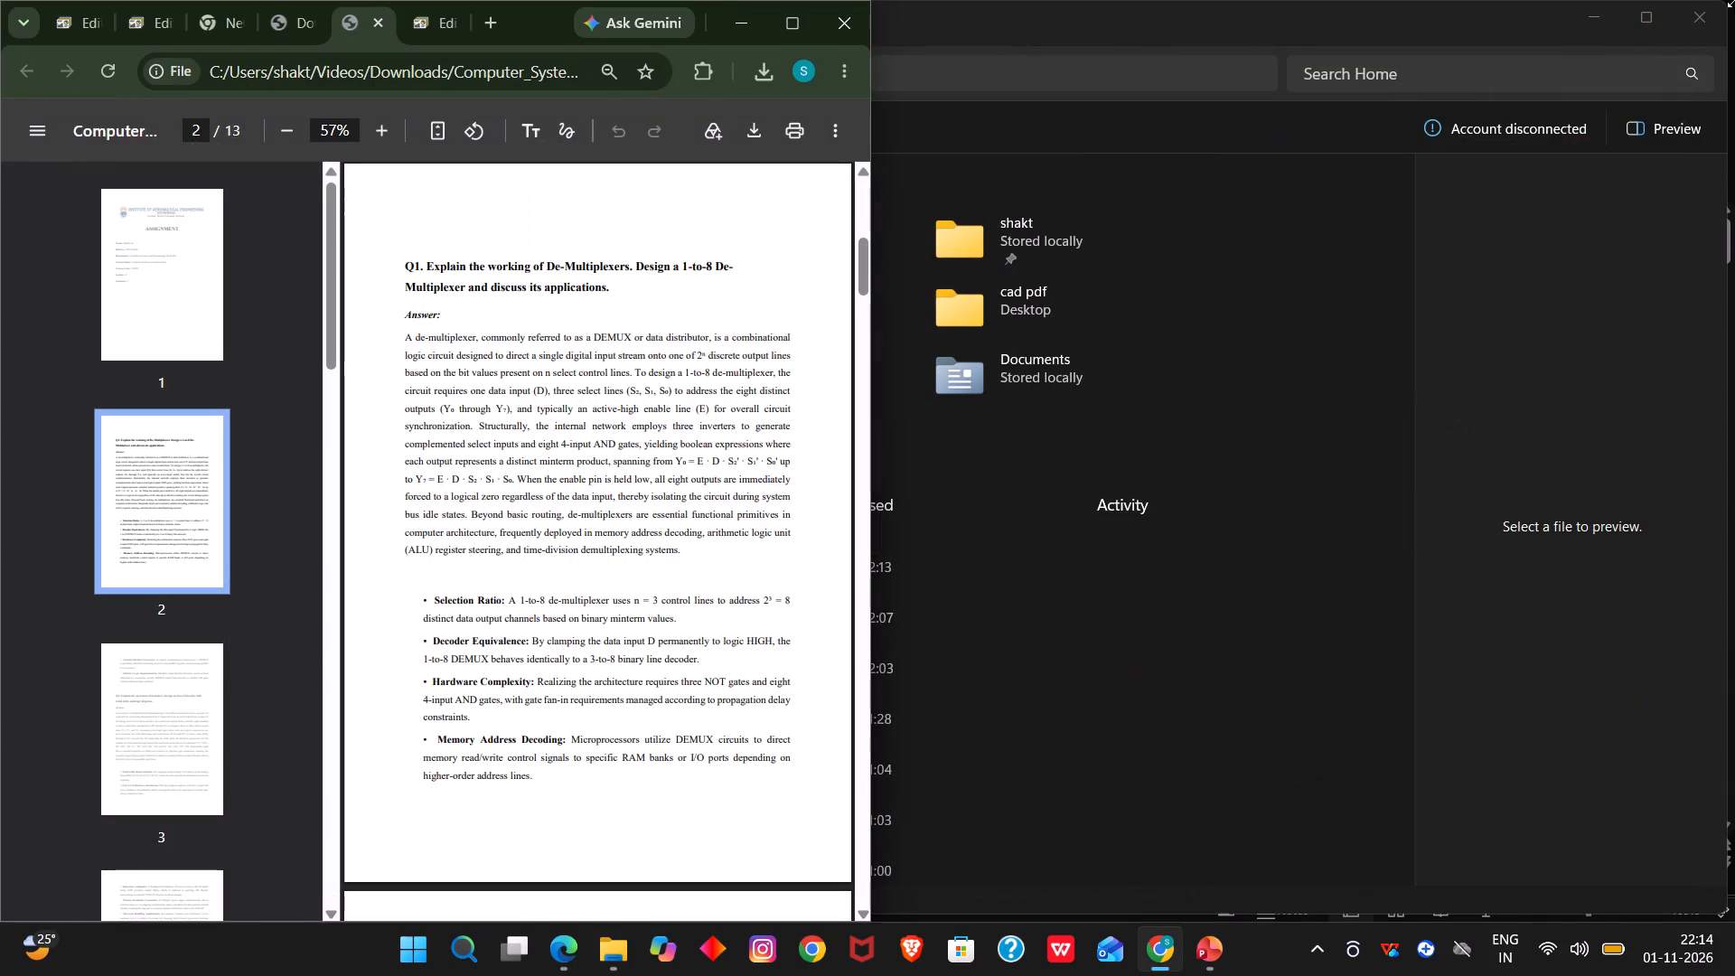
Switch to the remaining Chrome window and open YouTube from the Google apps in a new tab.
left_click(1158, 944)
left_click(1161, 826)
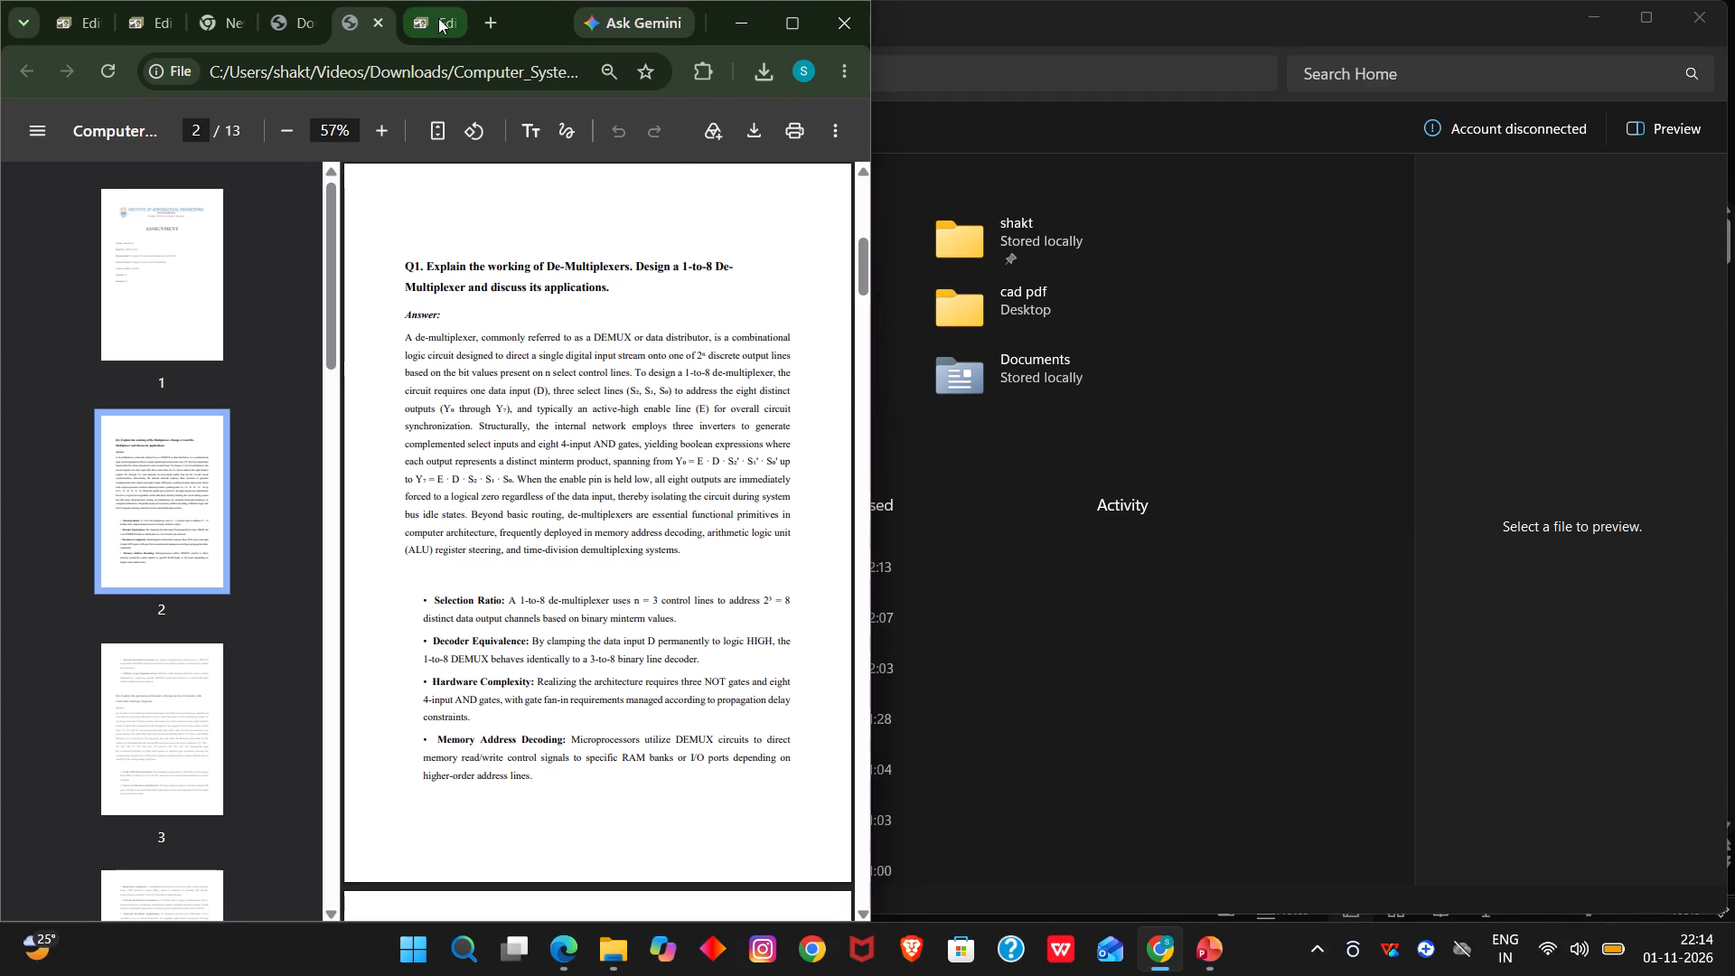
left_click(506, 17)
left_click(500, 19)
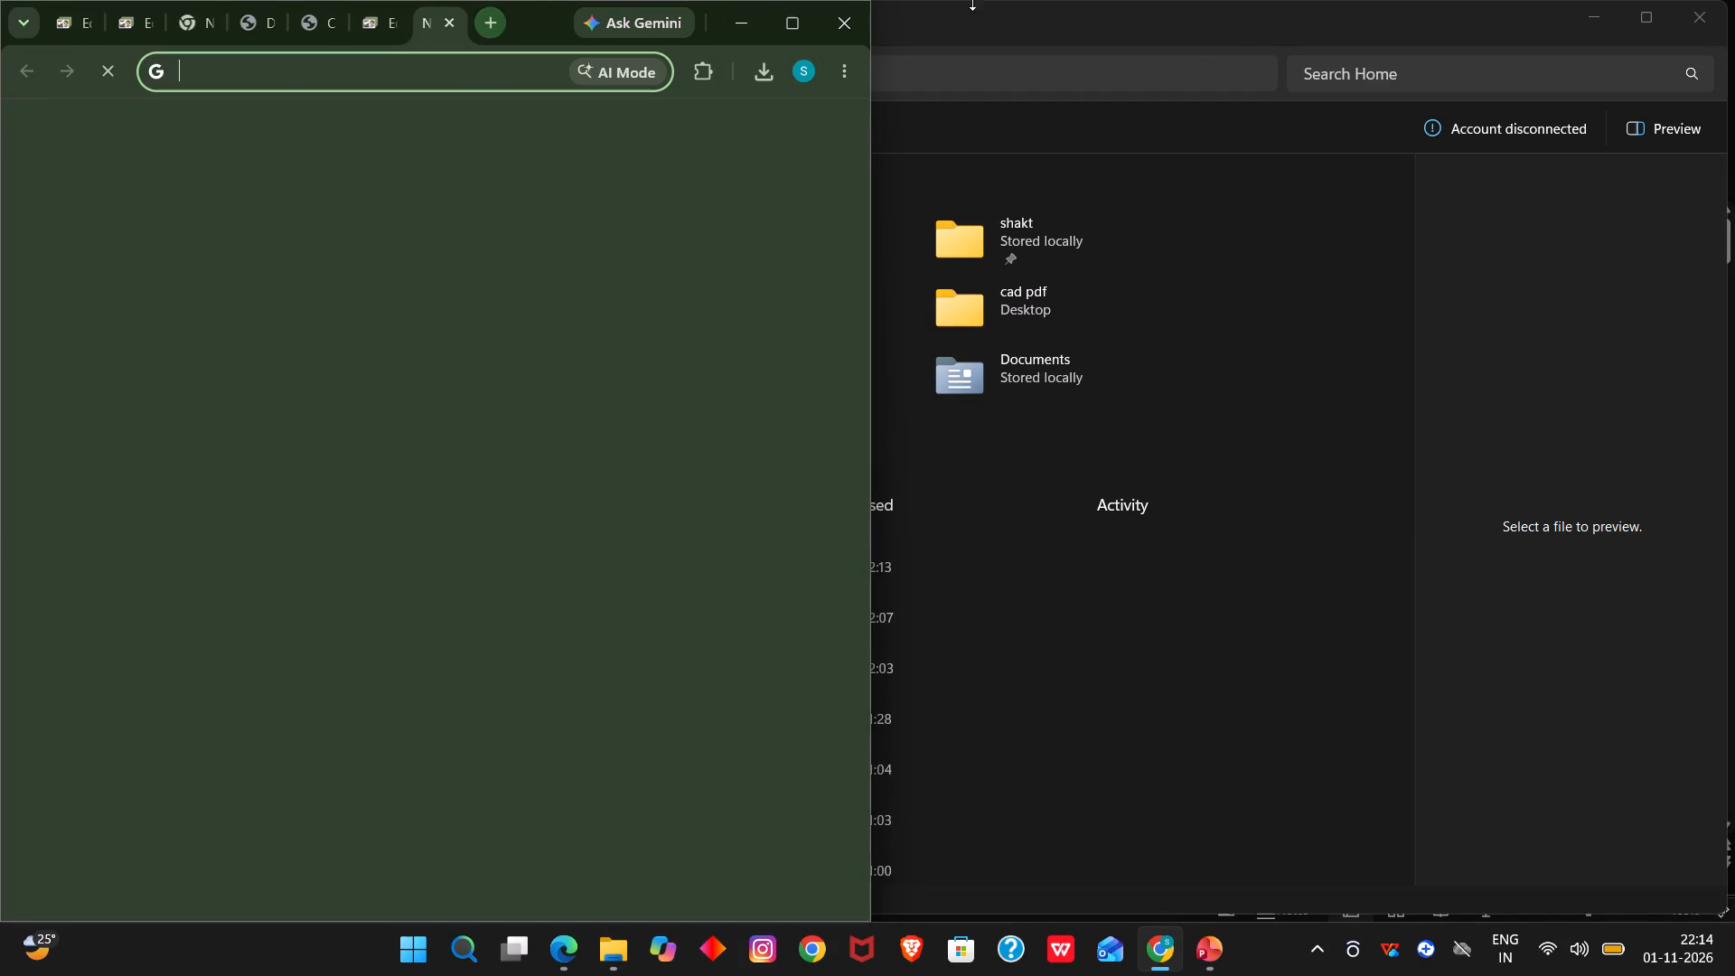
left_click(755, 118)
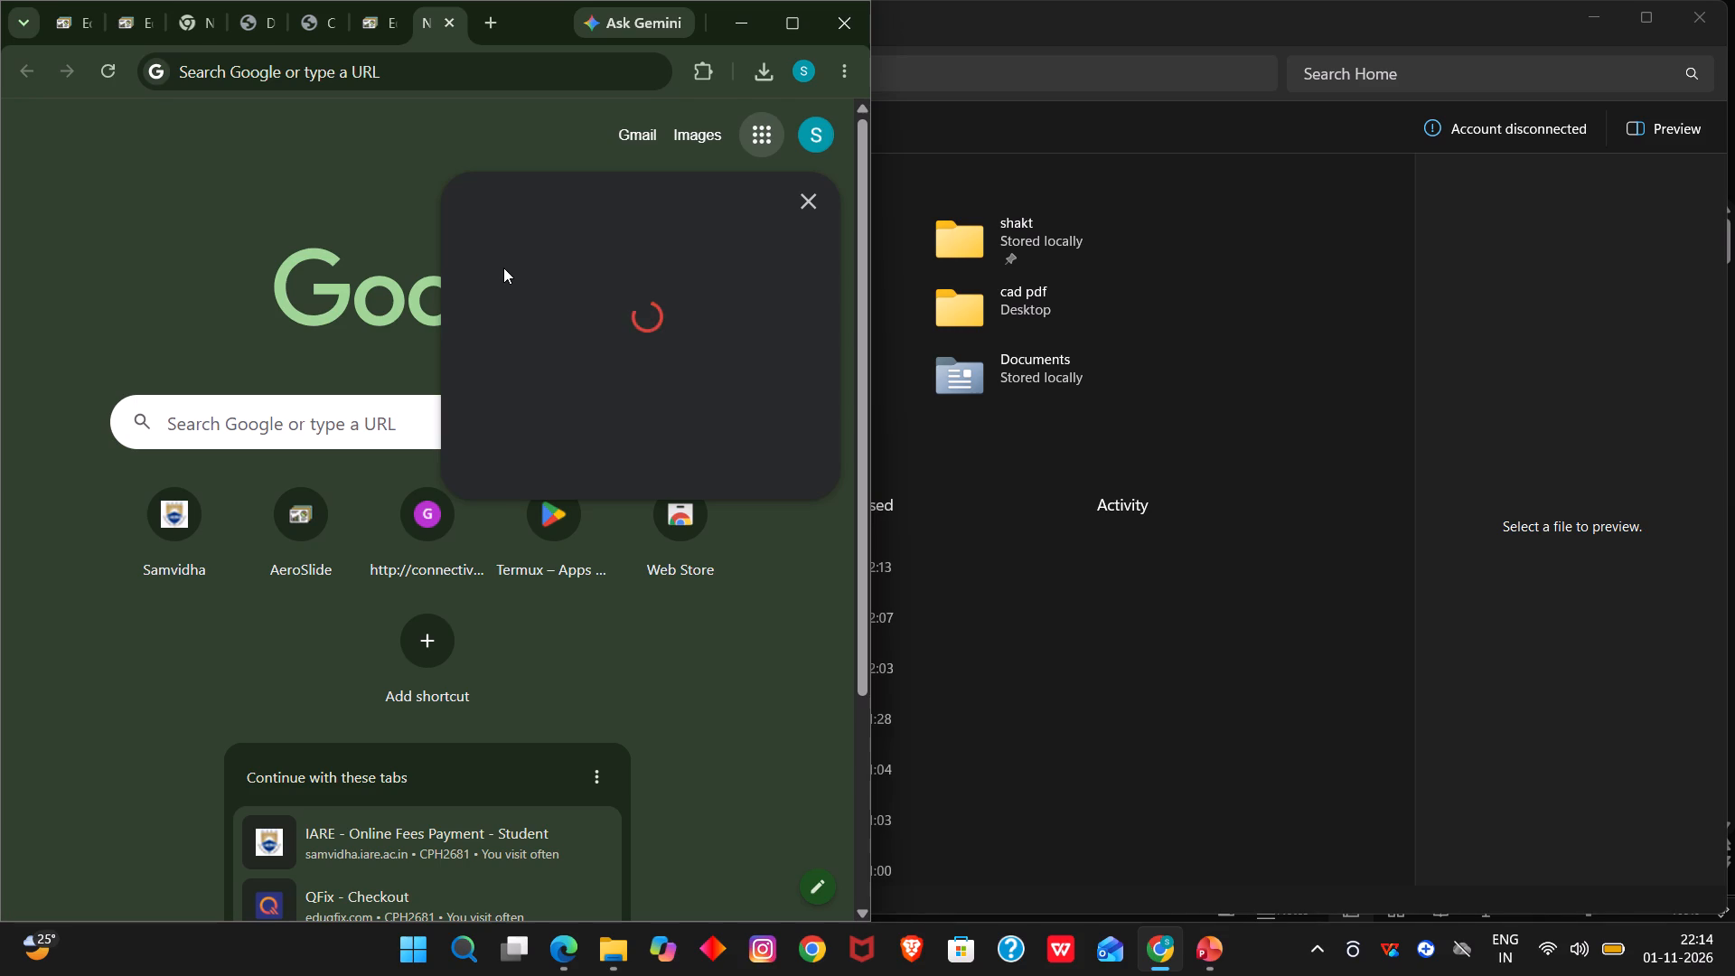
left_click(760, 113)
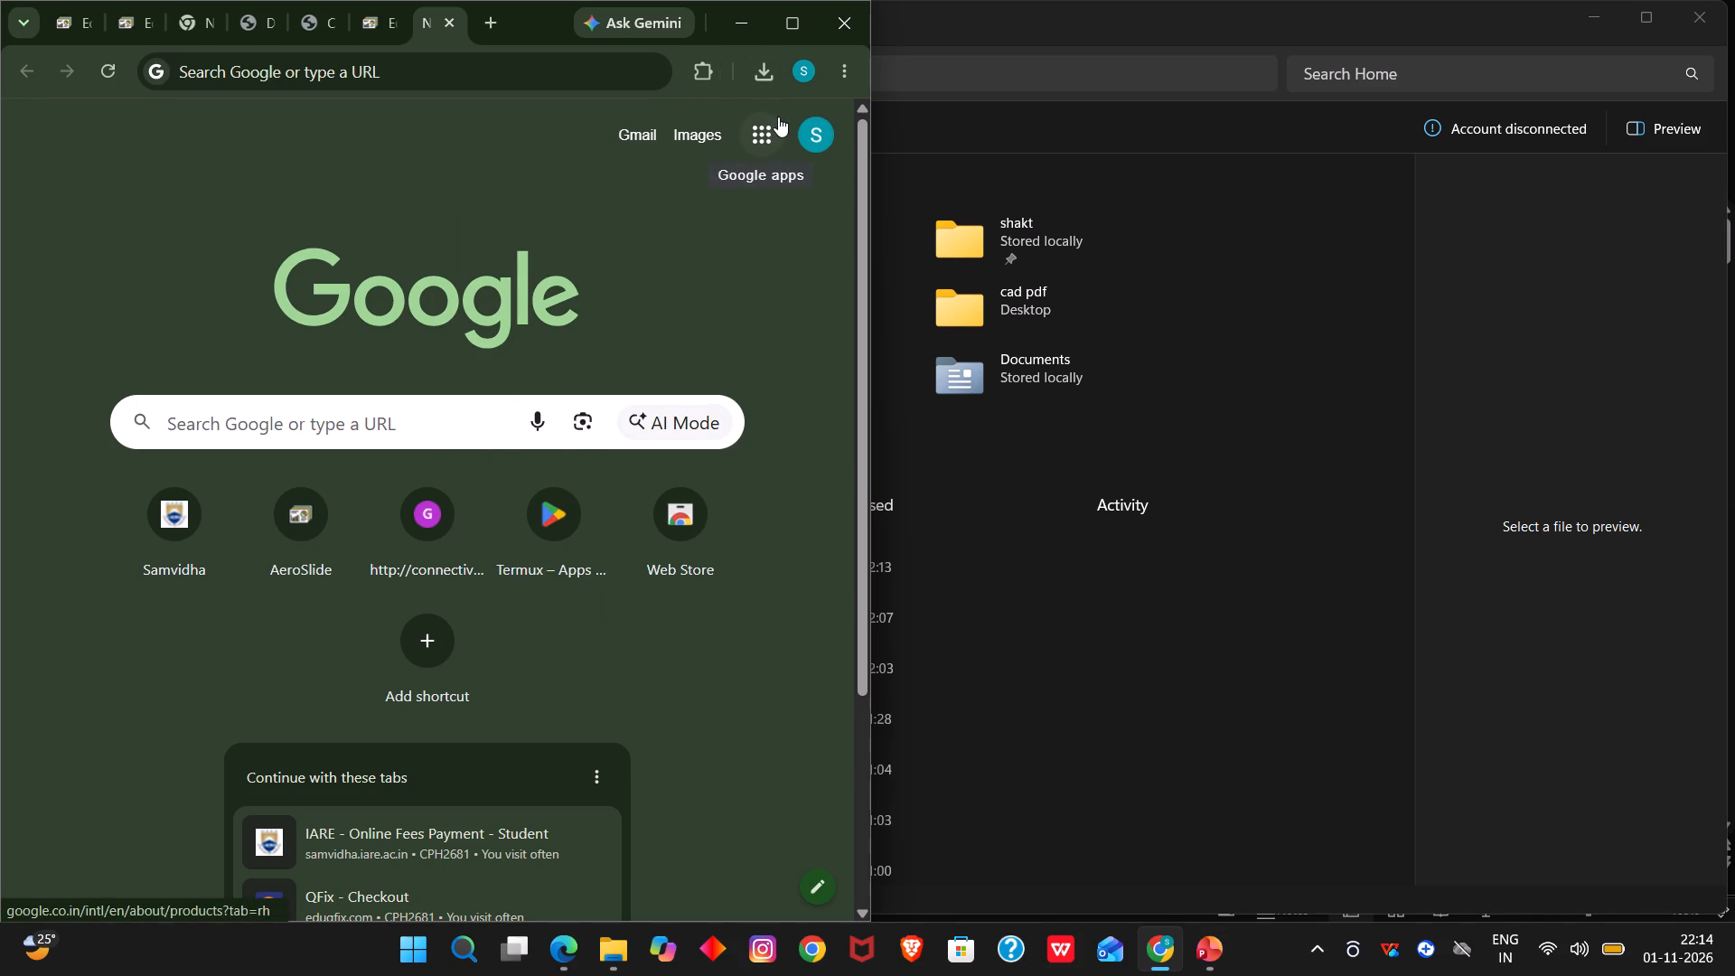
left_click(778, 117)
left_click(516, 375)
left_click_drag(516, 375, 505, 366)
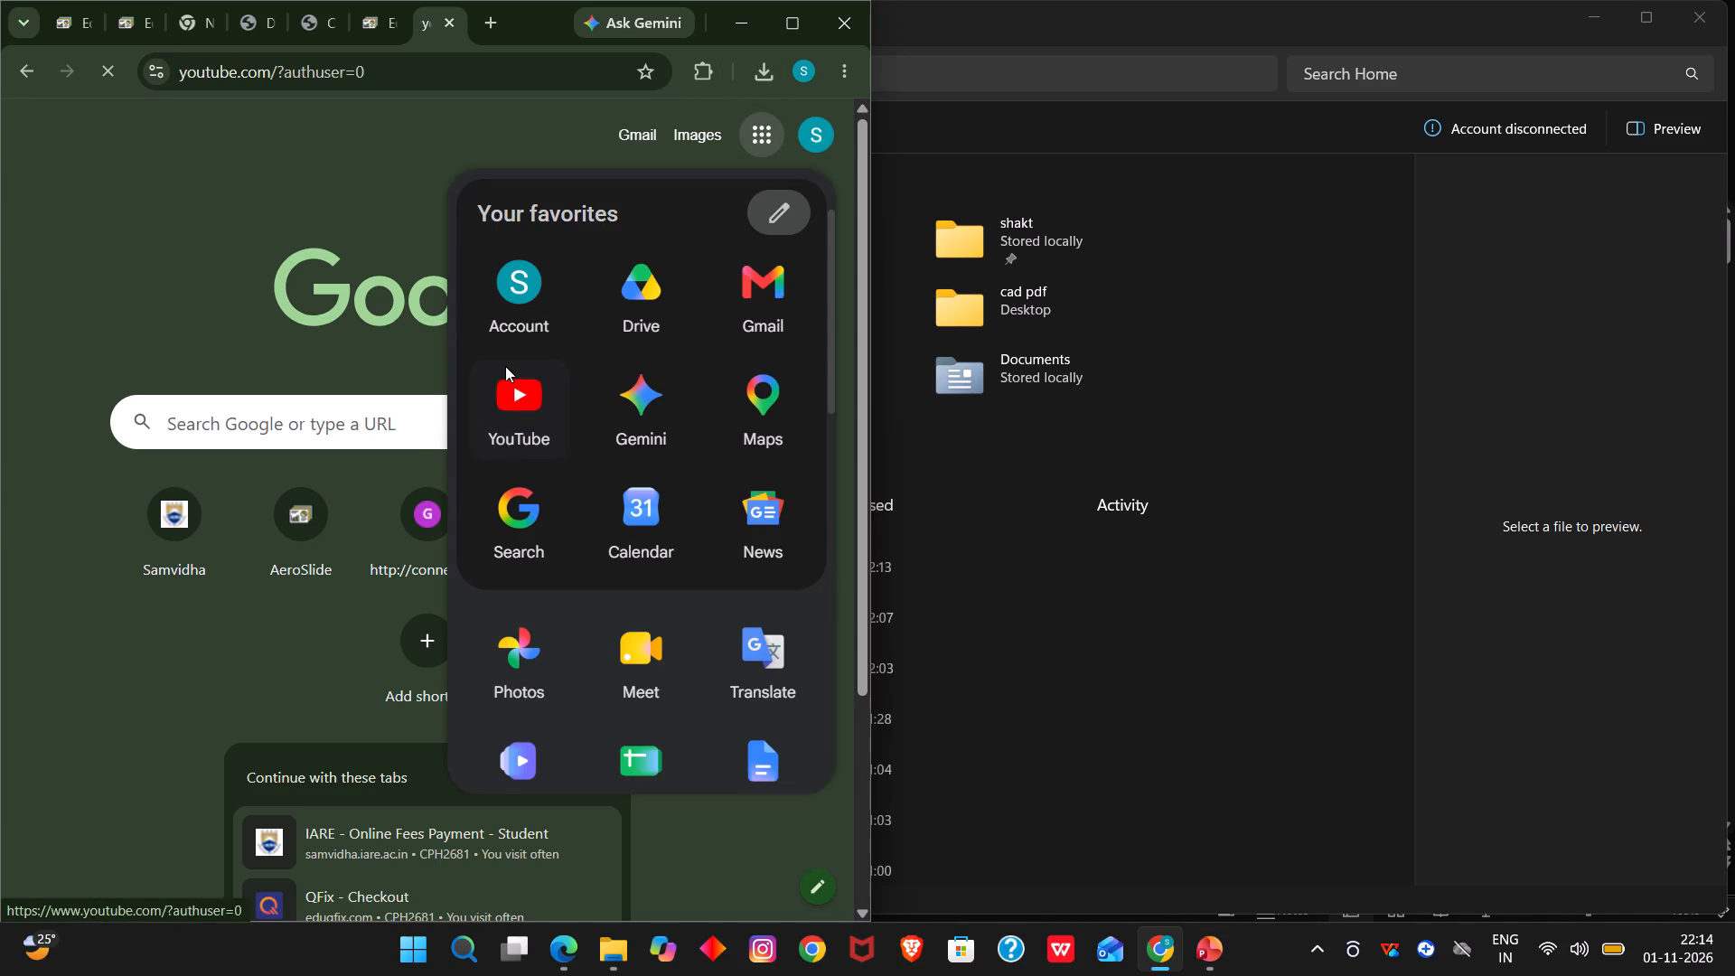
left_click(503, 361)
left_click(530, 402)
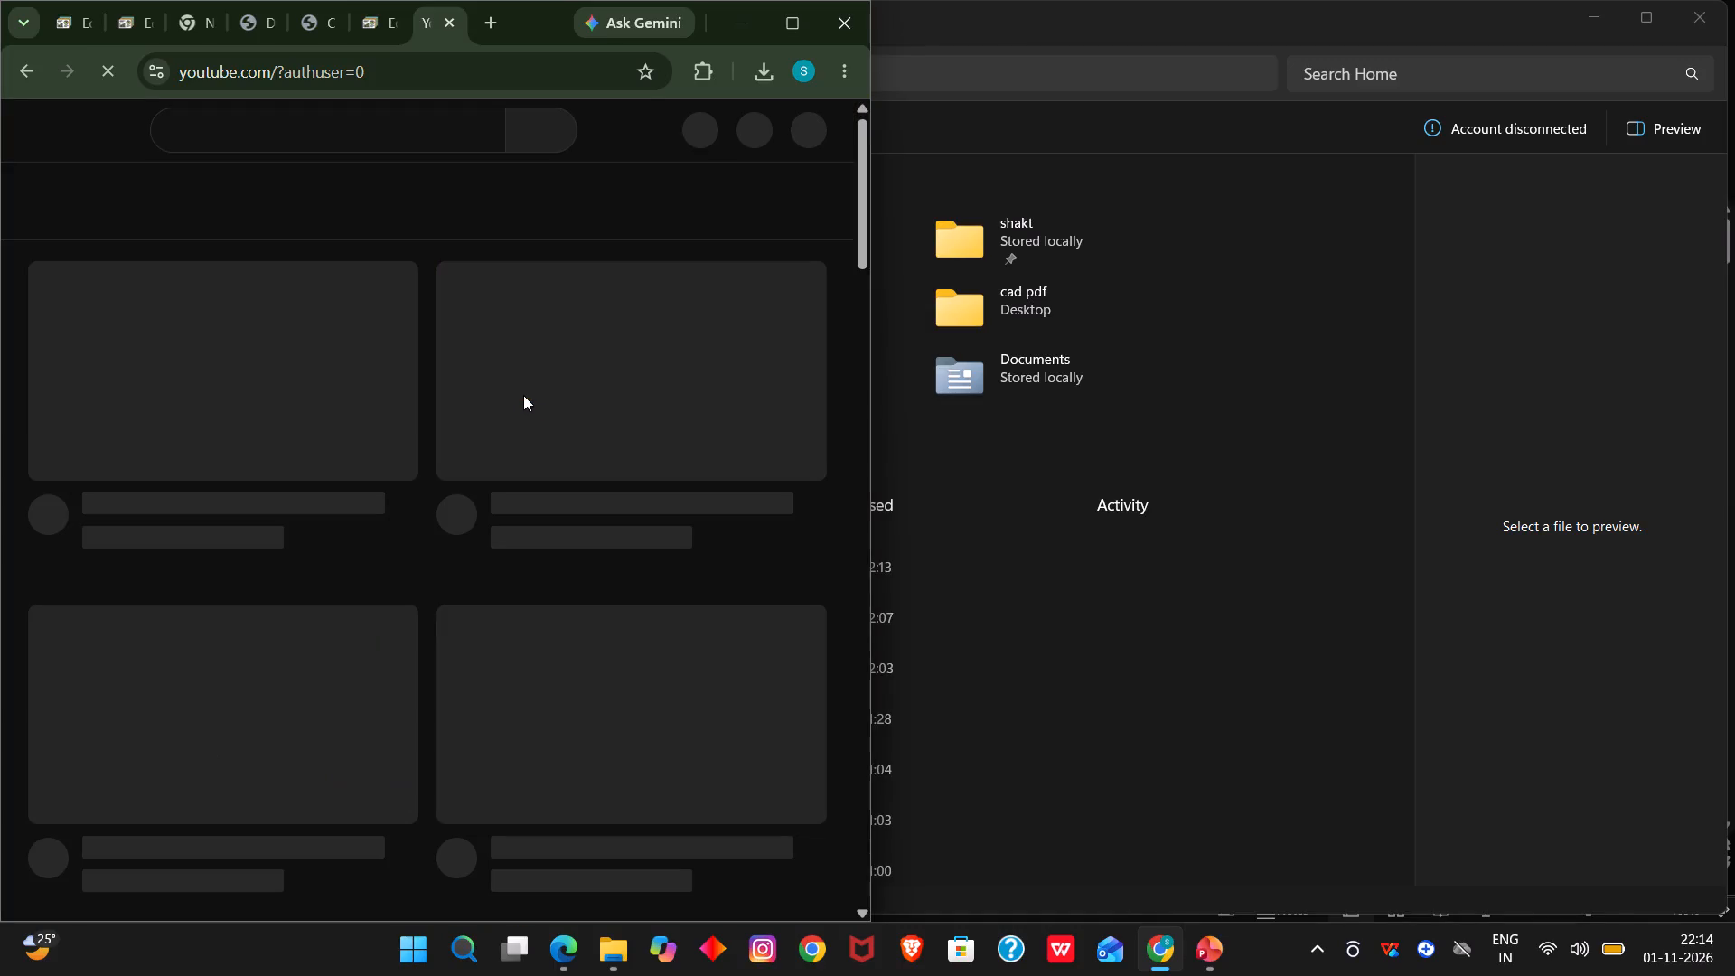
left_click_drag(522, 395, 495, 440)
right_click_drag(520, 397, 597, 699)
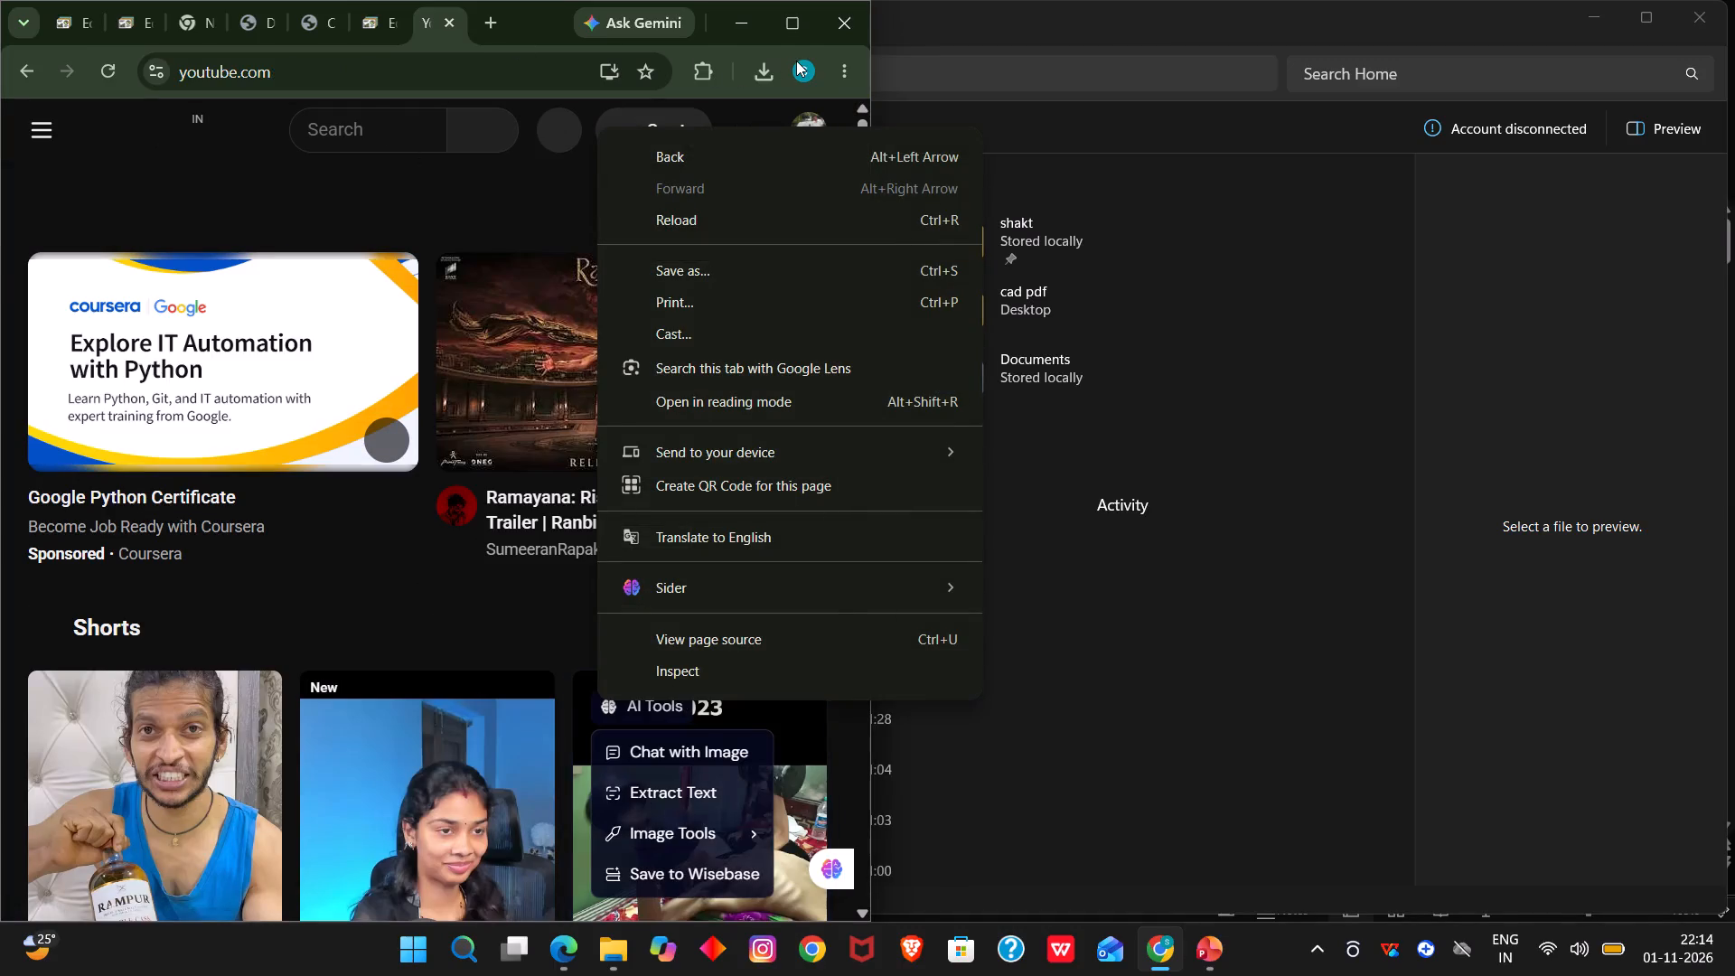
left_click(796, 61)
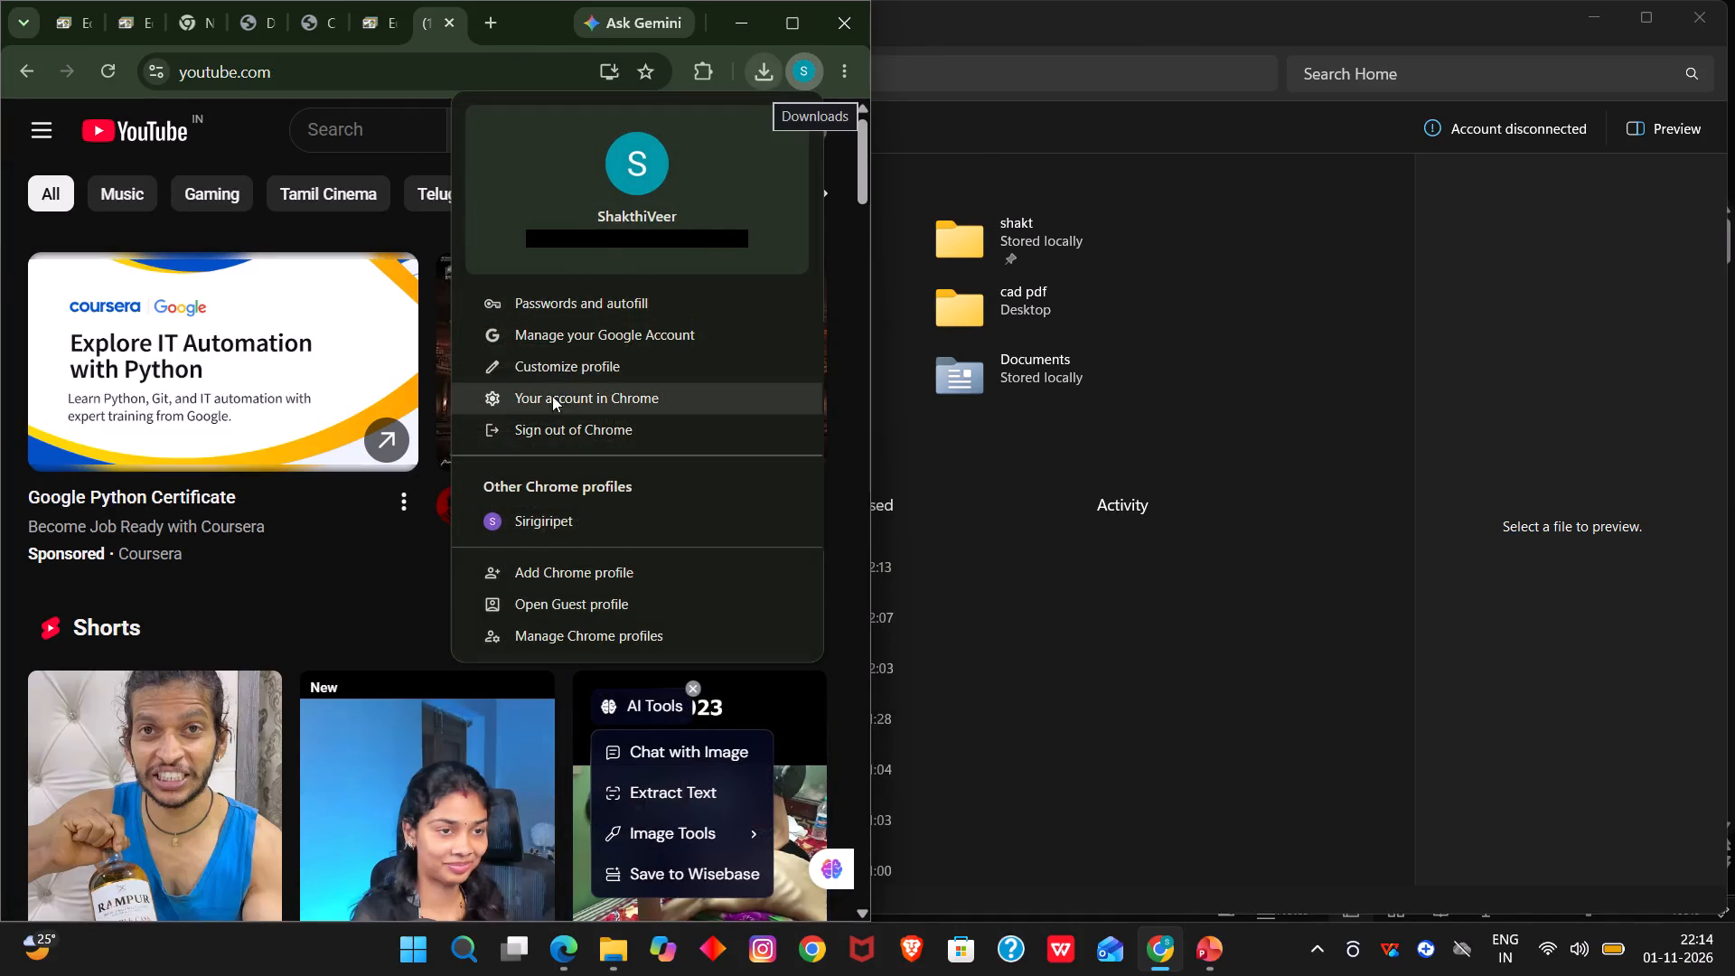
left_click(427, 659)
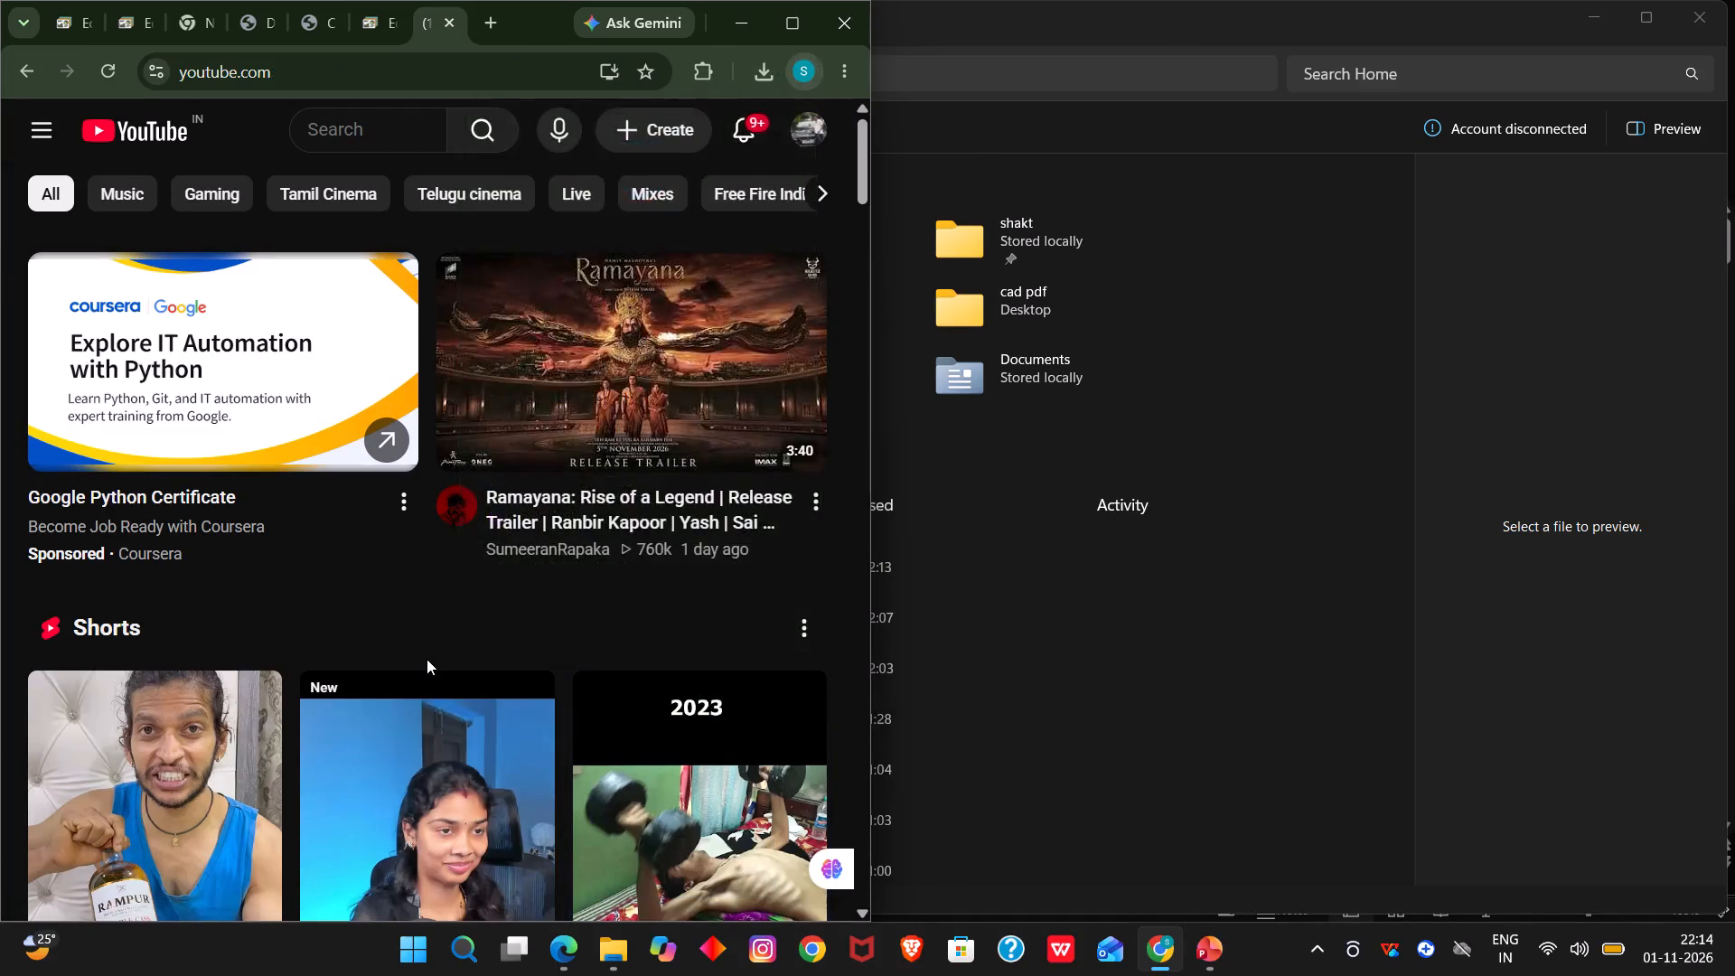
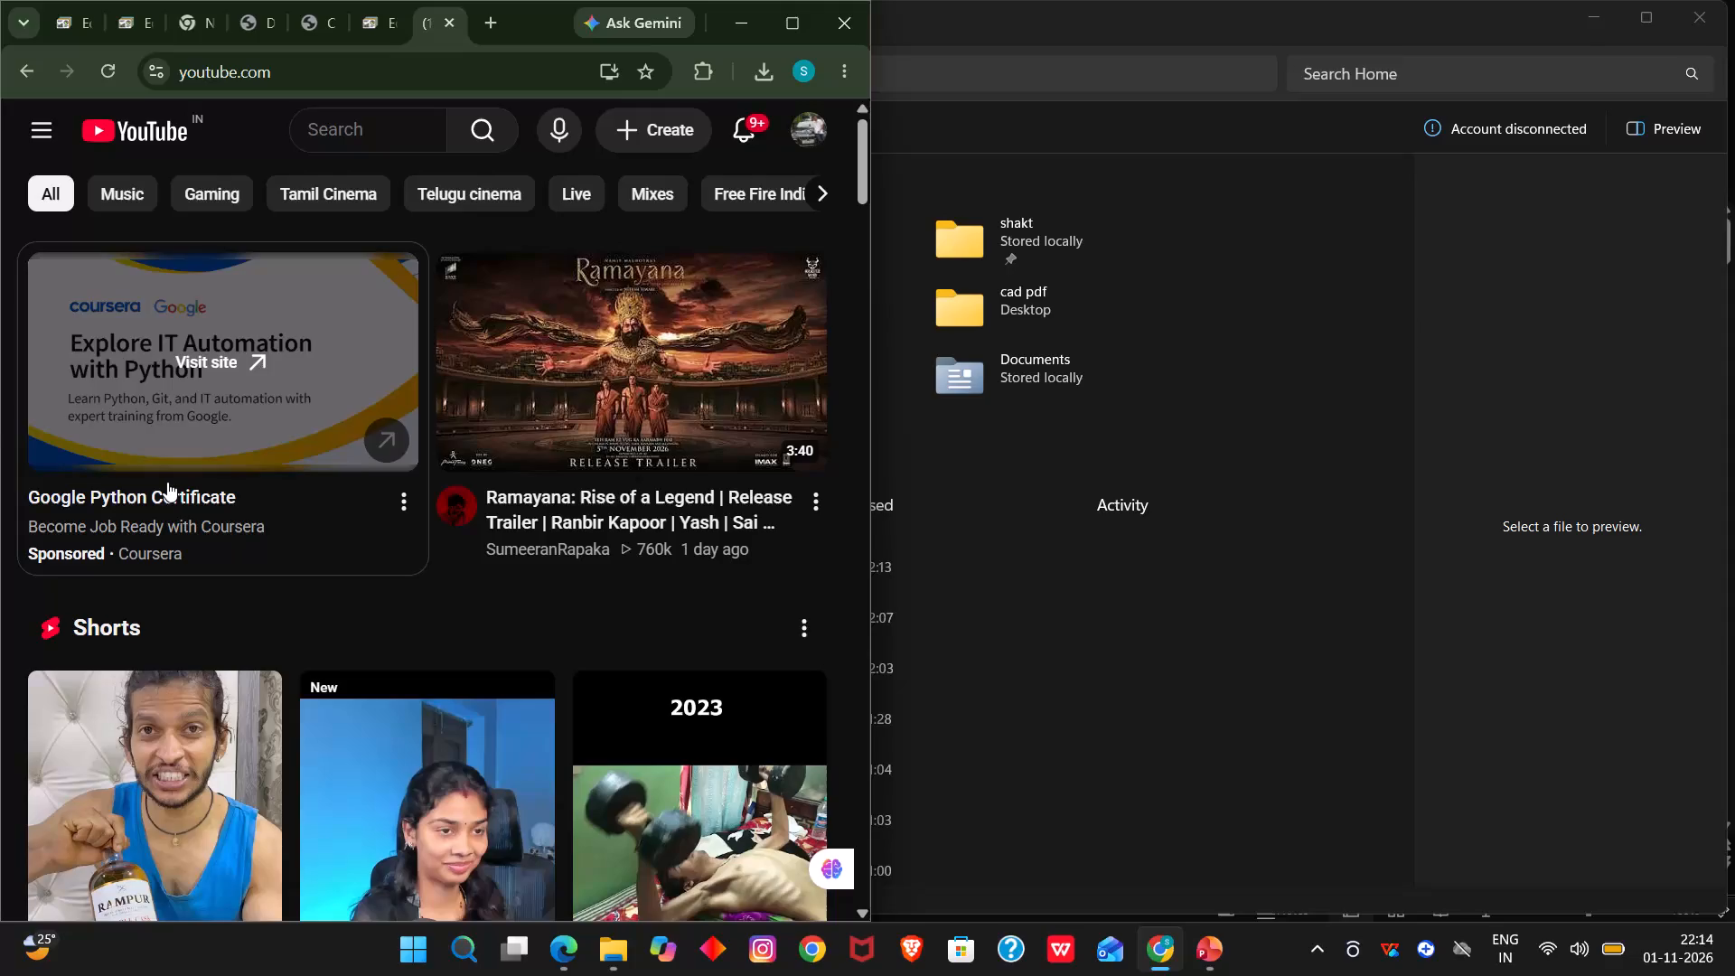
Open your own YouTube channel and play the uploaded "DAAL AAT 2" video to check it.
left_click(23, 129)
scroll(214, 735, "down", 2)
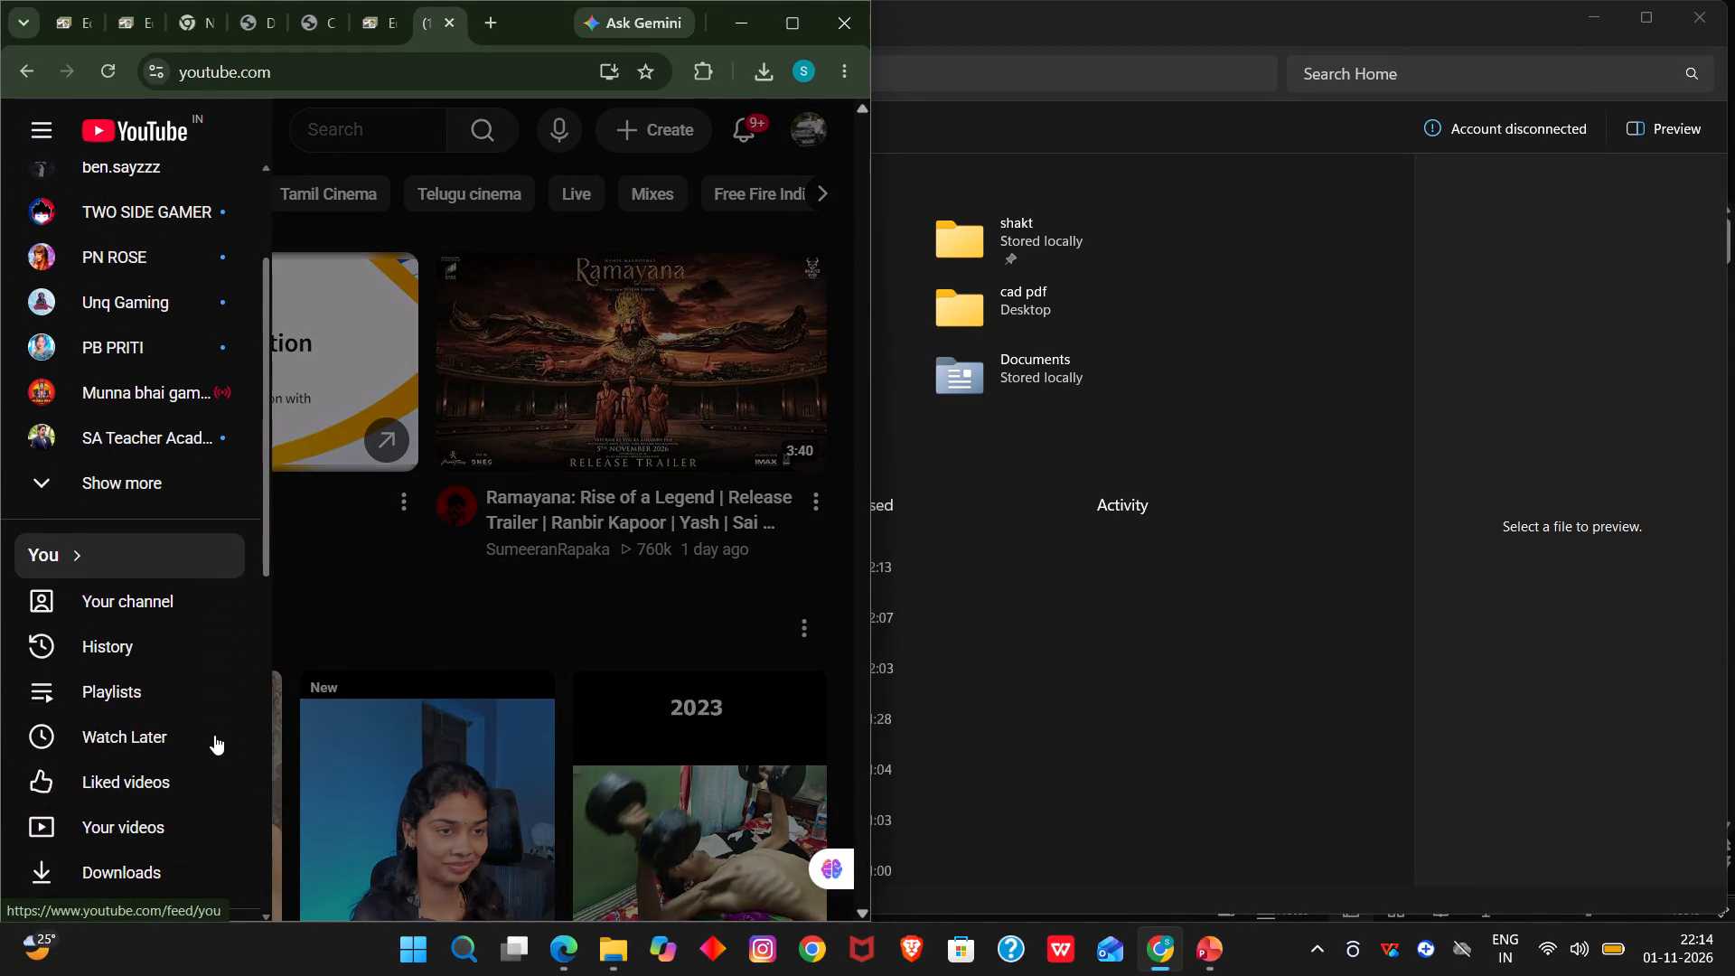
scroll(214, 735, "down", 1)
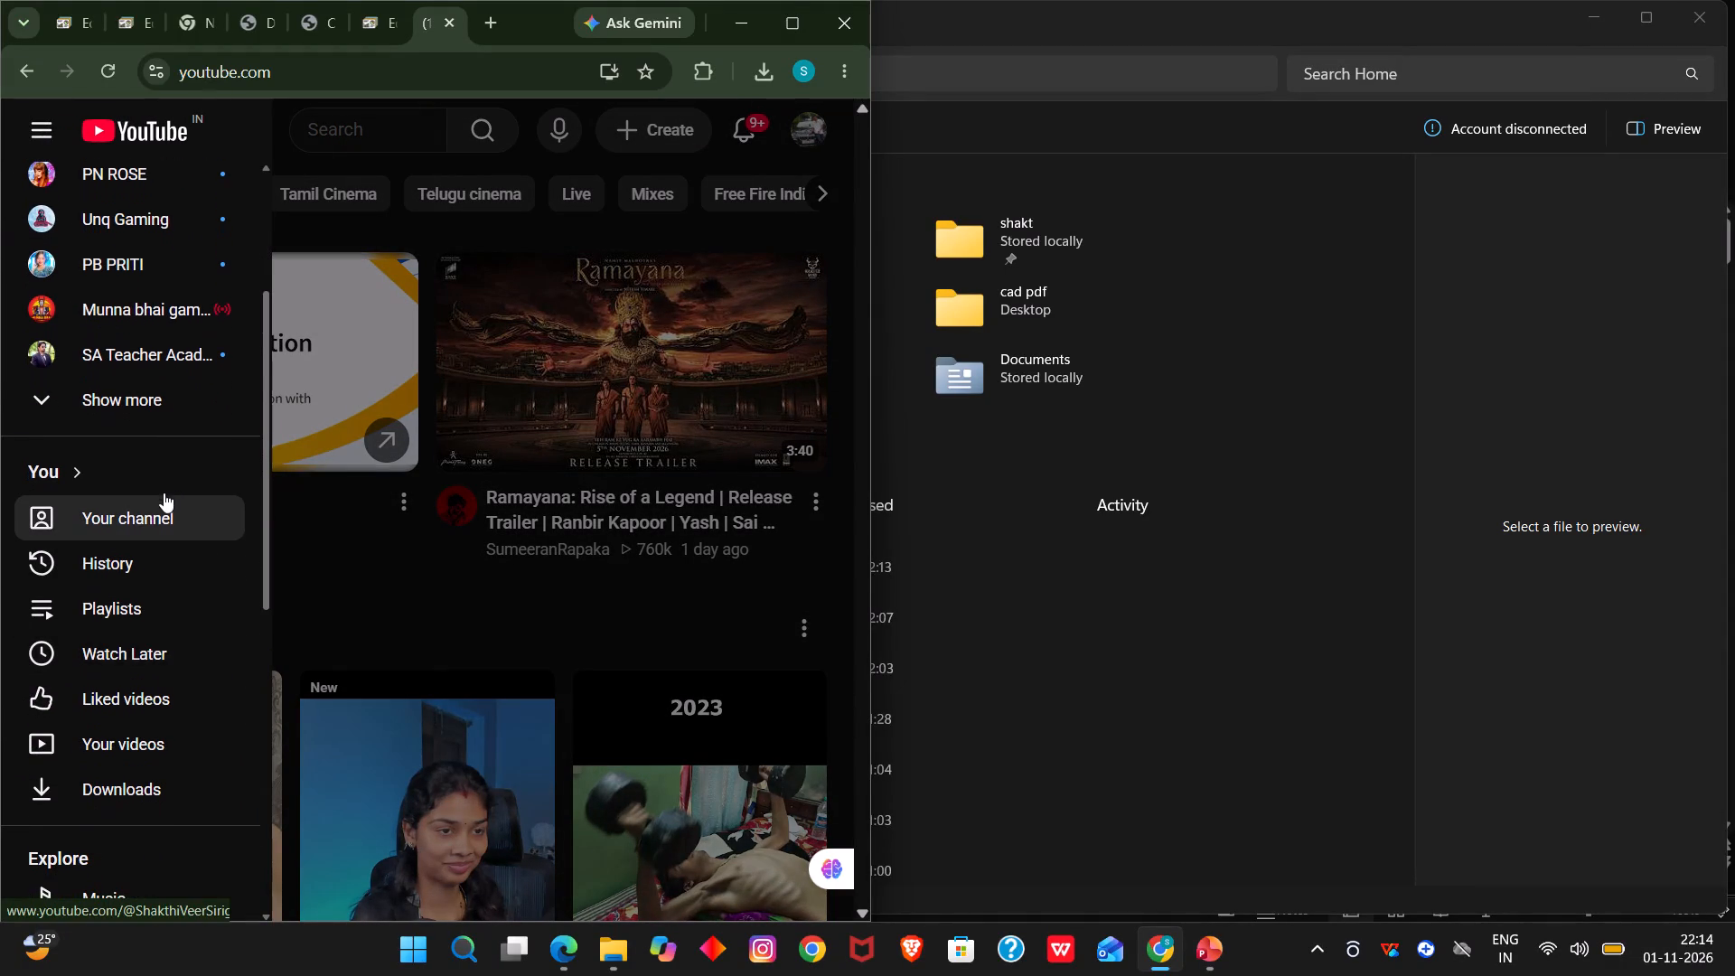
left_click(148, 521)
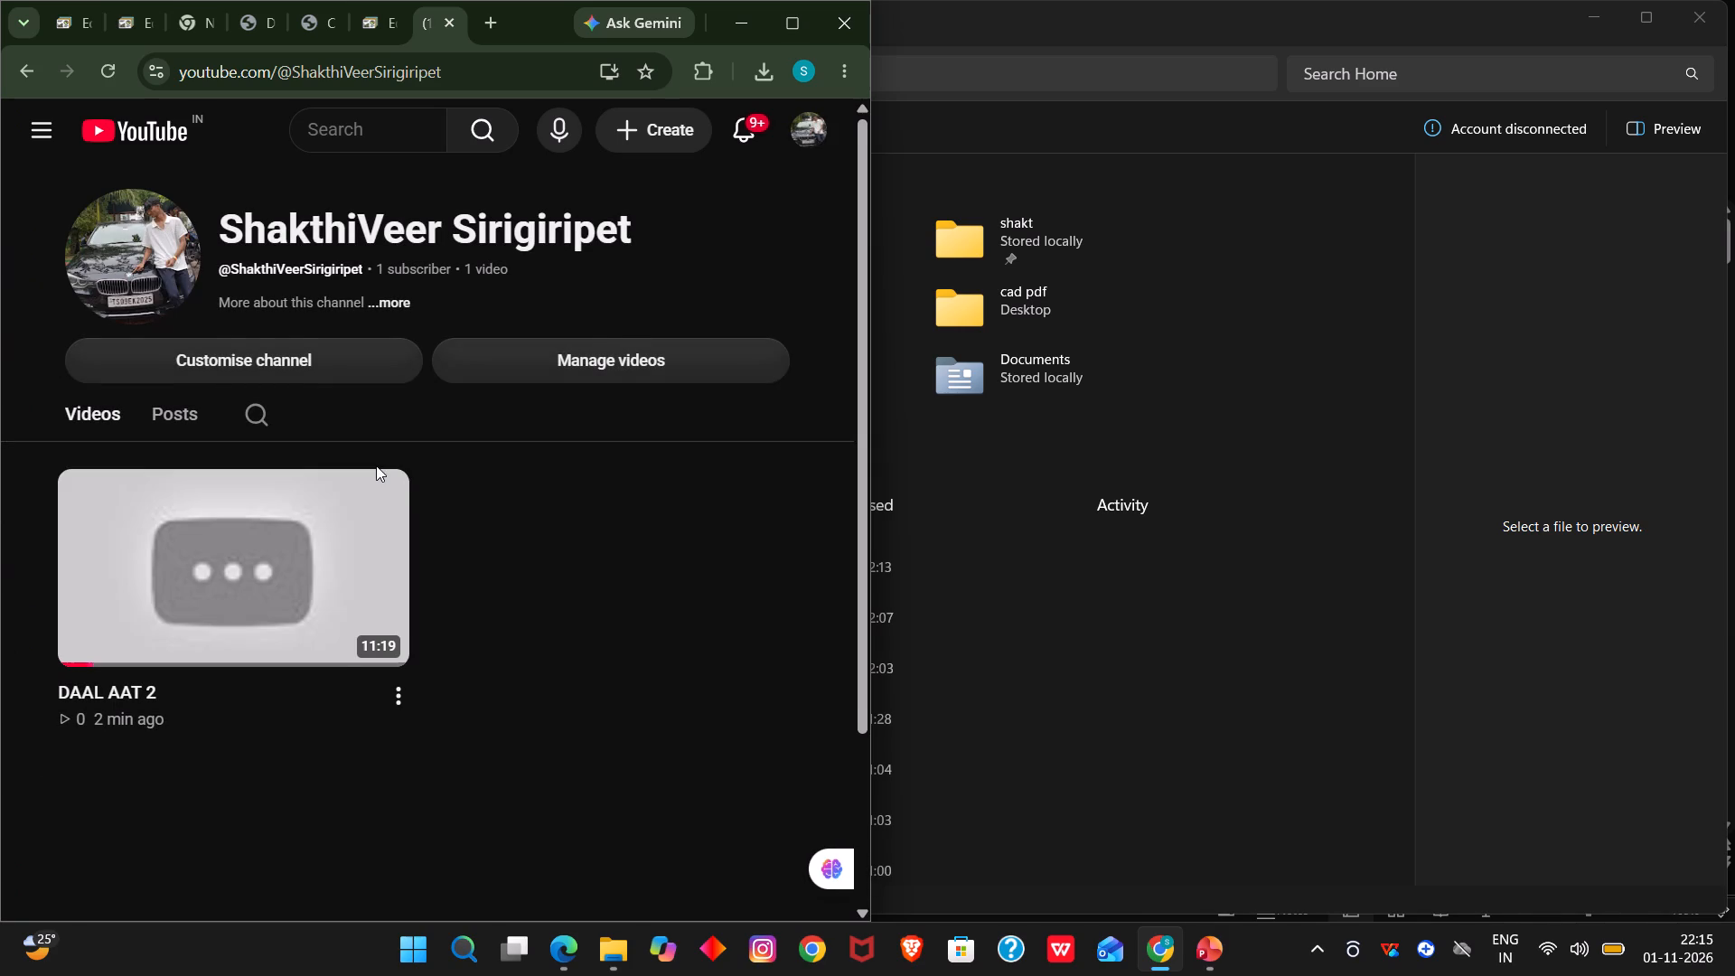
left_click(253, 550)
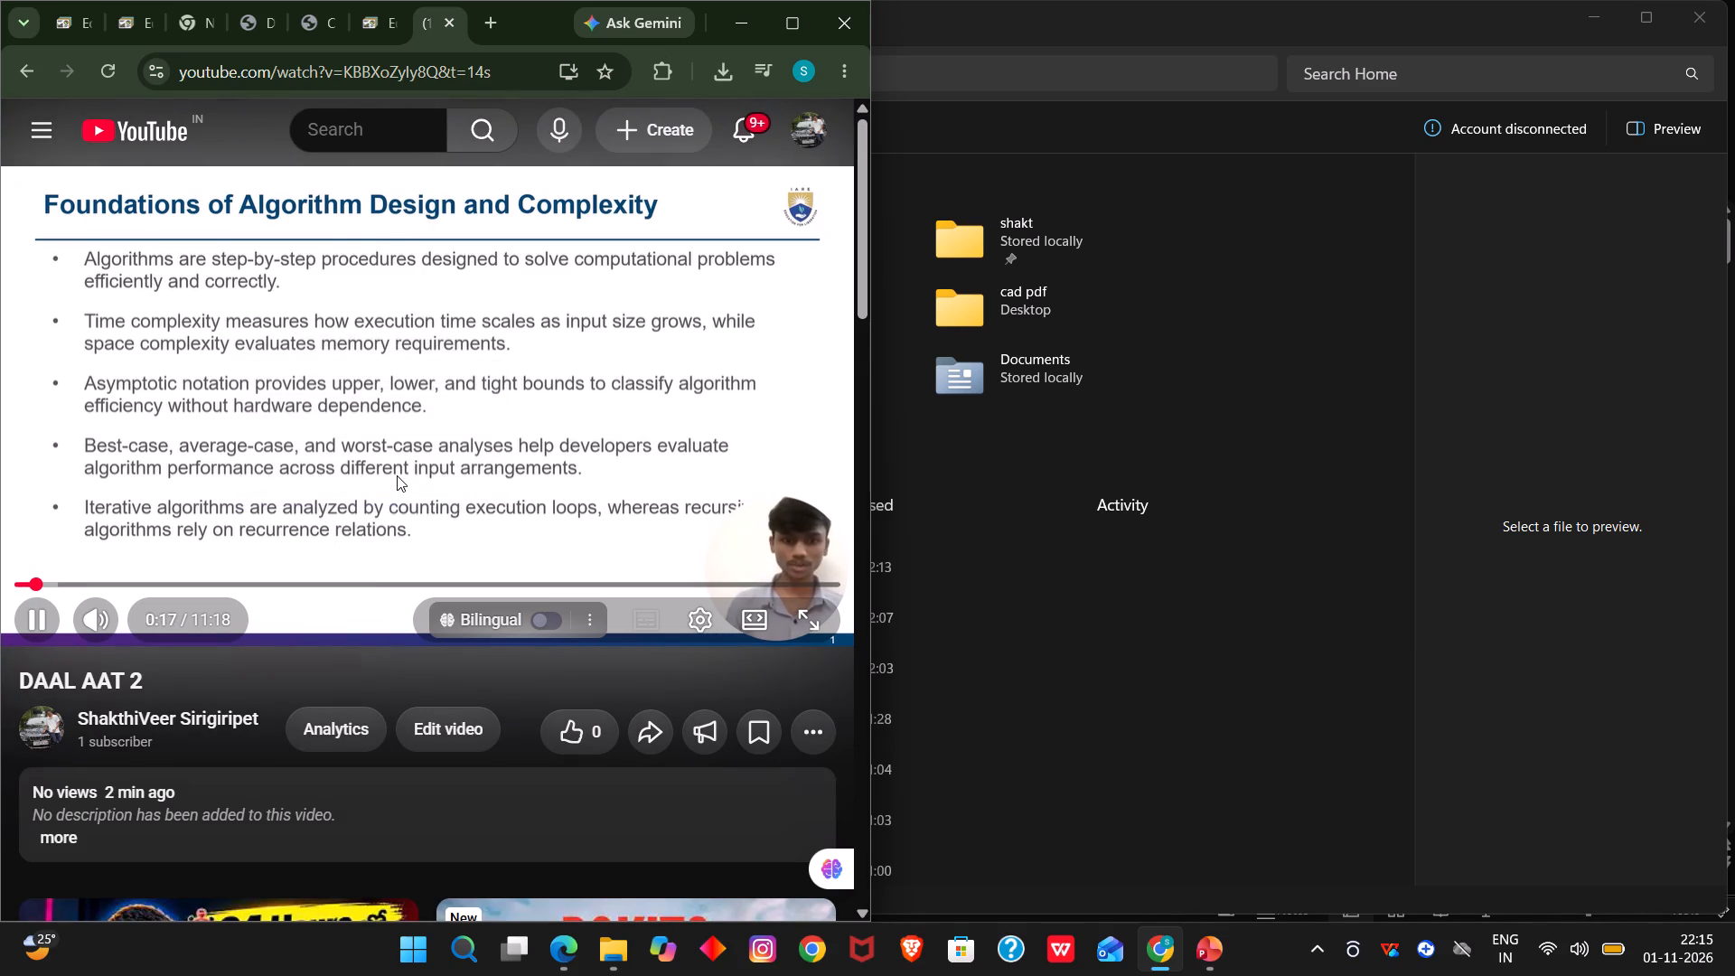
Close the Chrome window that is playing the video.
left_click(822, 16)
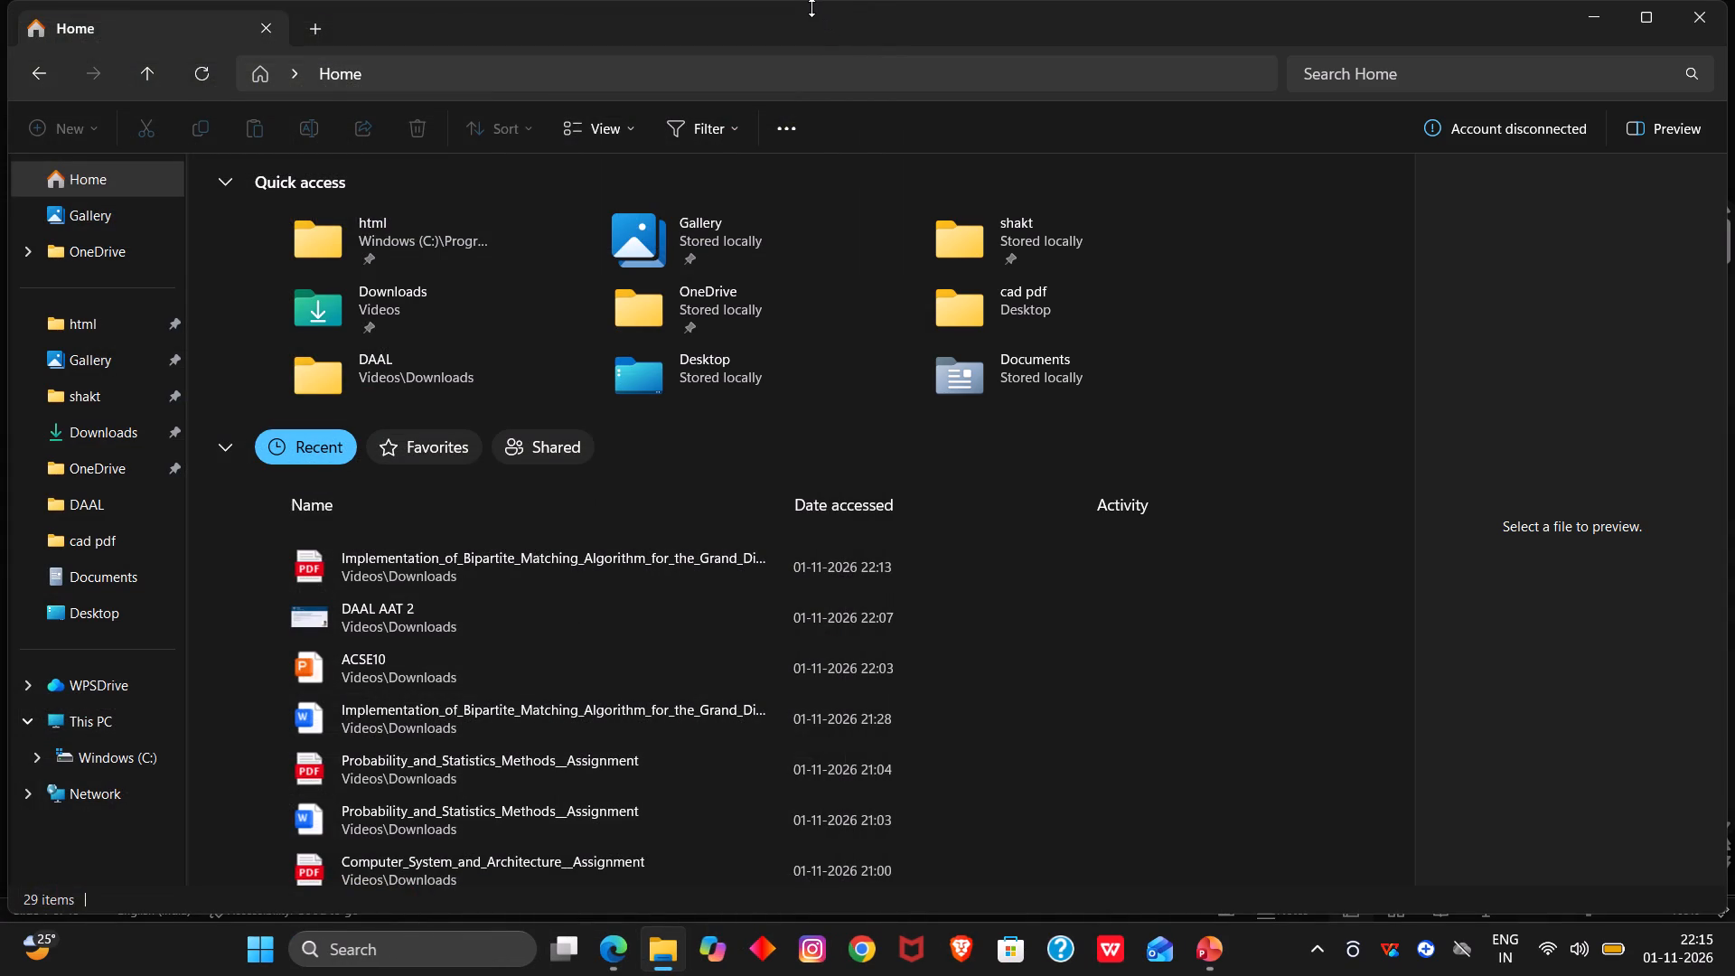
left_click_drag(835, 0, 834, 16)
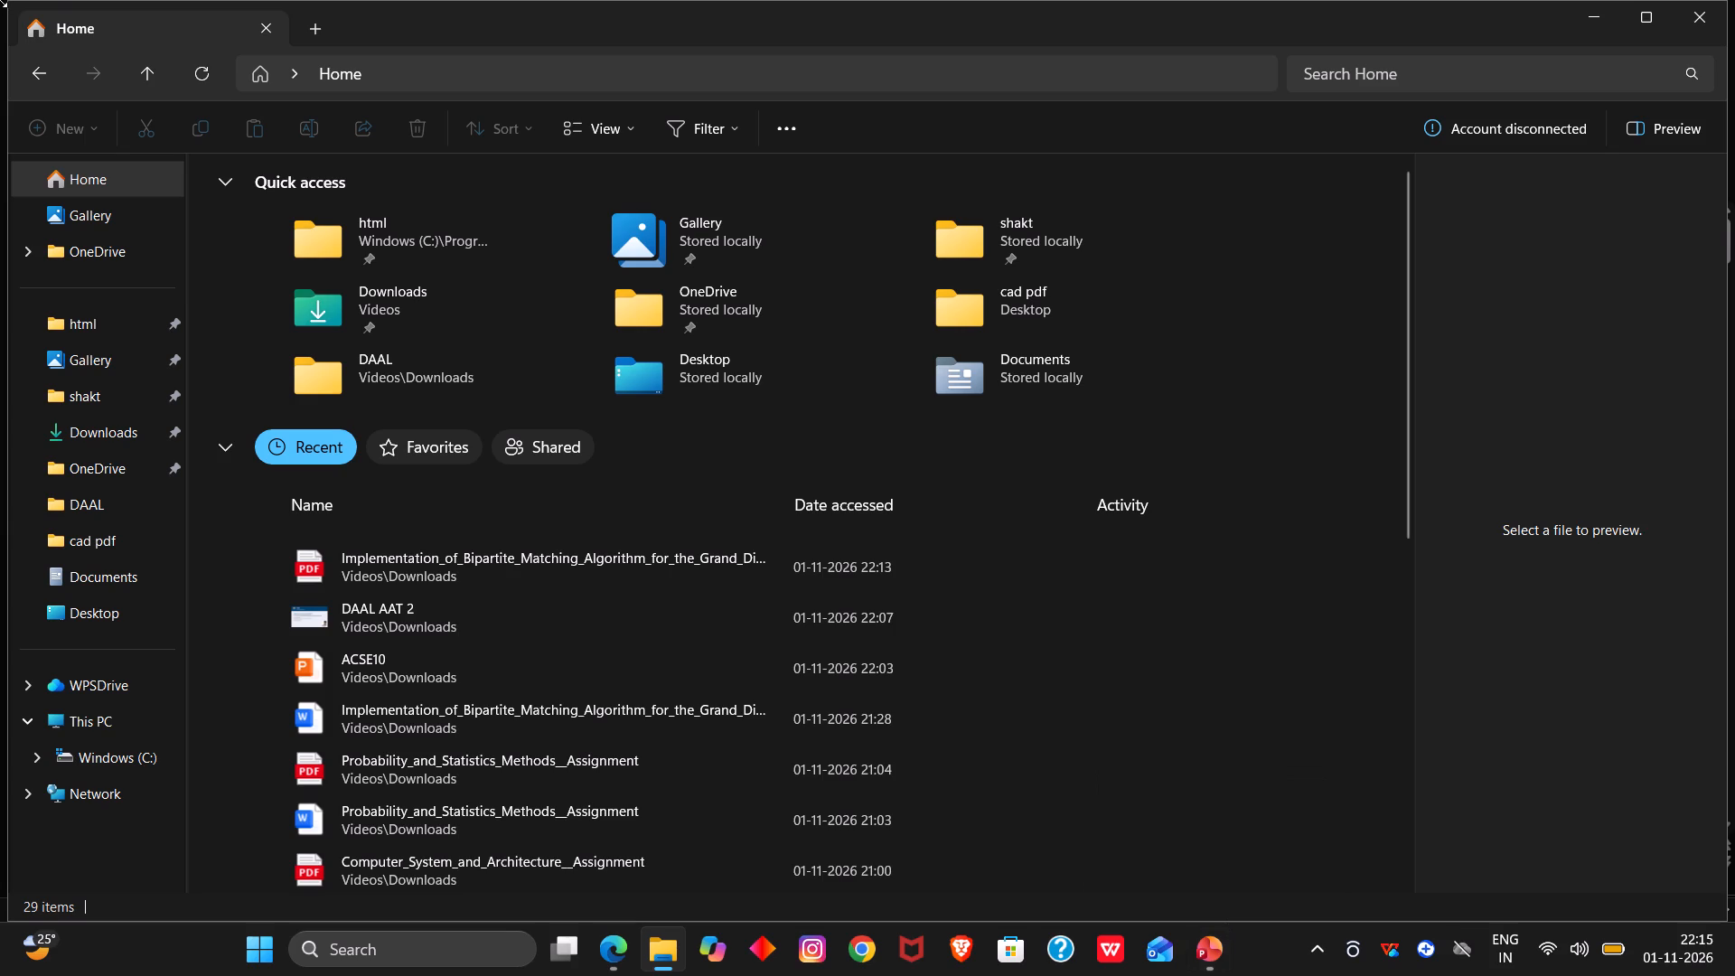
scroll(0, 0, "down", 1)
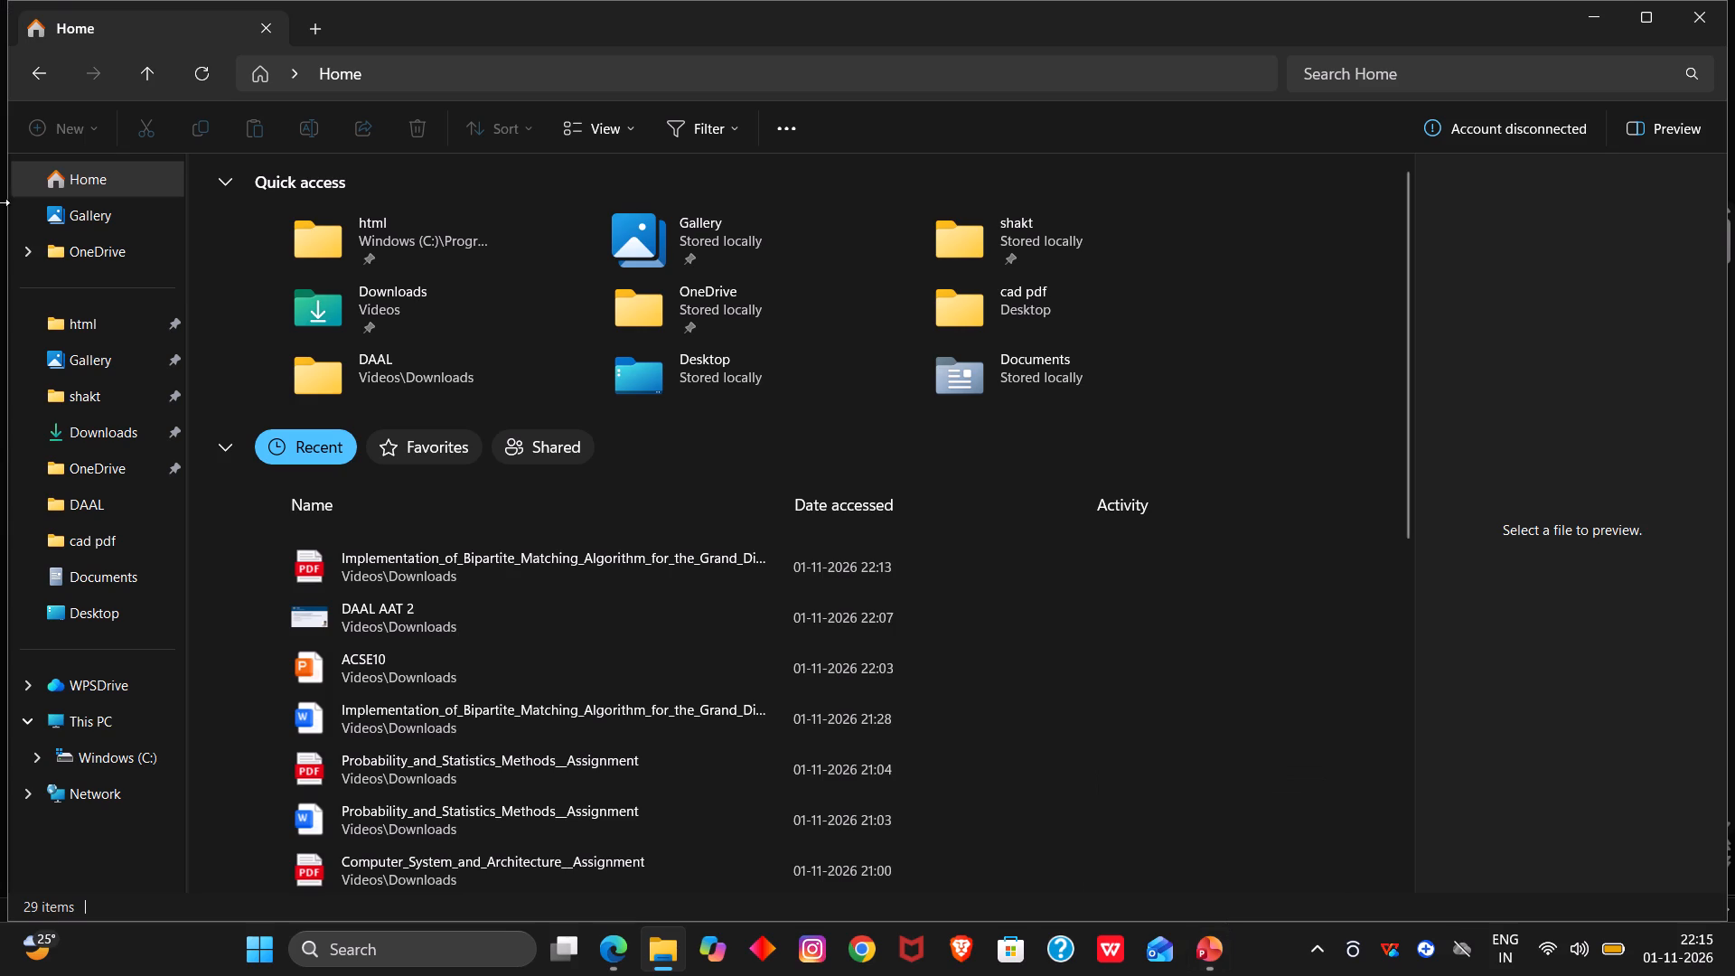